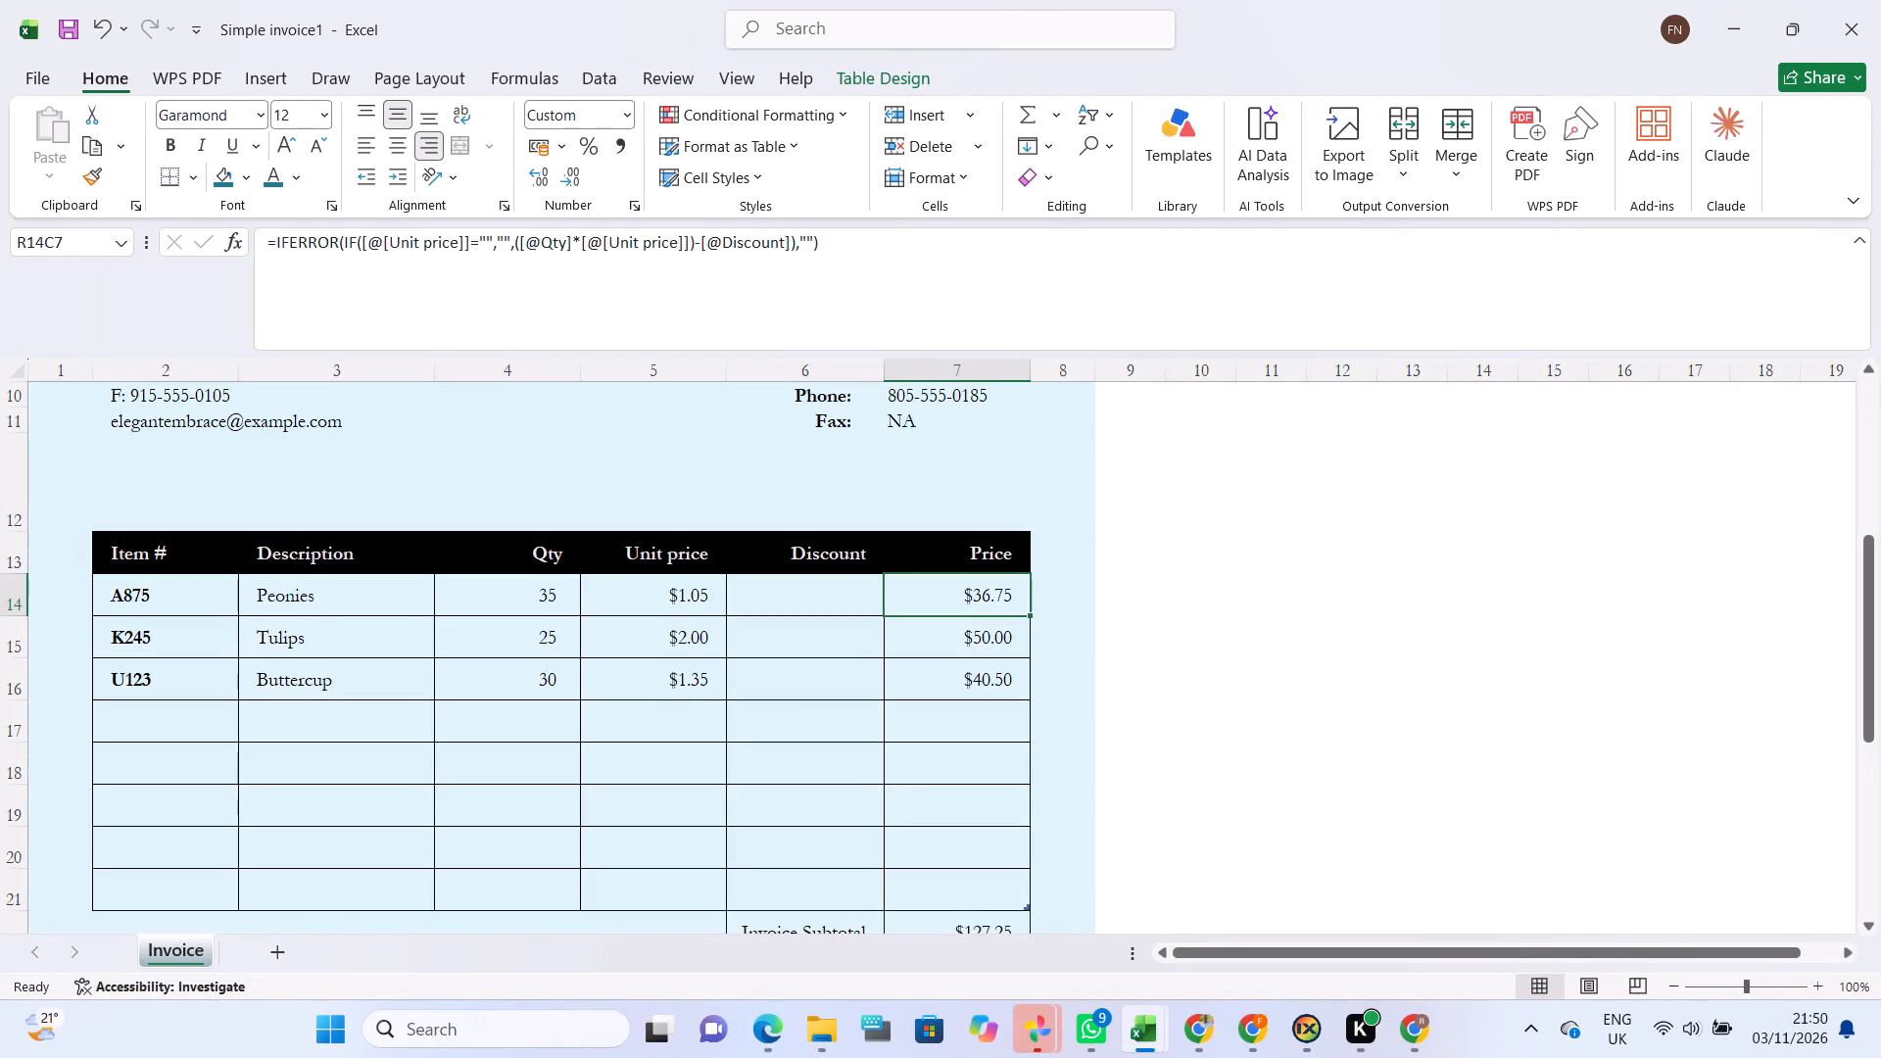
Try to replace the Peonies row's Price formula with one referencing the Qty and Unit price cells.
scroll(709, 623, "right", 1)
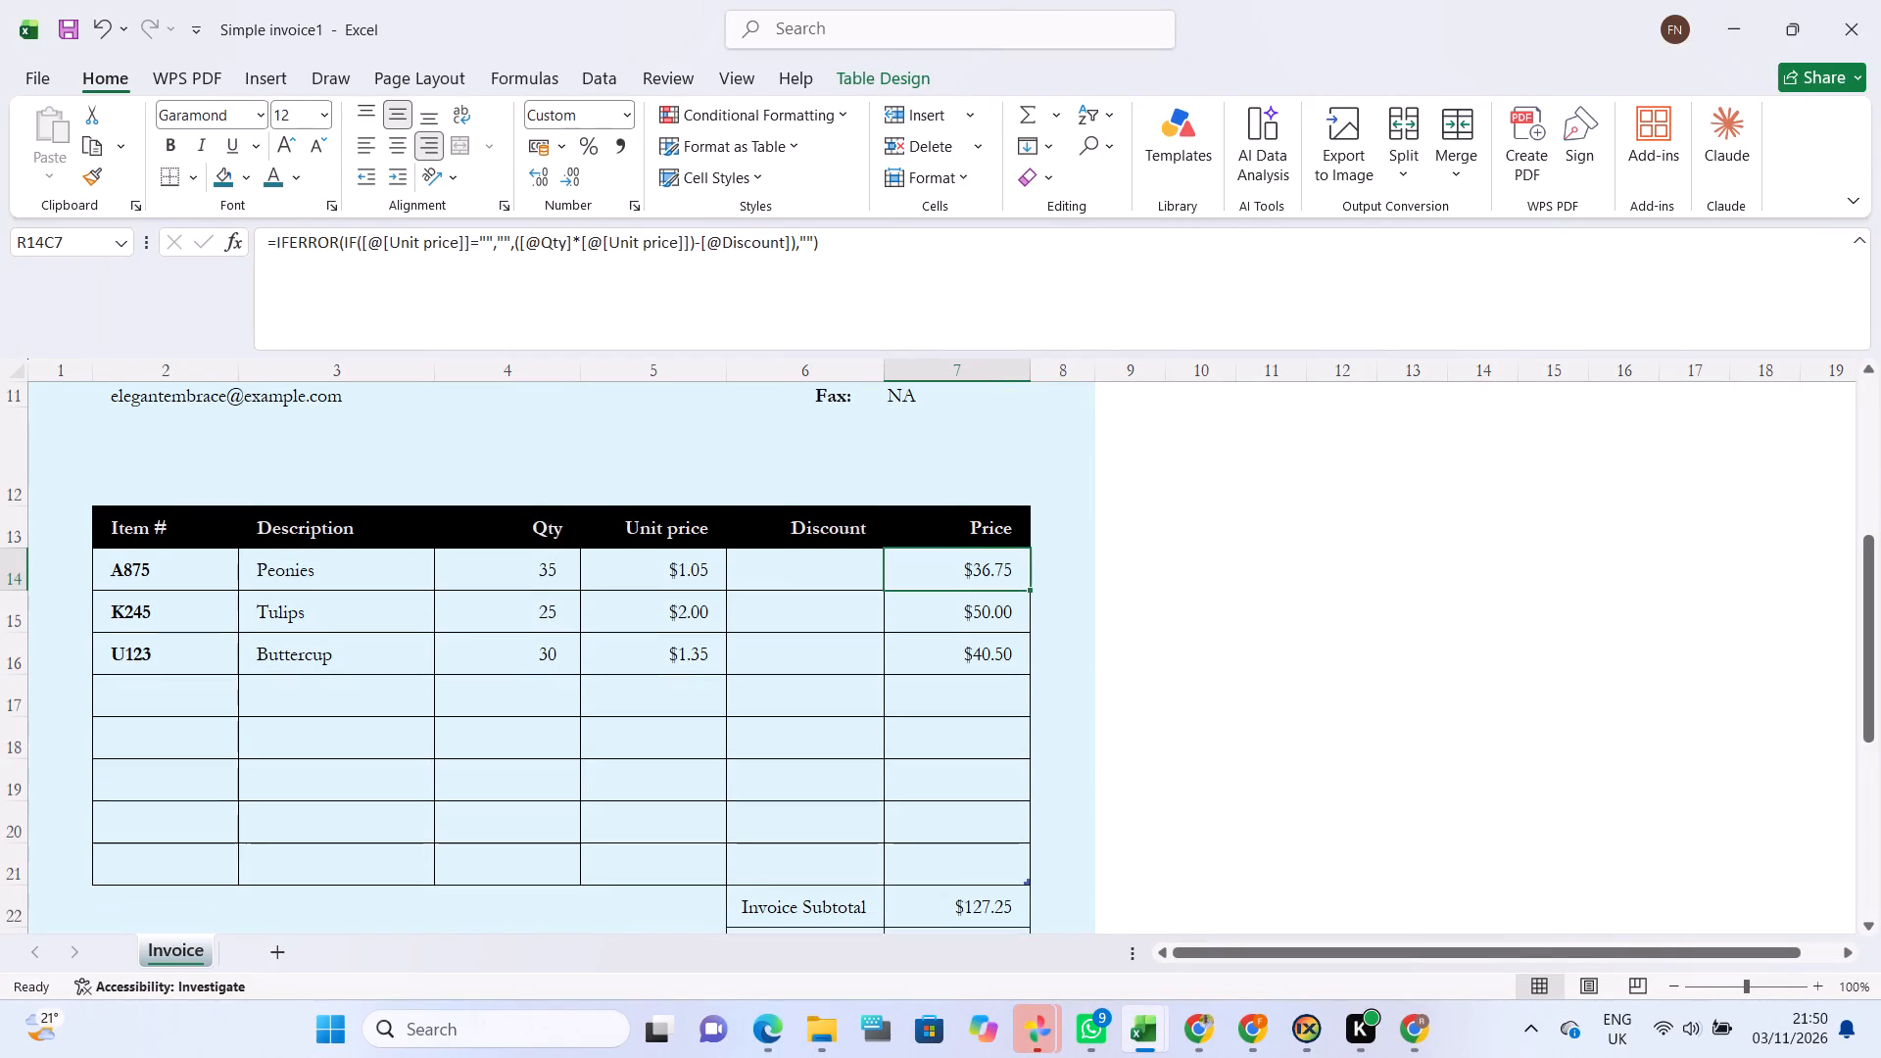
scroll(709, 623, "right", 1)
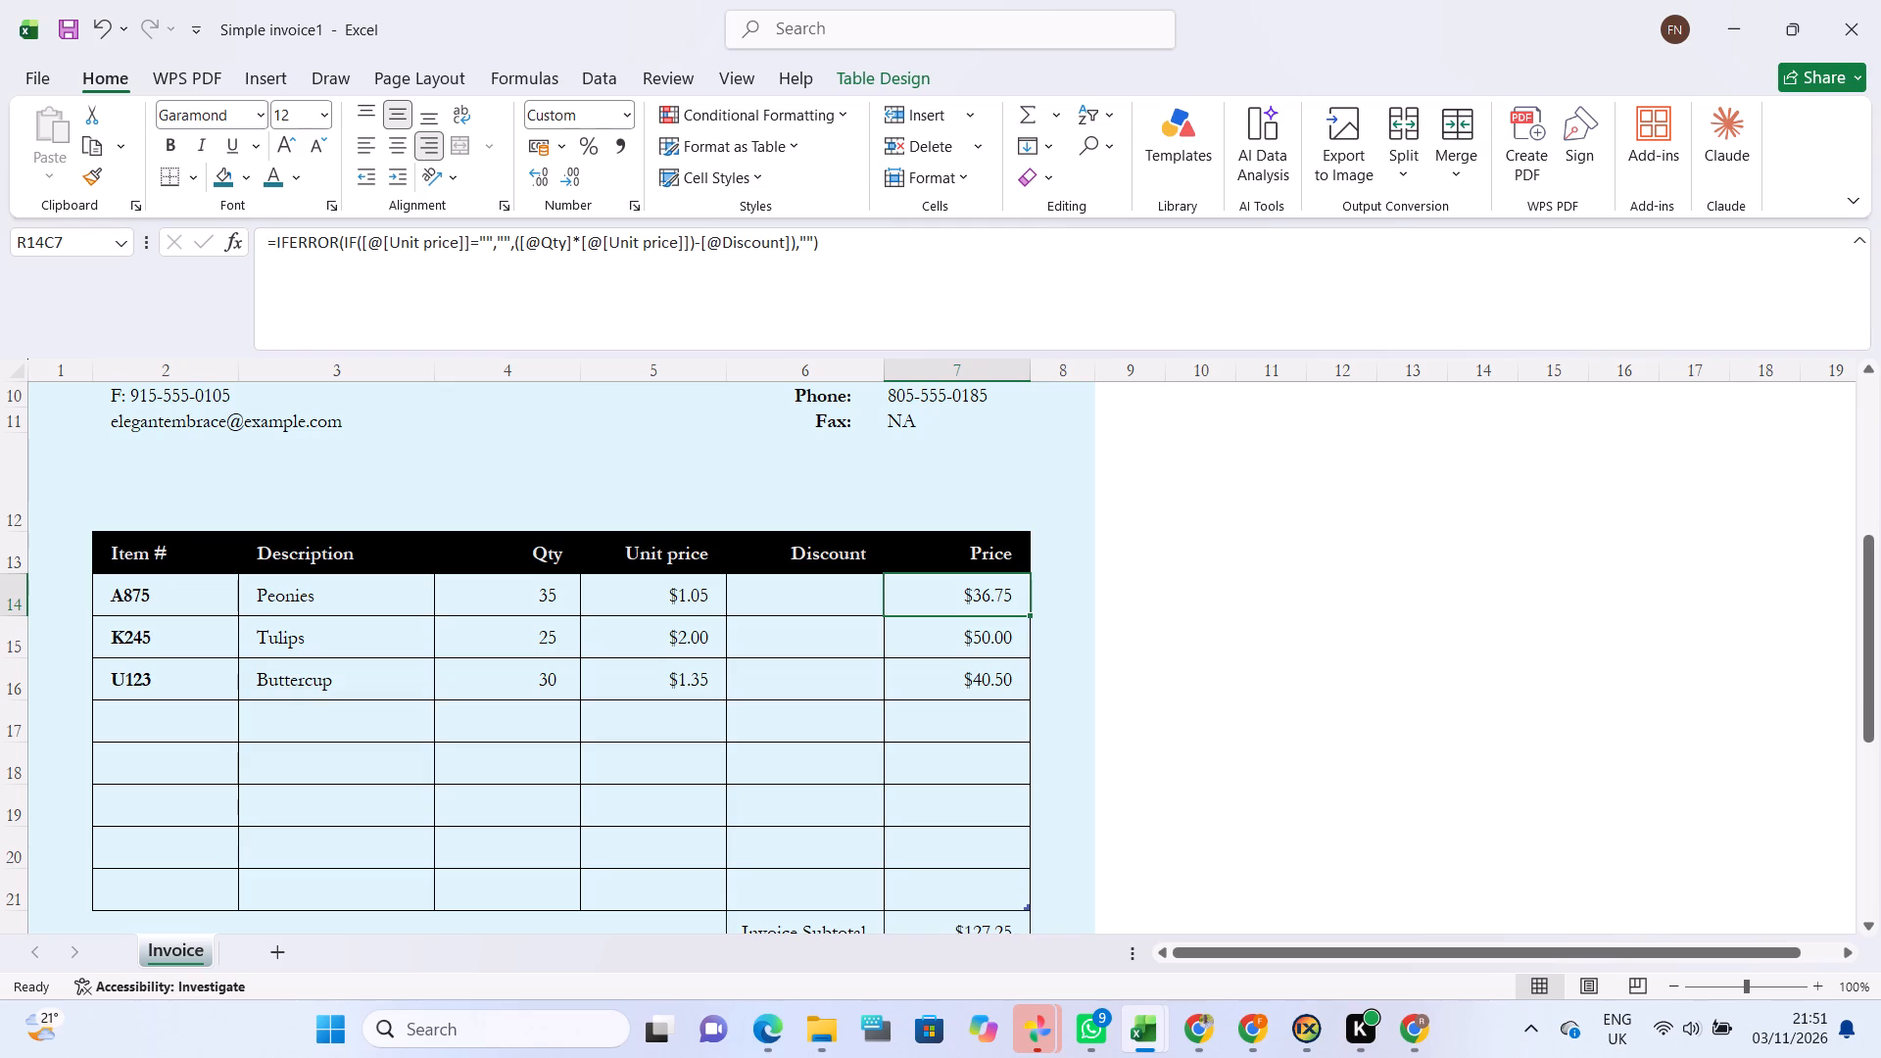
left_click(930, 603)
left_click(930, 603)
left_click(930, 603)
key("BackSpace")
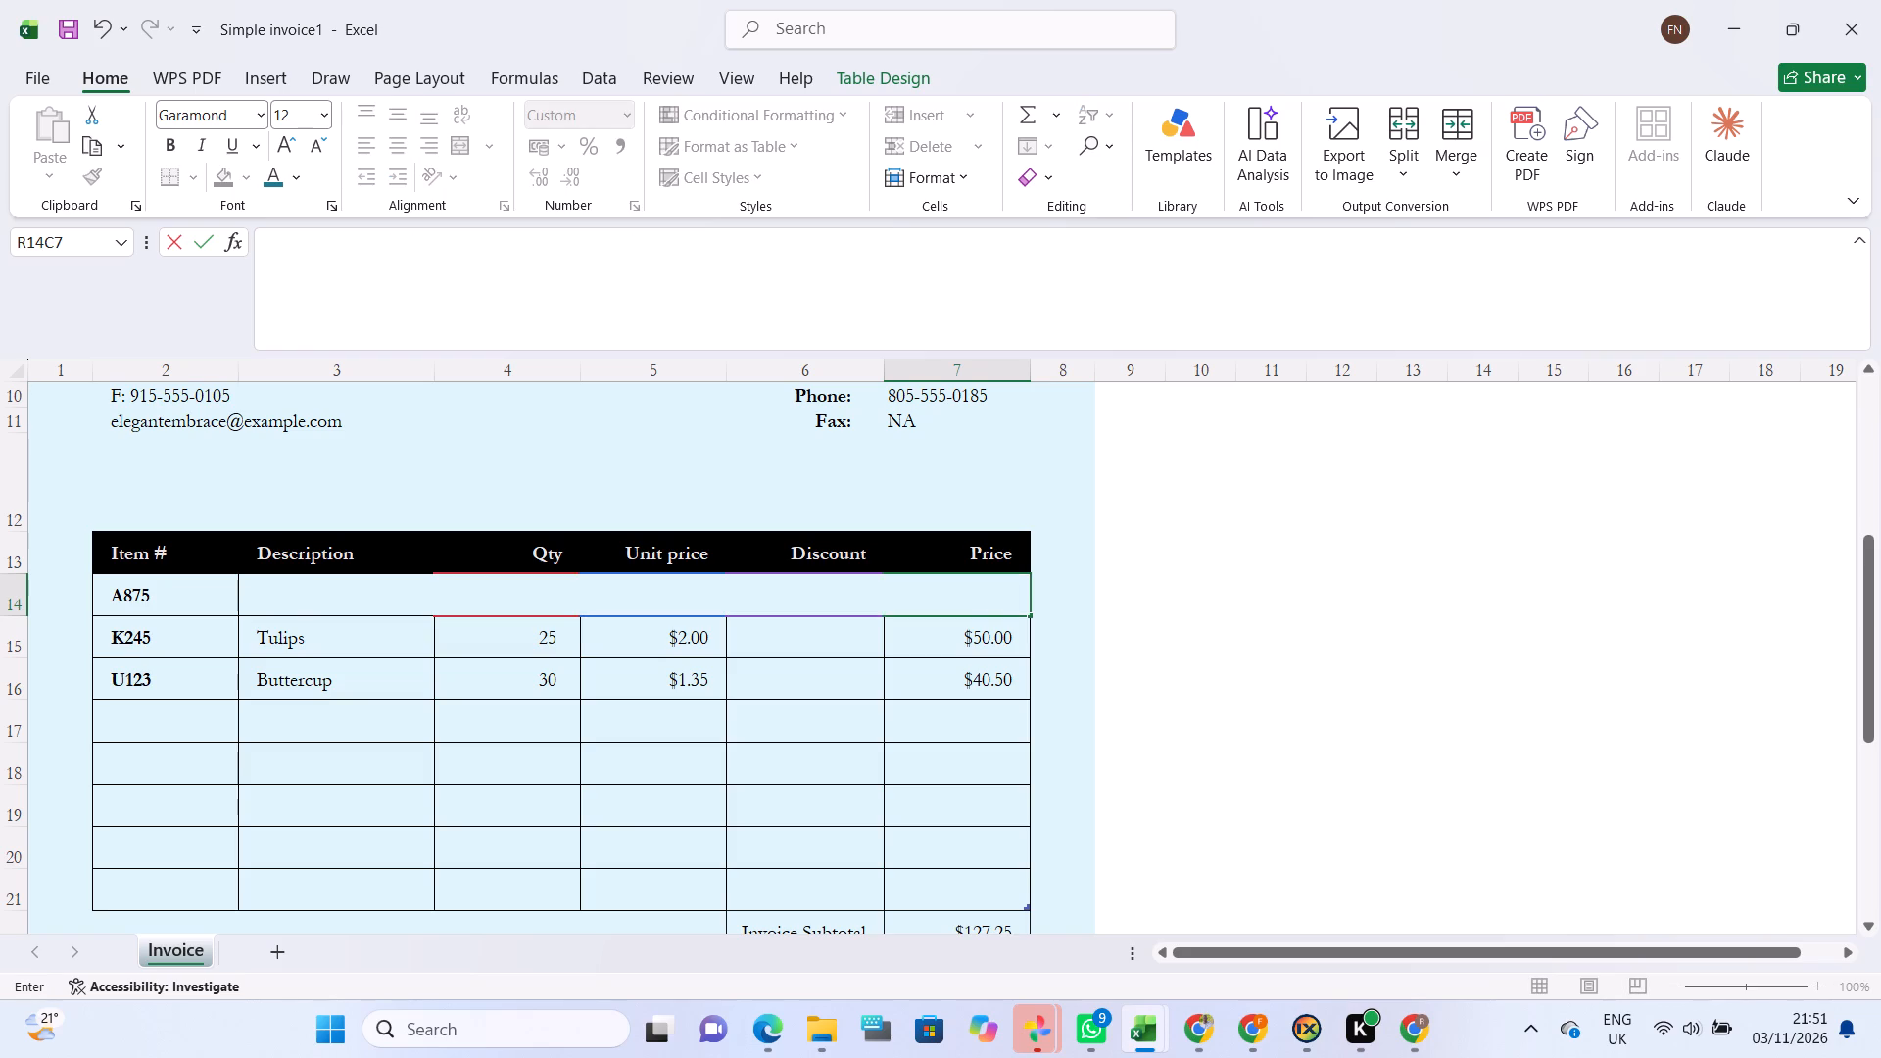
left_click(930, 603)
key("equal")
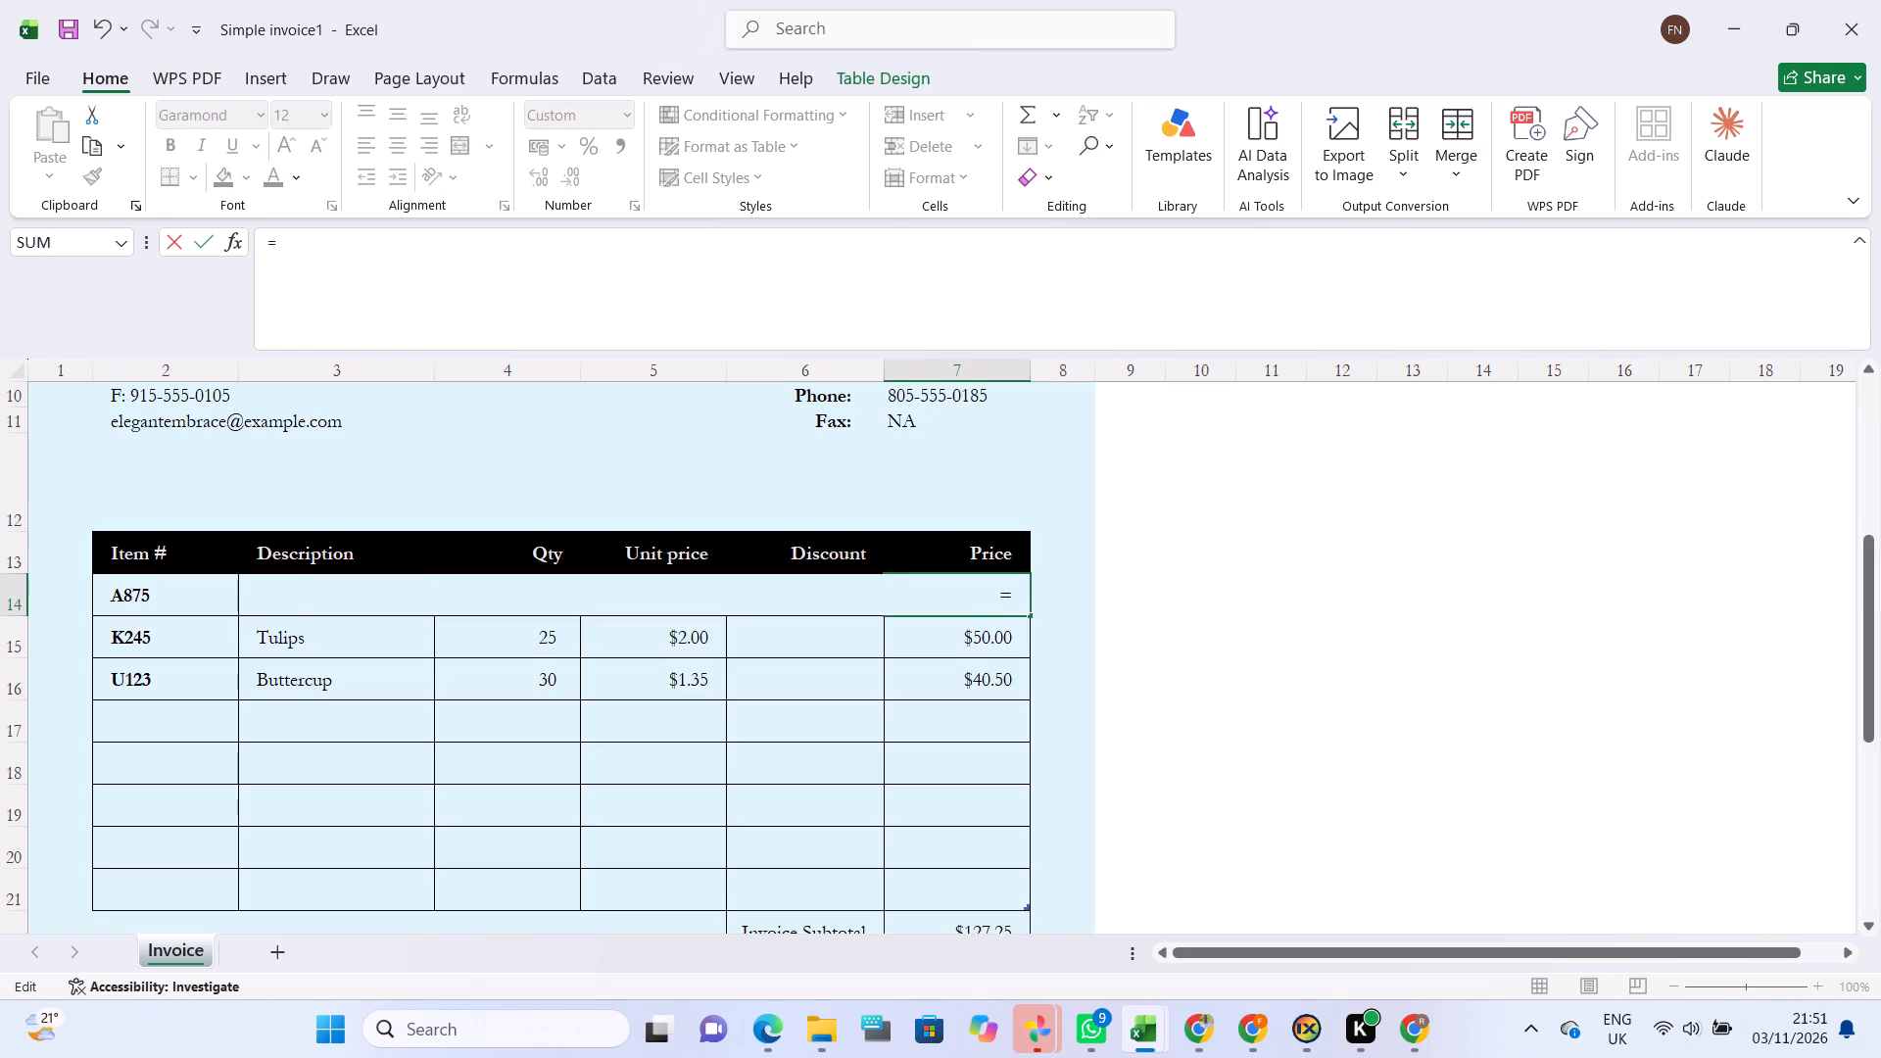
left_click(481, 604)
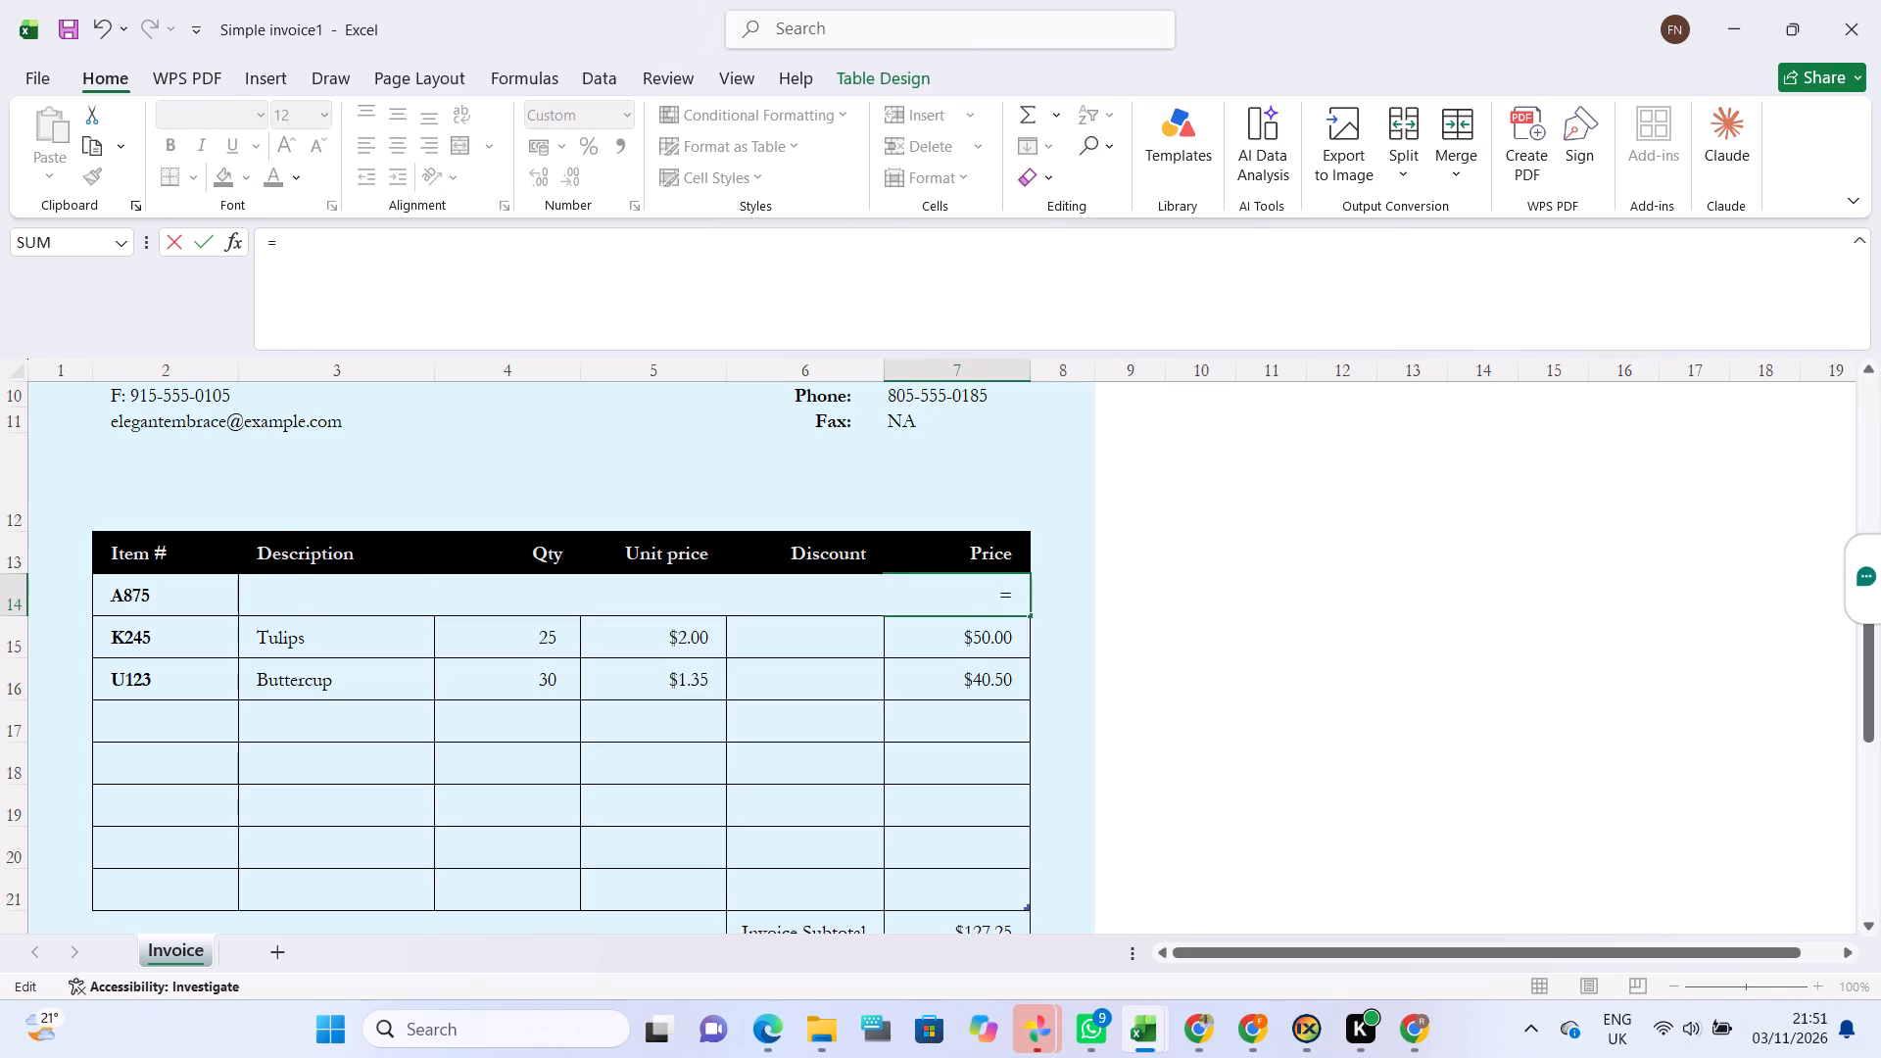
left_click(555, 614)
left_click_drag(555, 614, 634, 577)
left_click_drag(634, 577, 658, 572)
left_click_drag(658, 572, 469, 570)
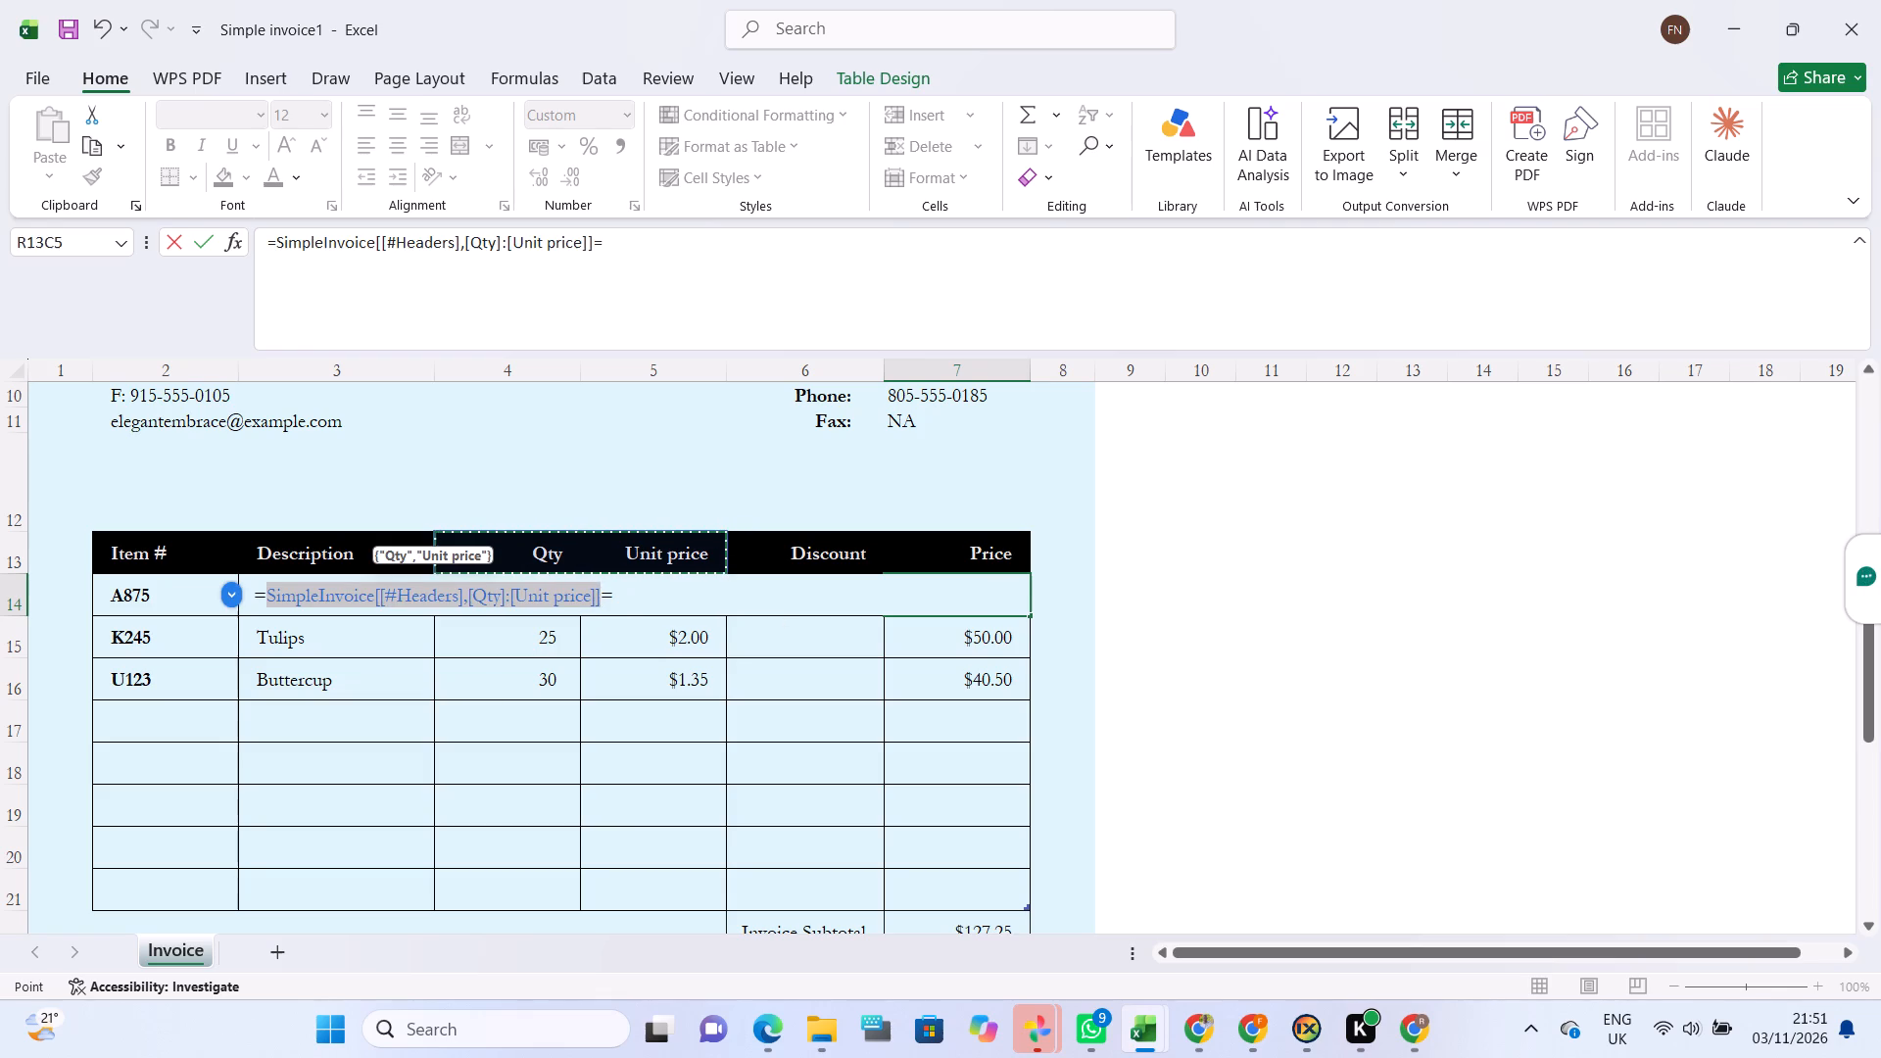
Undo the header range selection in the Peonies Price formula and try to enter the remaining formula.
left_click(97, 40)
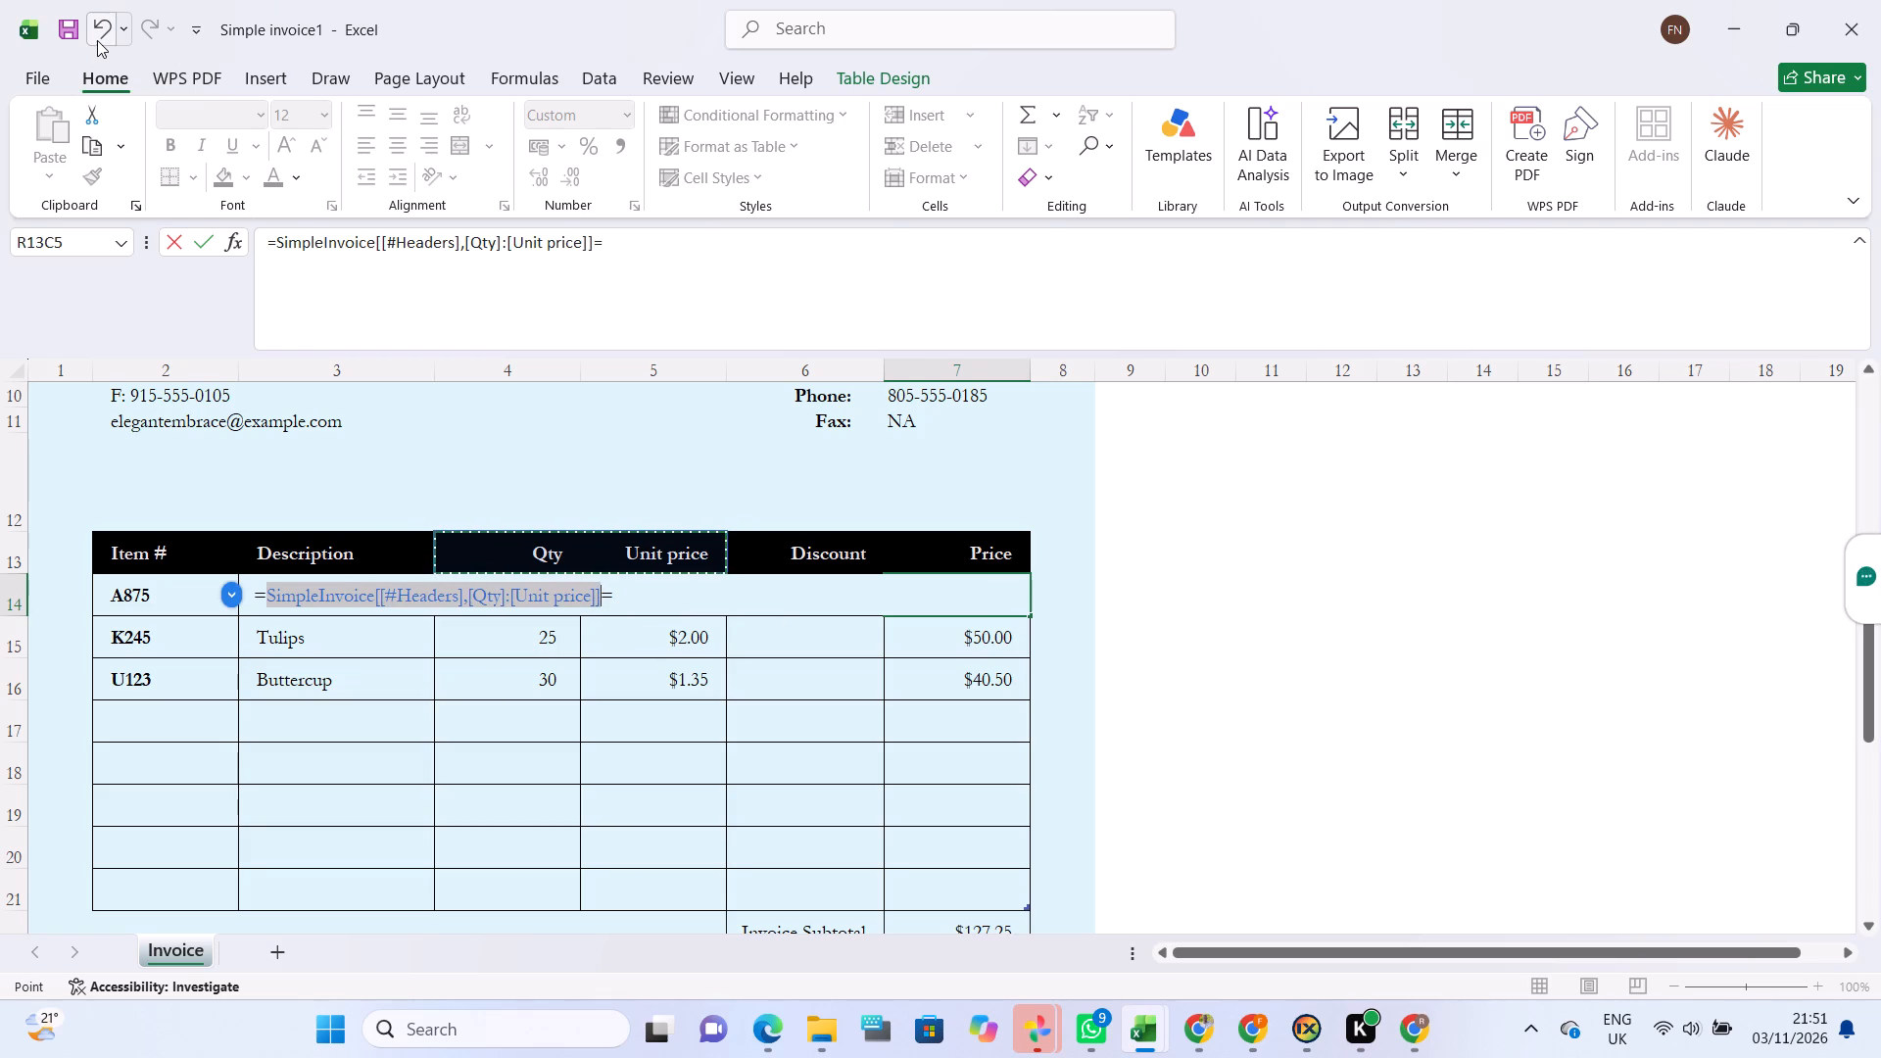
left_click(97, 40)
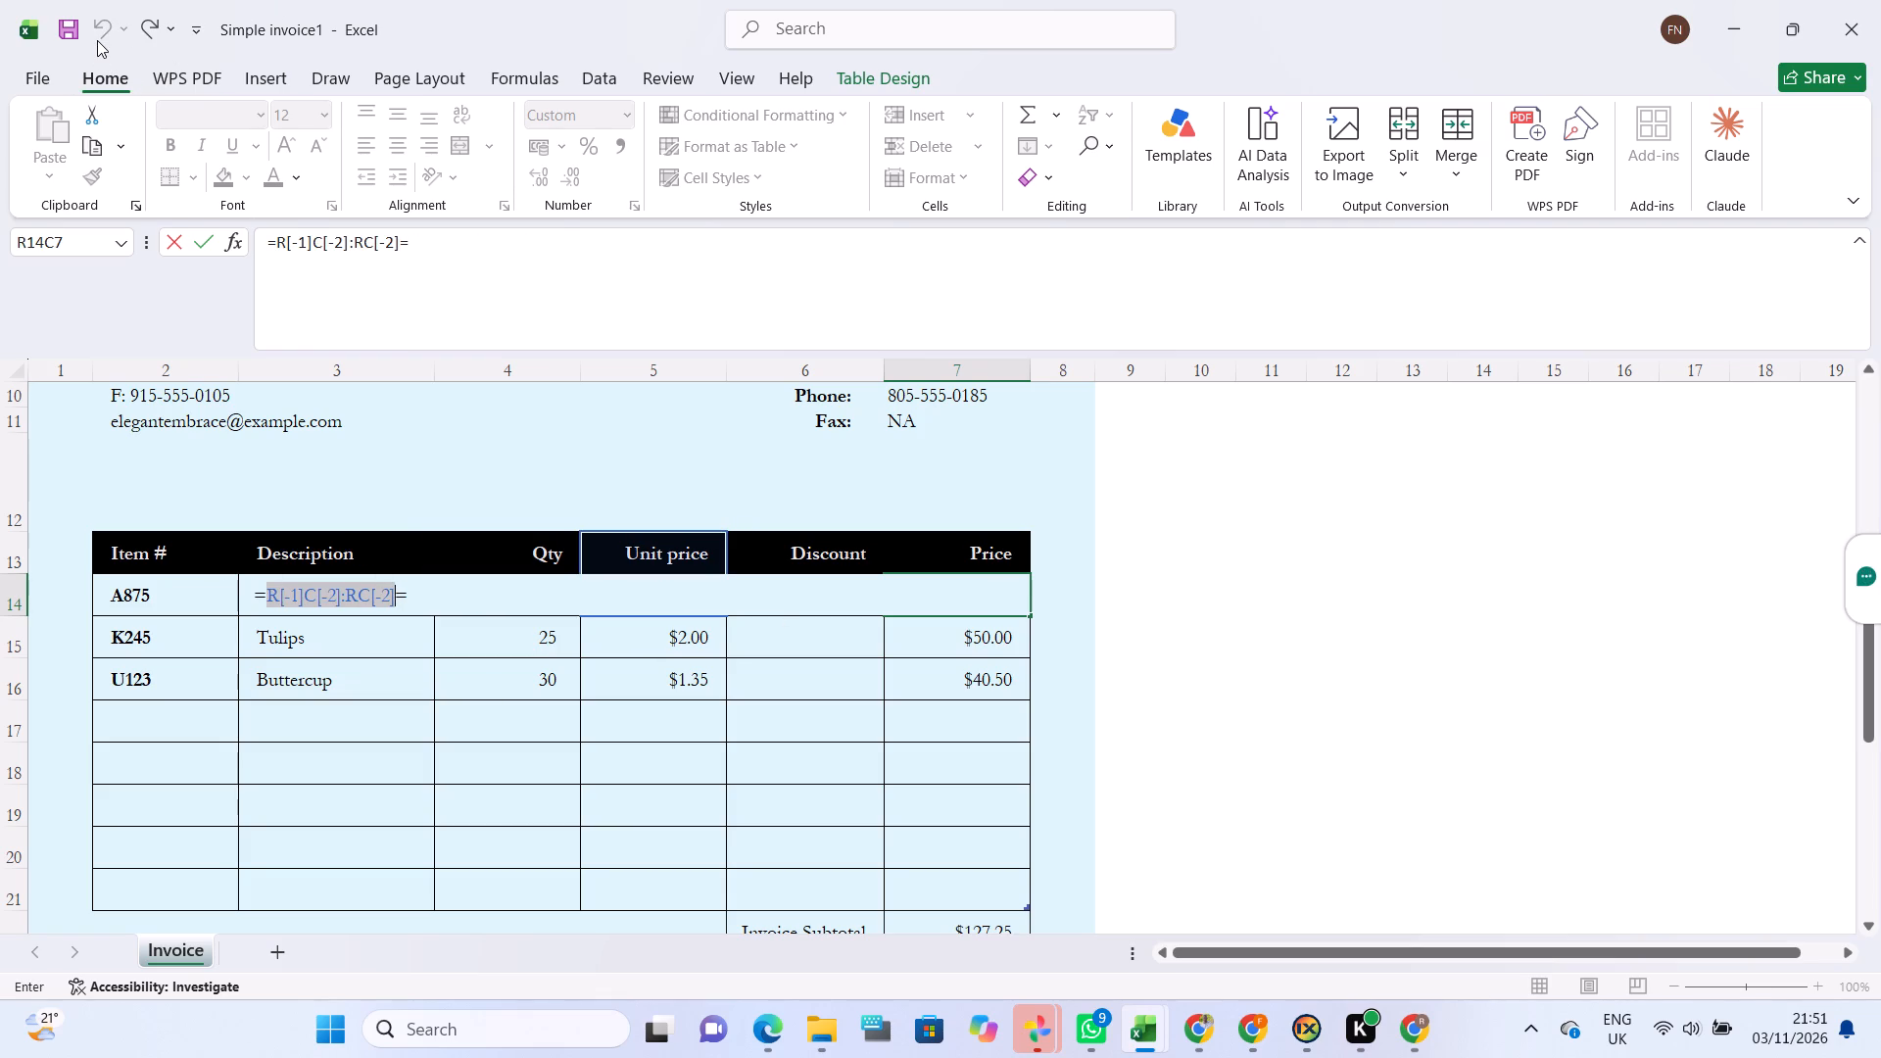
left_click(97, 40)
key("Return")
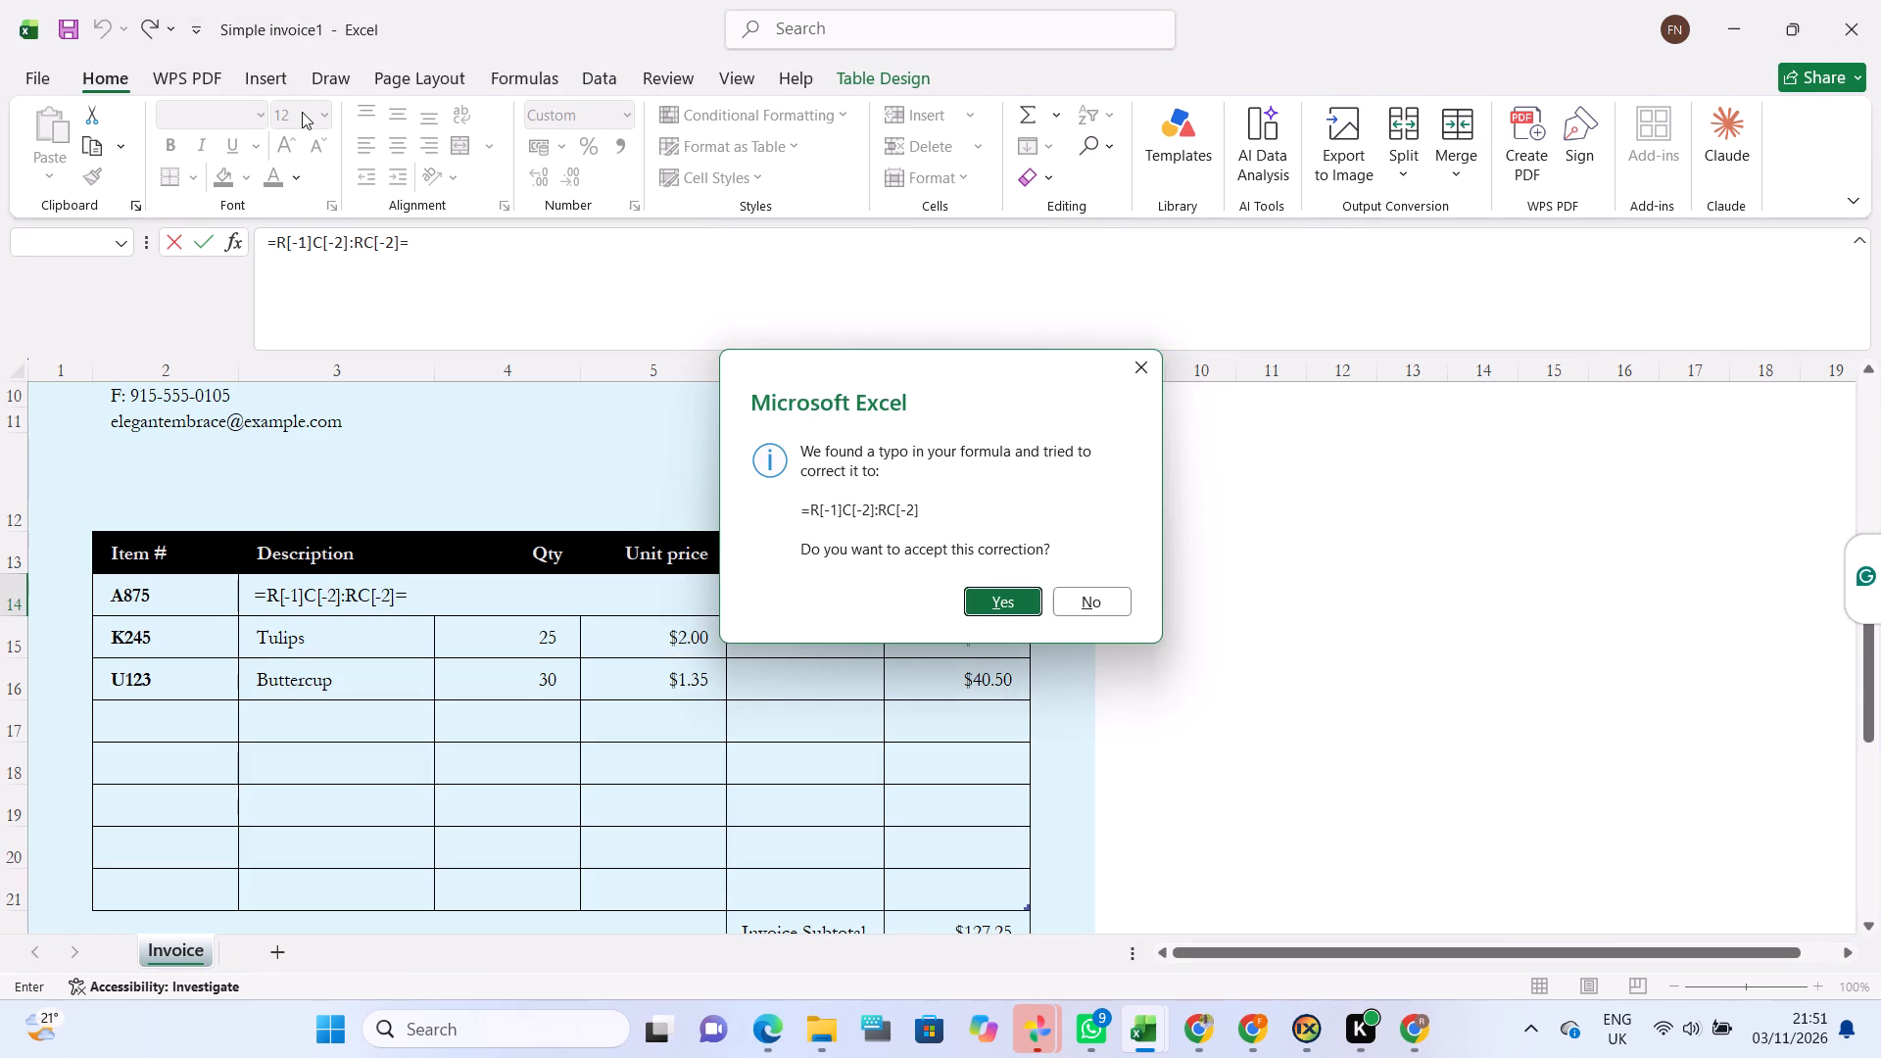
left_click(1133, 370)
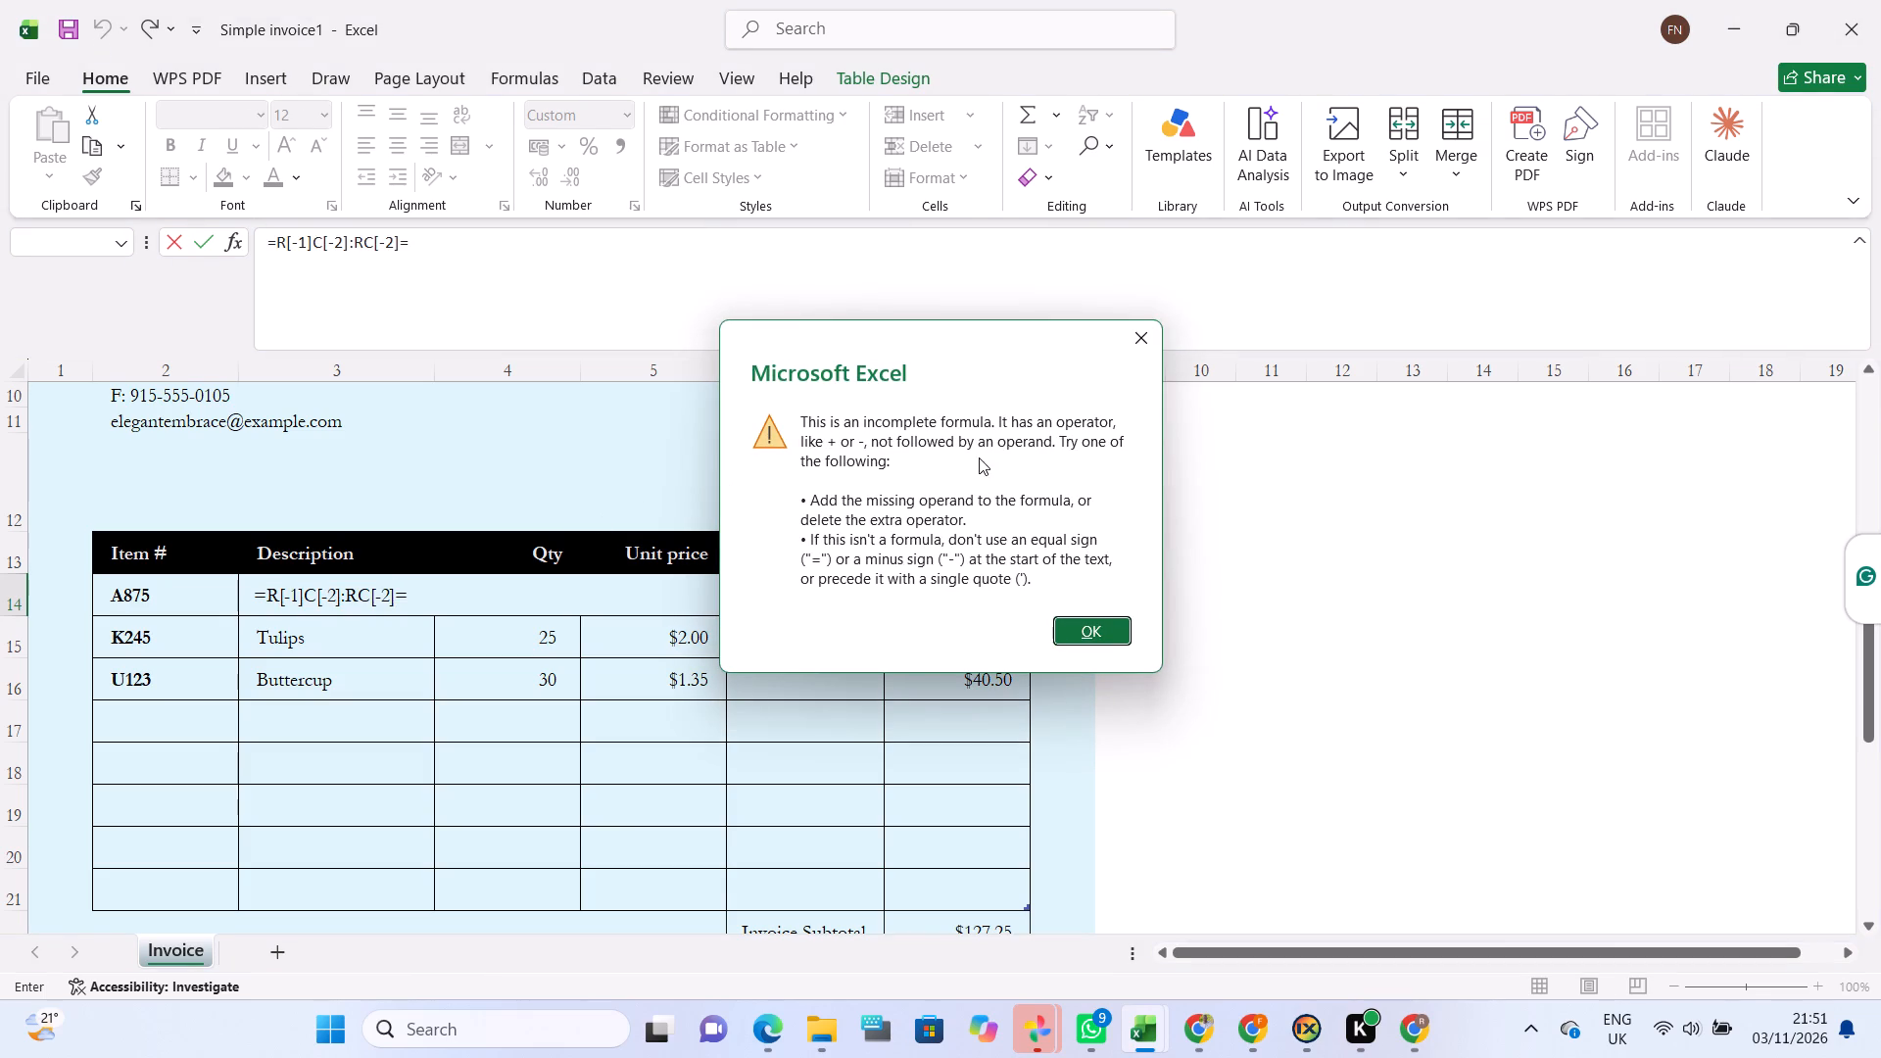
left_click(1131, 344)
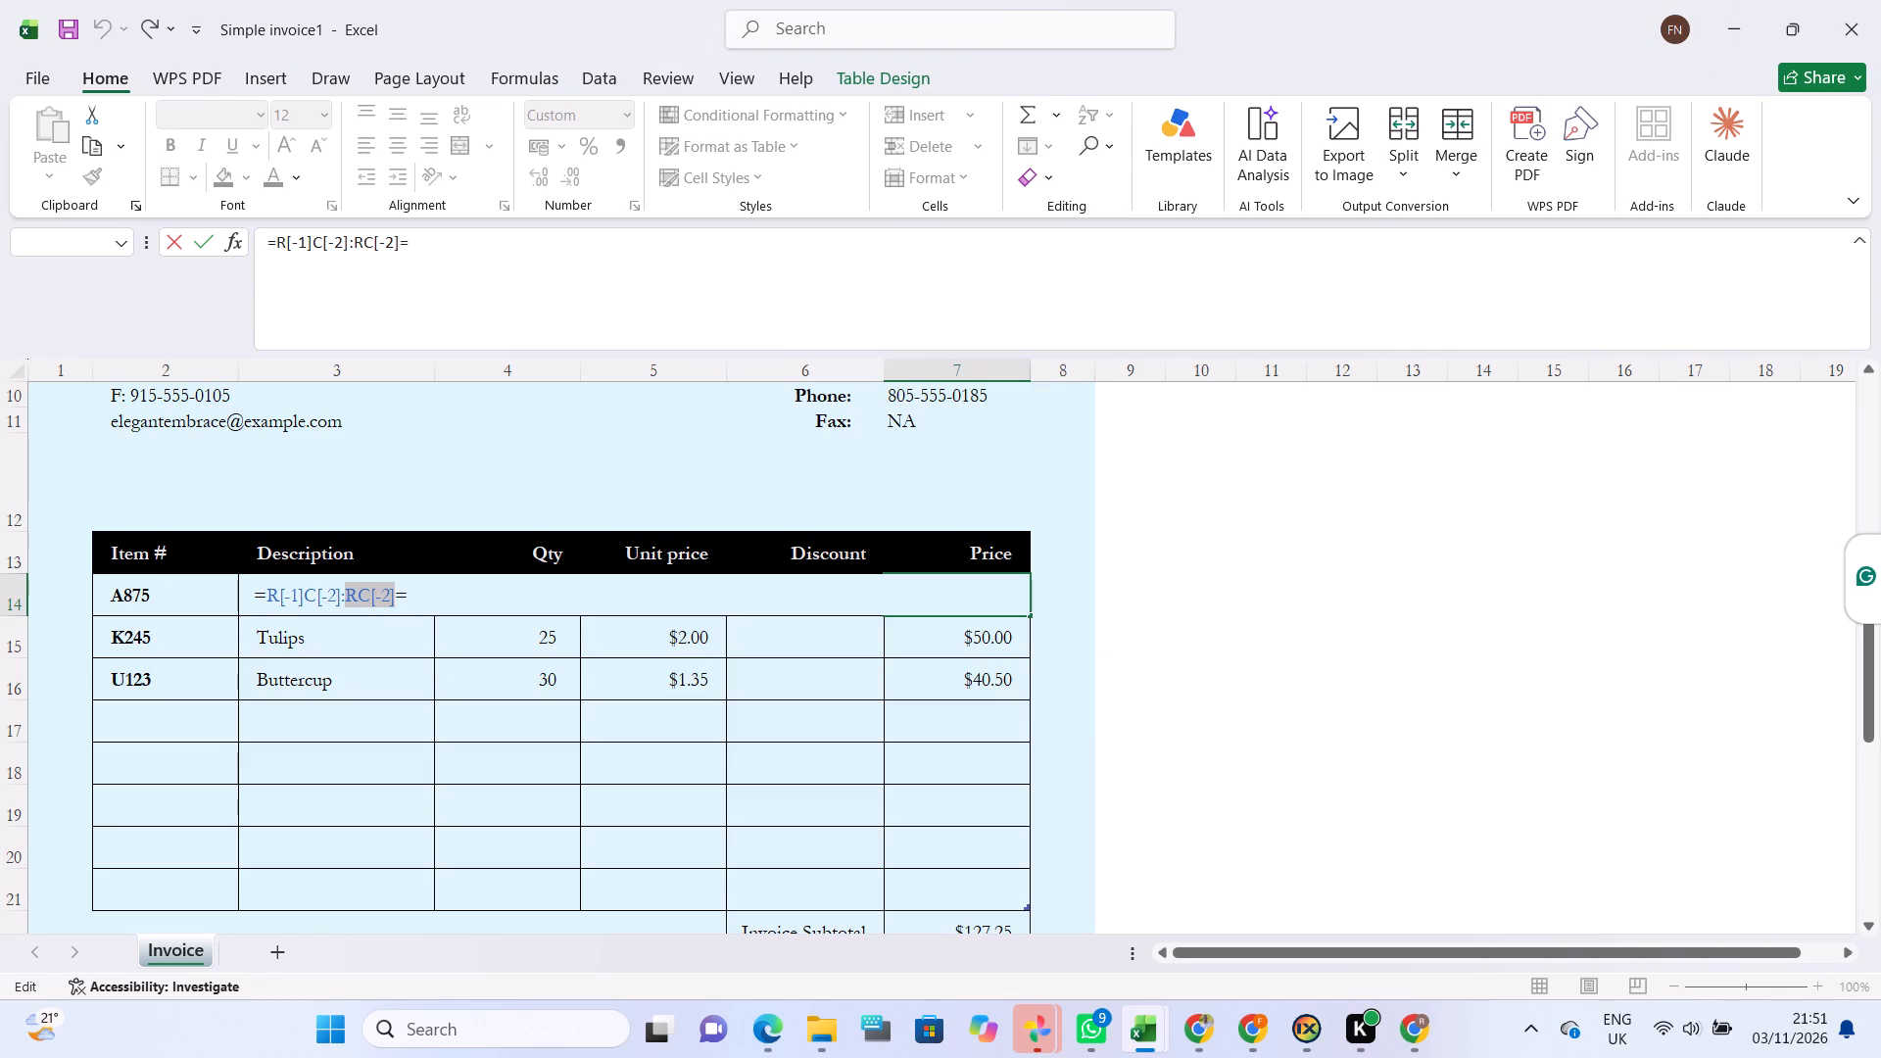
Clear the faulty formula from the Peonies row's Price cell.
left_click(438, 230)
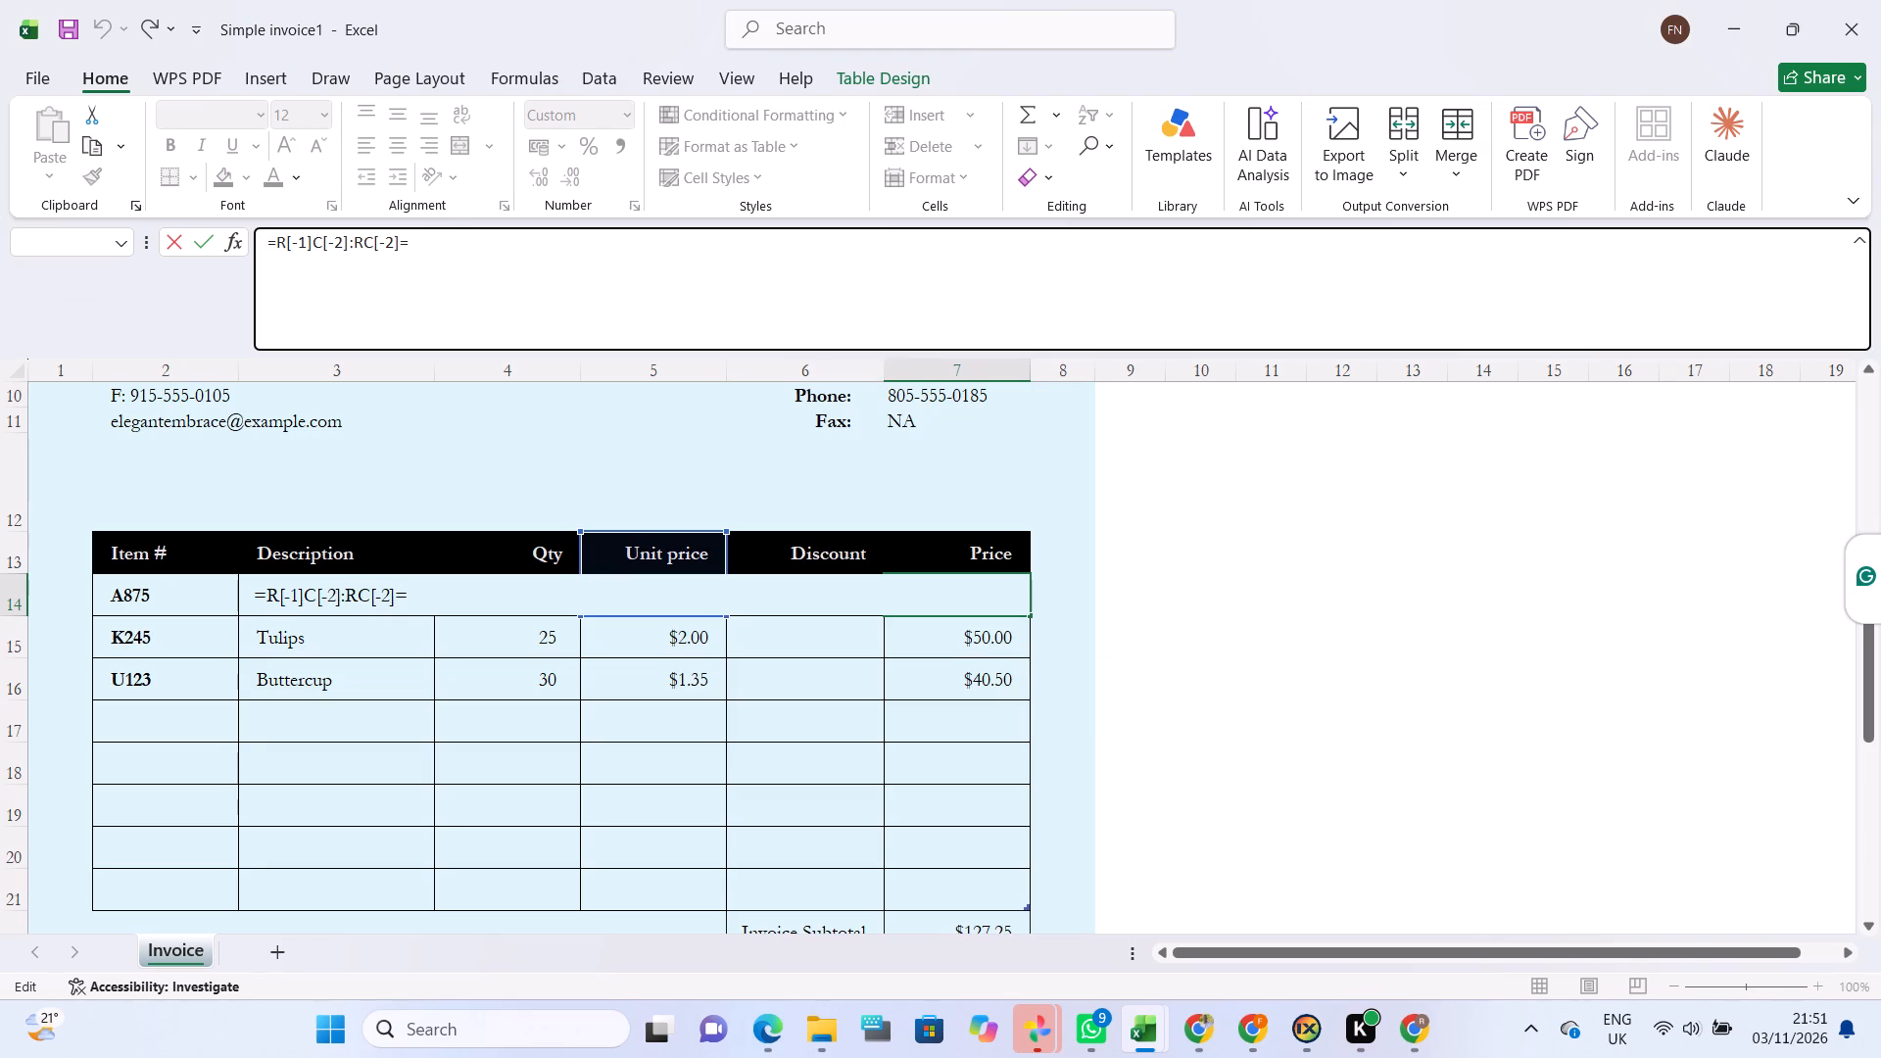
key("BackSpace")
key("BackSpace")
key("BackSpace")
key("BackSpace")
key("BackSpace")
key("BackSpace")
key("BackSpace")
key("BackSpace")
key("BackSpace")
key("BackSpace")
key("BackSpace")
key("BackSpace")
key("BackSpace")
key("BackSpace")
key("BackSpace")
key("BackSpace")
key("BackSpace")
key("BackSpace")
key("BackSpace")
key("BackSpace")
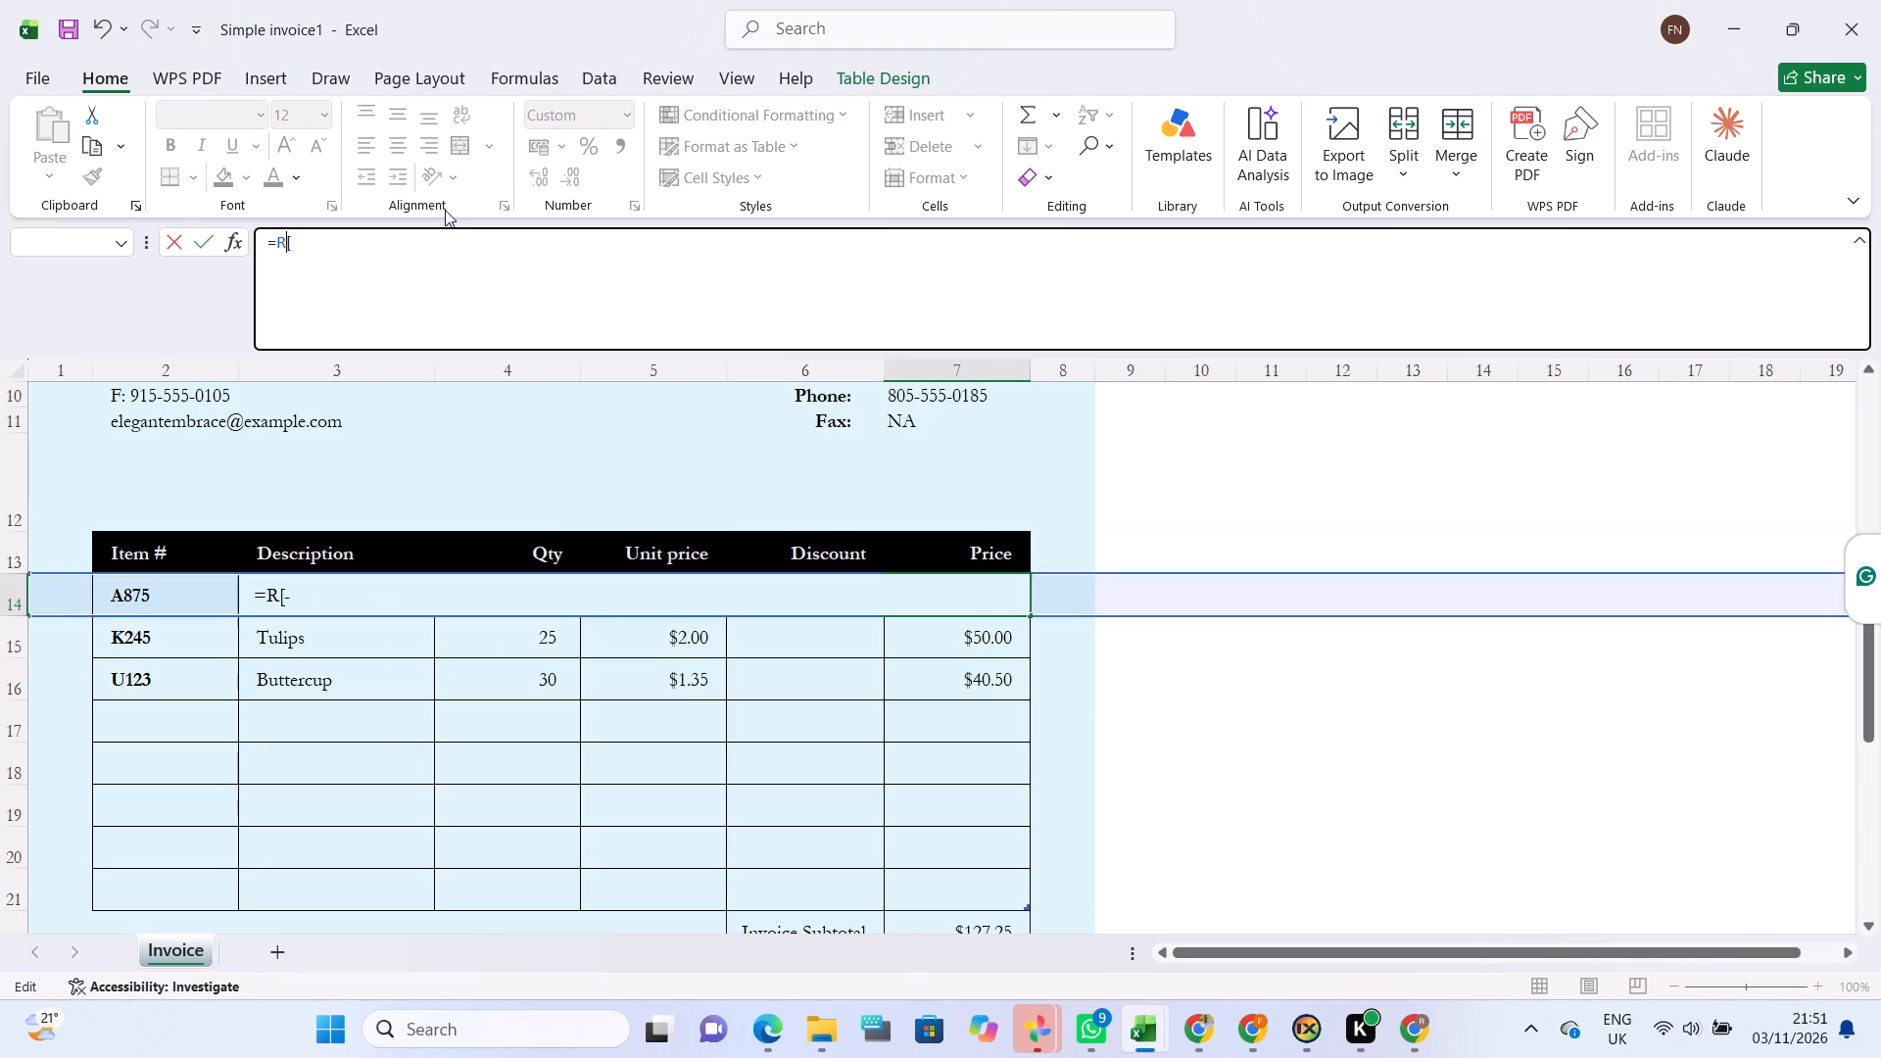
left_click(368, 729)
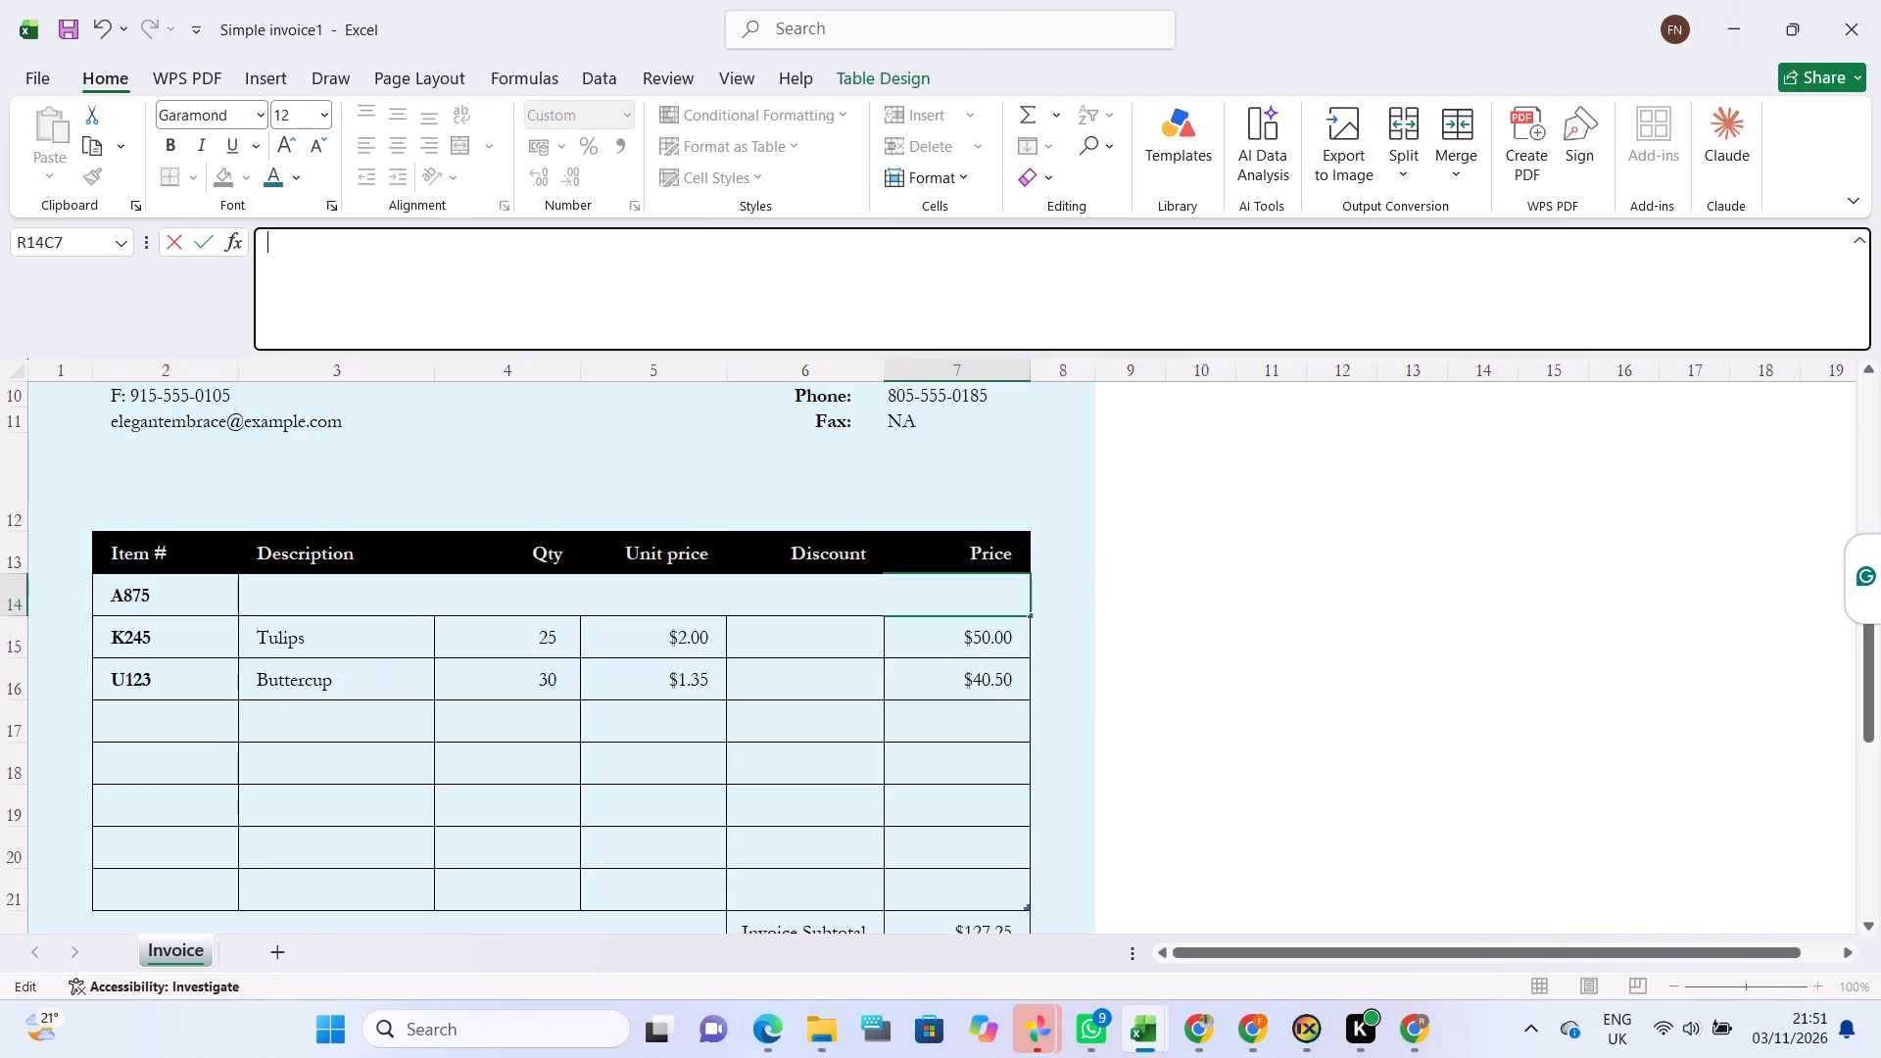
left_click(916, 600)
key("equal")
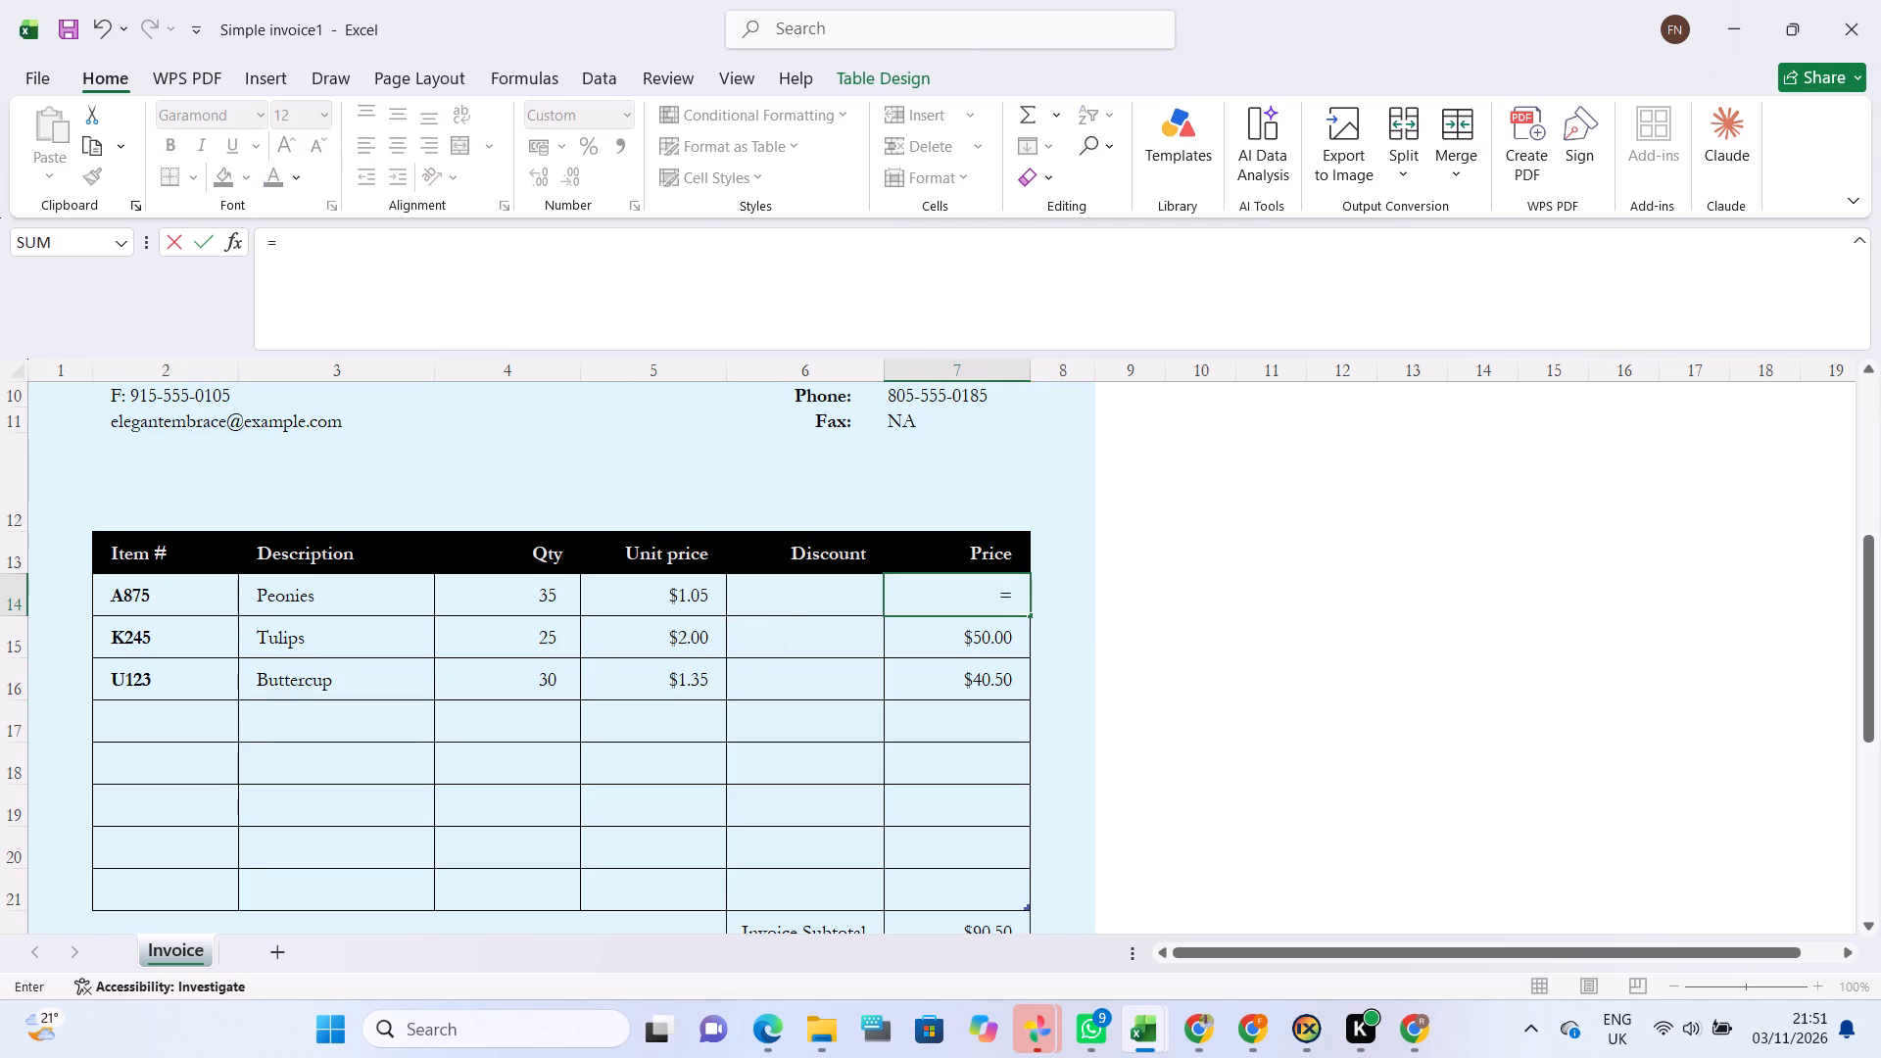
left_click(551, 619)
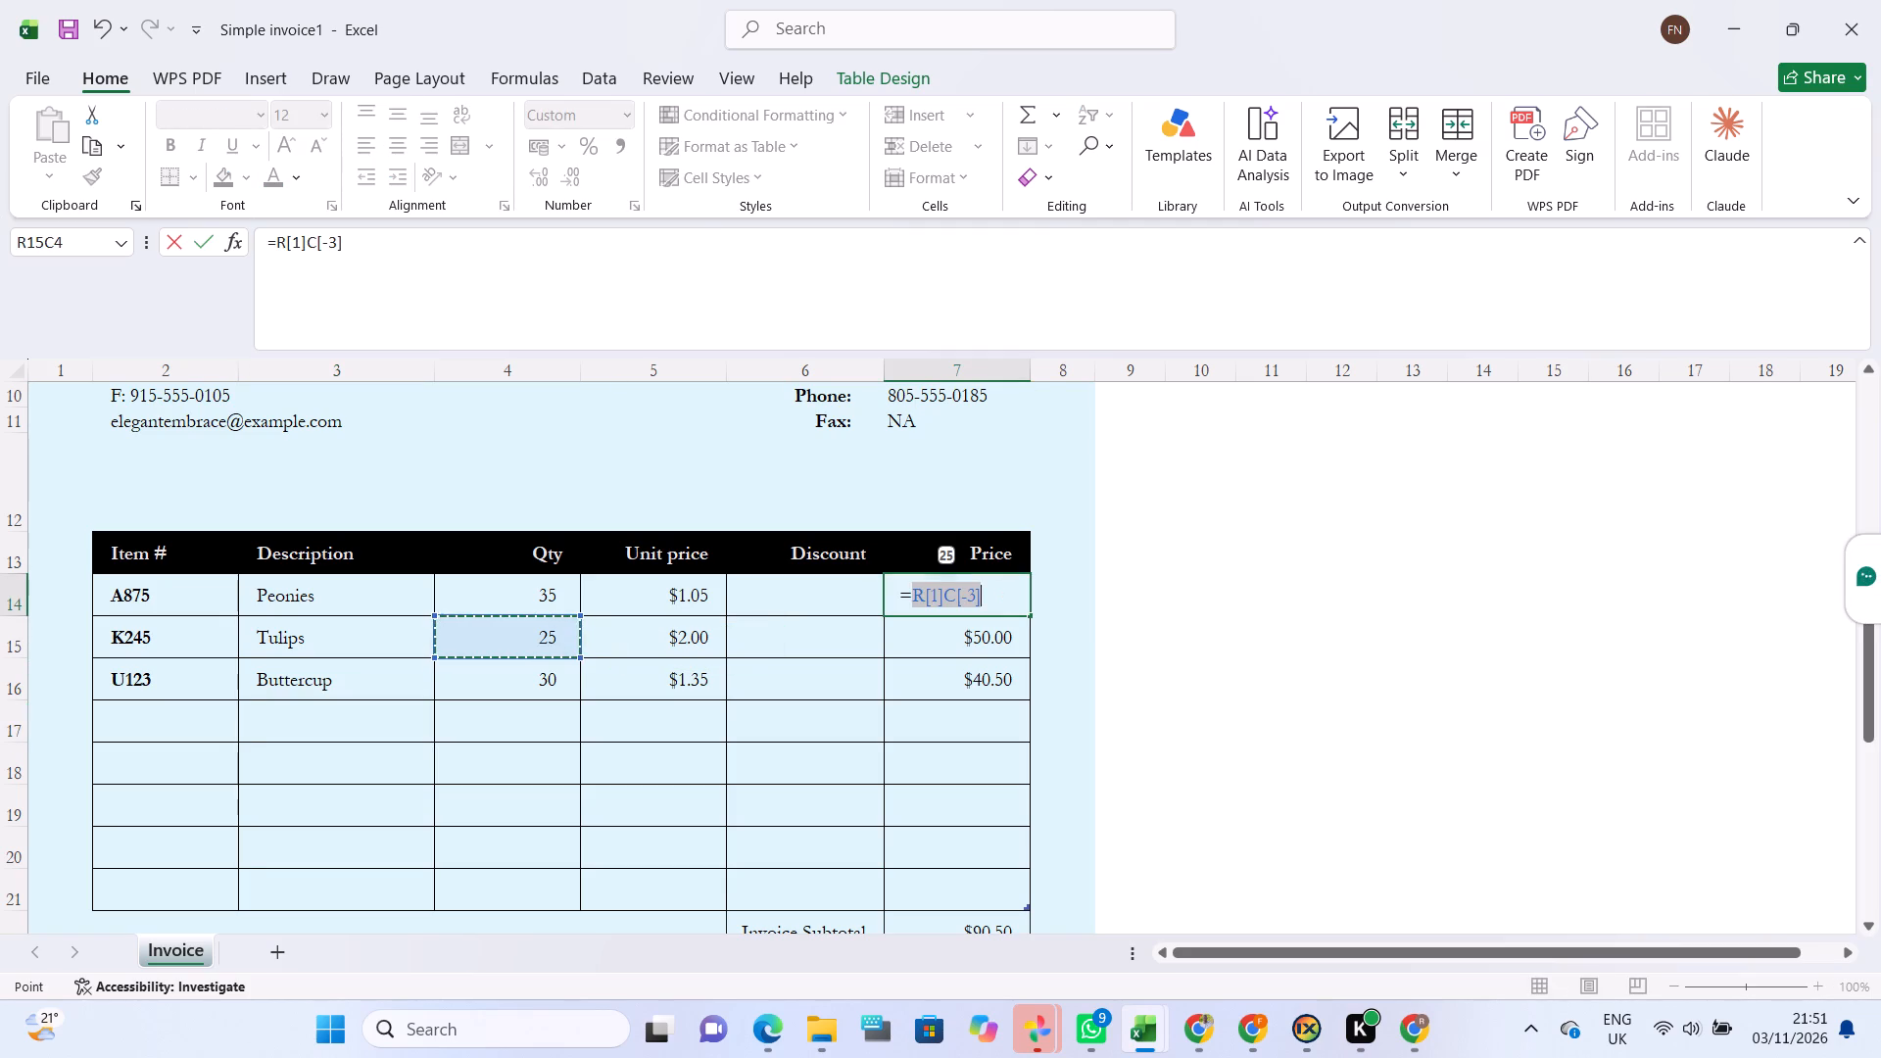
left_click(554, 590)
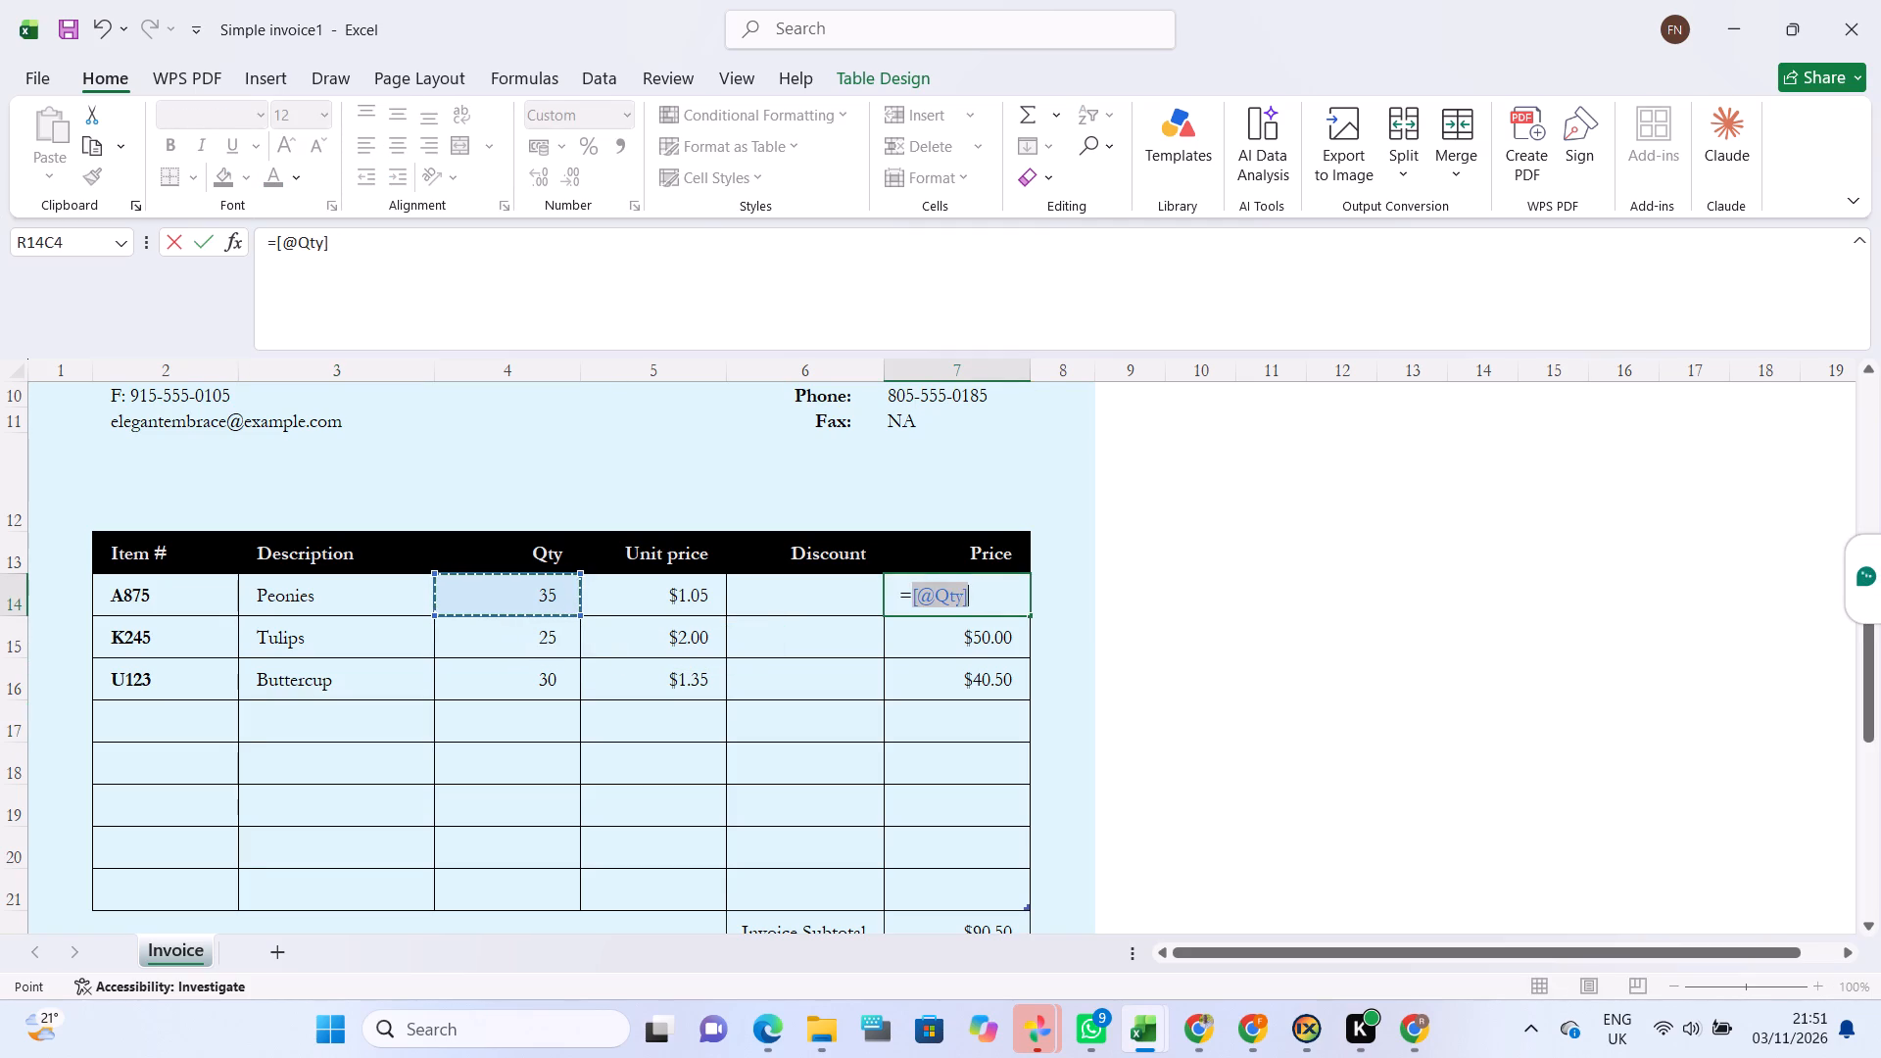
key("shift+asterisk")
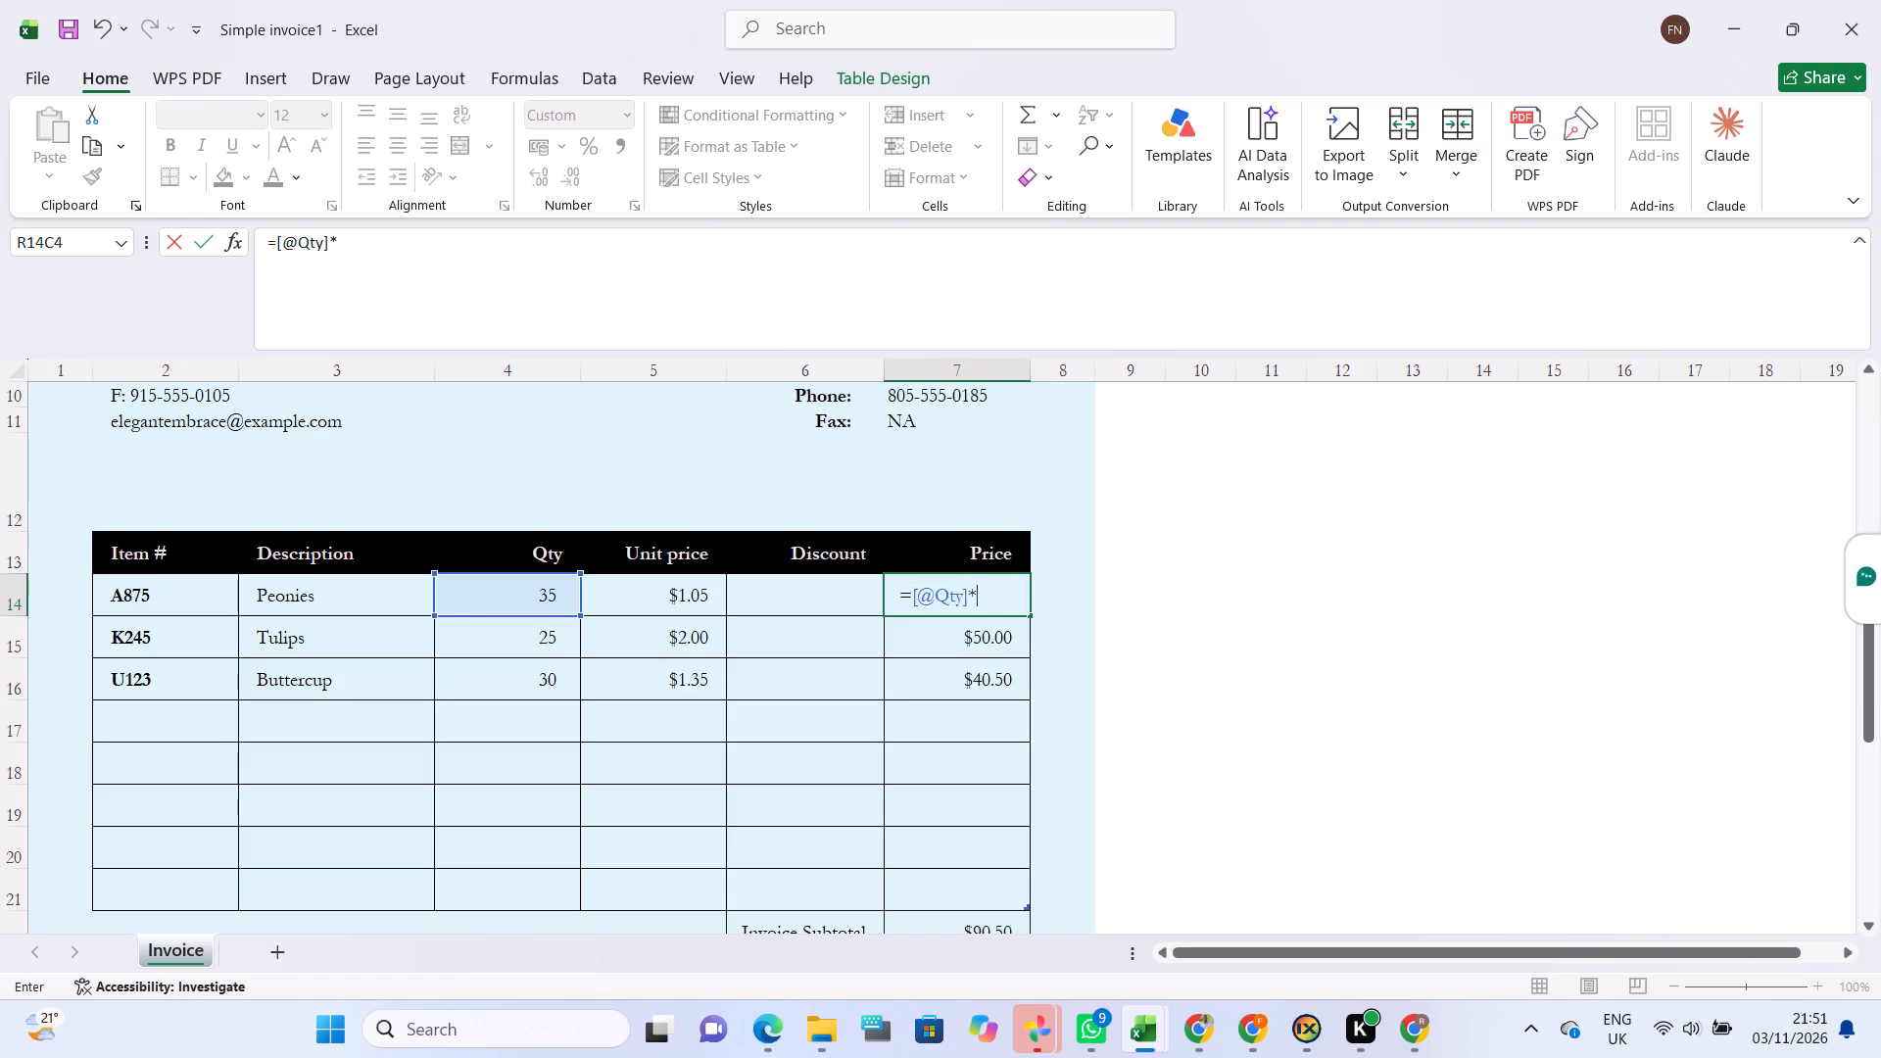
left_click(664, 604)
key("Return")
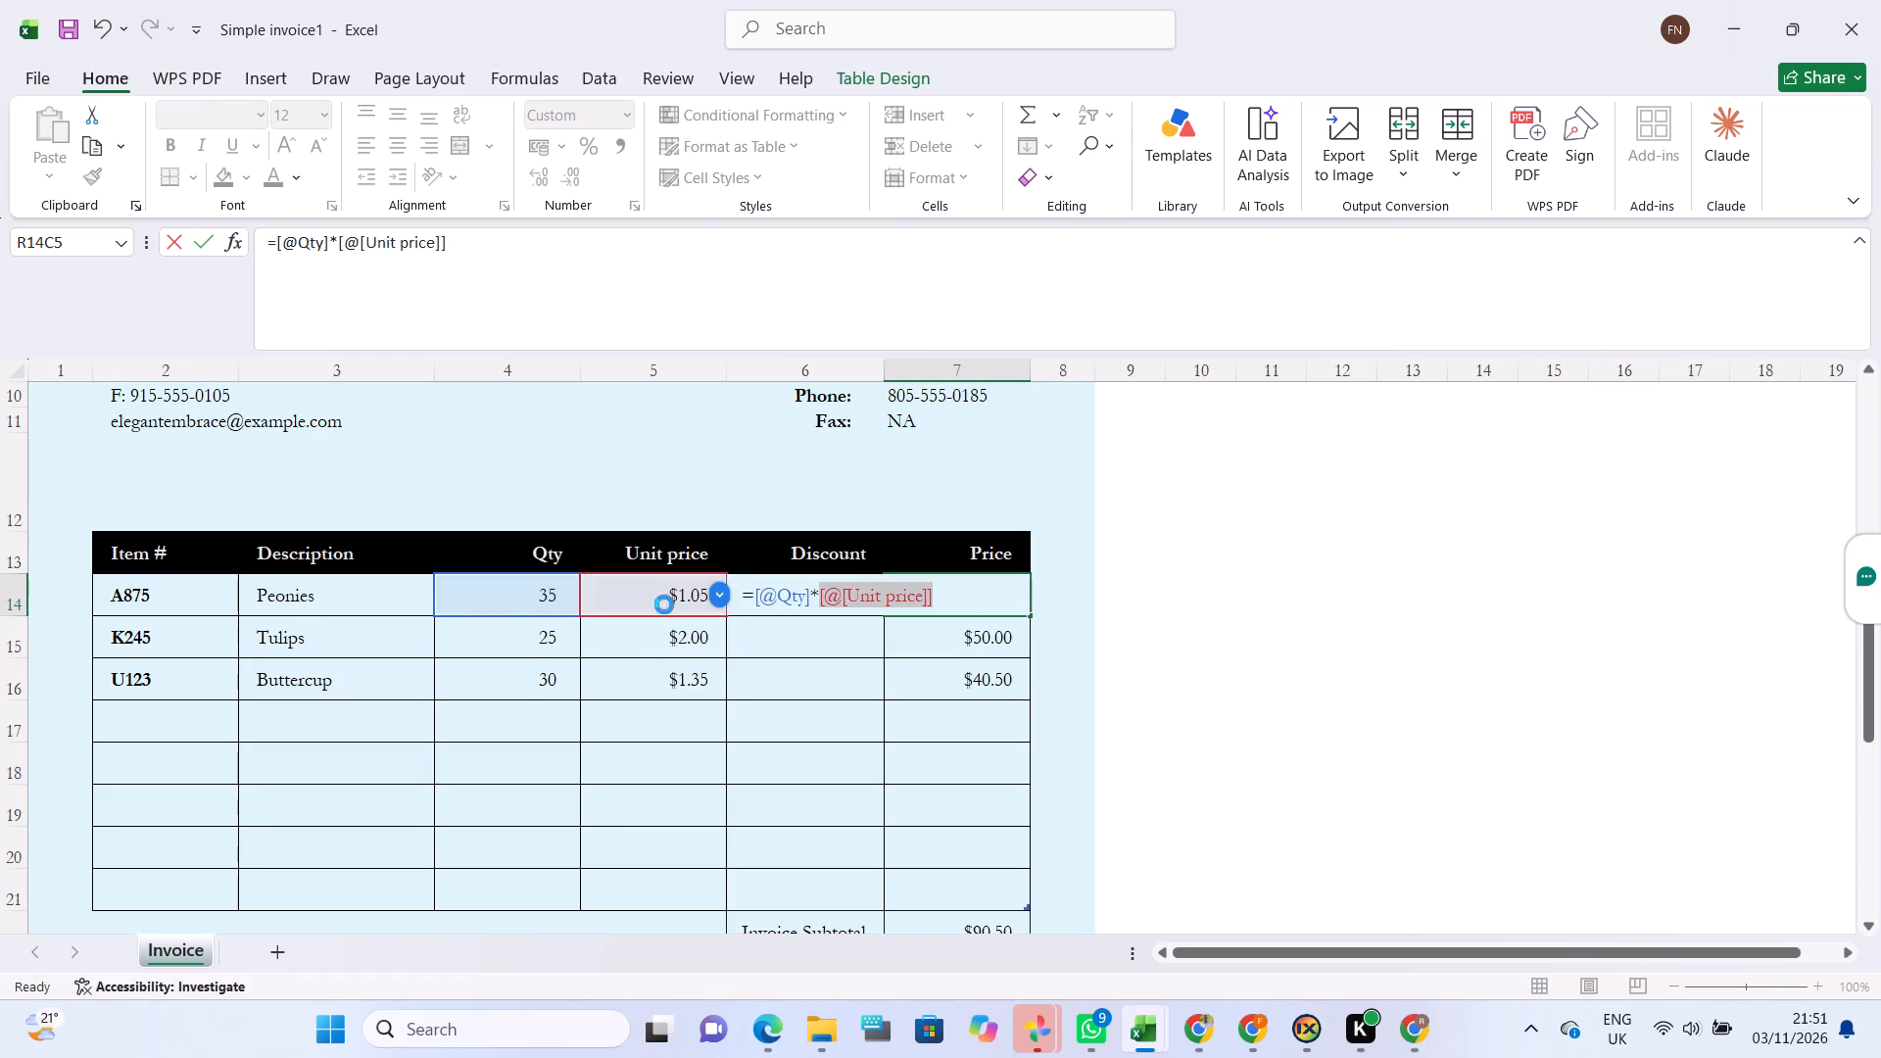
Examine the Price column, the invoice totals block and the formulas in the Invoice Subtotal and Peonies Price cells.
scroll(830, 776, "down", 1)
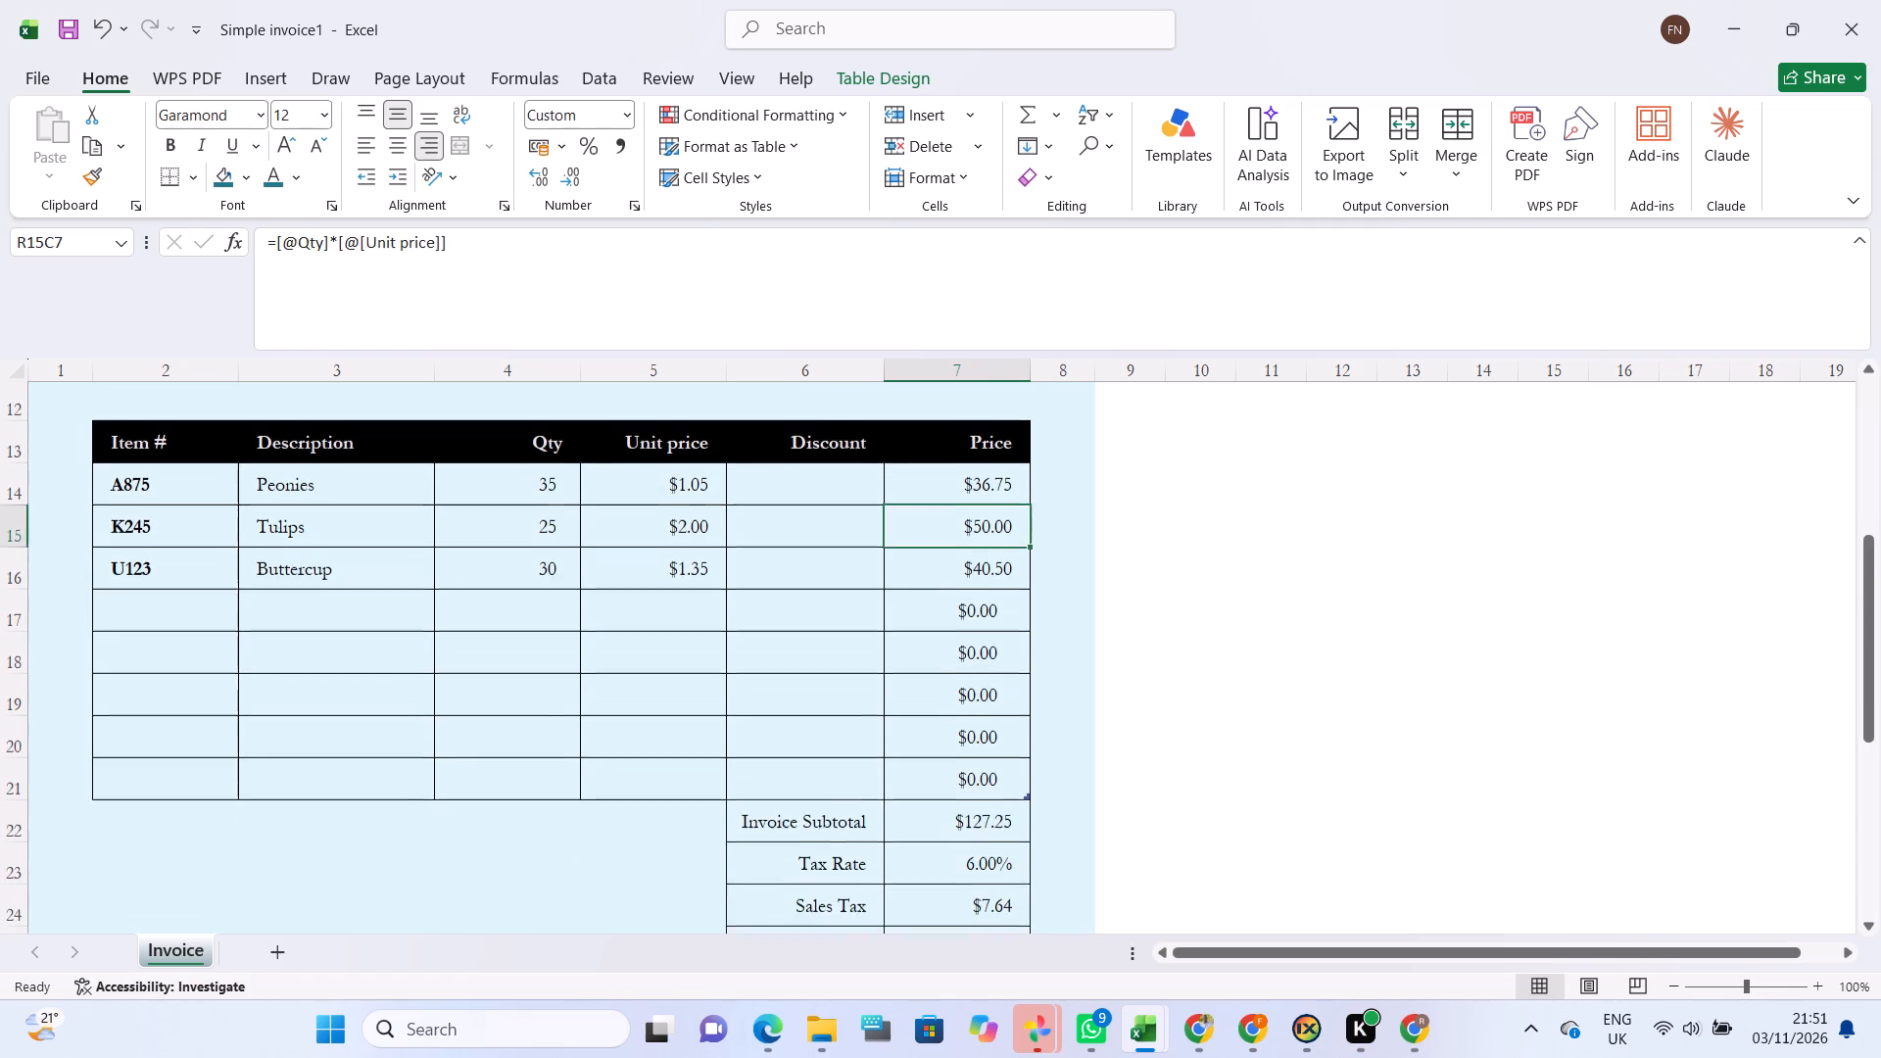
scroll(841, 754, "down", 1)
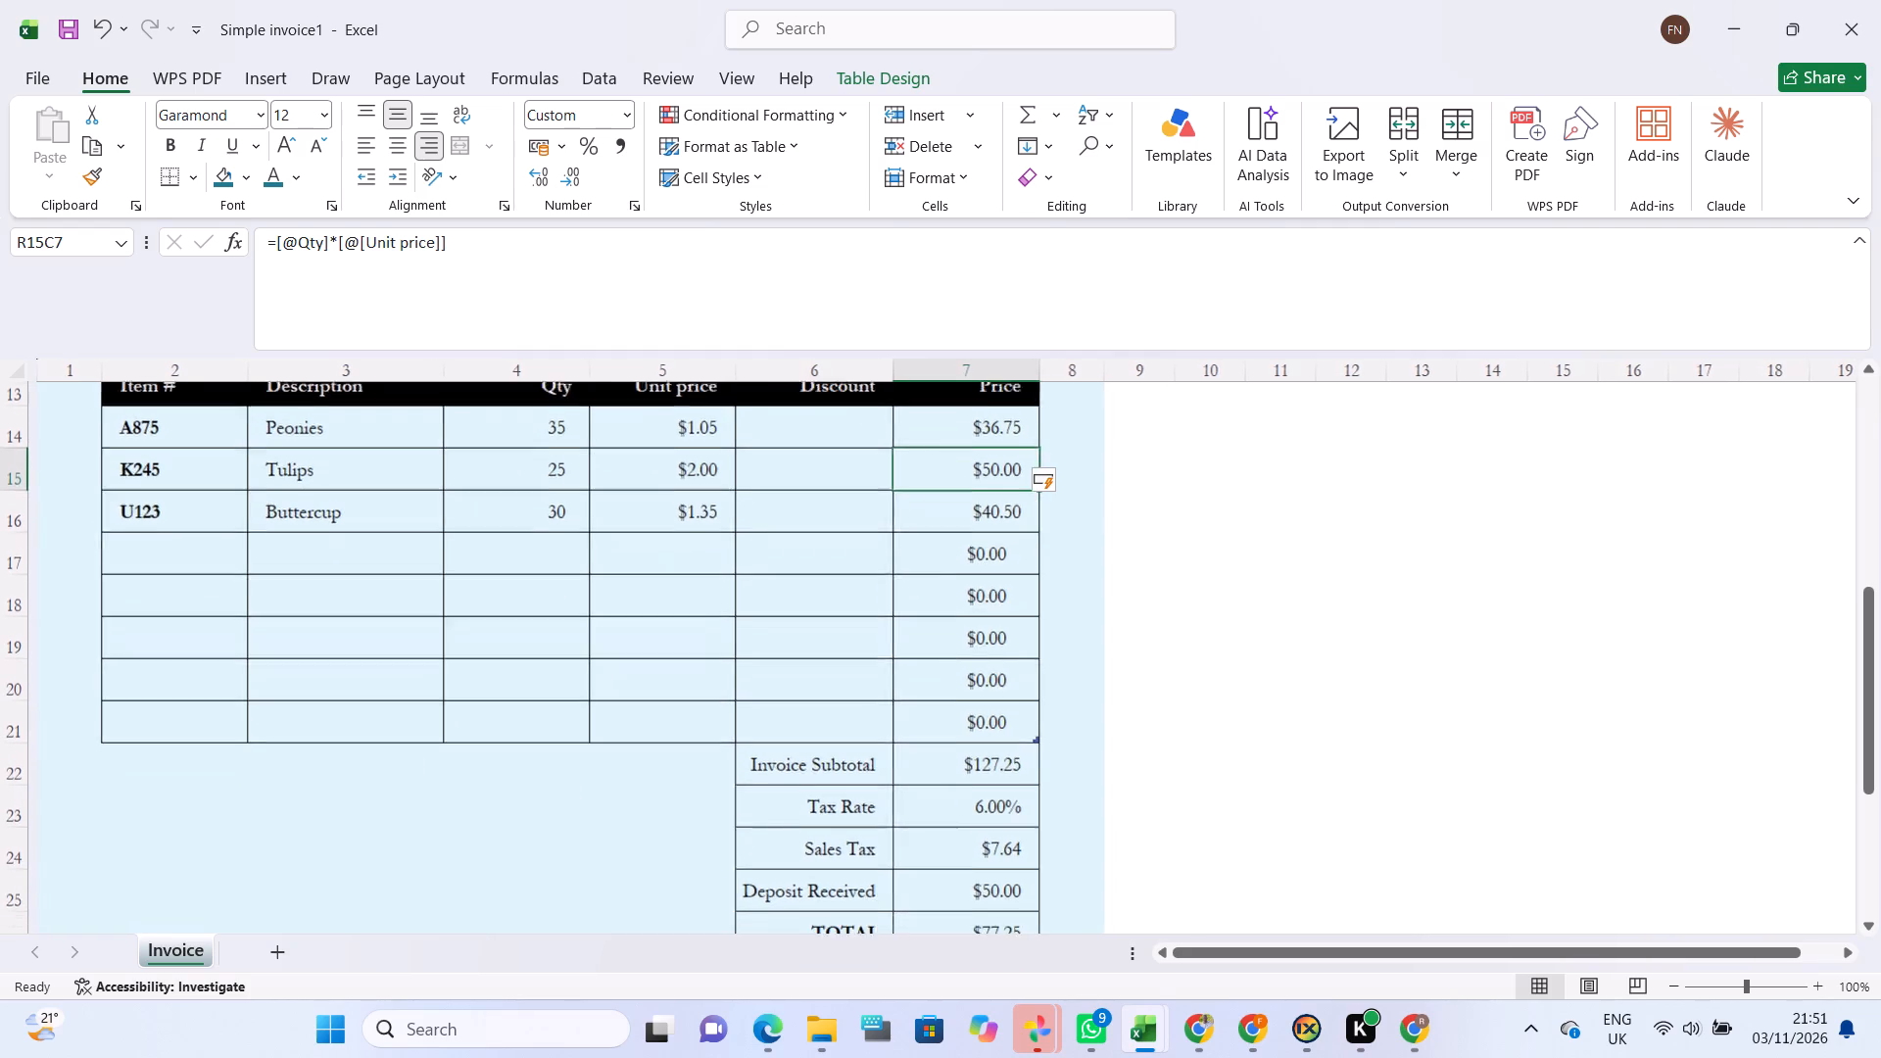
scroll(841, 754, "down", 1)
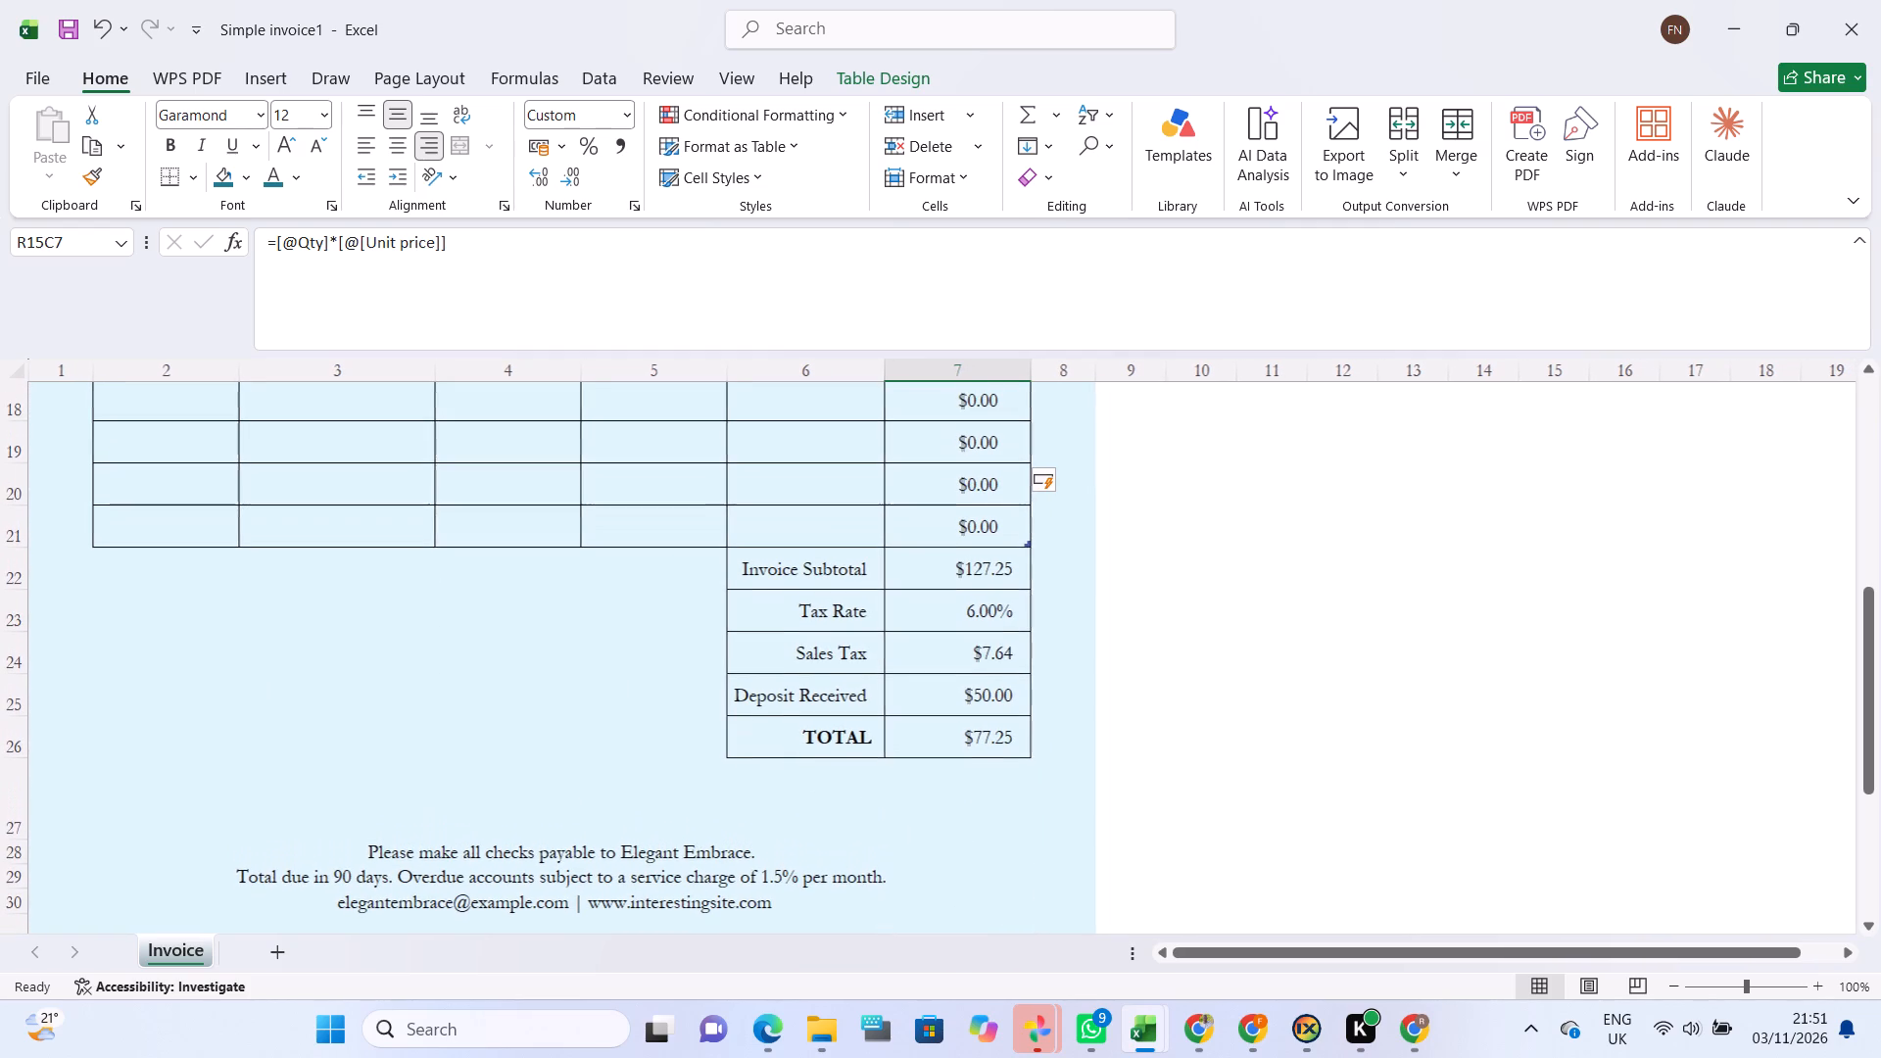
scroll(854, 737, "up", 1)
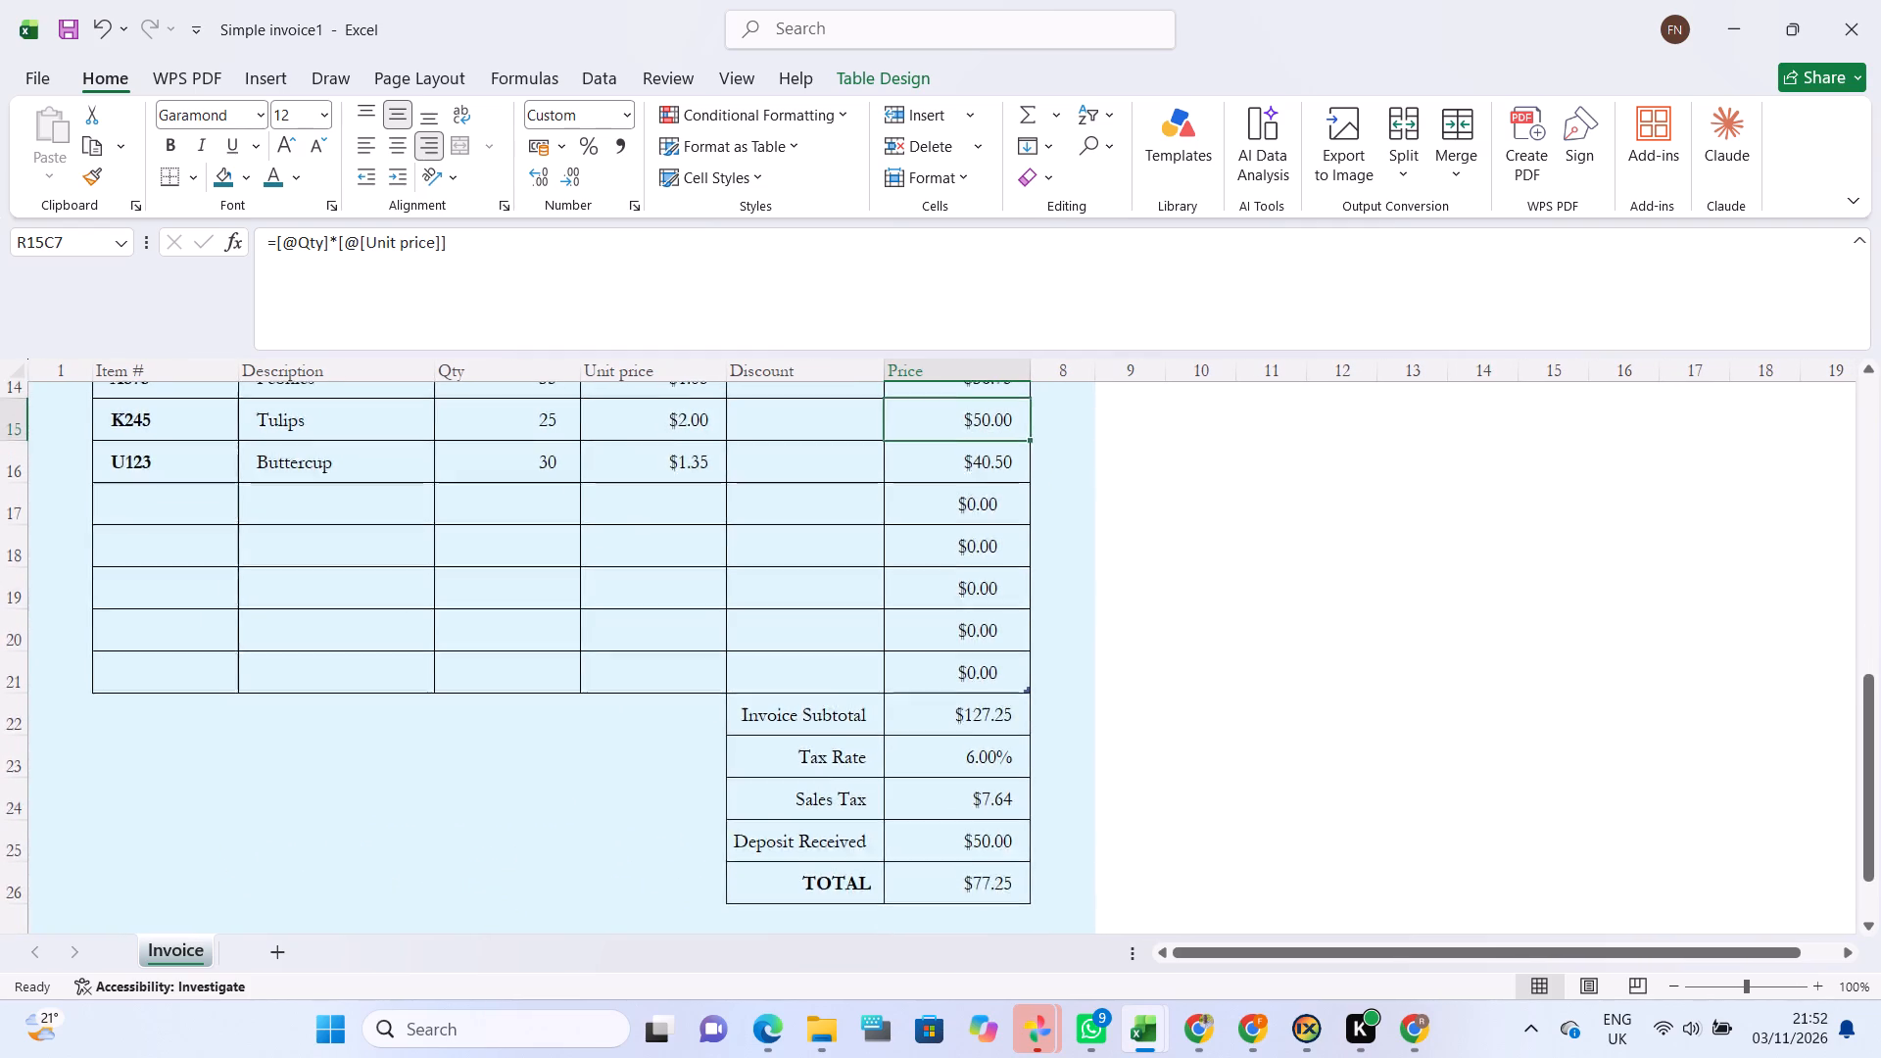
scroll(862, 742, "up", 1)
scroll(862, 742, "down", 1)
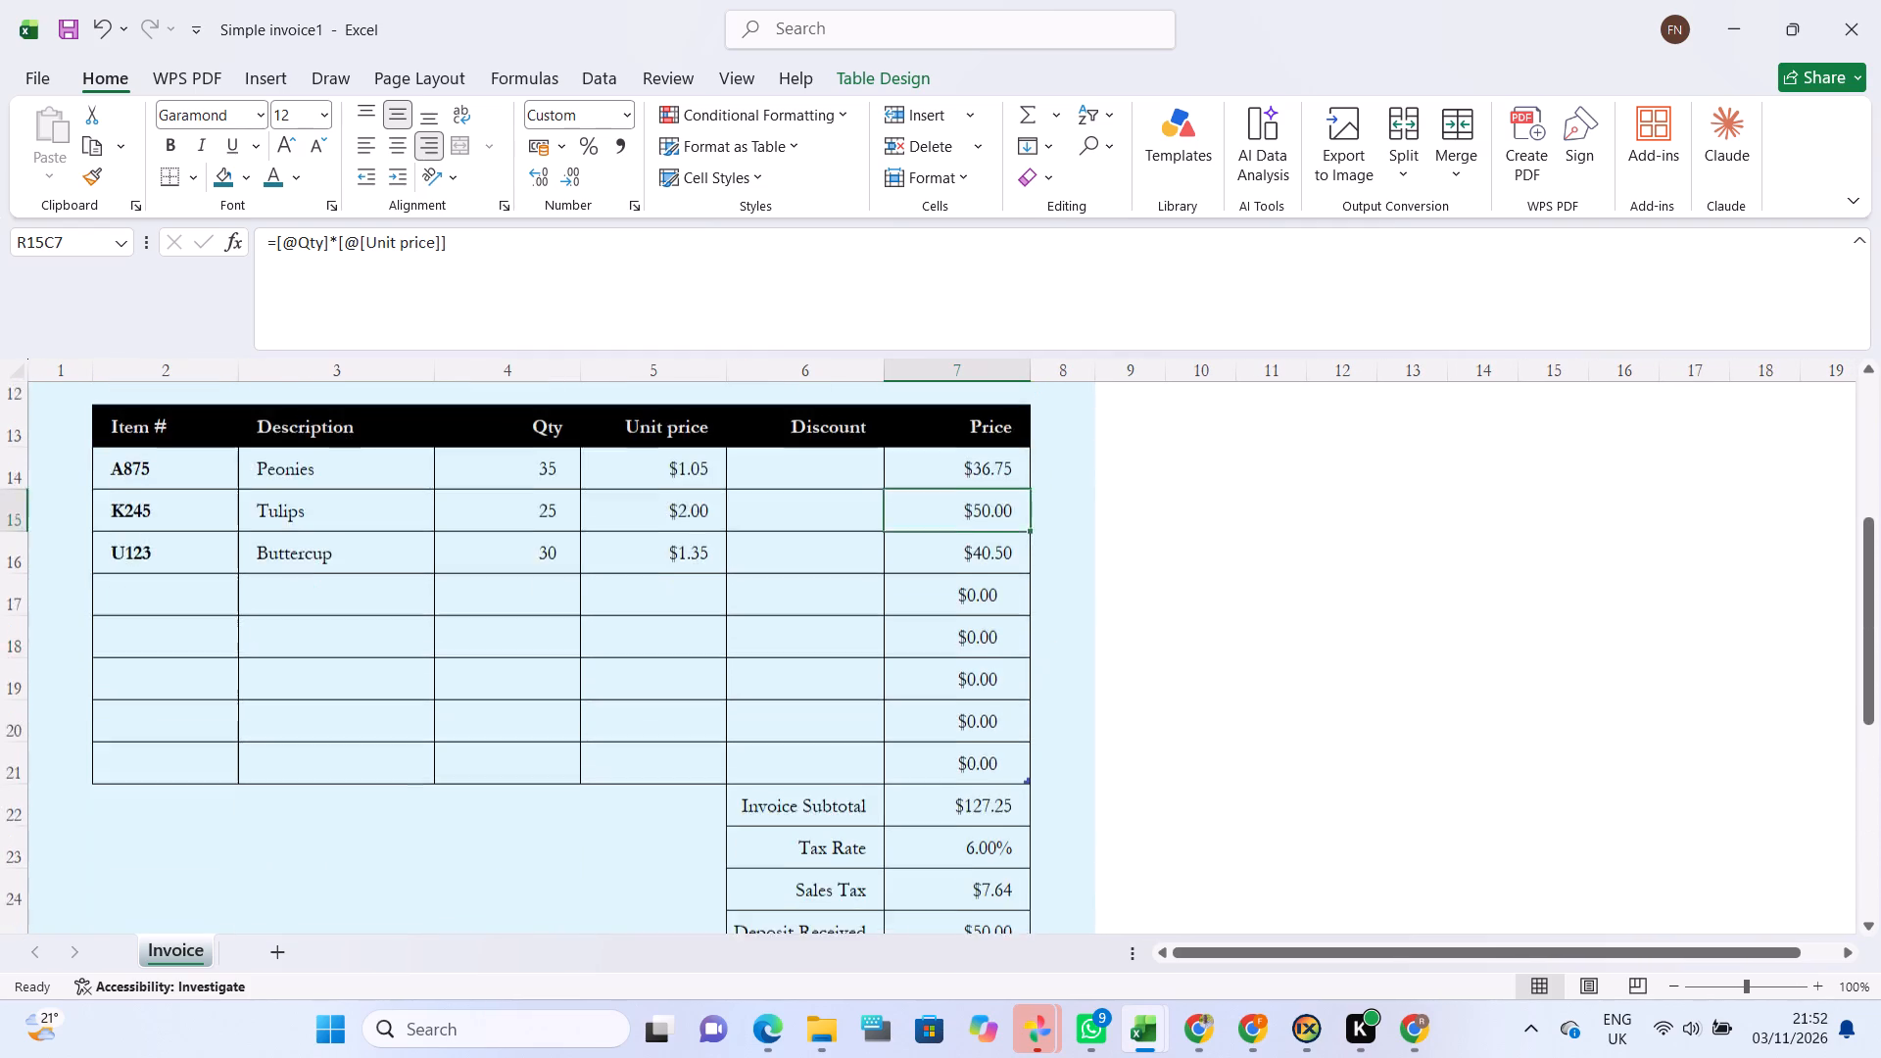
scroll(862, 742, "down", 2)
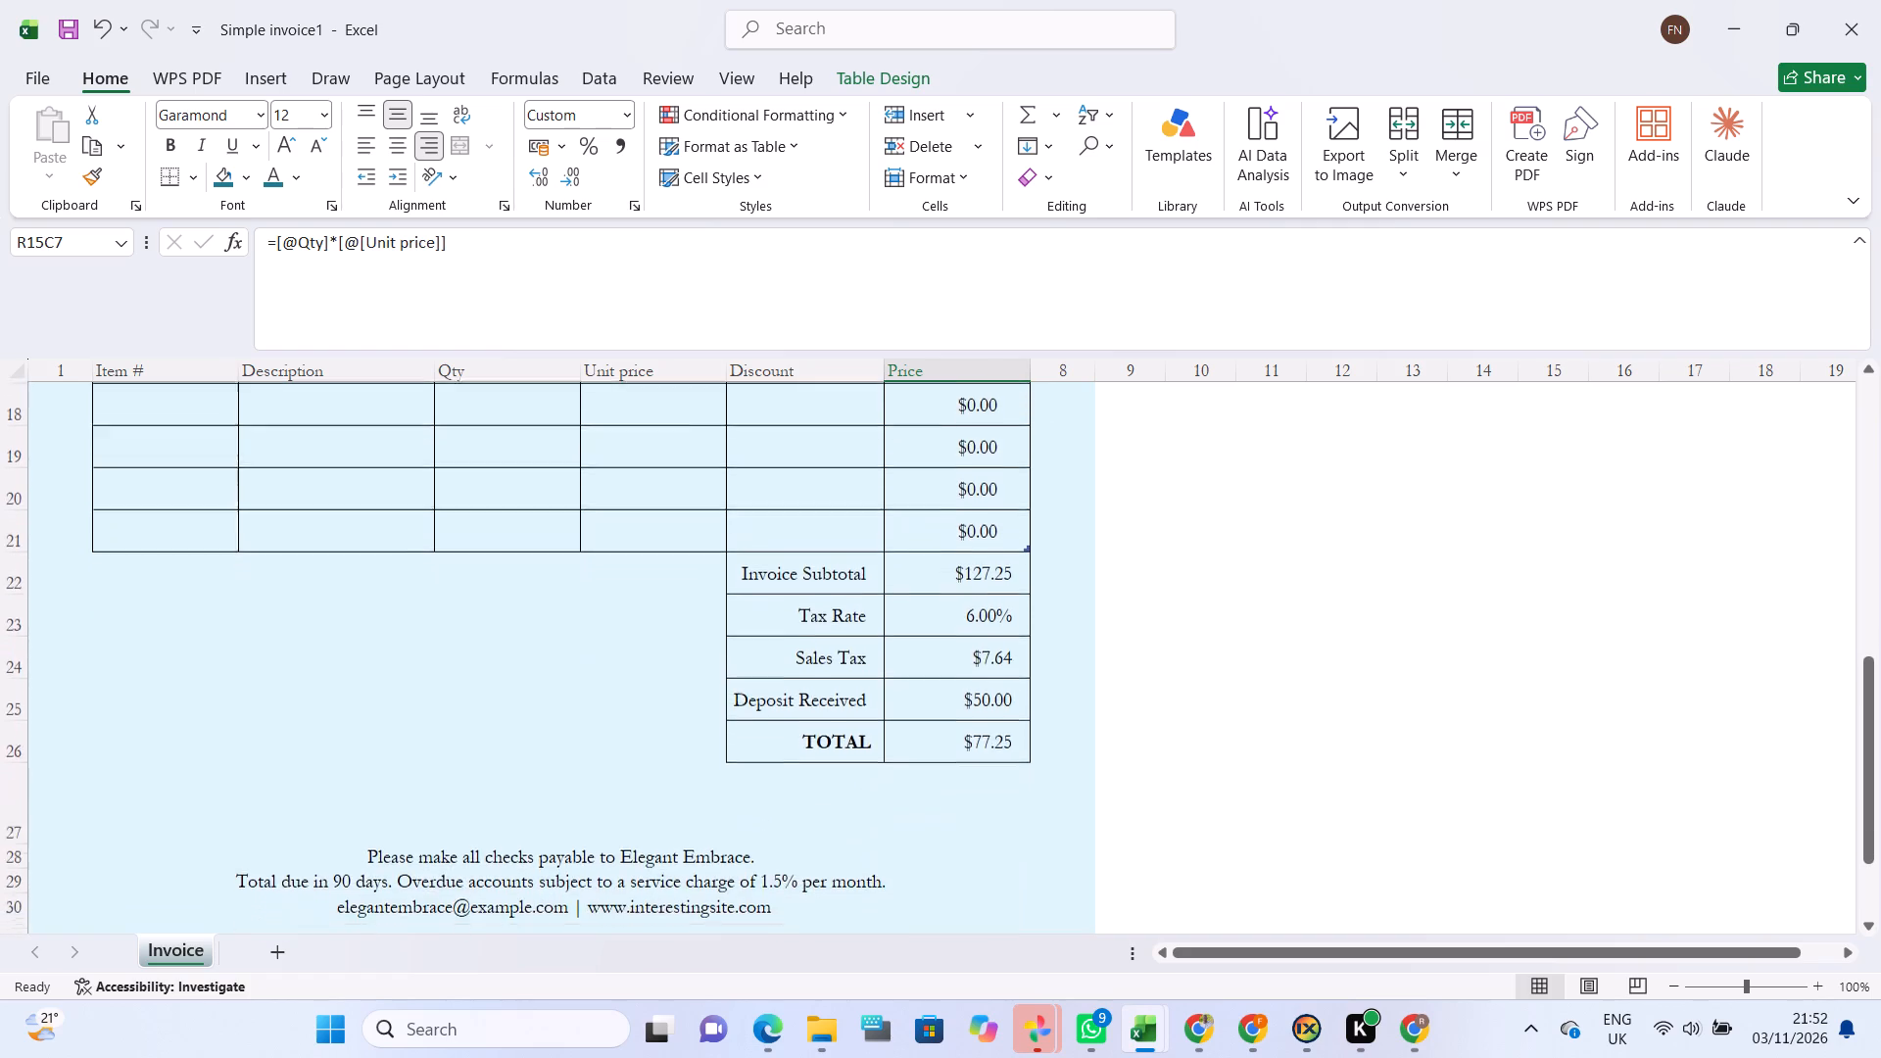
scroll(862, 742, "down", 2)
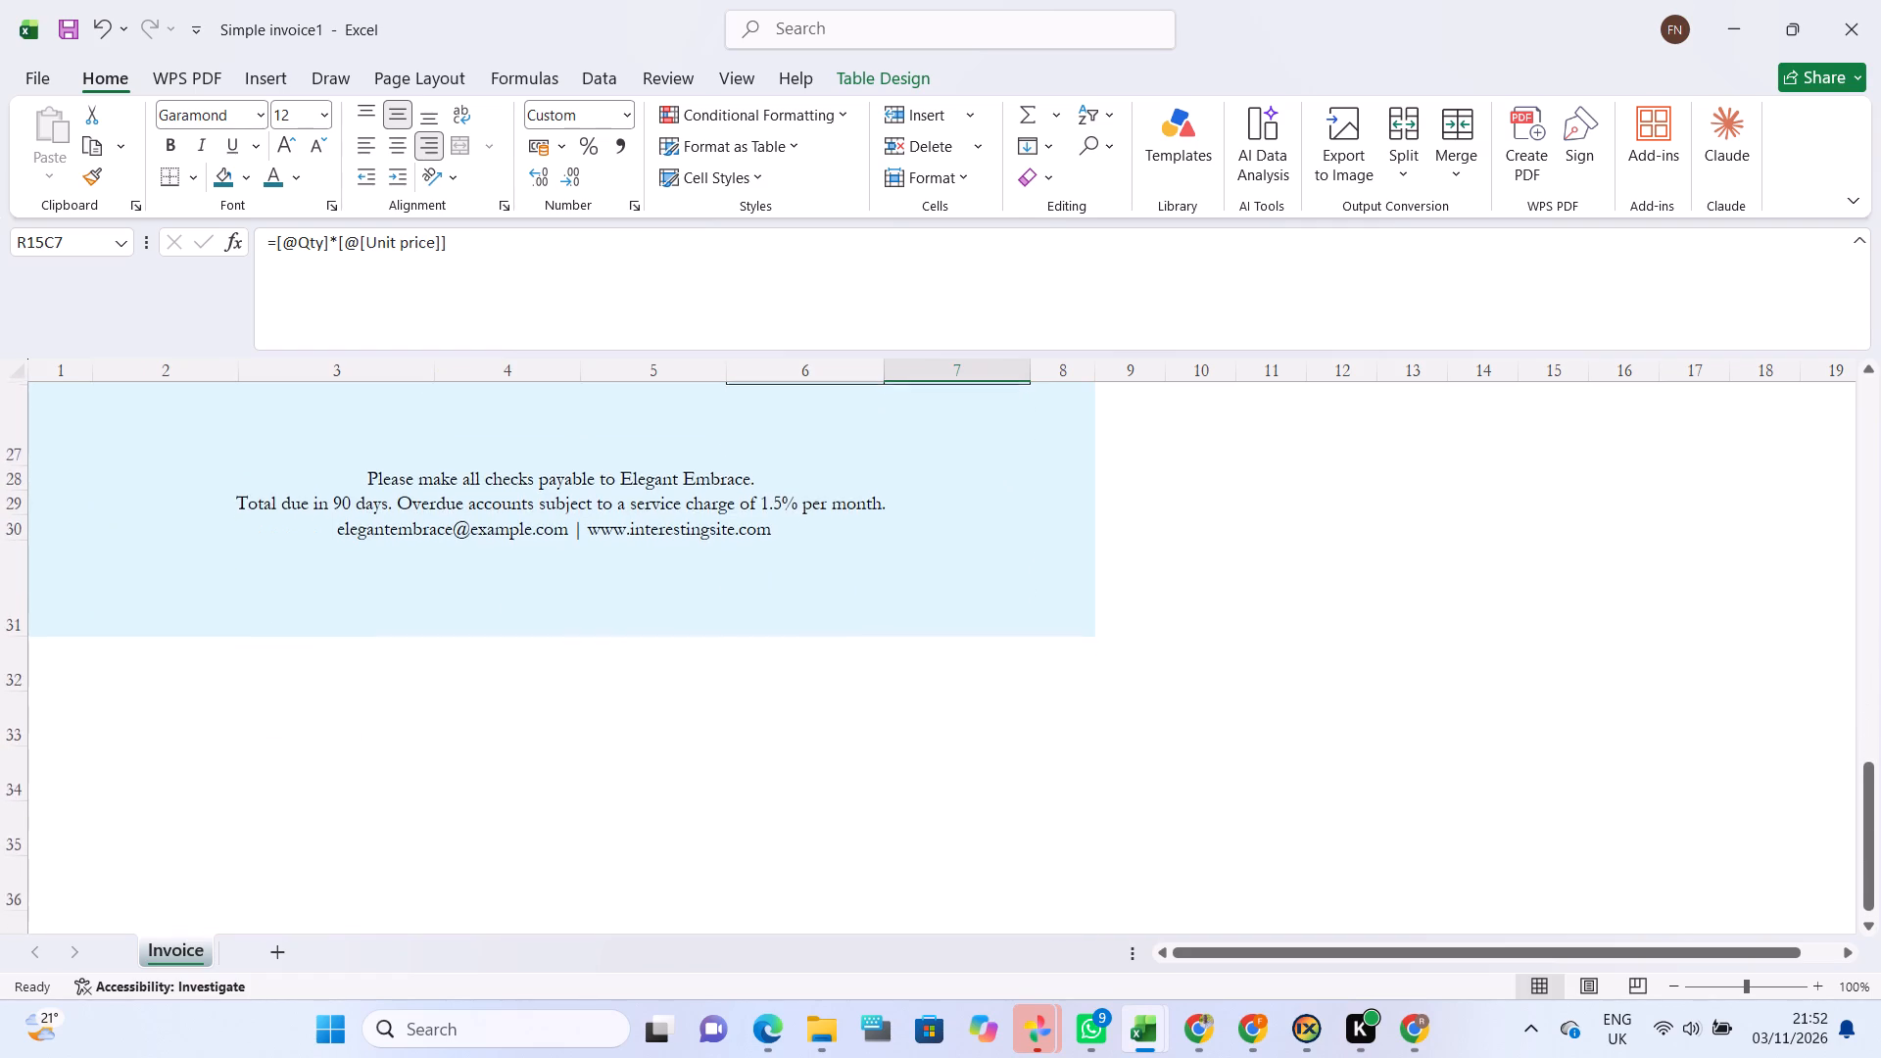
scroll(862, 742, "down", 3)
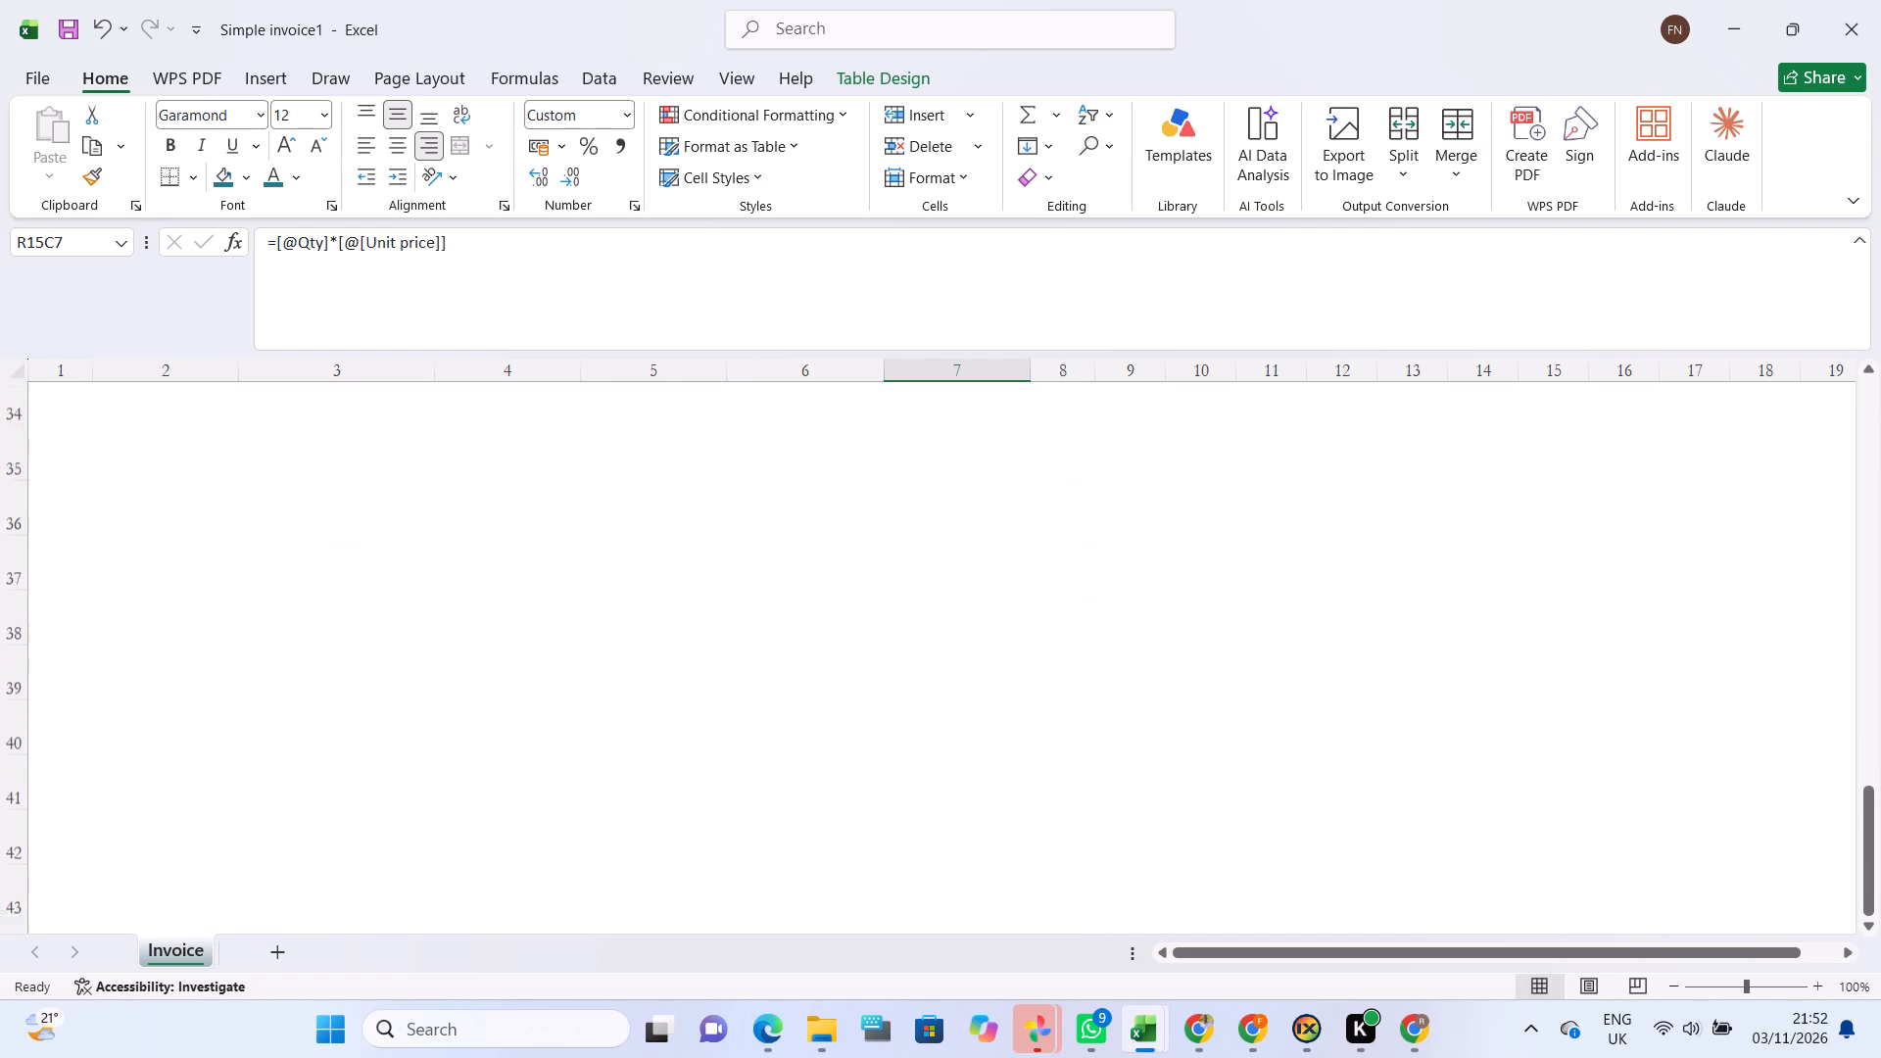
scroll(862, 742, "down", 2)
scroll(862, 742, "up", 3)
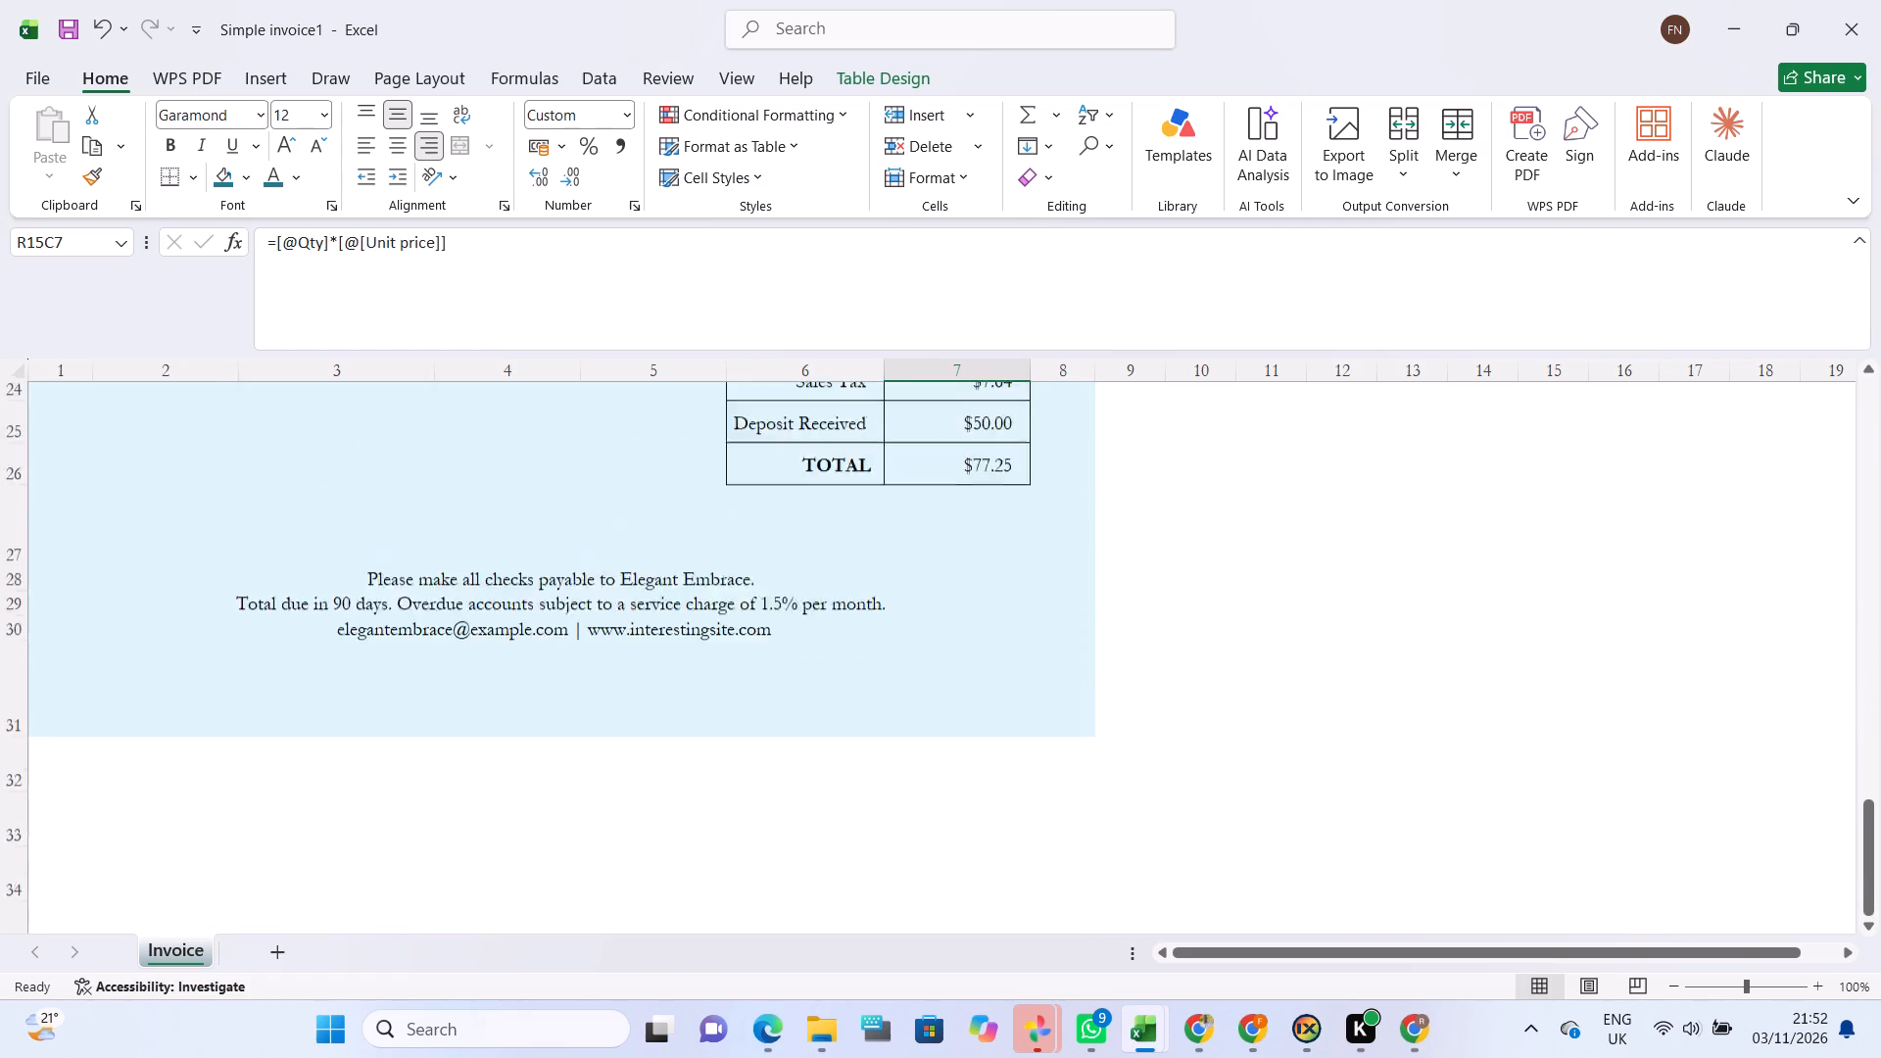
scroll(862, 742, "up", 1)
scroll(862, 742, "down", 2)
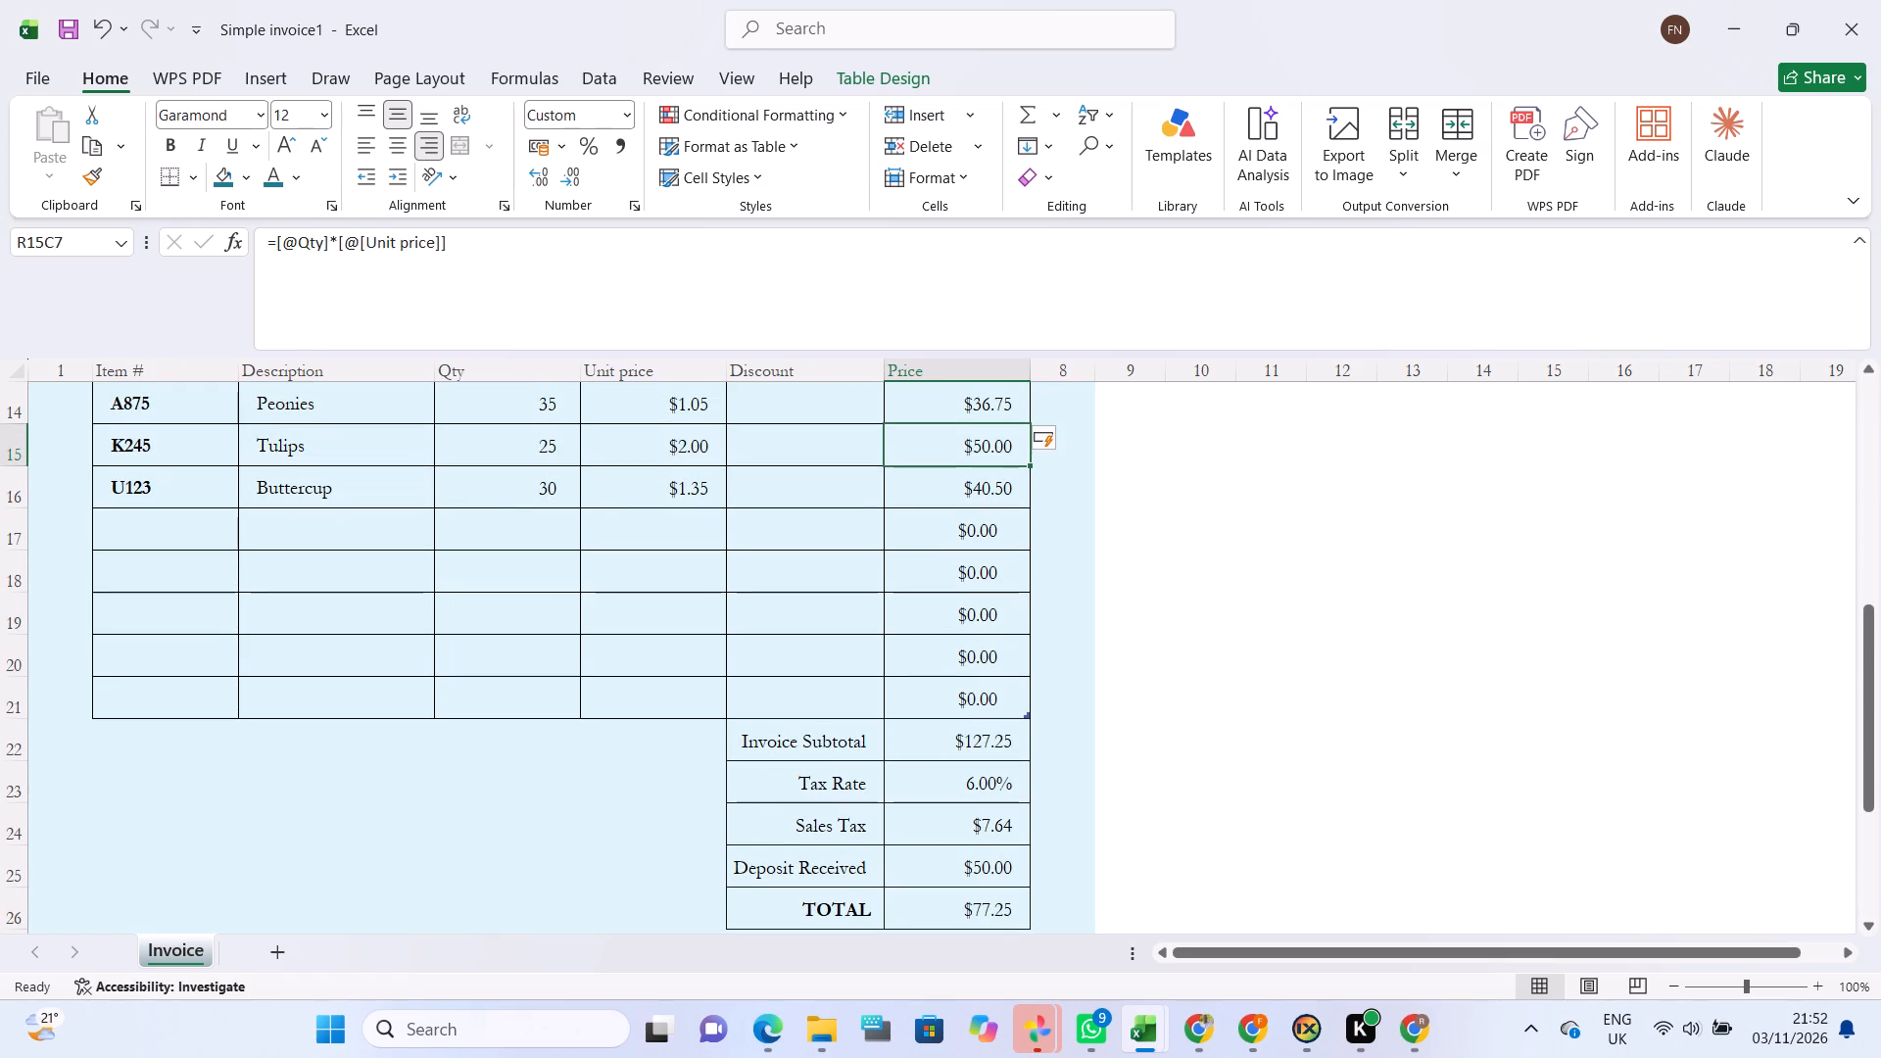
left_click(900, 741)
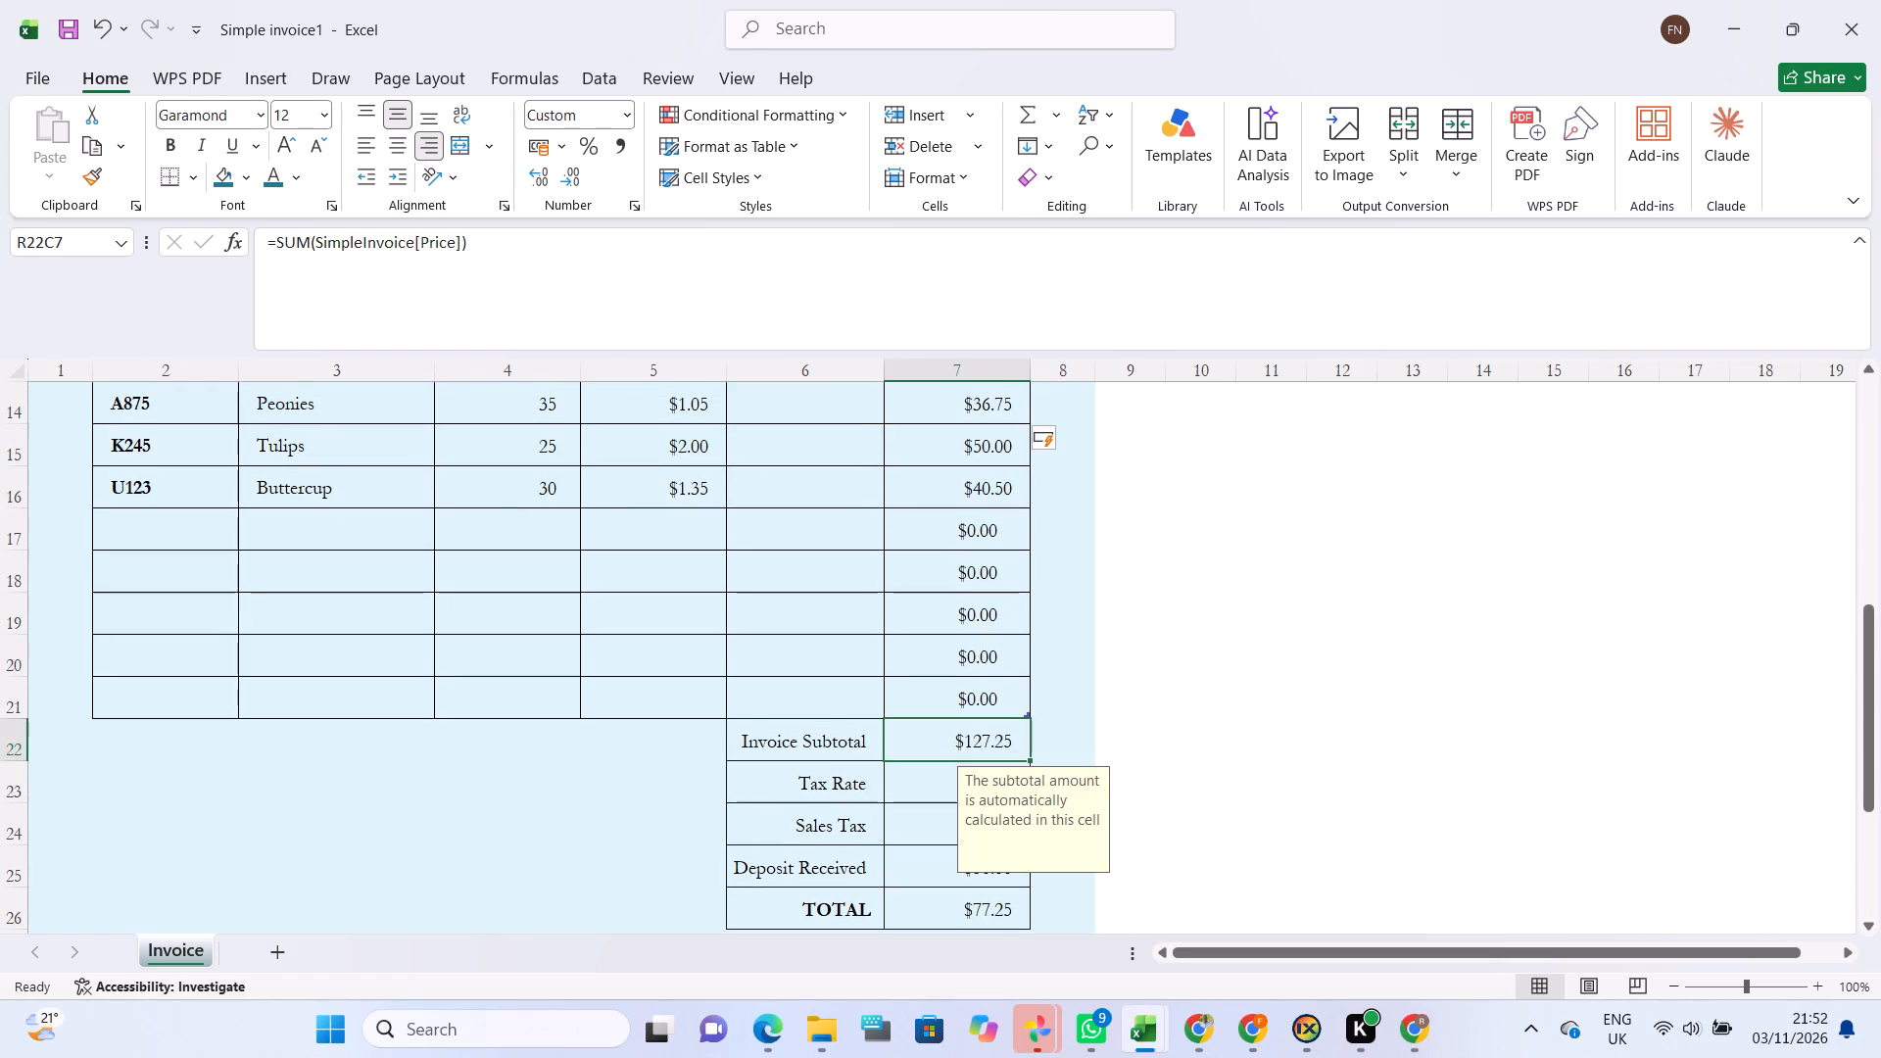
scroll(975, 537, "up", 1)
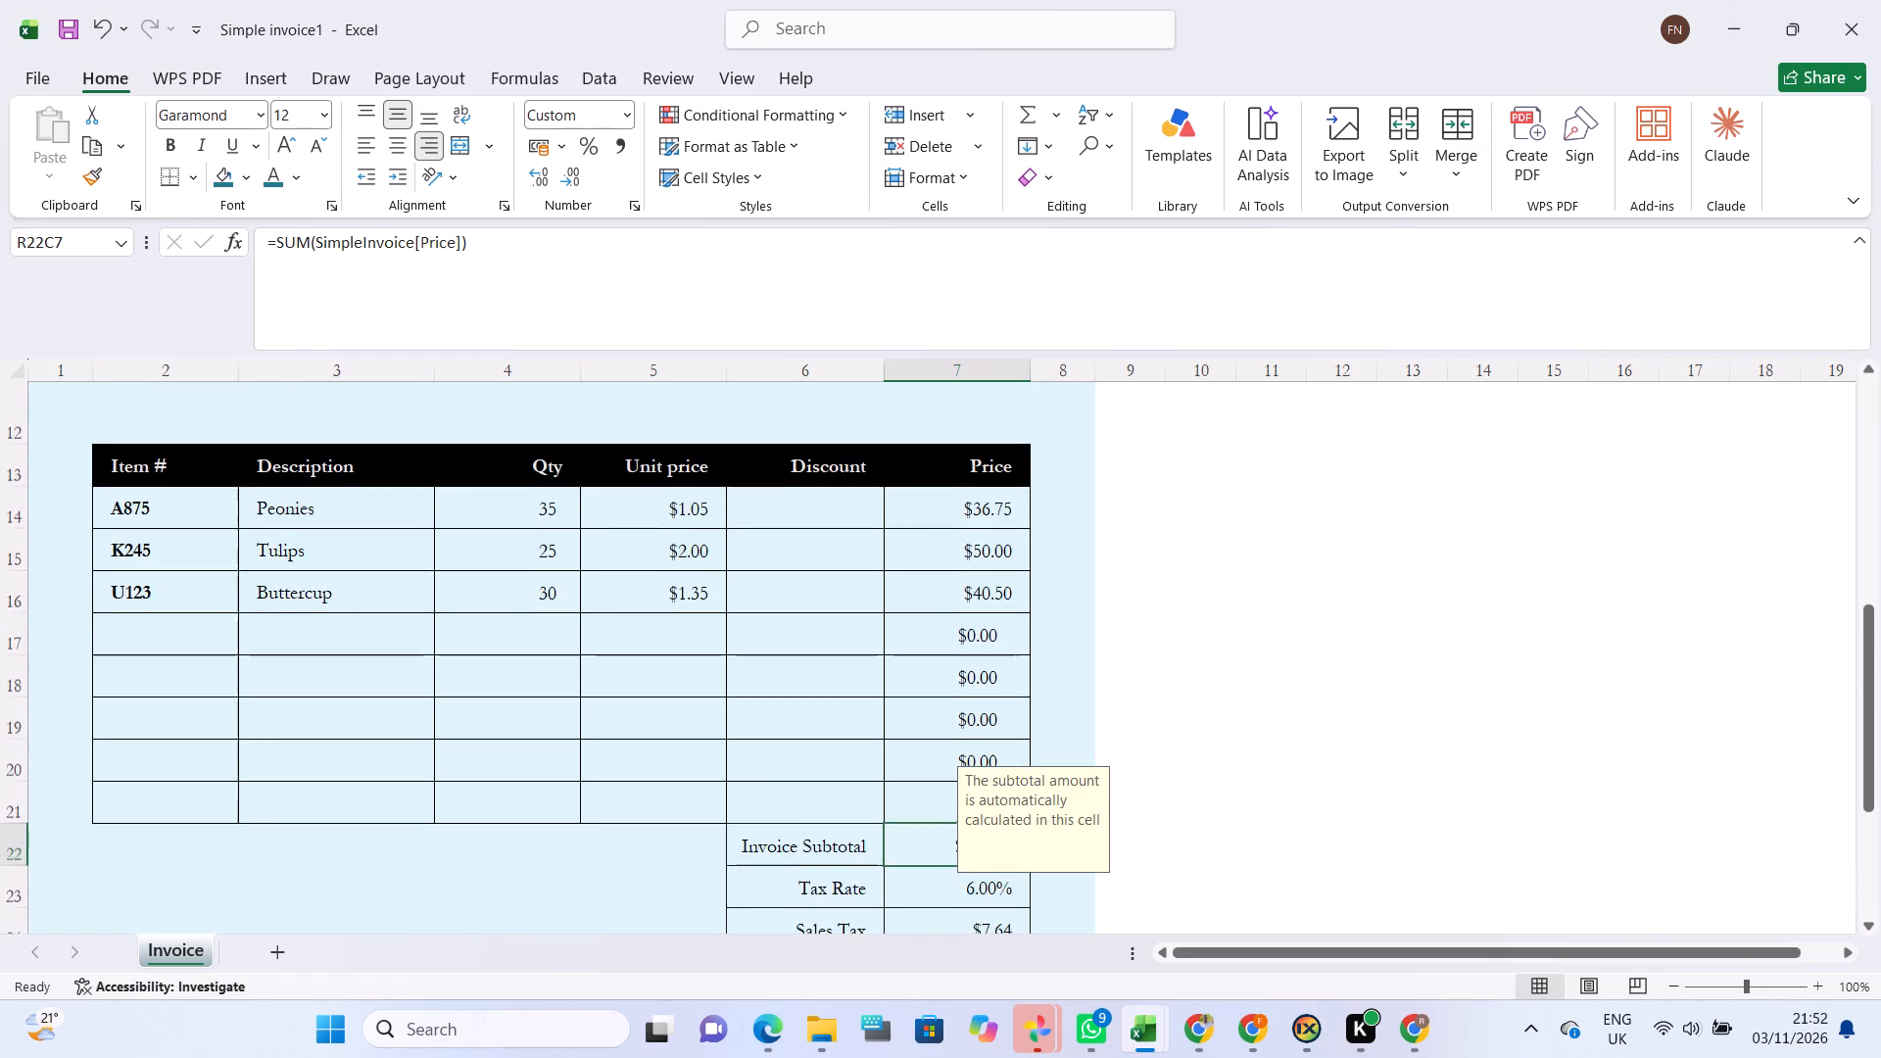
scroll(975, 537, "up", 1)
scroll(975, 537, "down", 1)
left_click(975, 537)
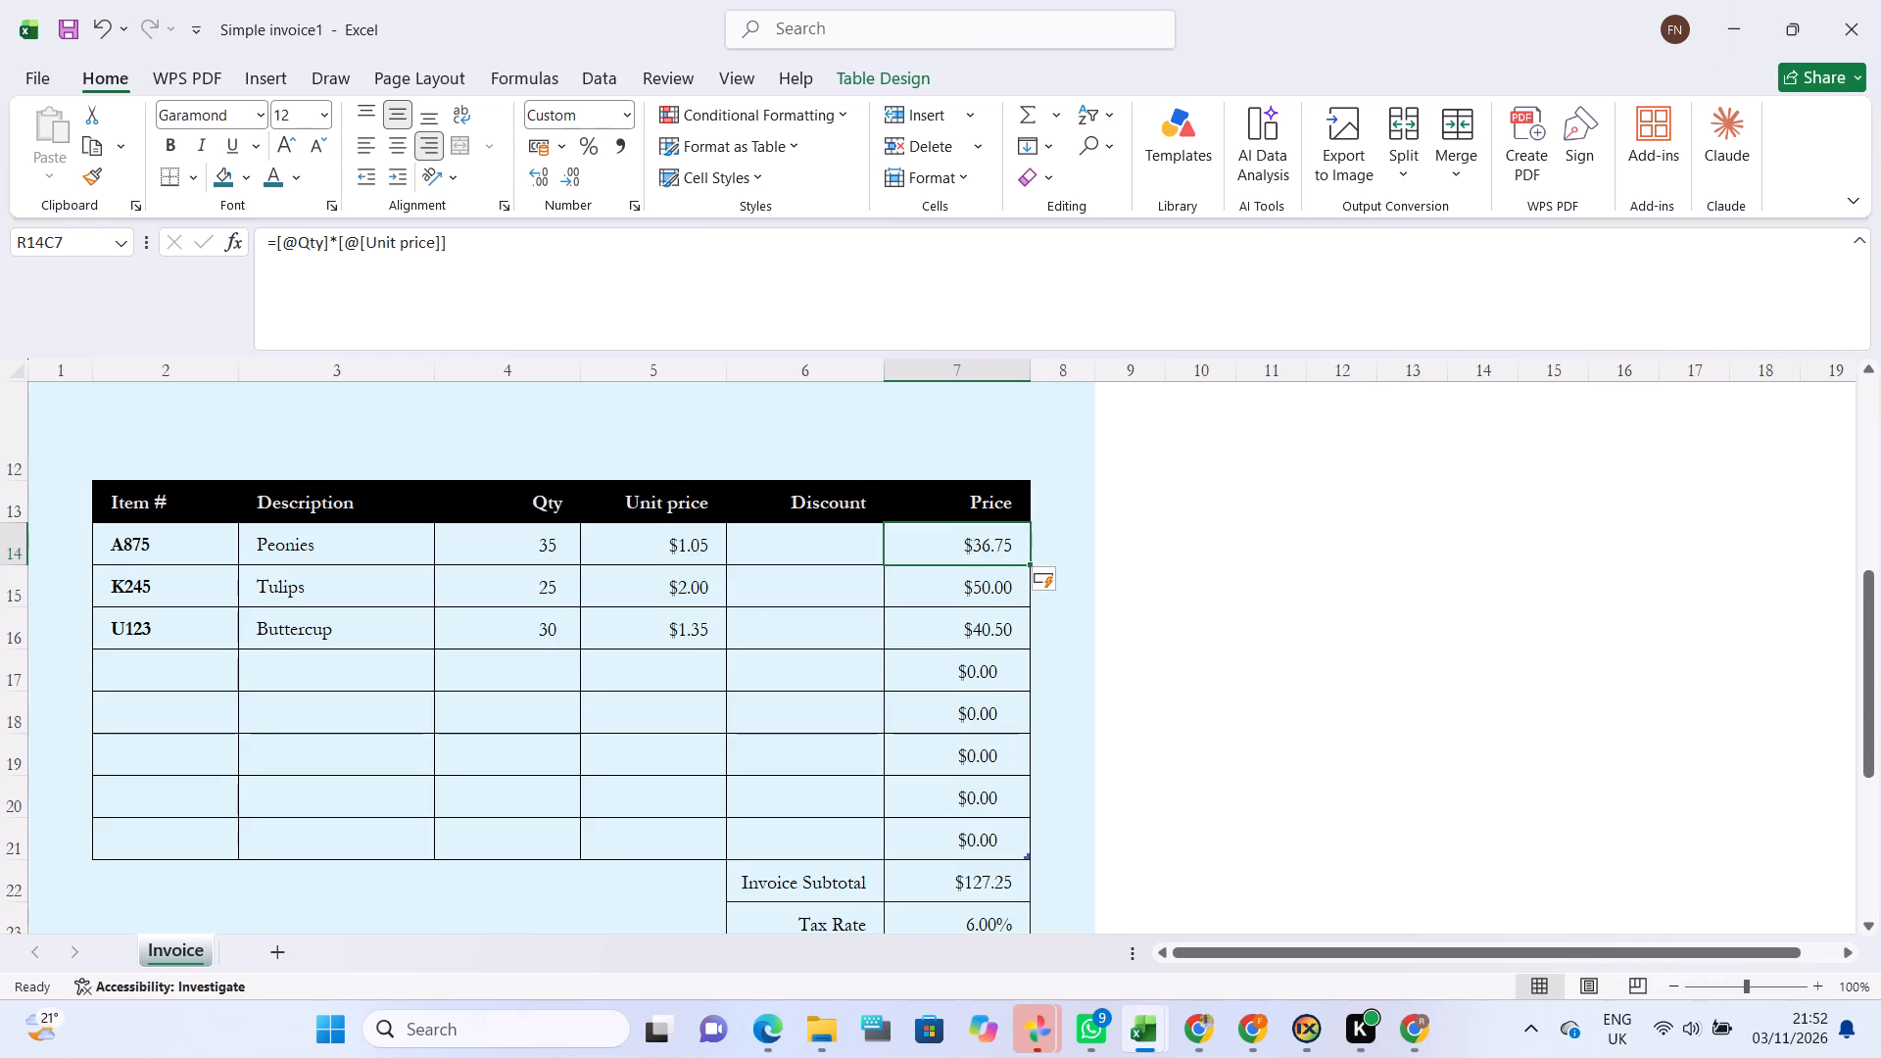
Examine the invoice totals block and the formulas in the Sales Tax and TOTAL cells.
scroll(975, 622, "down", 2)
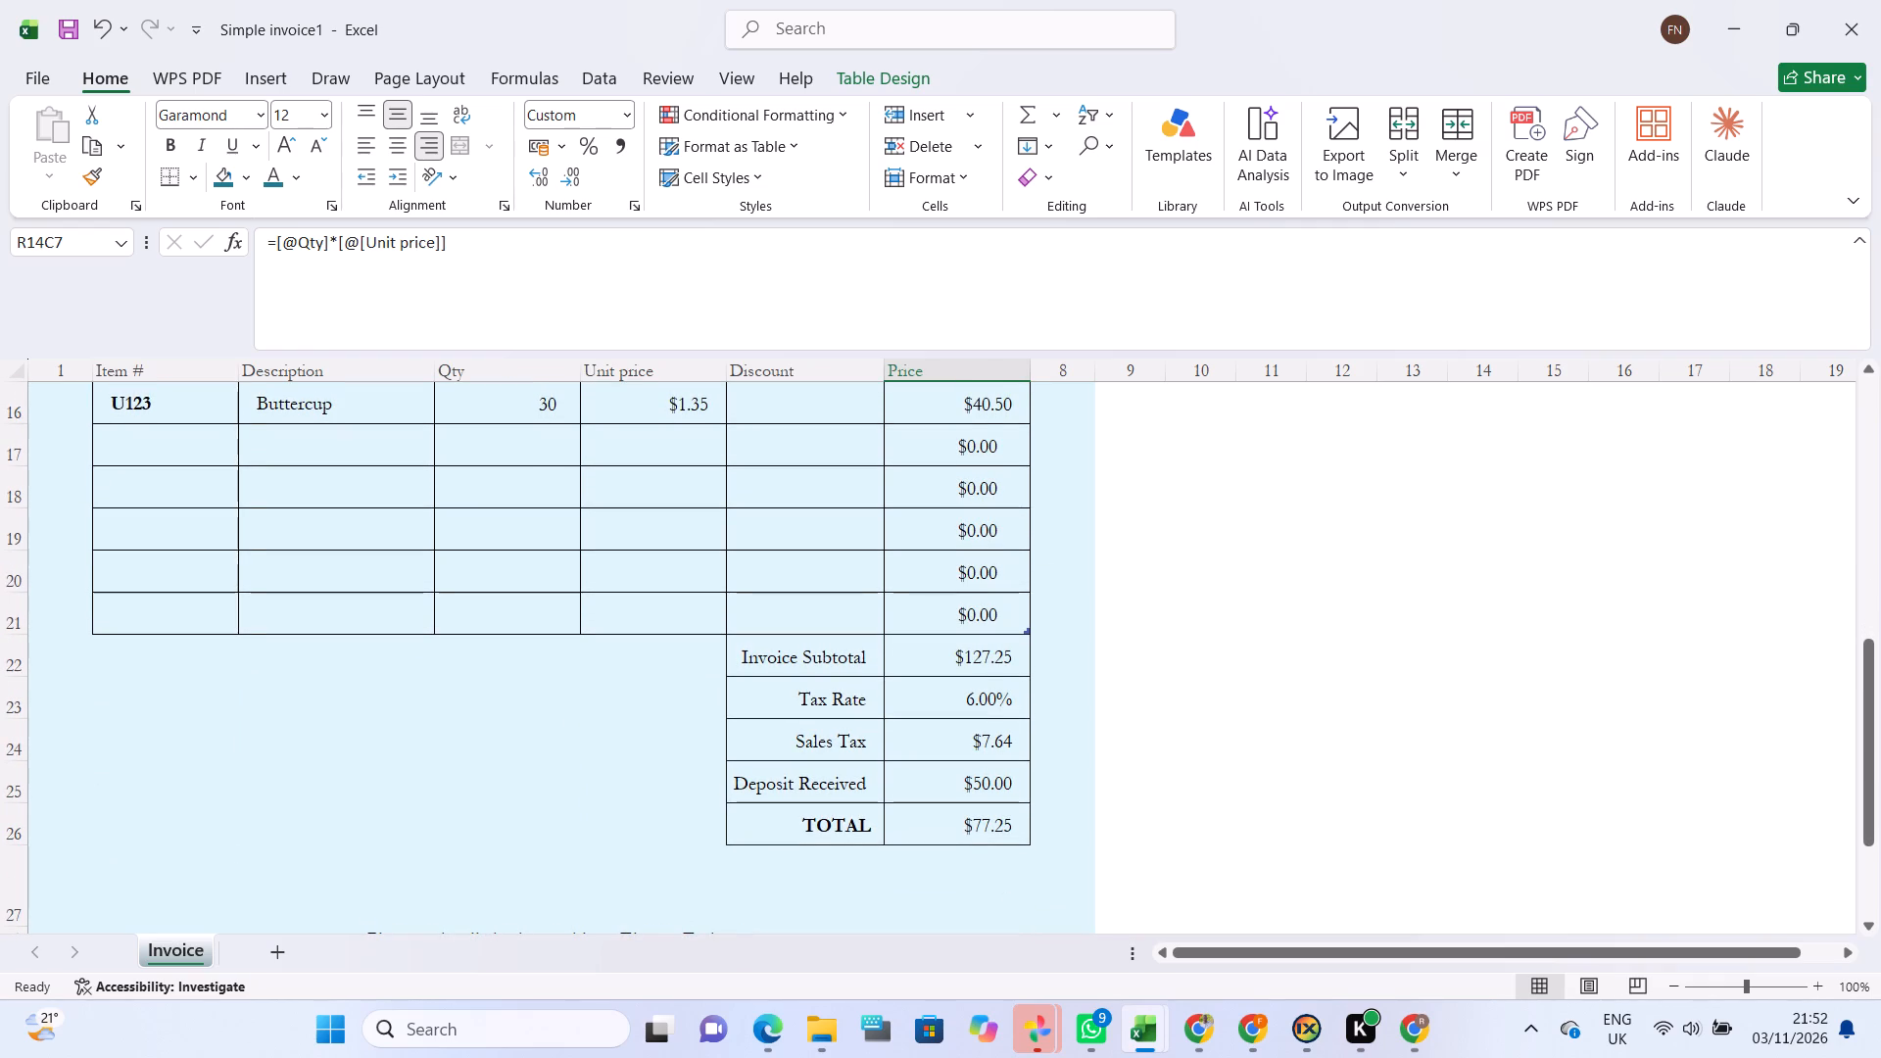
left_click(962, 749)
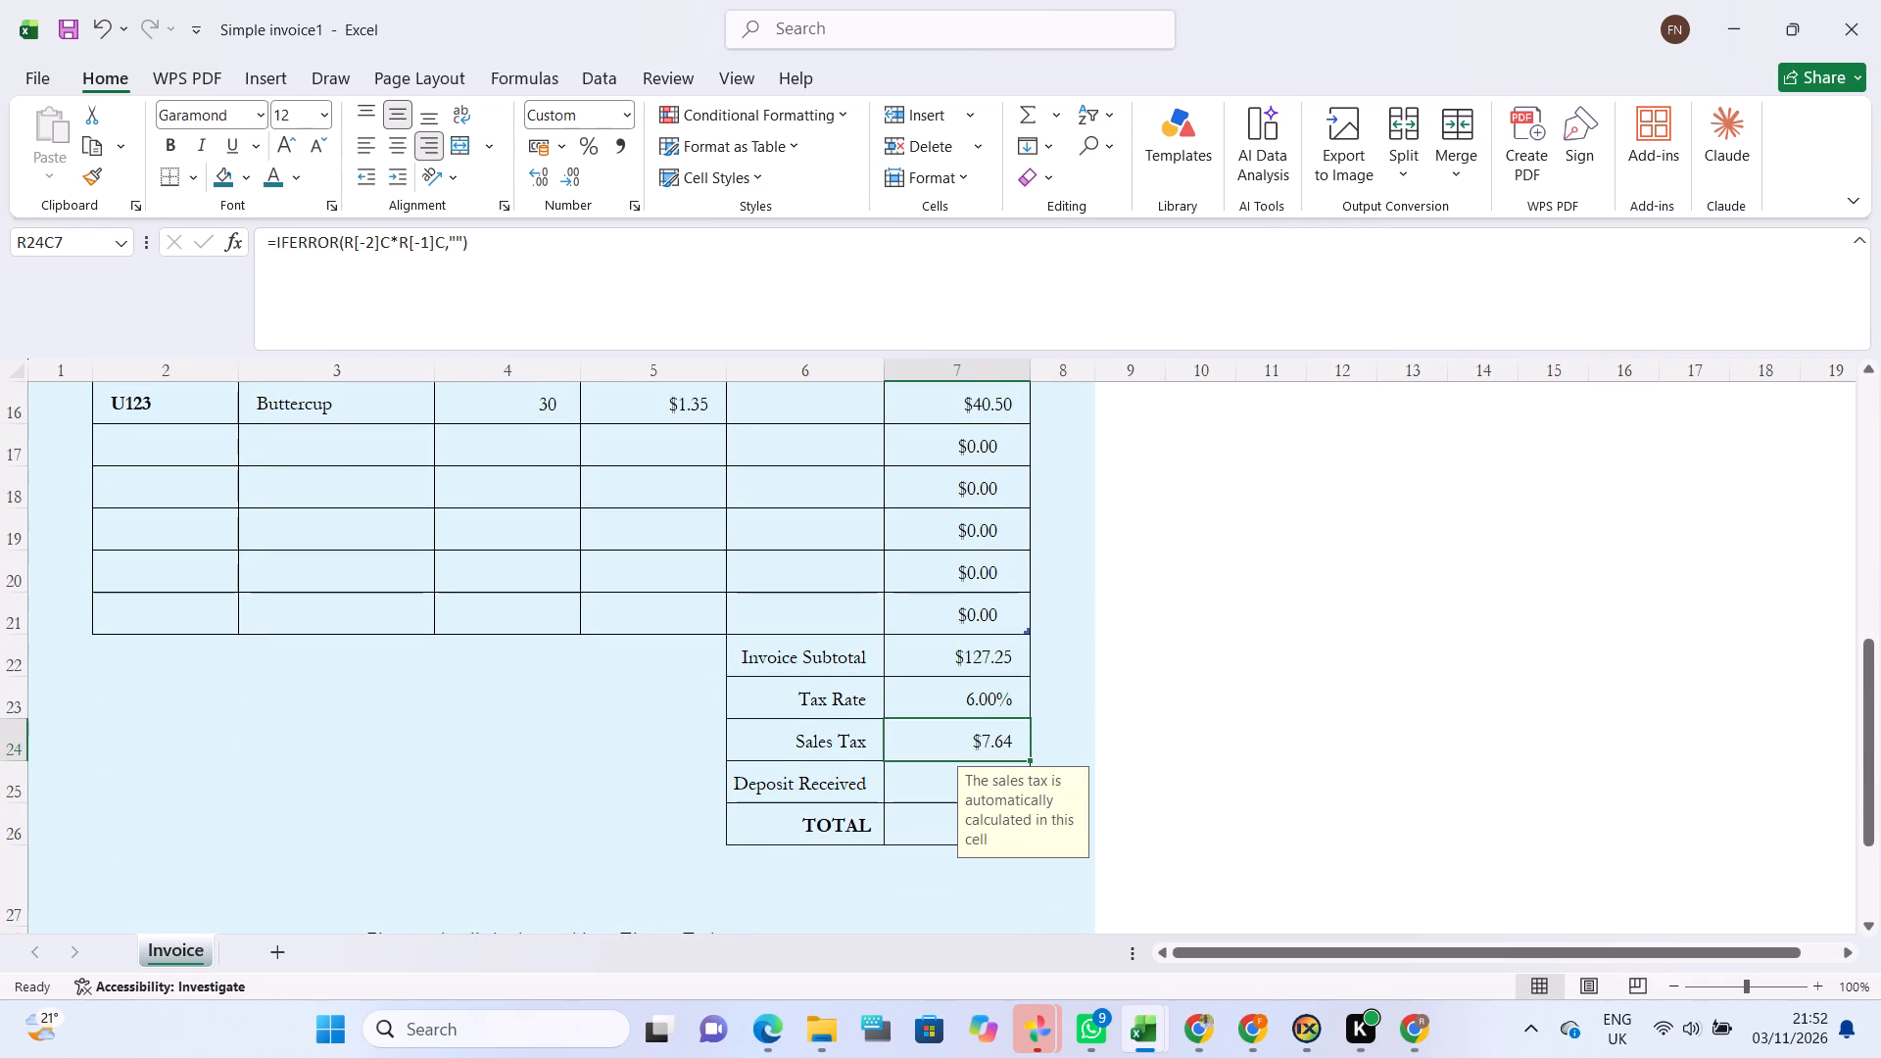
left_click(936, 846)
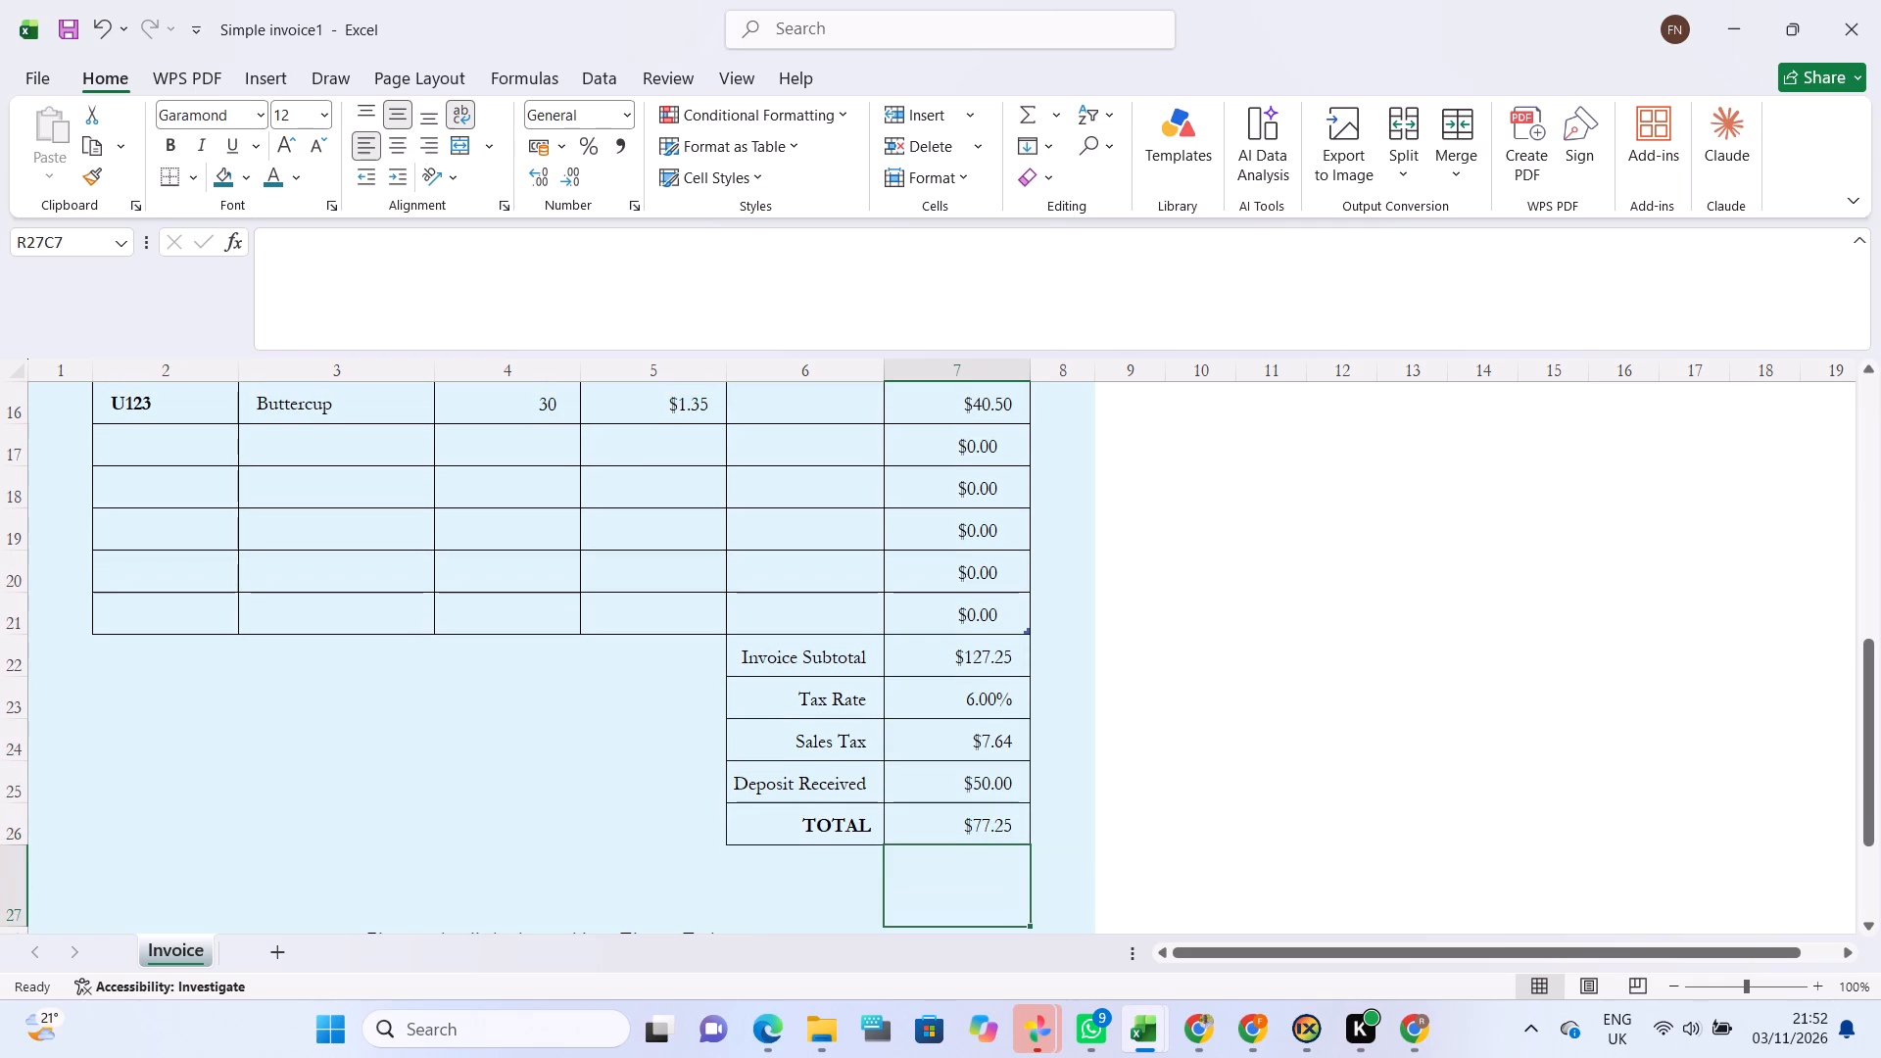
left_click(928, 820)
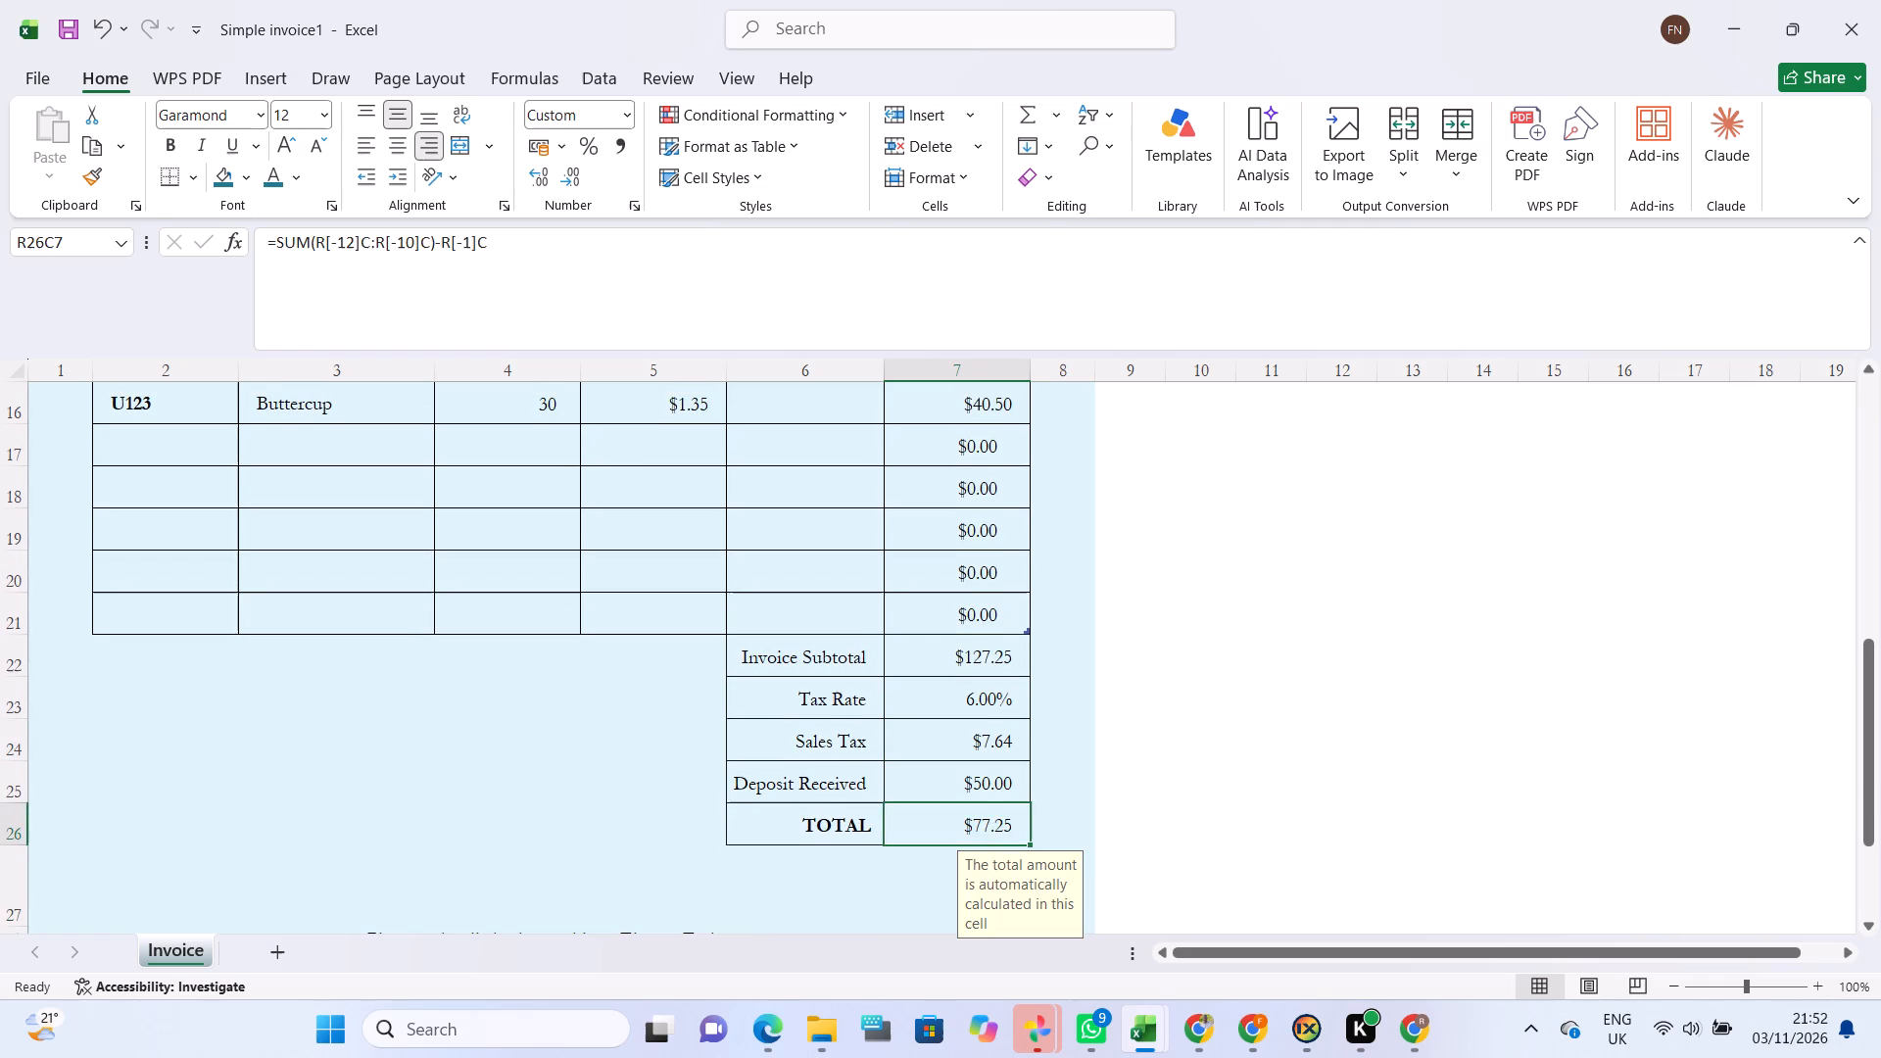
Set the Peonies row's Qty to 12 and its Unit price to 1.2.
scroll(926, 639, "up", 3)
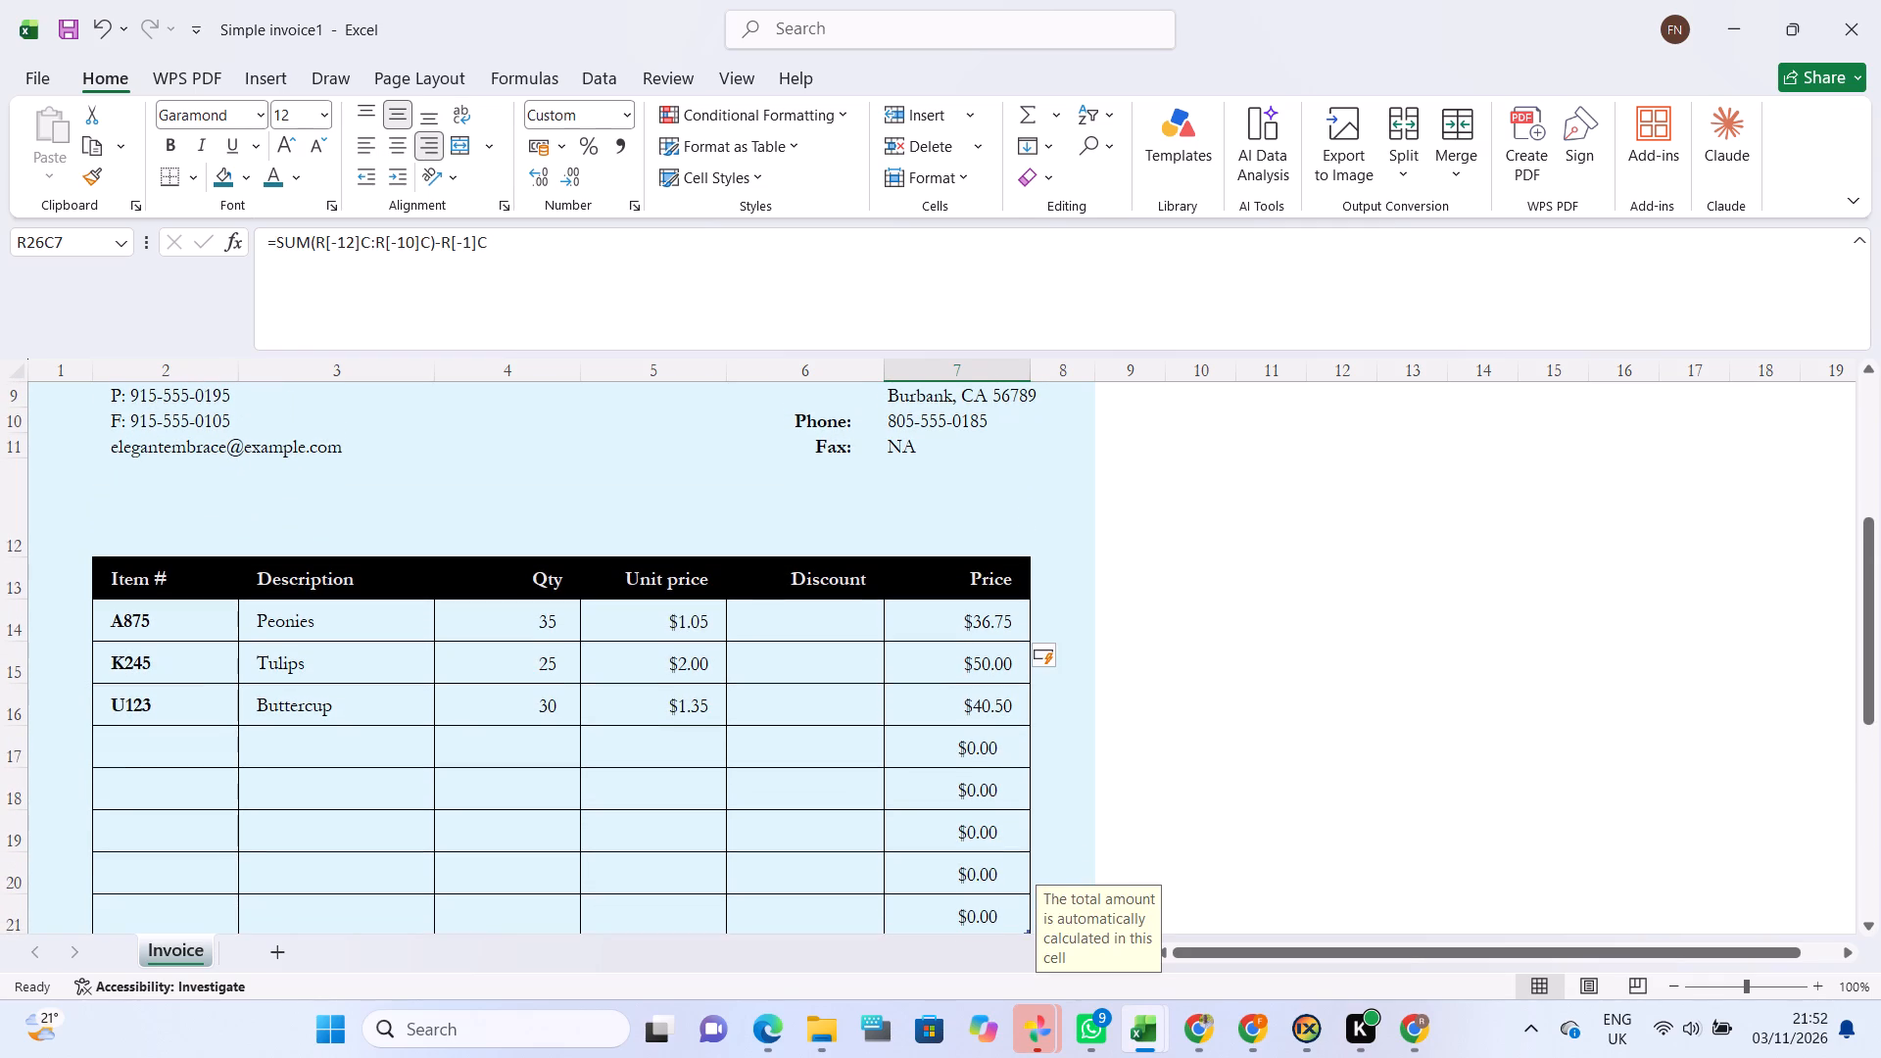
left_click(539, 617)
key("BackSpace")
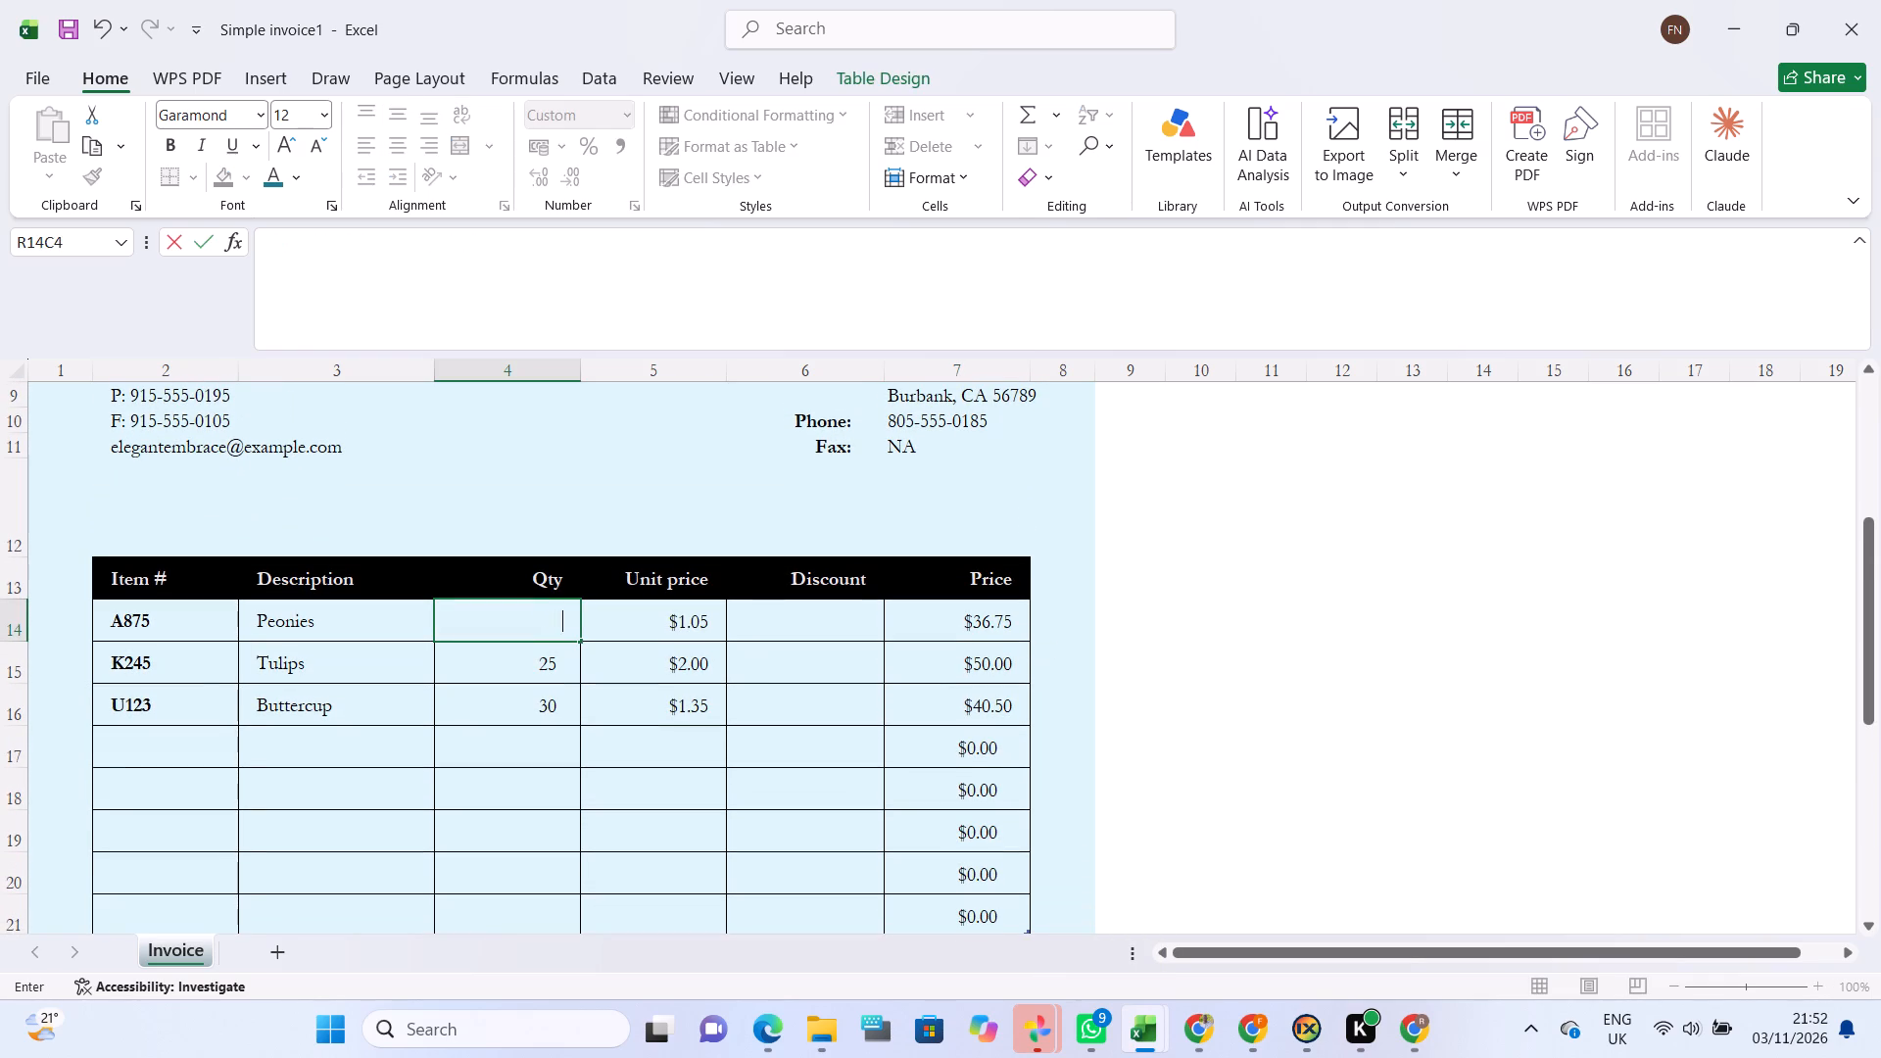
type("12")
left_click(638, 621)
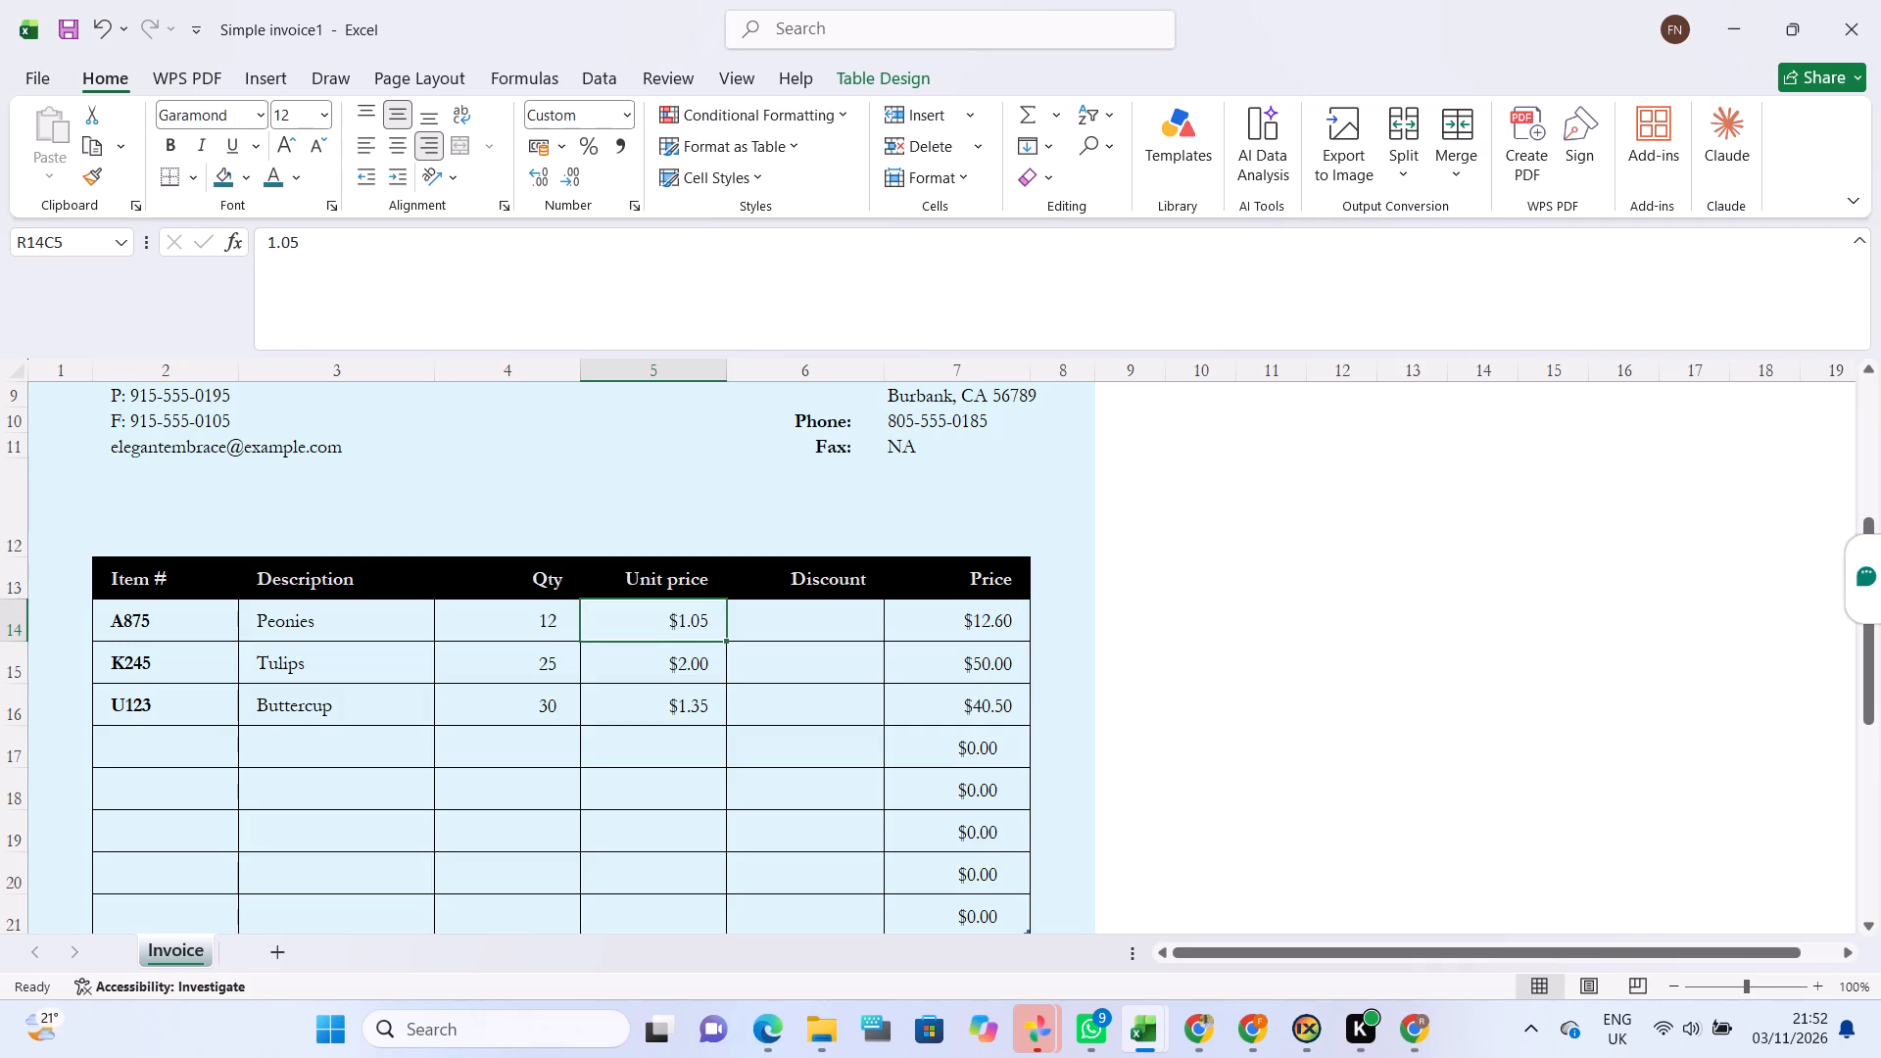
key("BackSpace")
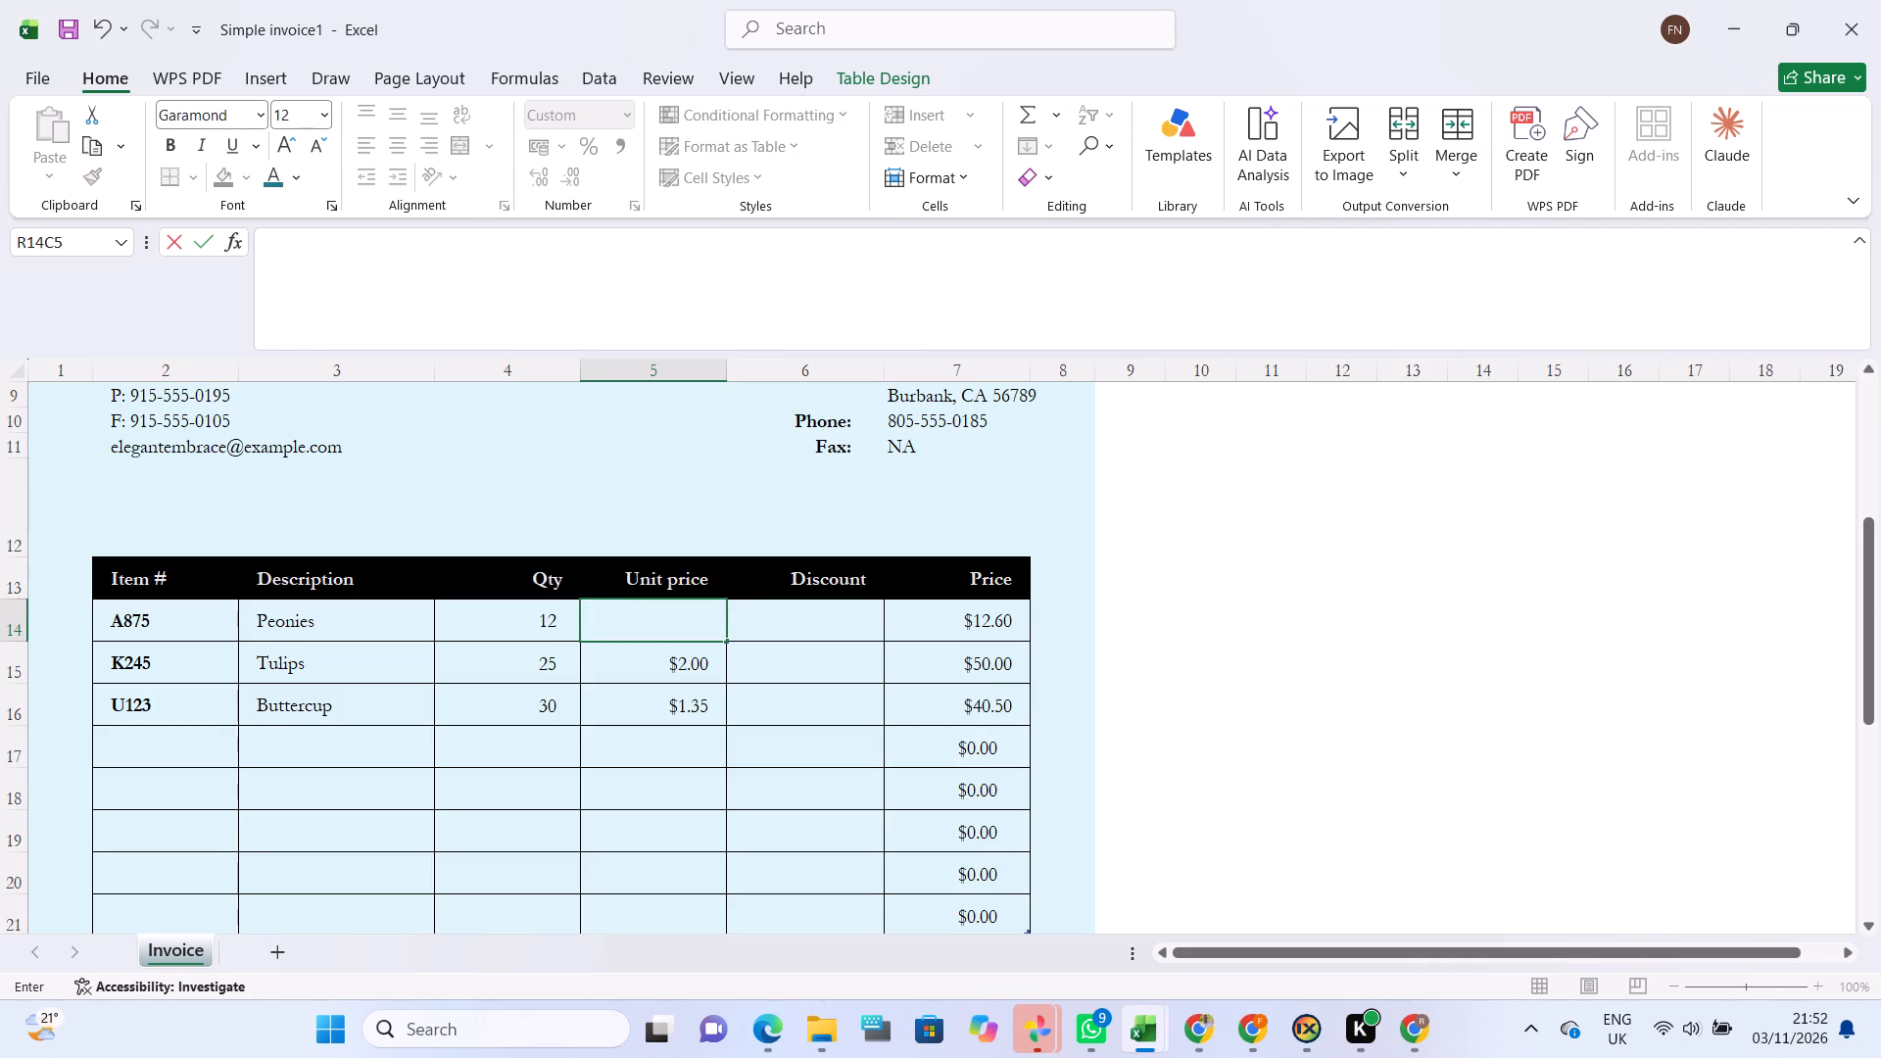
key("1")
type(".2")
key("Return")
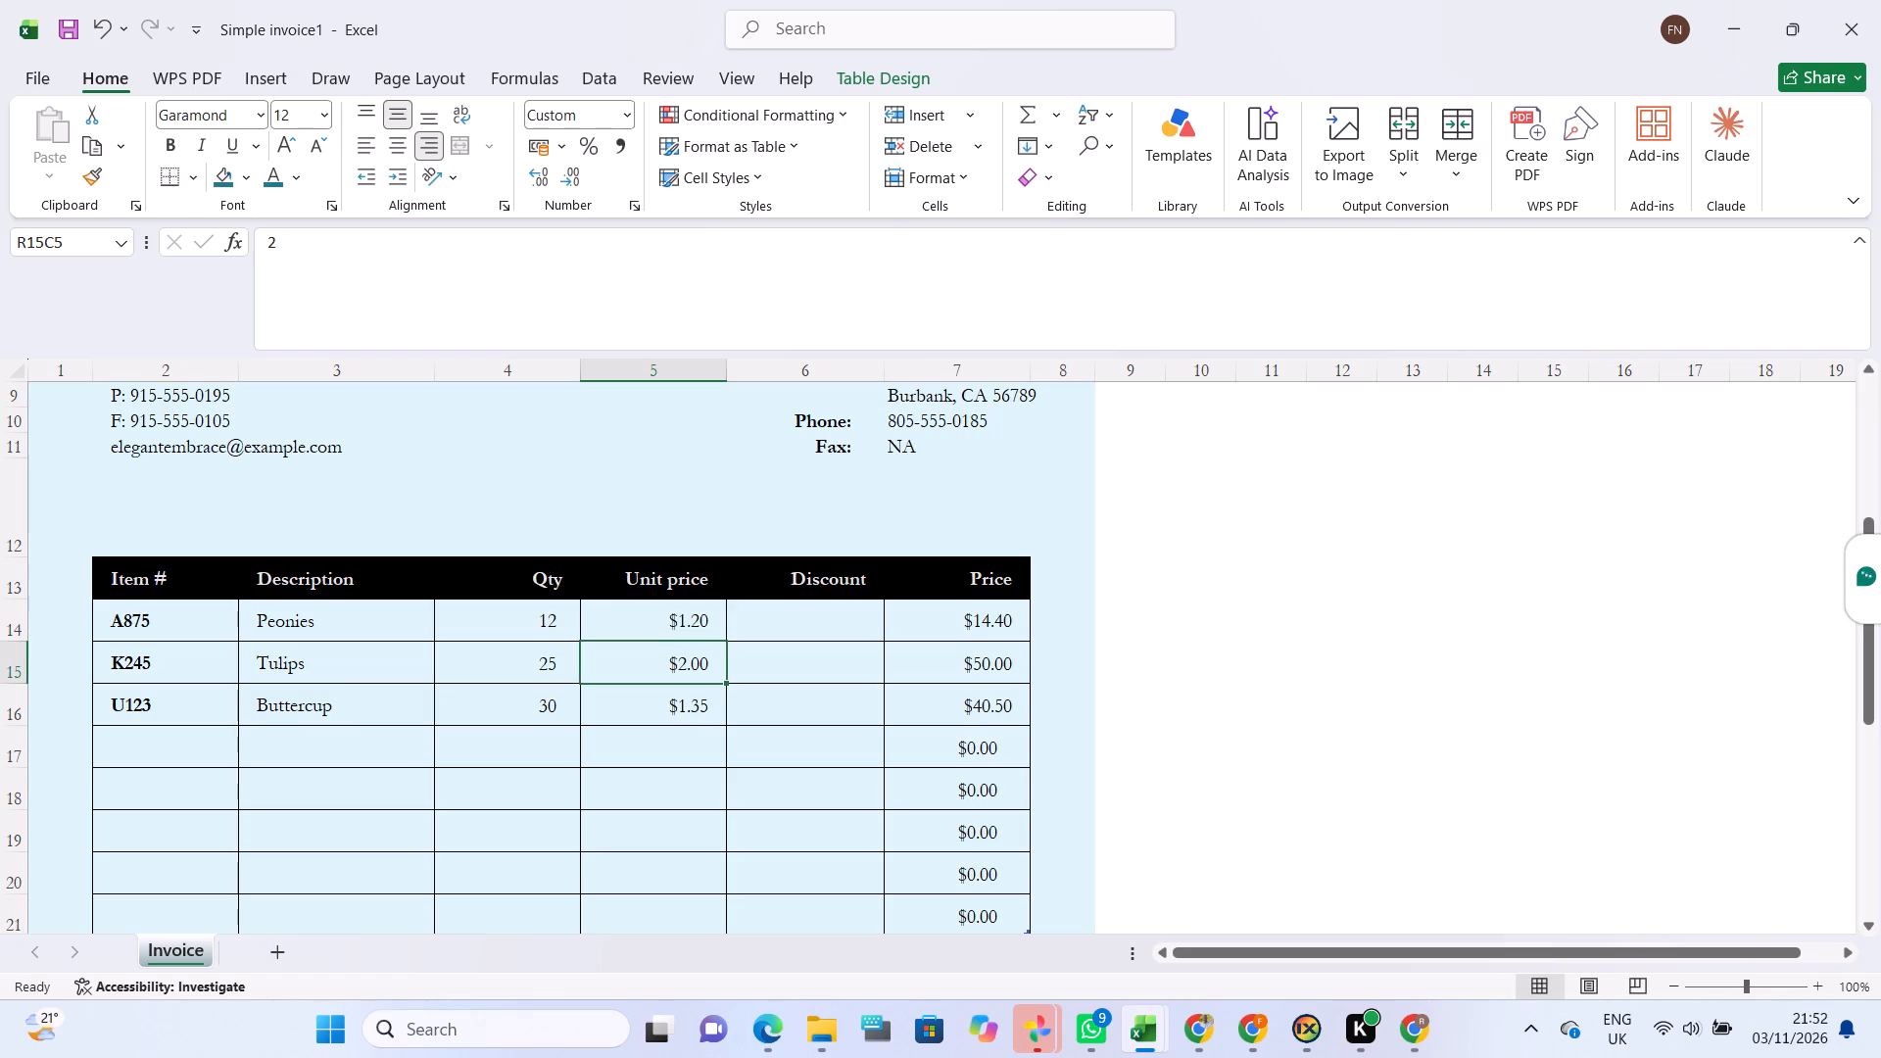
Set the Tulips row's Qty to 16 and its Unit price to 5.
left_click(553, 676)
key("BackSpace")
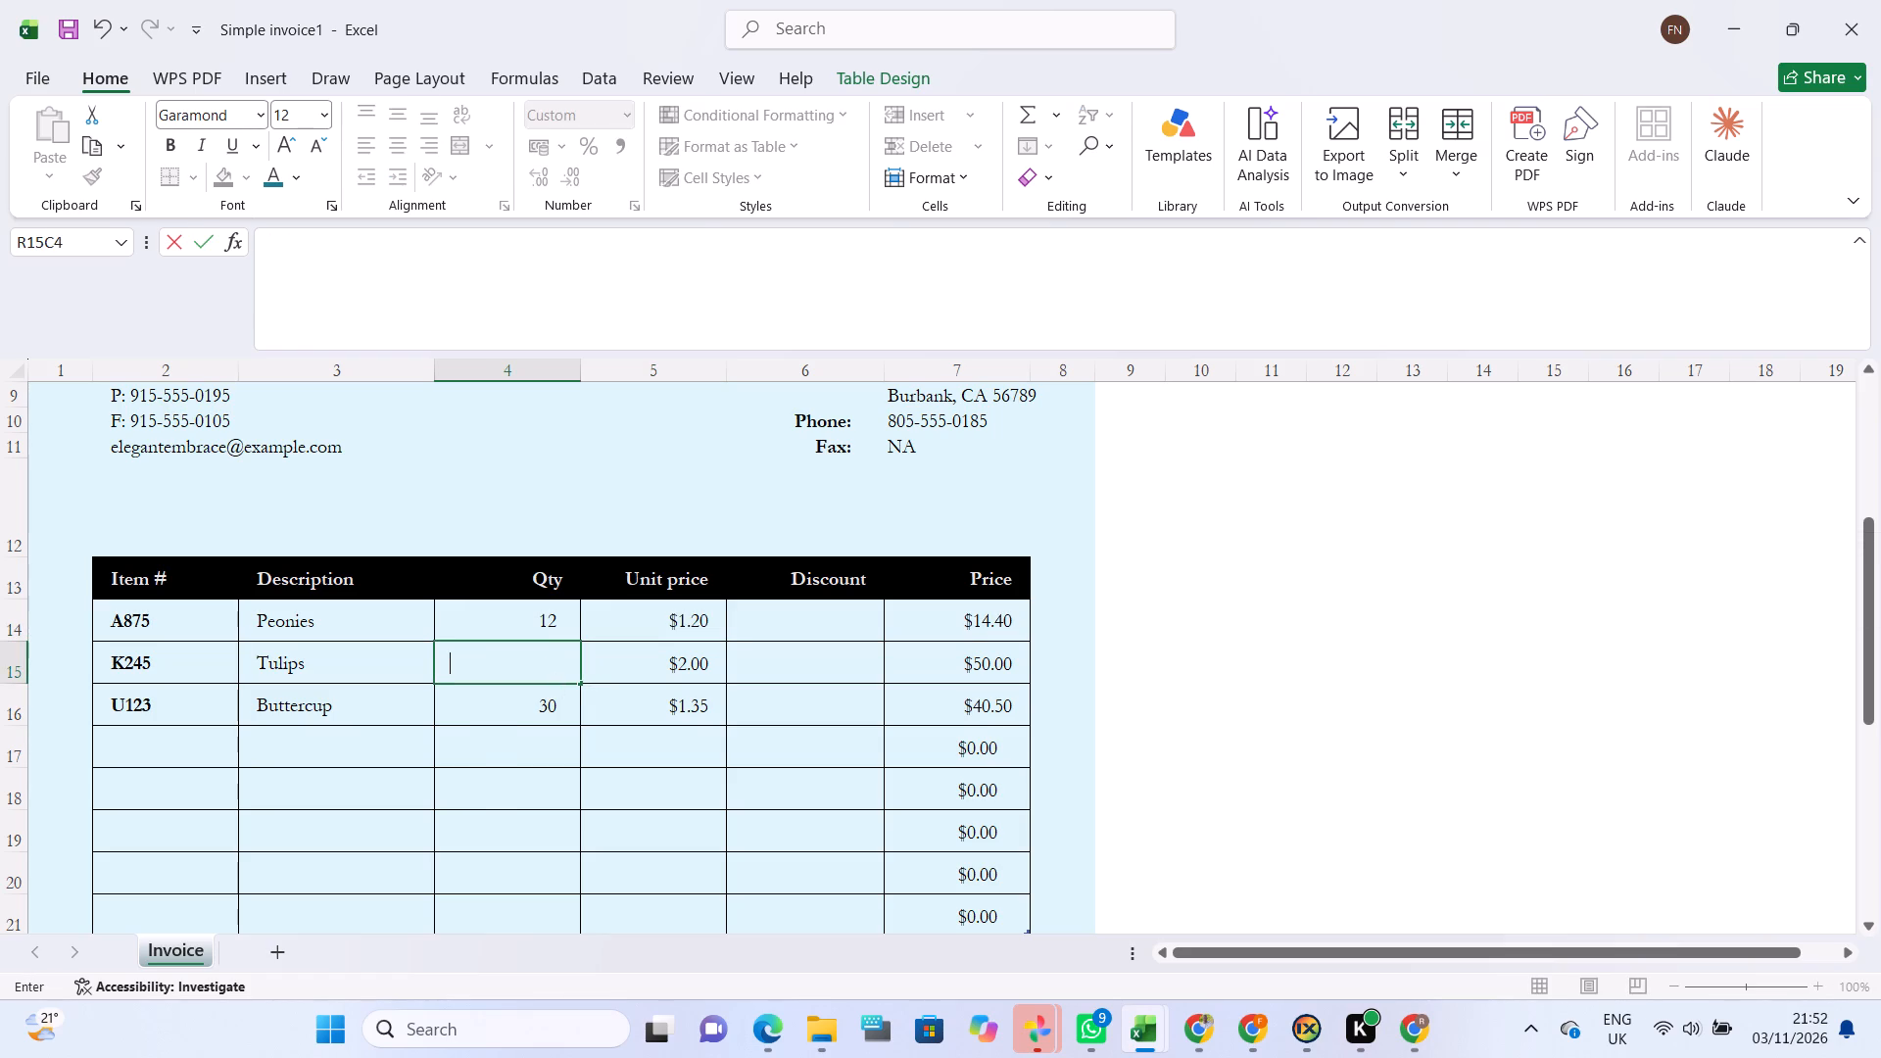
key("1")
key("2")
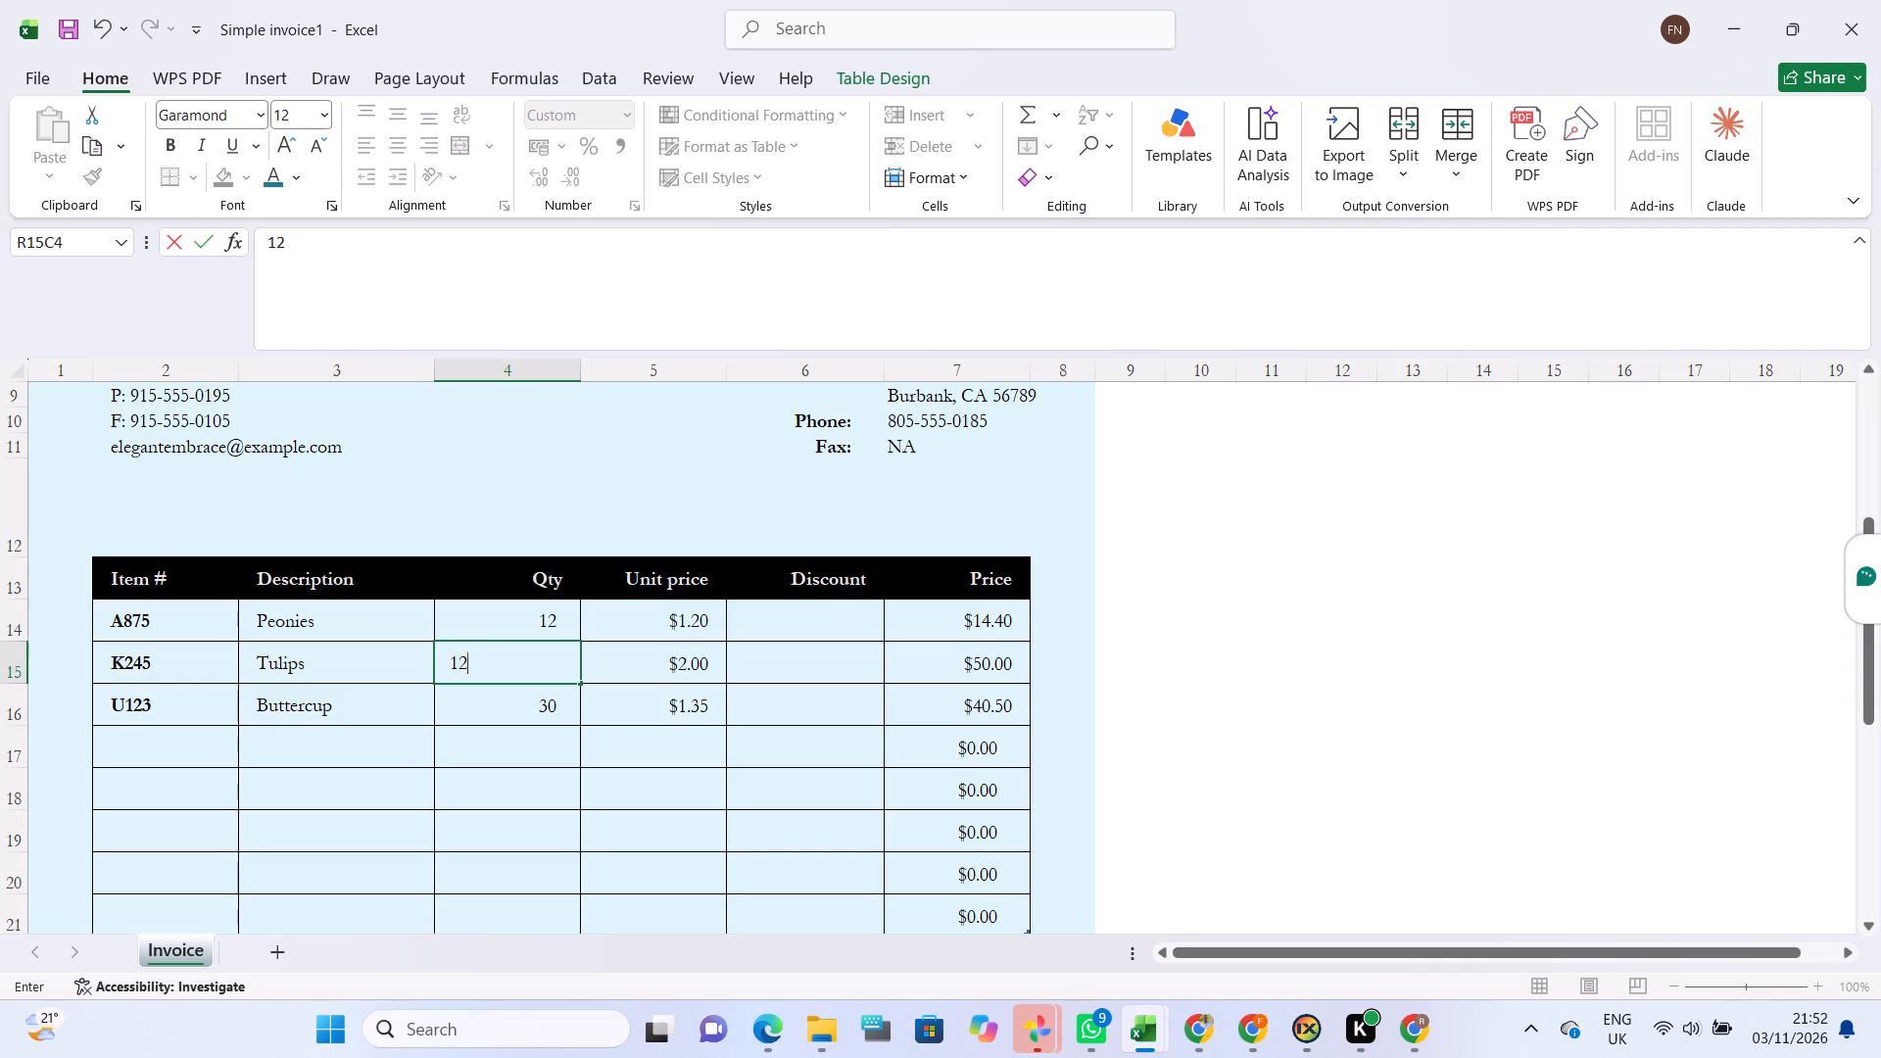
key("BackSpace")
key("6")
left_click(614, 668)
key("BackSpace")
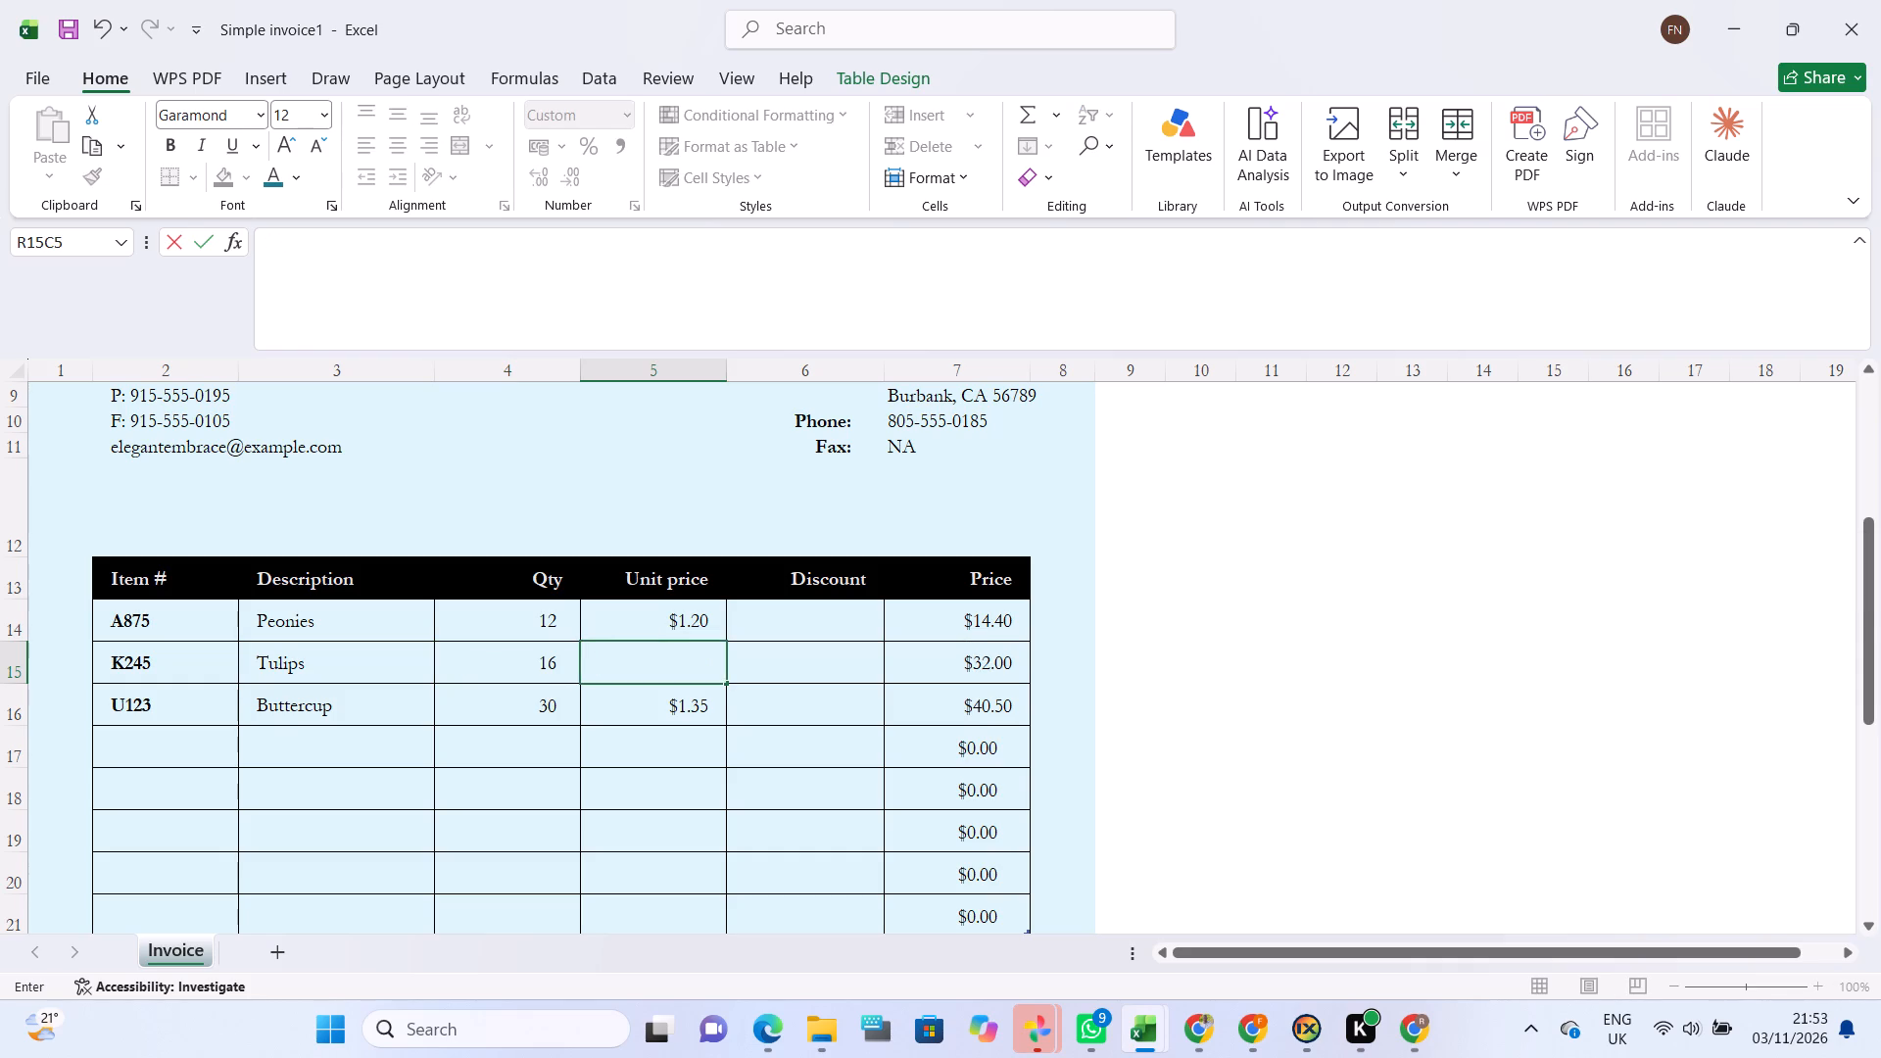
key("5")
key("Return")
Set the Buttercup row's Qty to 10 and its Unit price to 23.00.
left_click(538, 709)
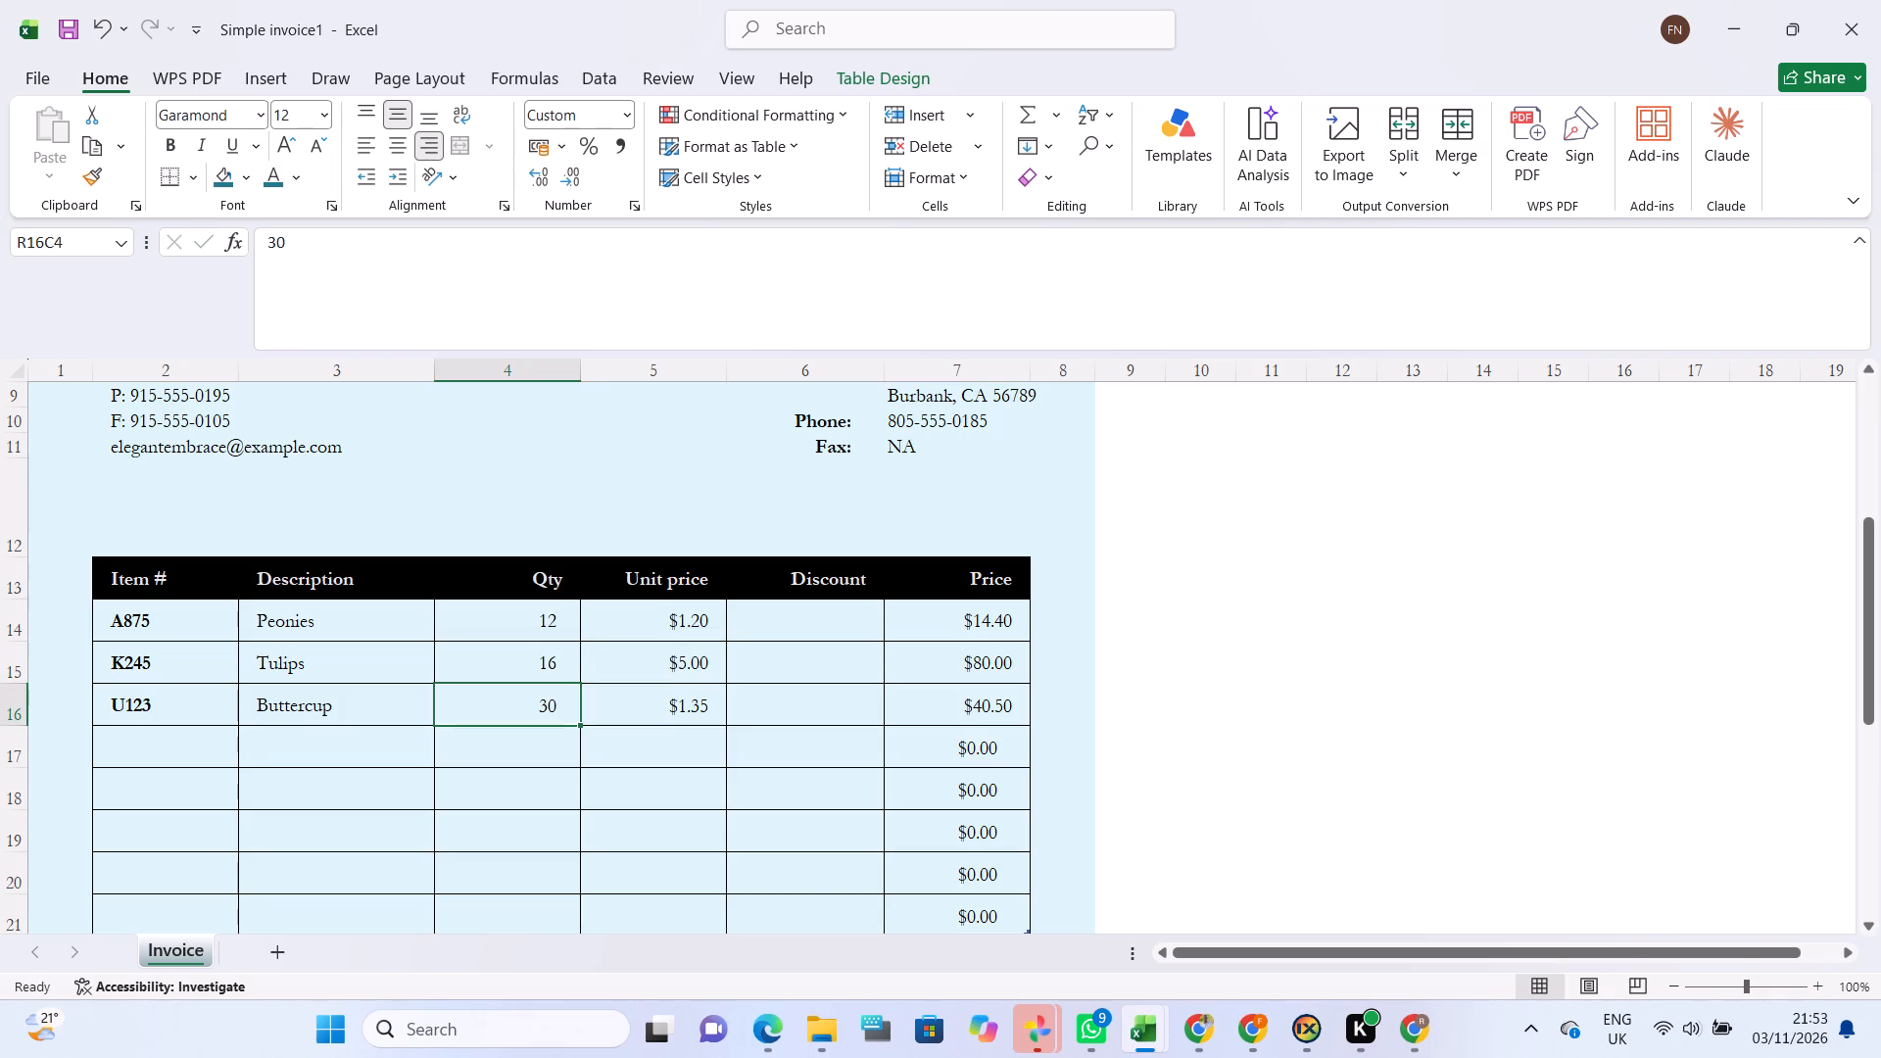
type("10")
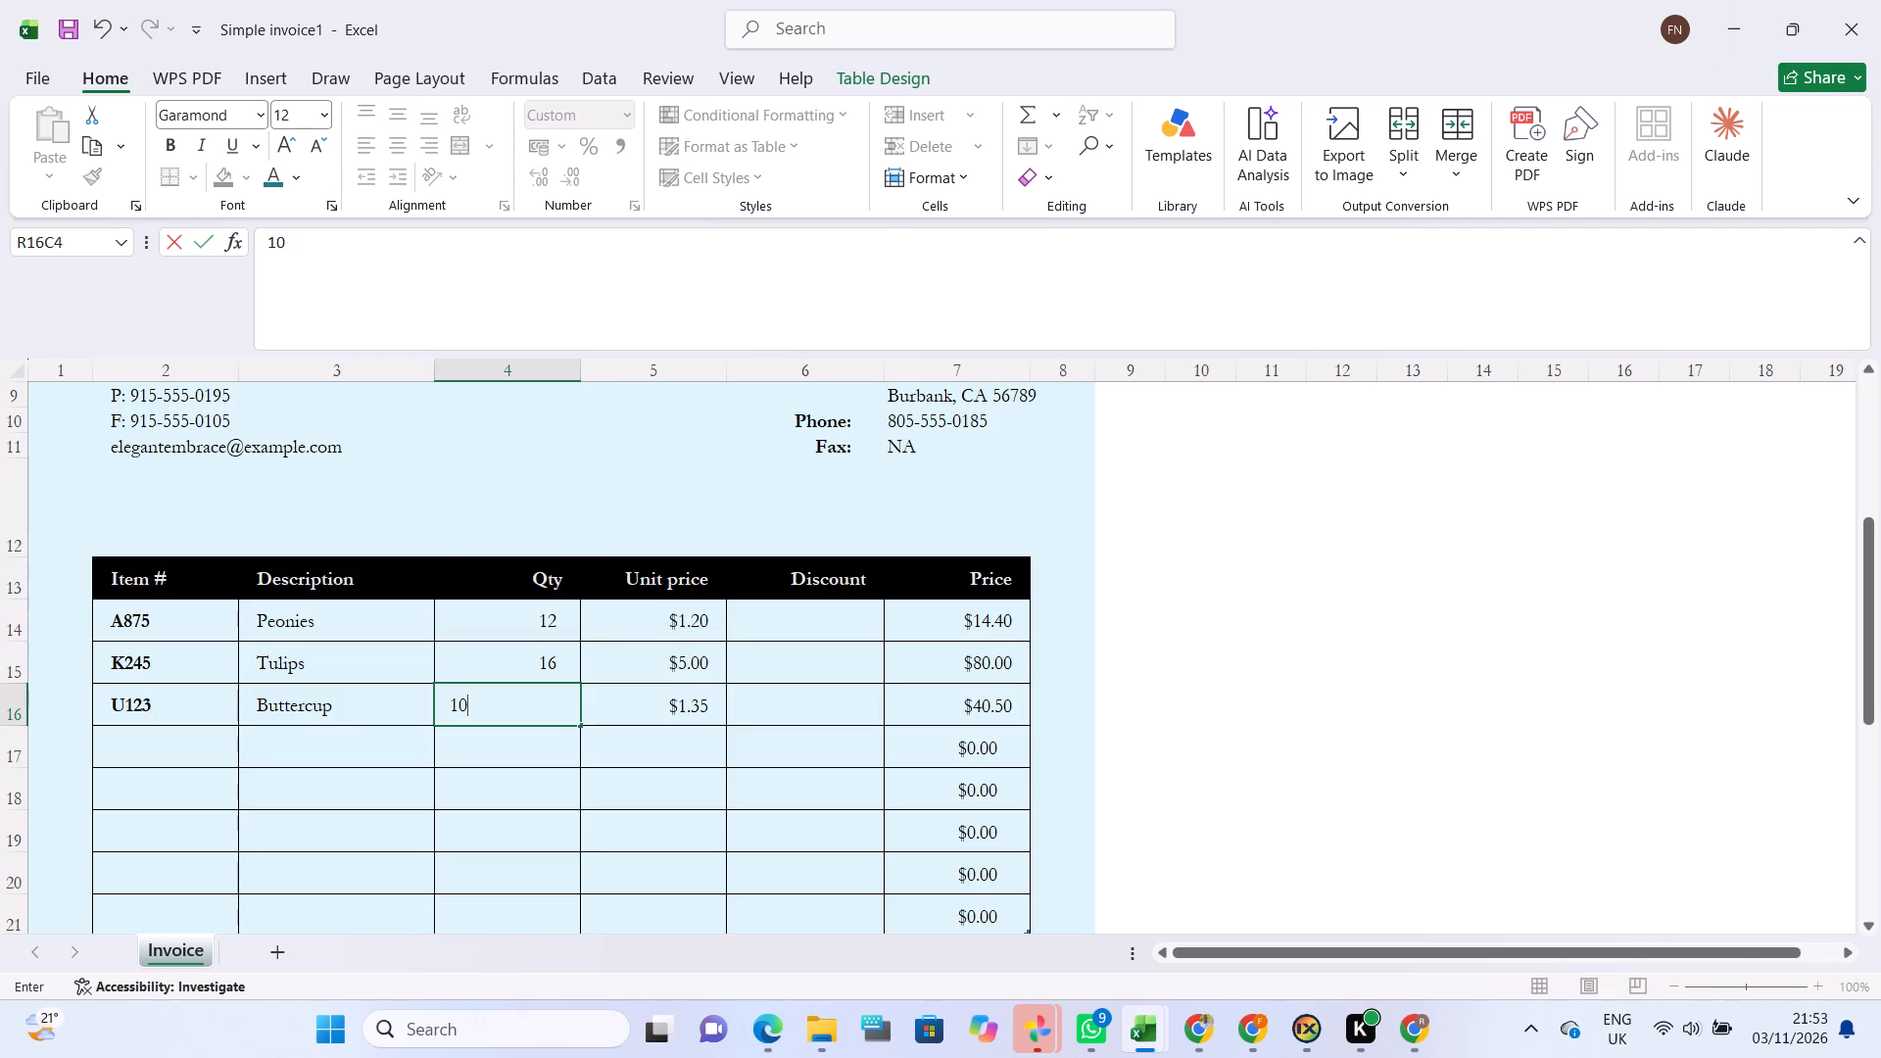
left_click(613, 705)
double_click(613, 705)
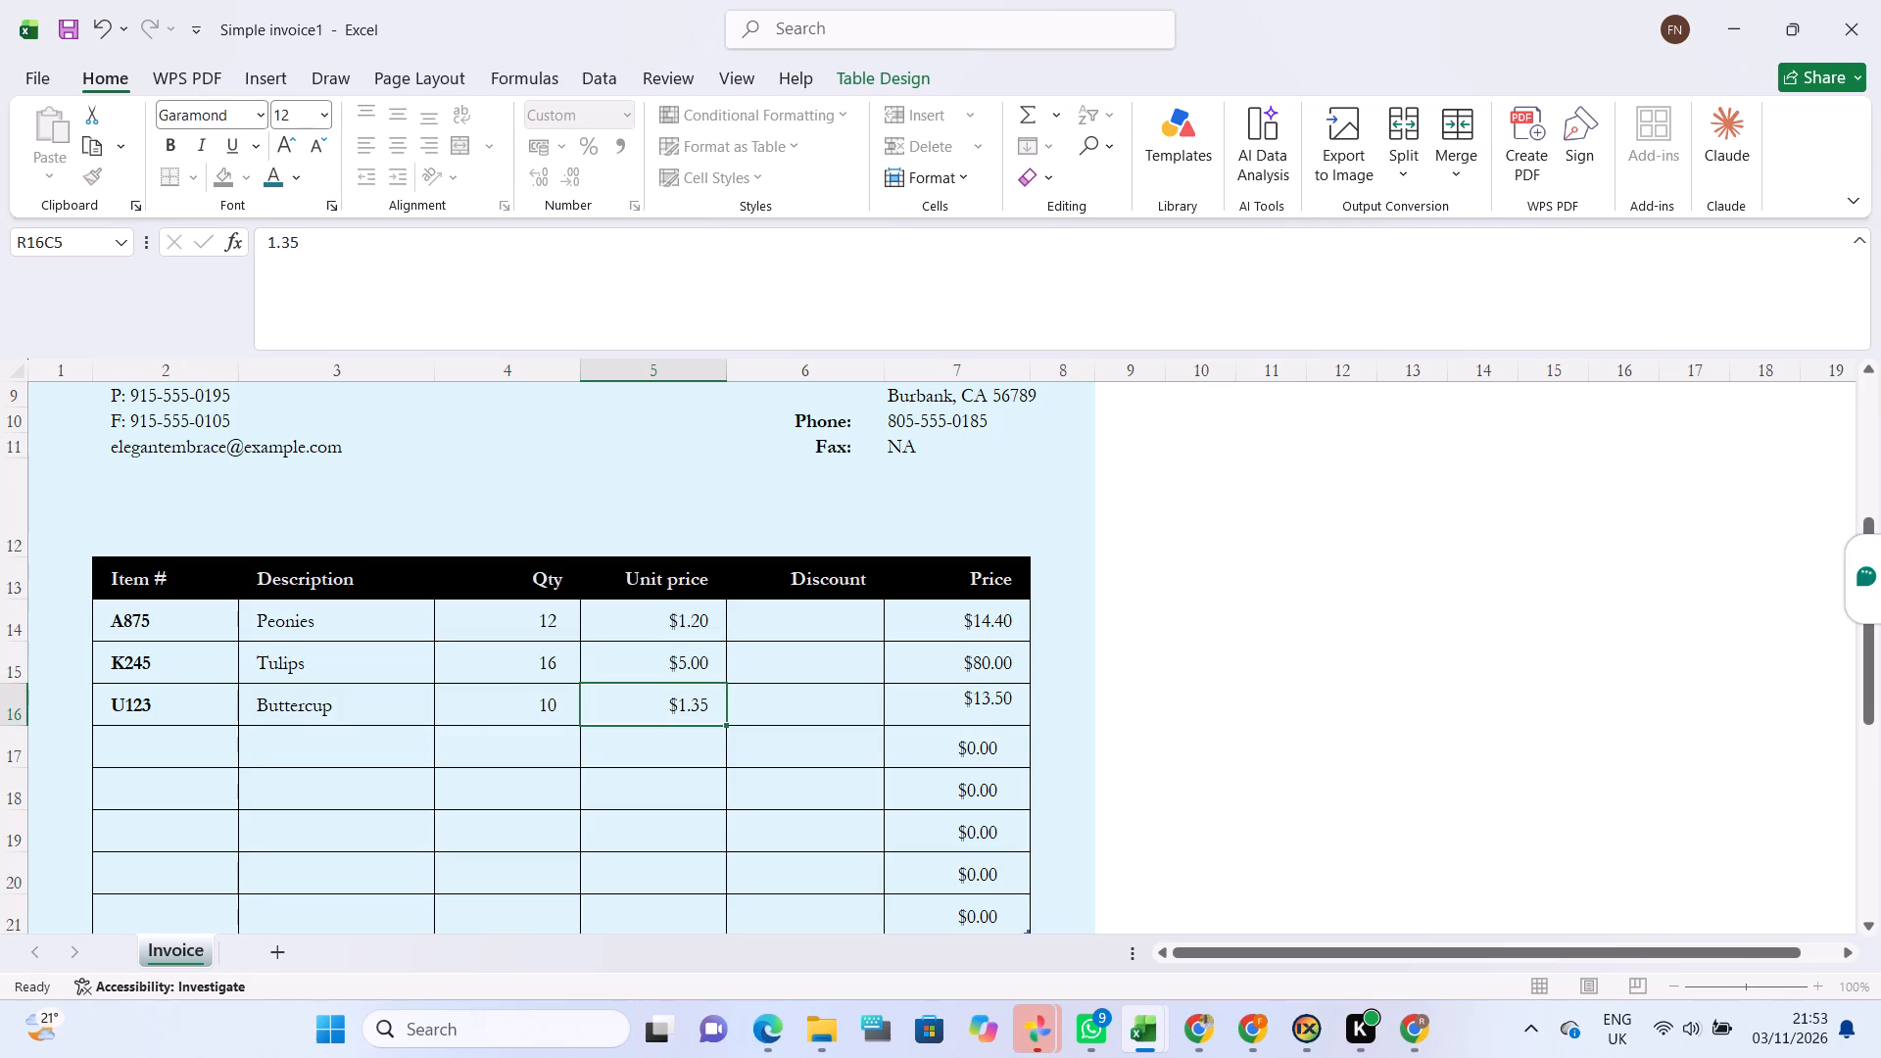
key("BackSpace")
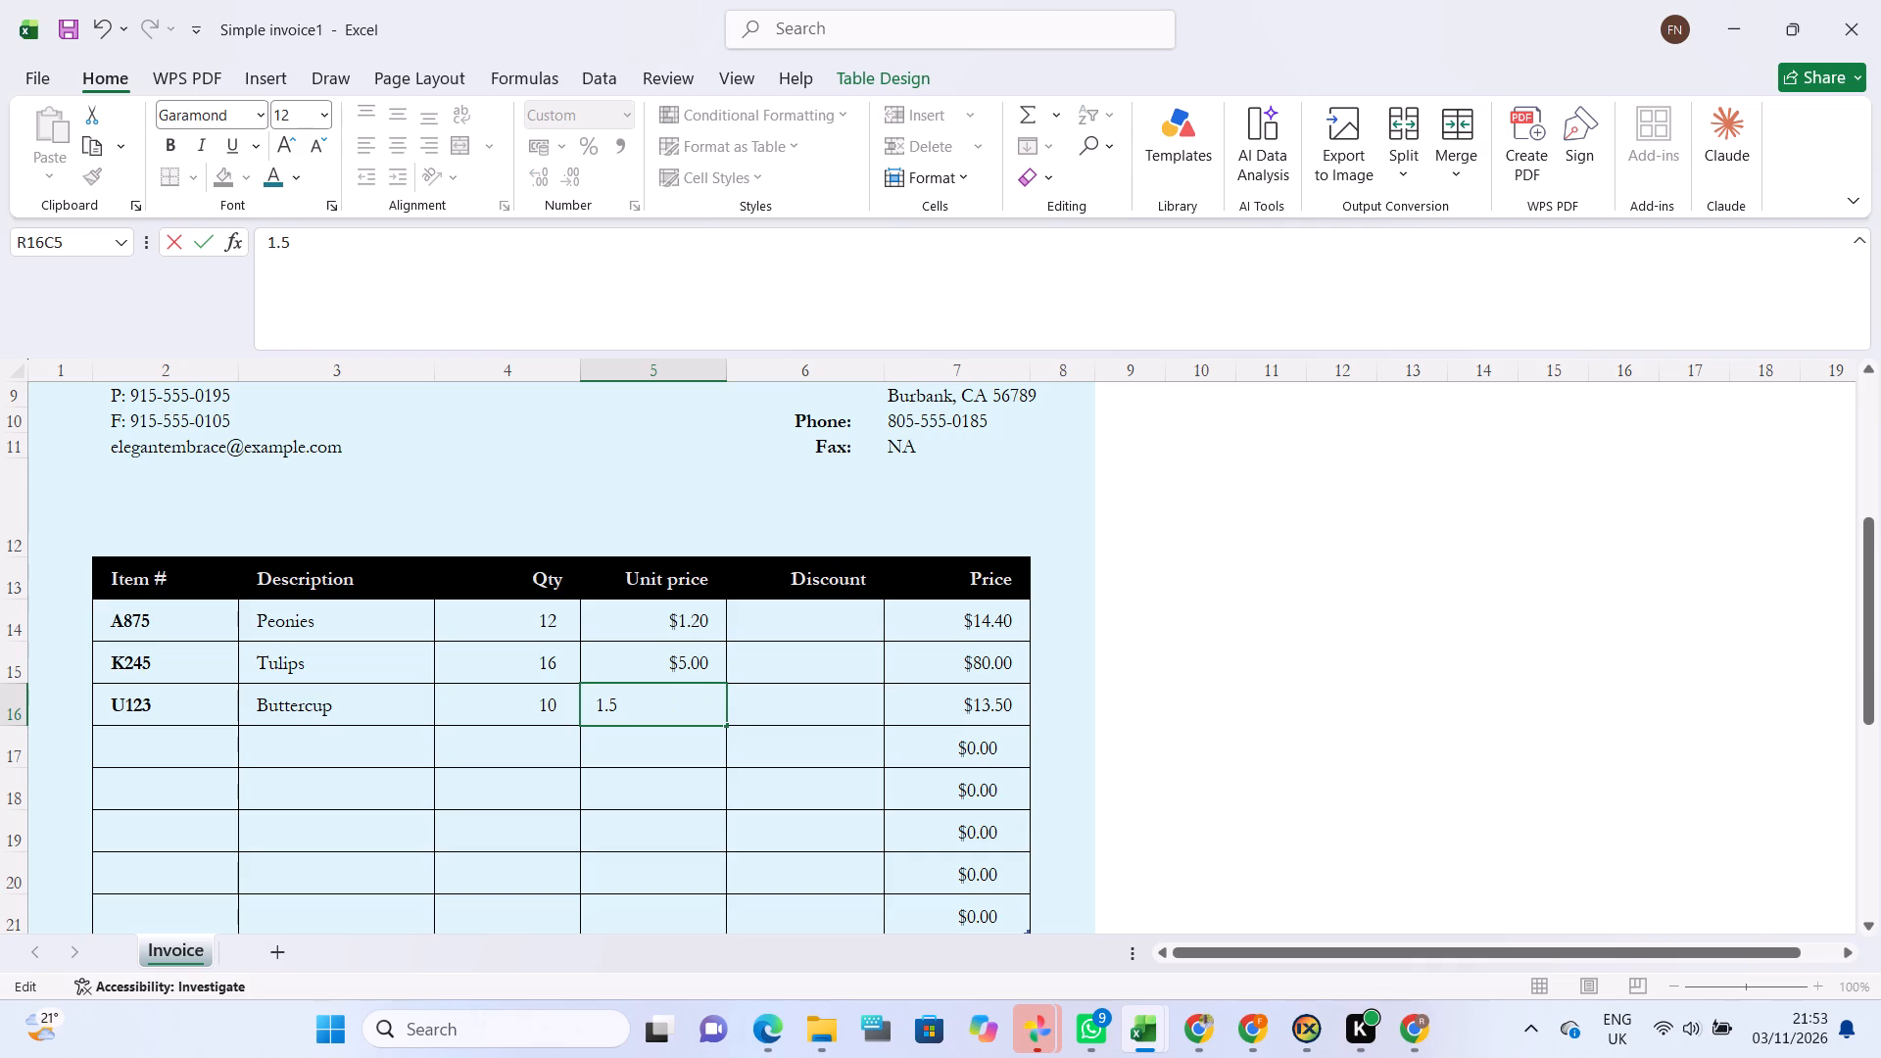
left_click(650, 693)
key("BackSpace")
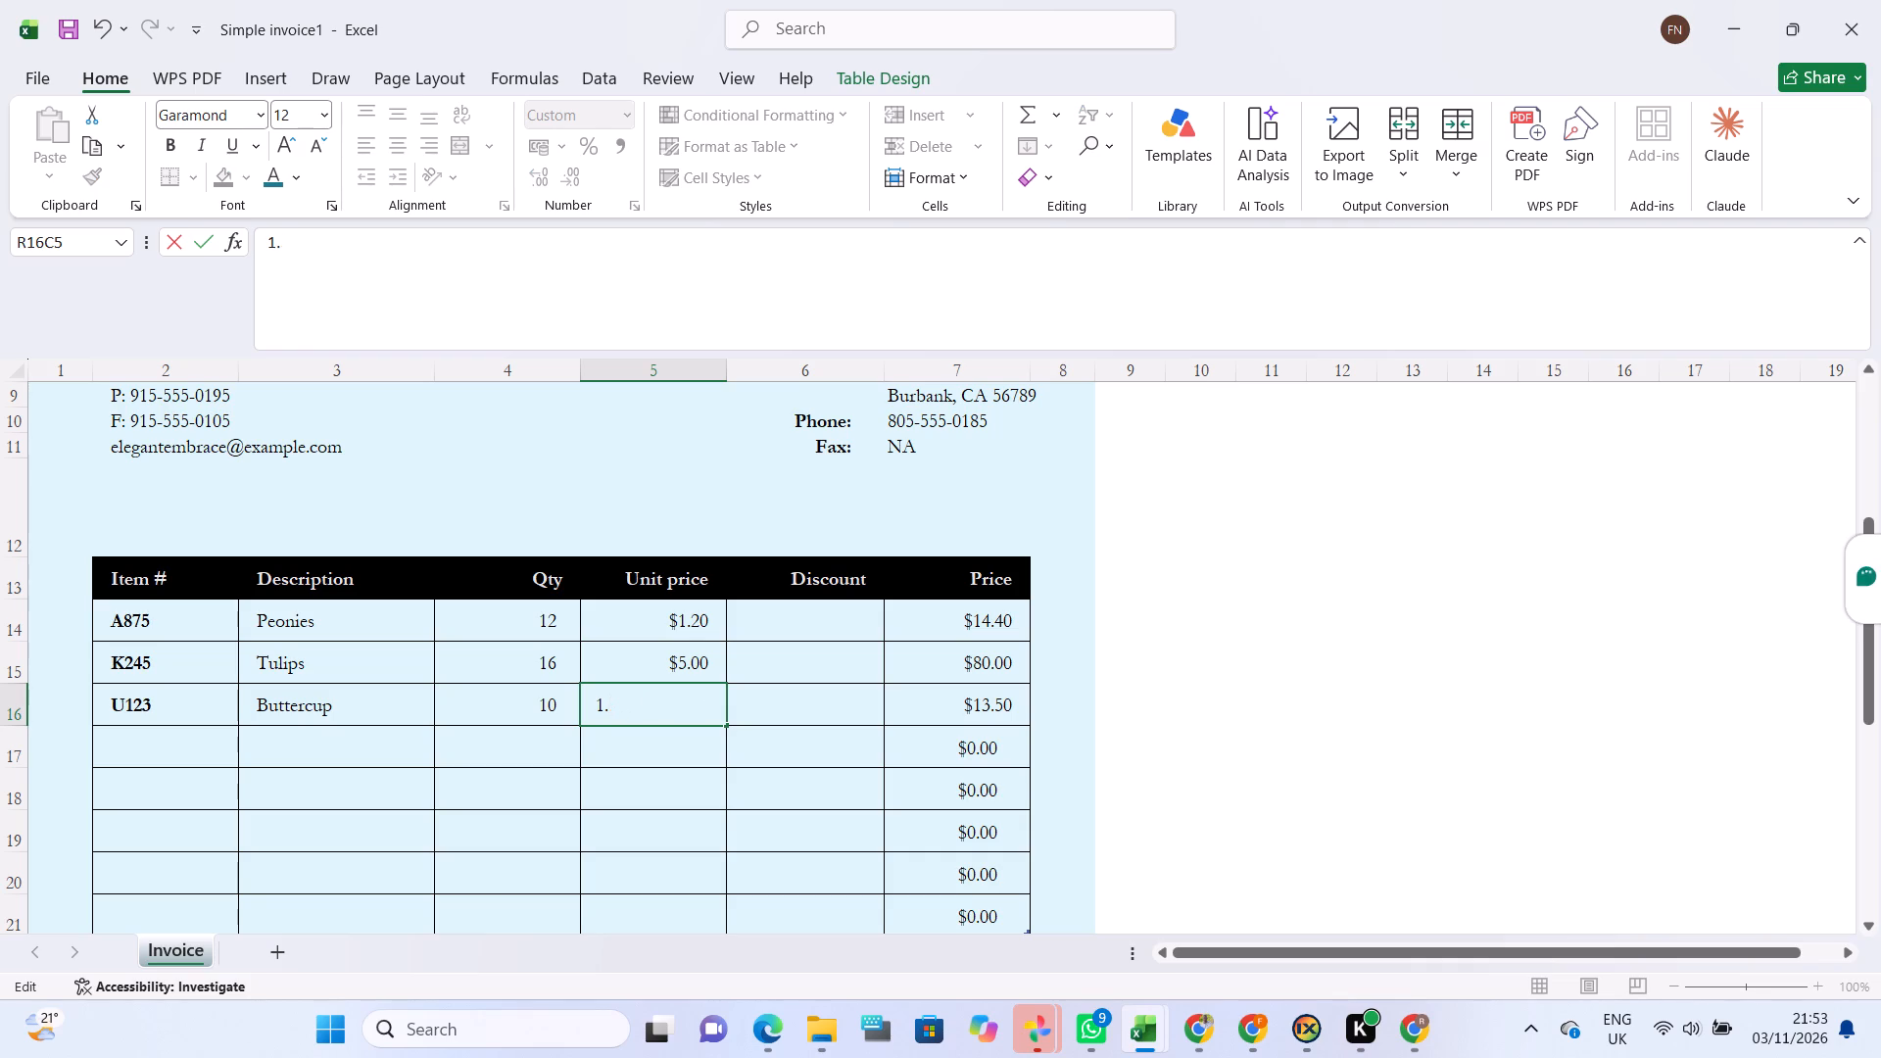
key("BackSpace")
key("BackSpace")
type("23.0")
key("0")
key("Return")
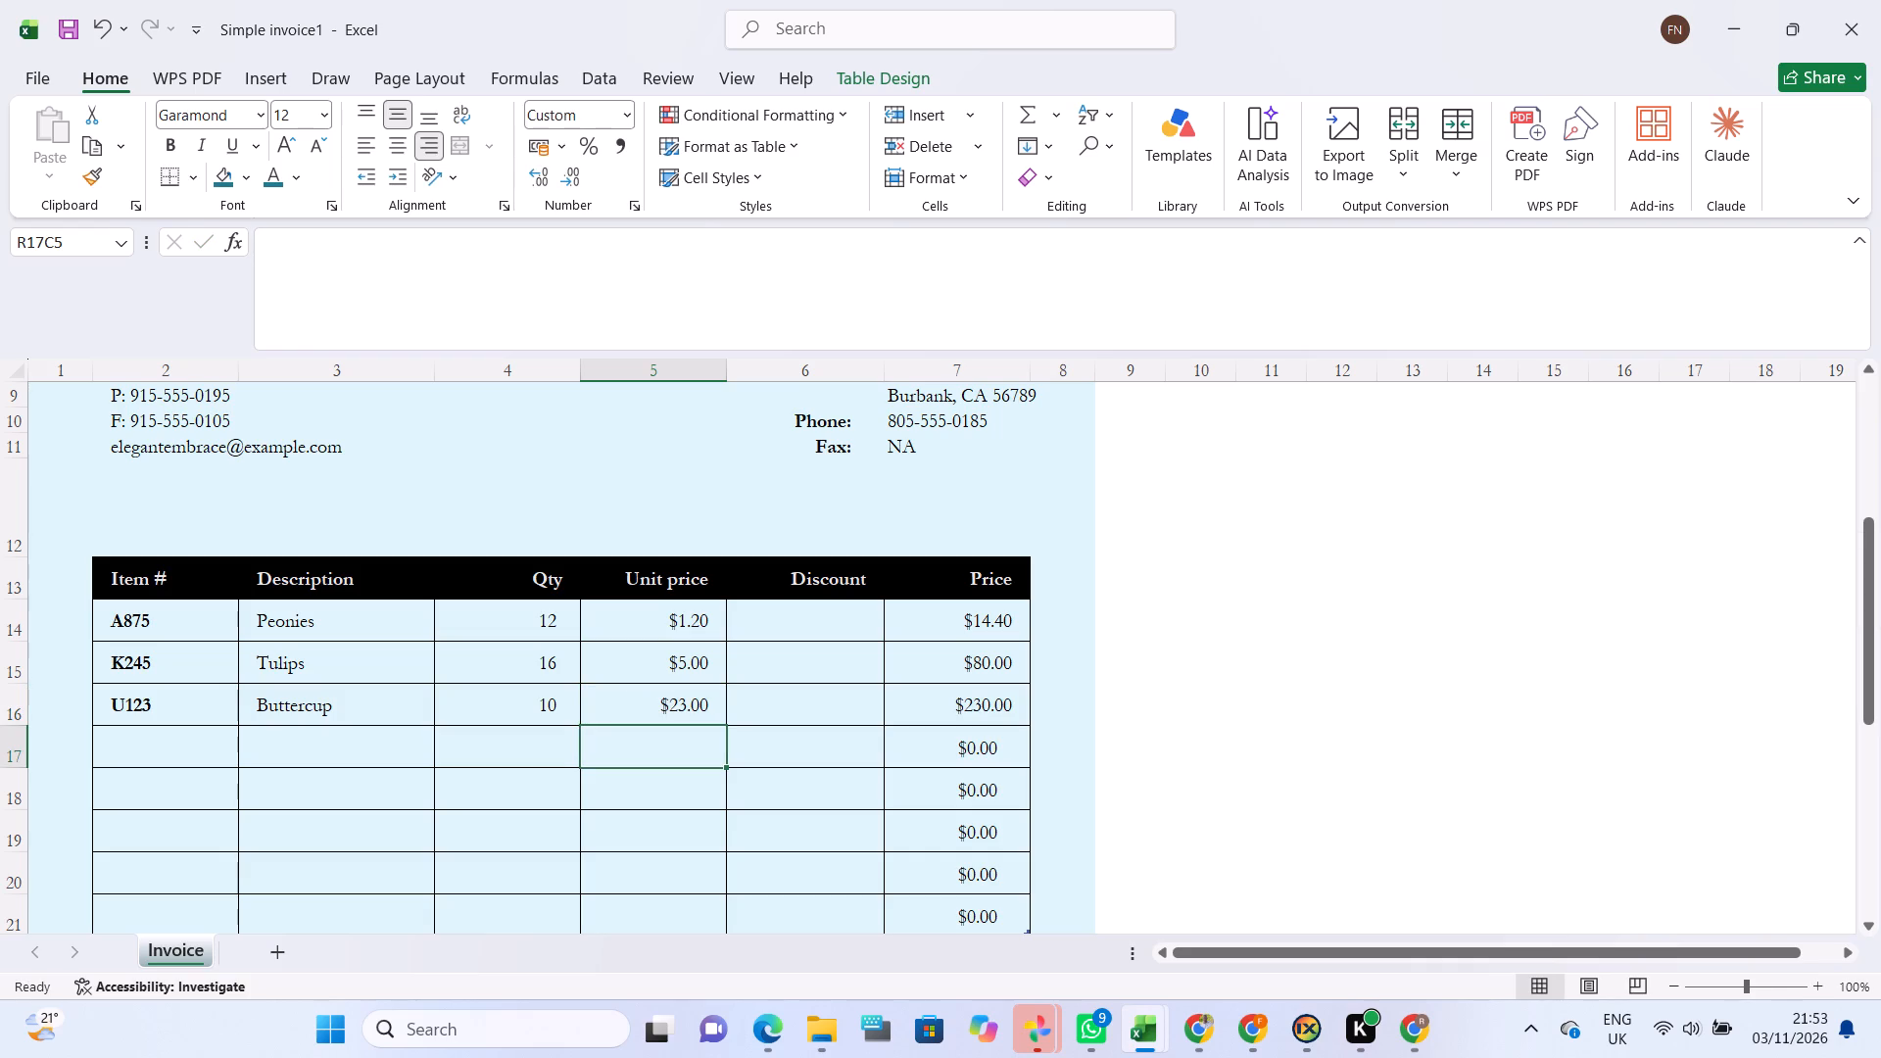
Replace the Peonies description in the A875 row with "Manicure brush".
scroll(807, 785, "down", 2)
scroll(807, 785, "right", 1)
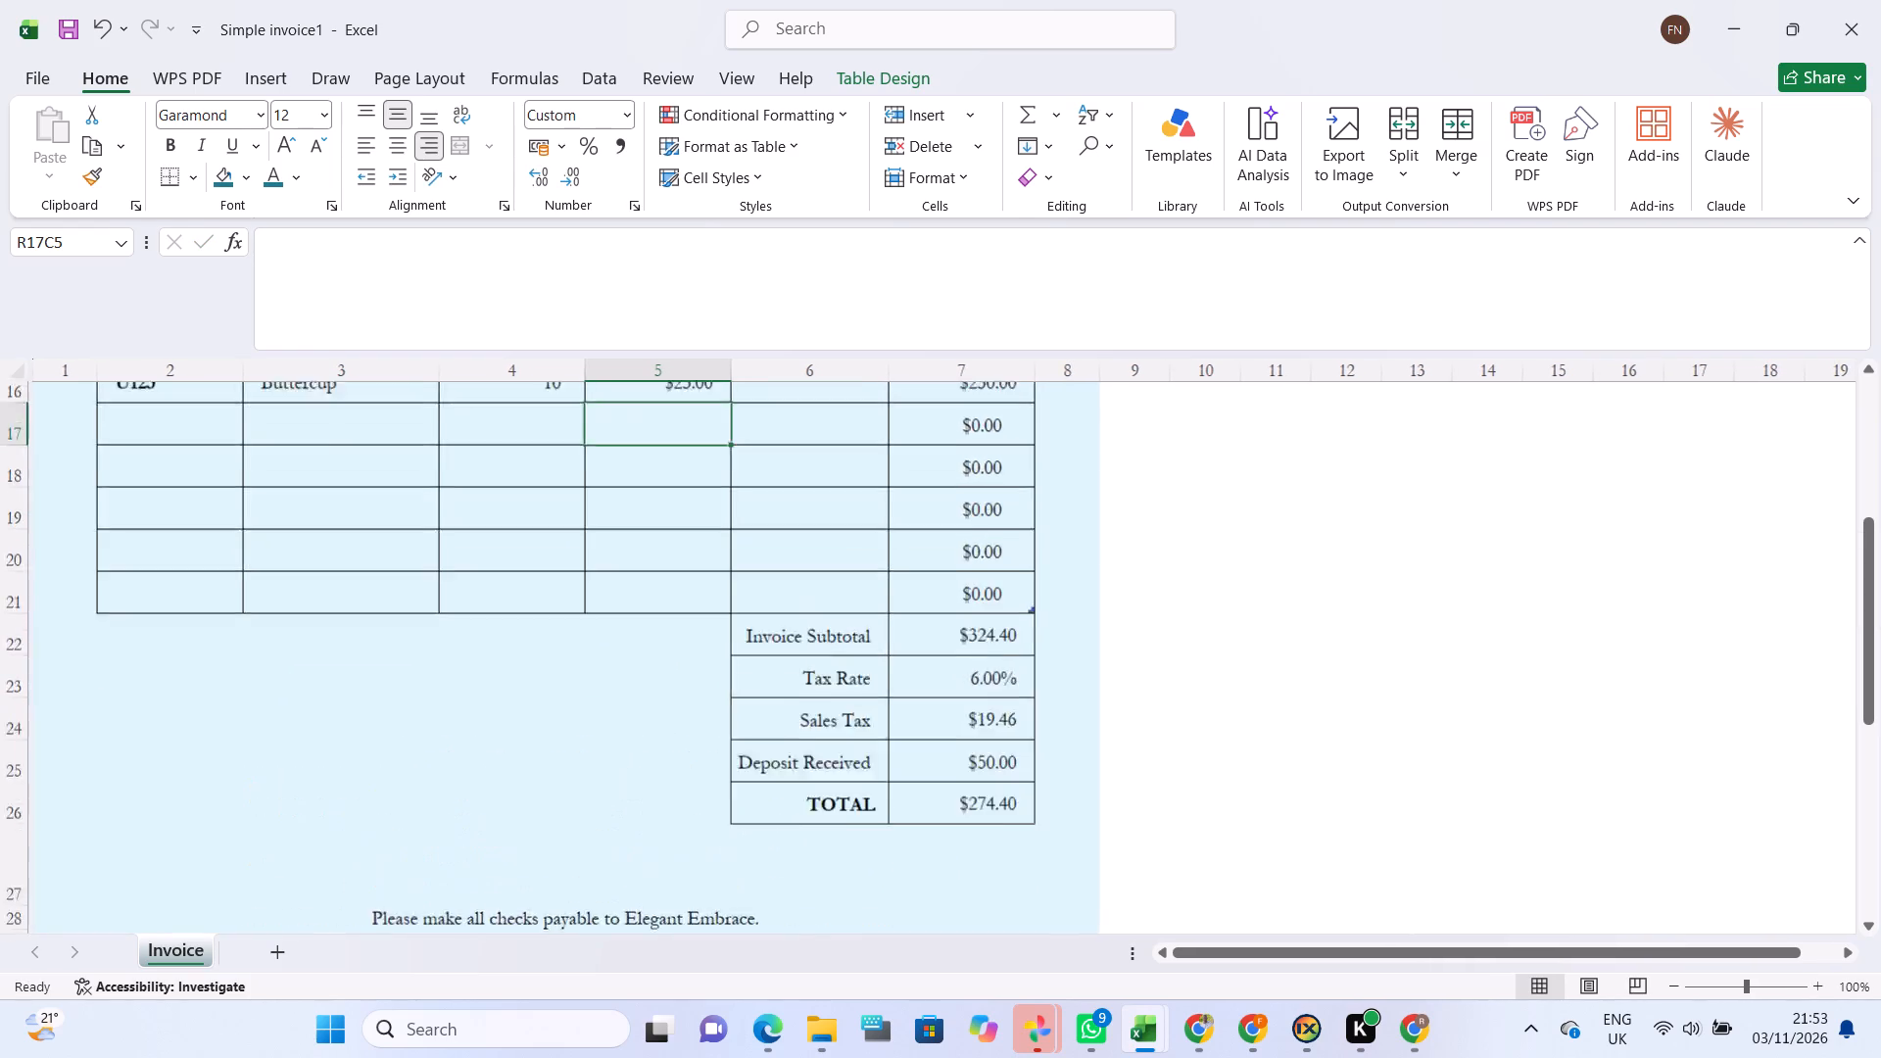
scroll(807, 785, "up", 2)
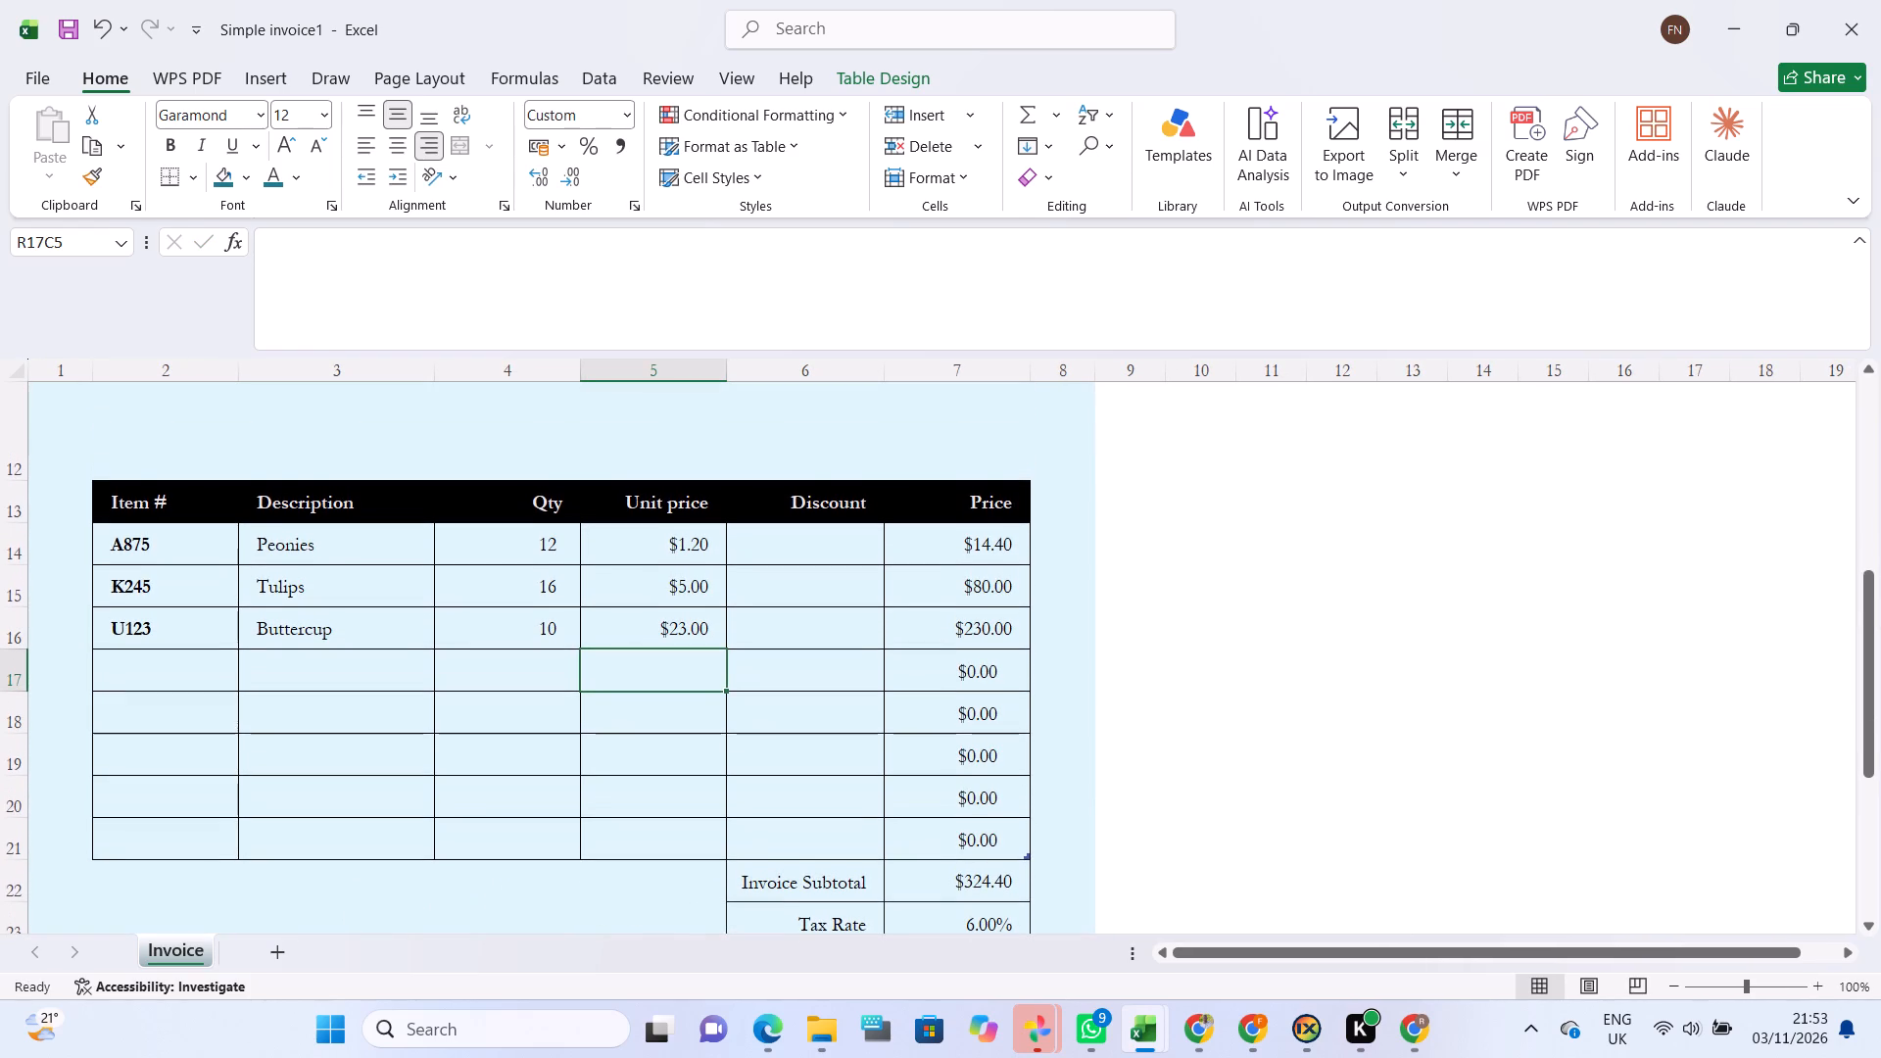
left_click(317, 543)
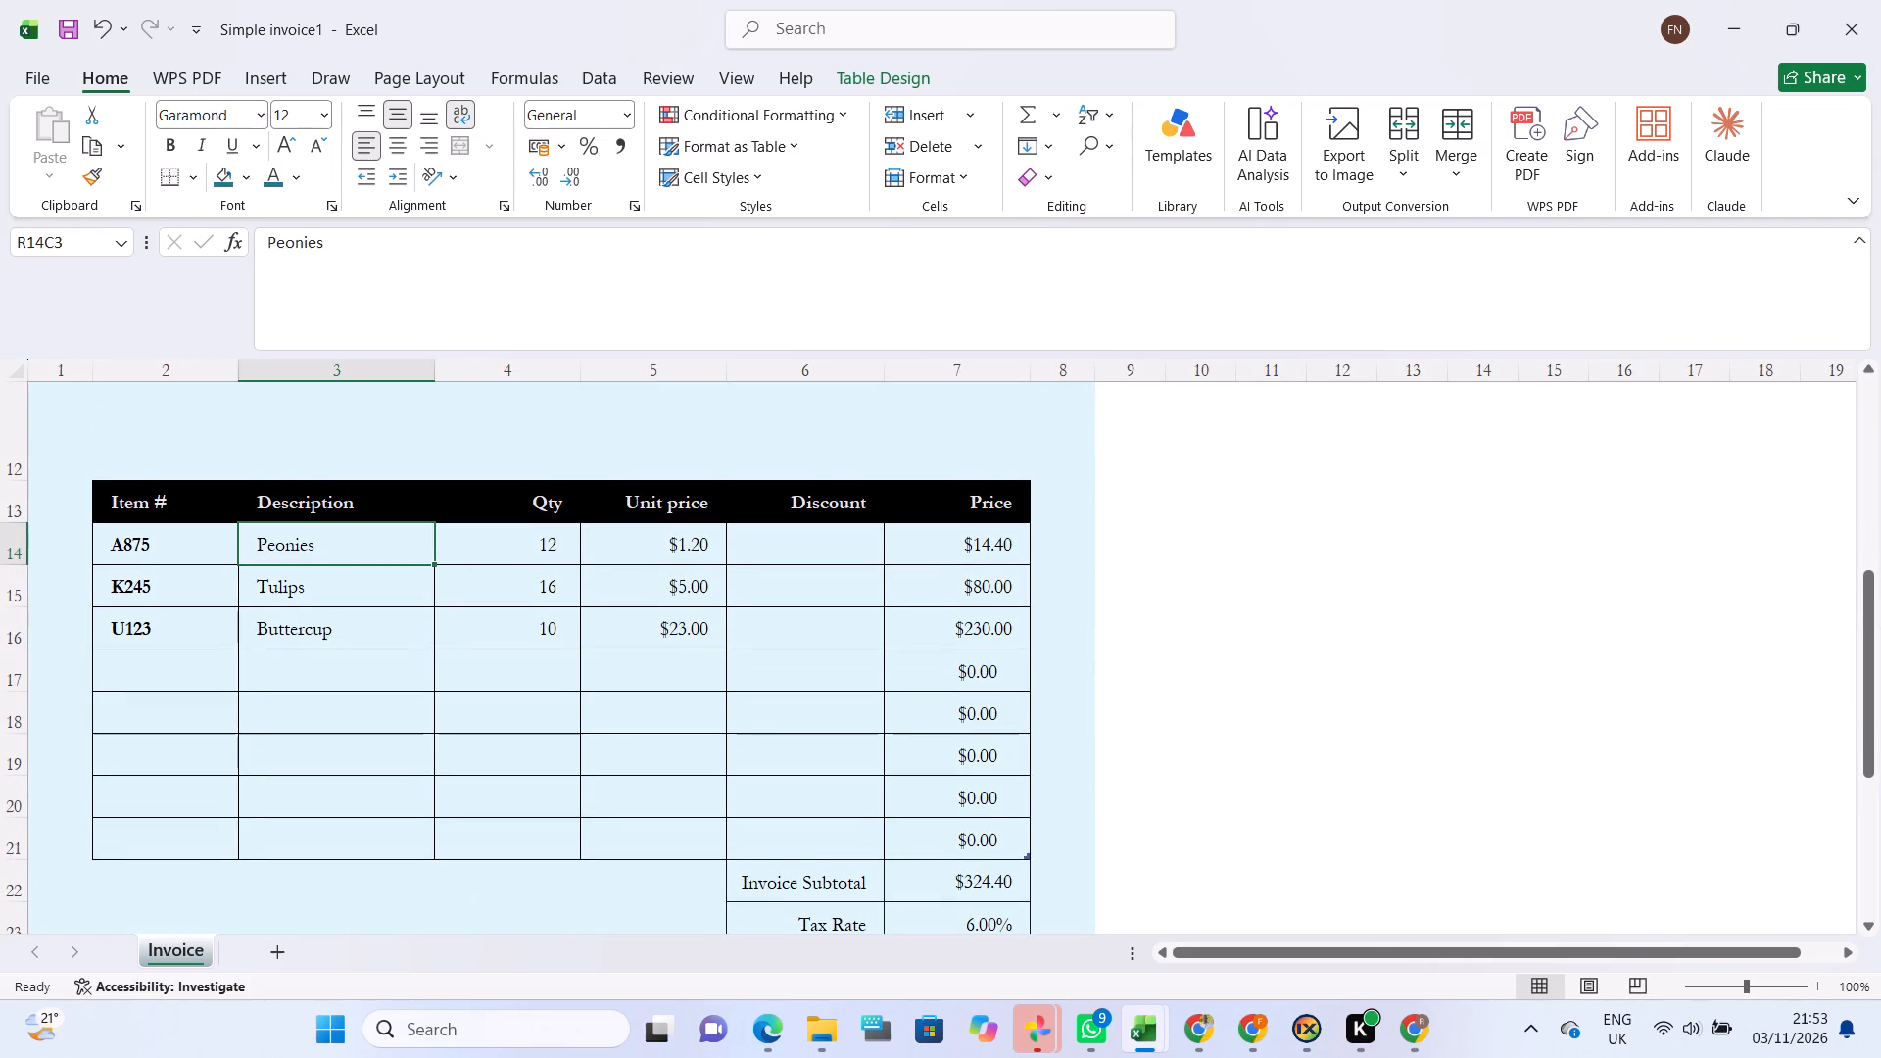
key("BackSpace")
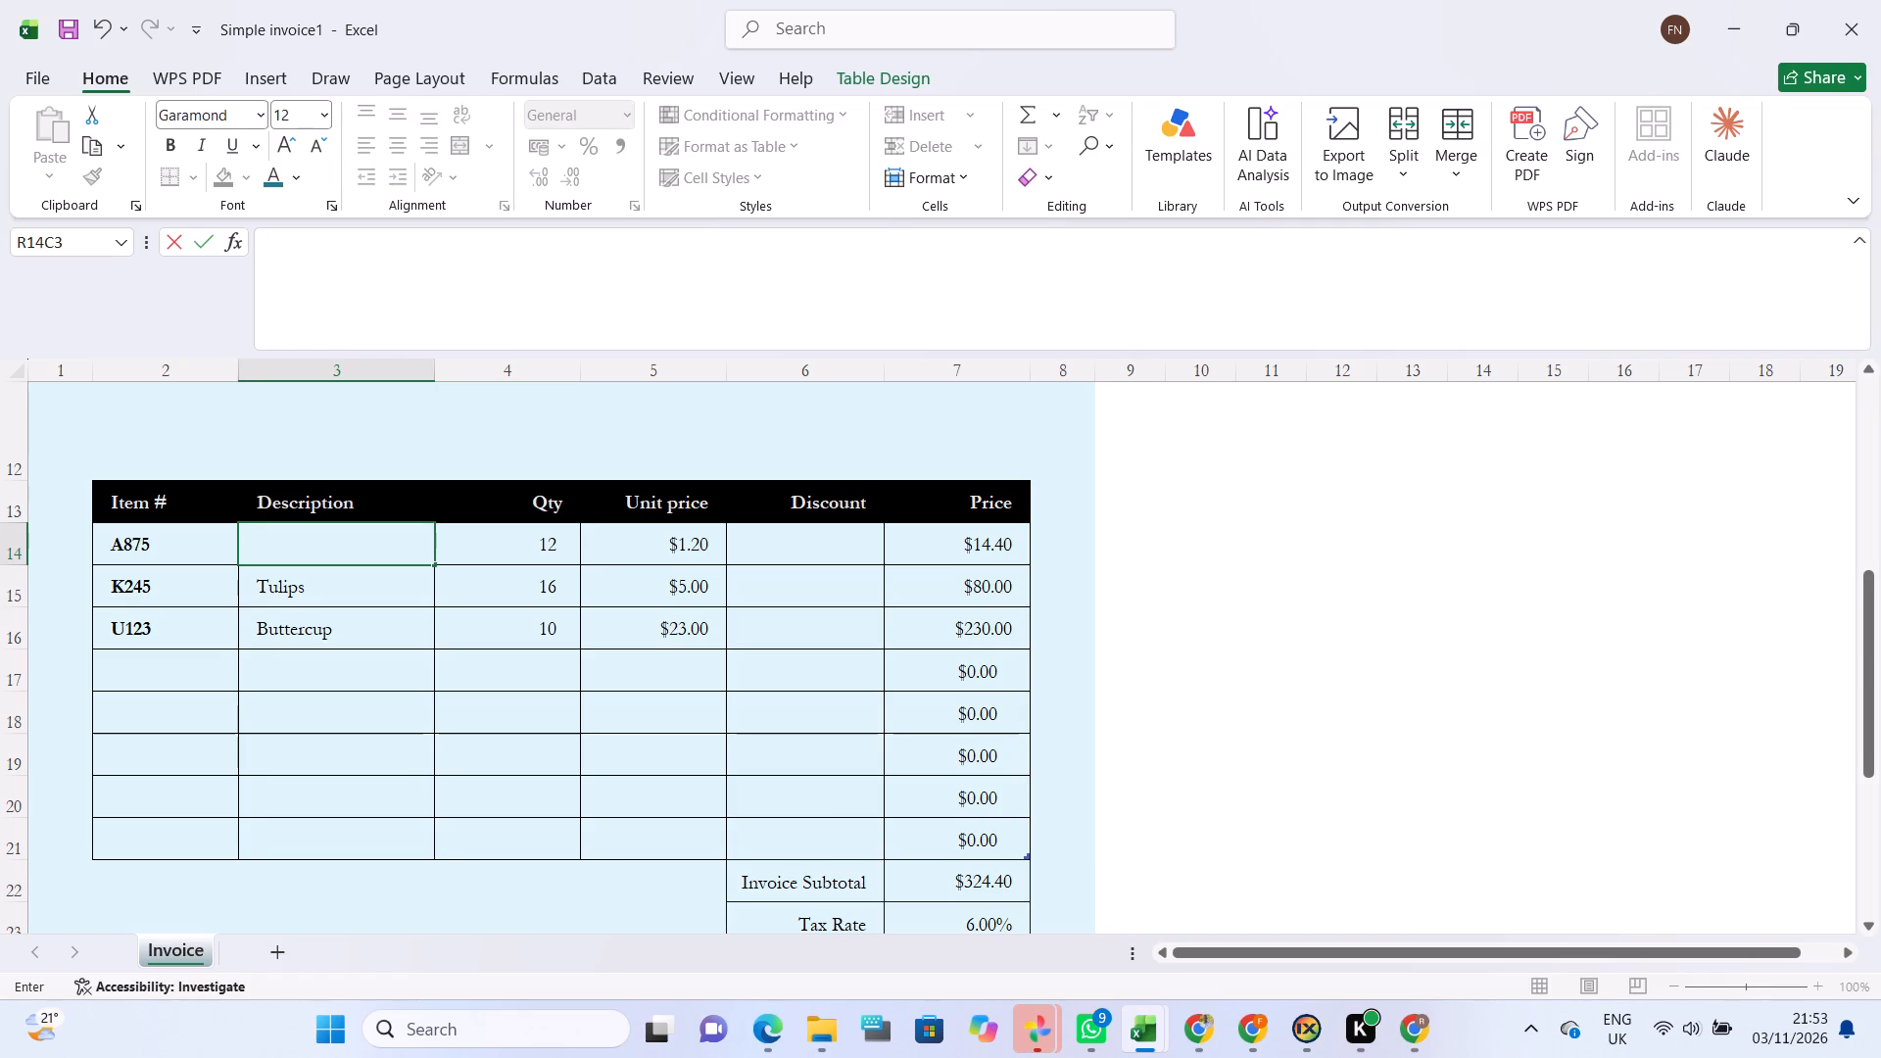
key("m")
key("a")
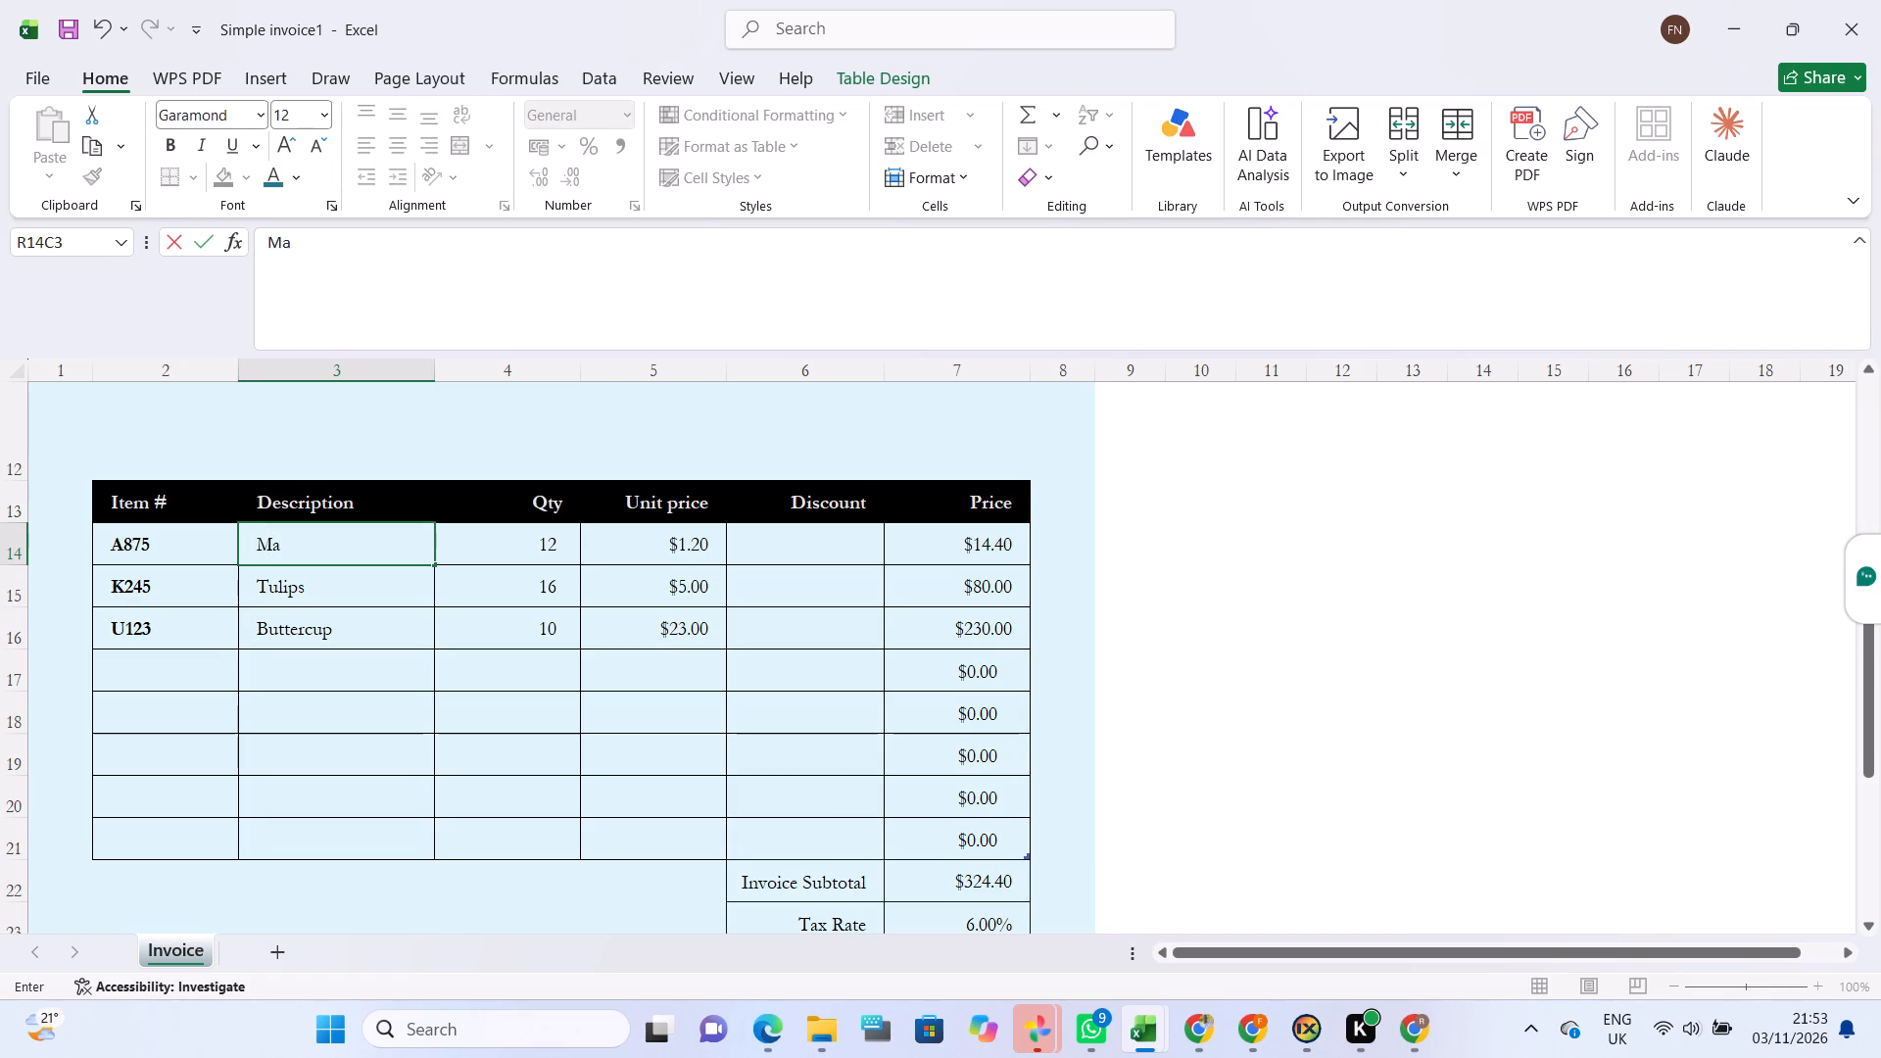
type("nicure brud")
key("BackSpace")
type("sh")
Replace the Tulips description in the K245 row with "Antiseptic".
left_click(336, 582)
key("BackSpace")
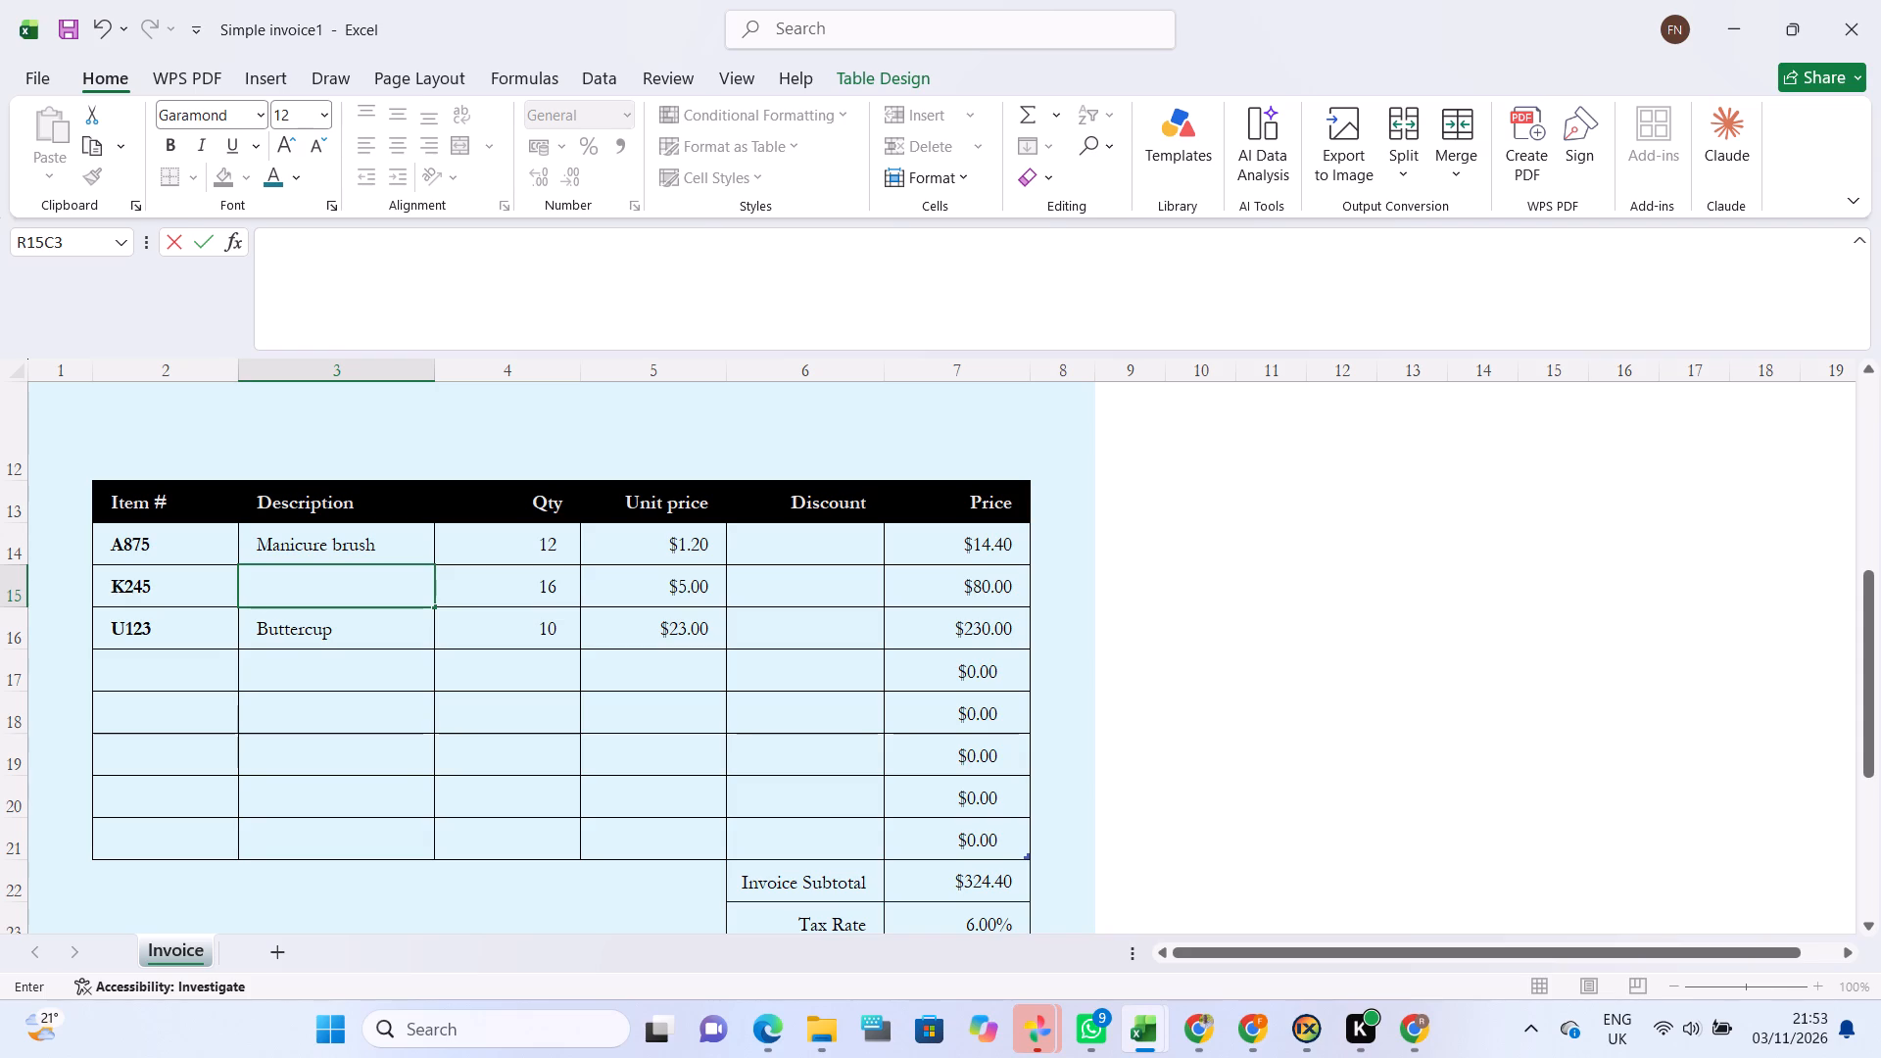
key("a")
type("ntiseptic")
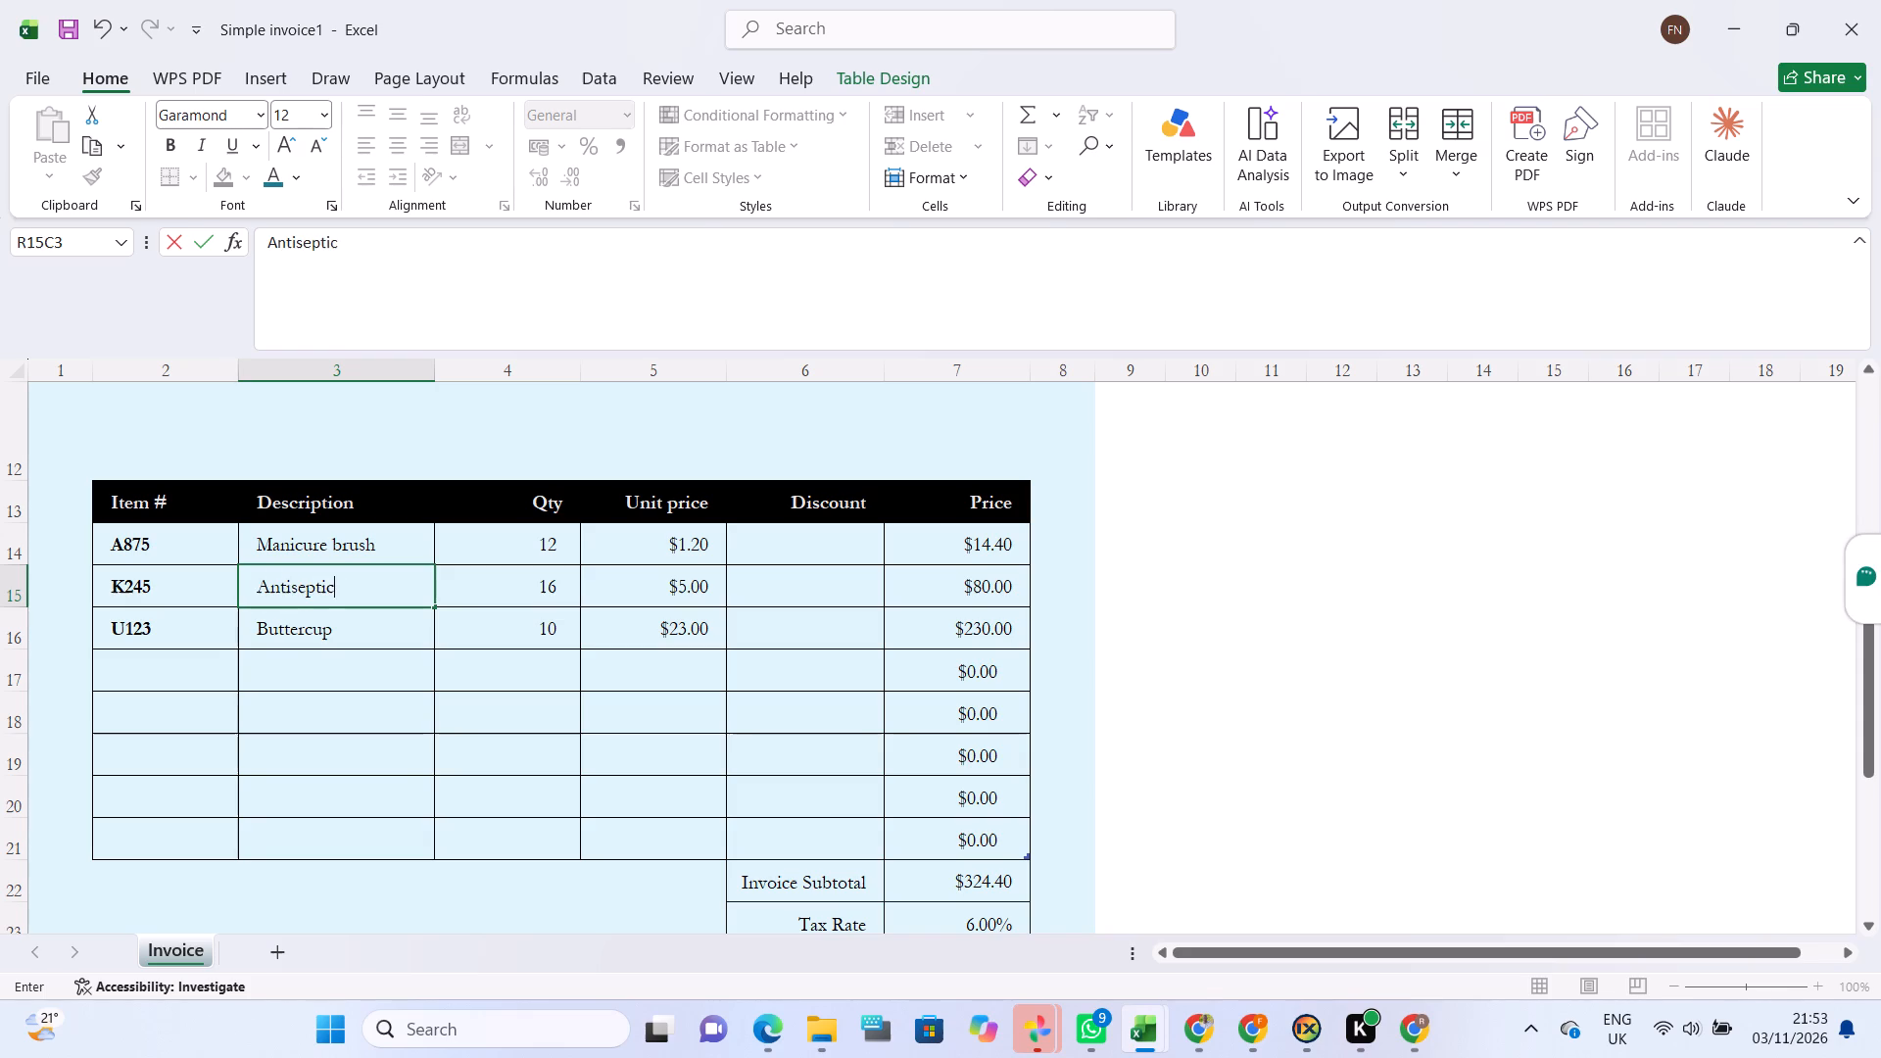
Replace the Buttercup description in the U123 row with "Massage oil".
left_click(349, 620)
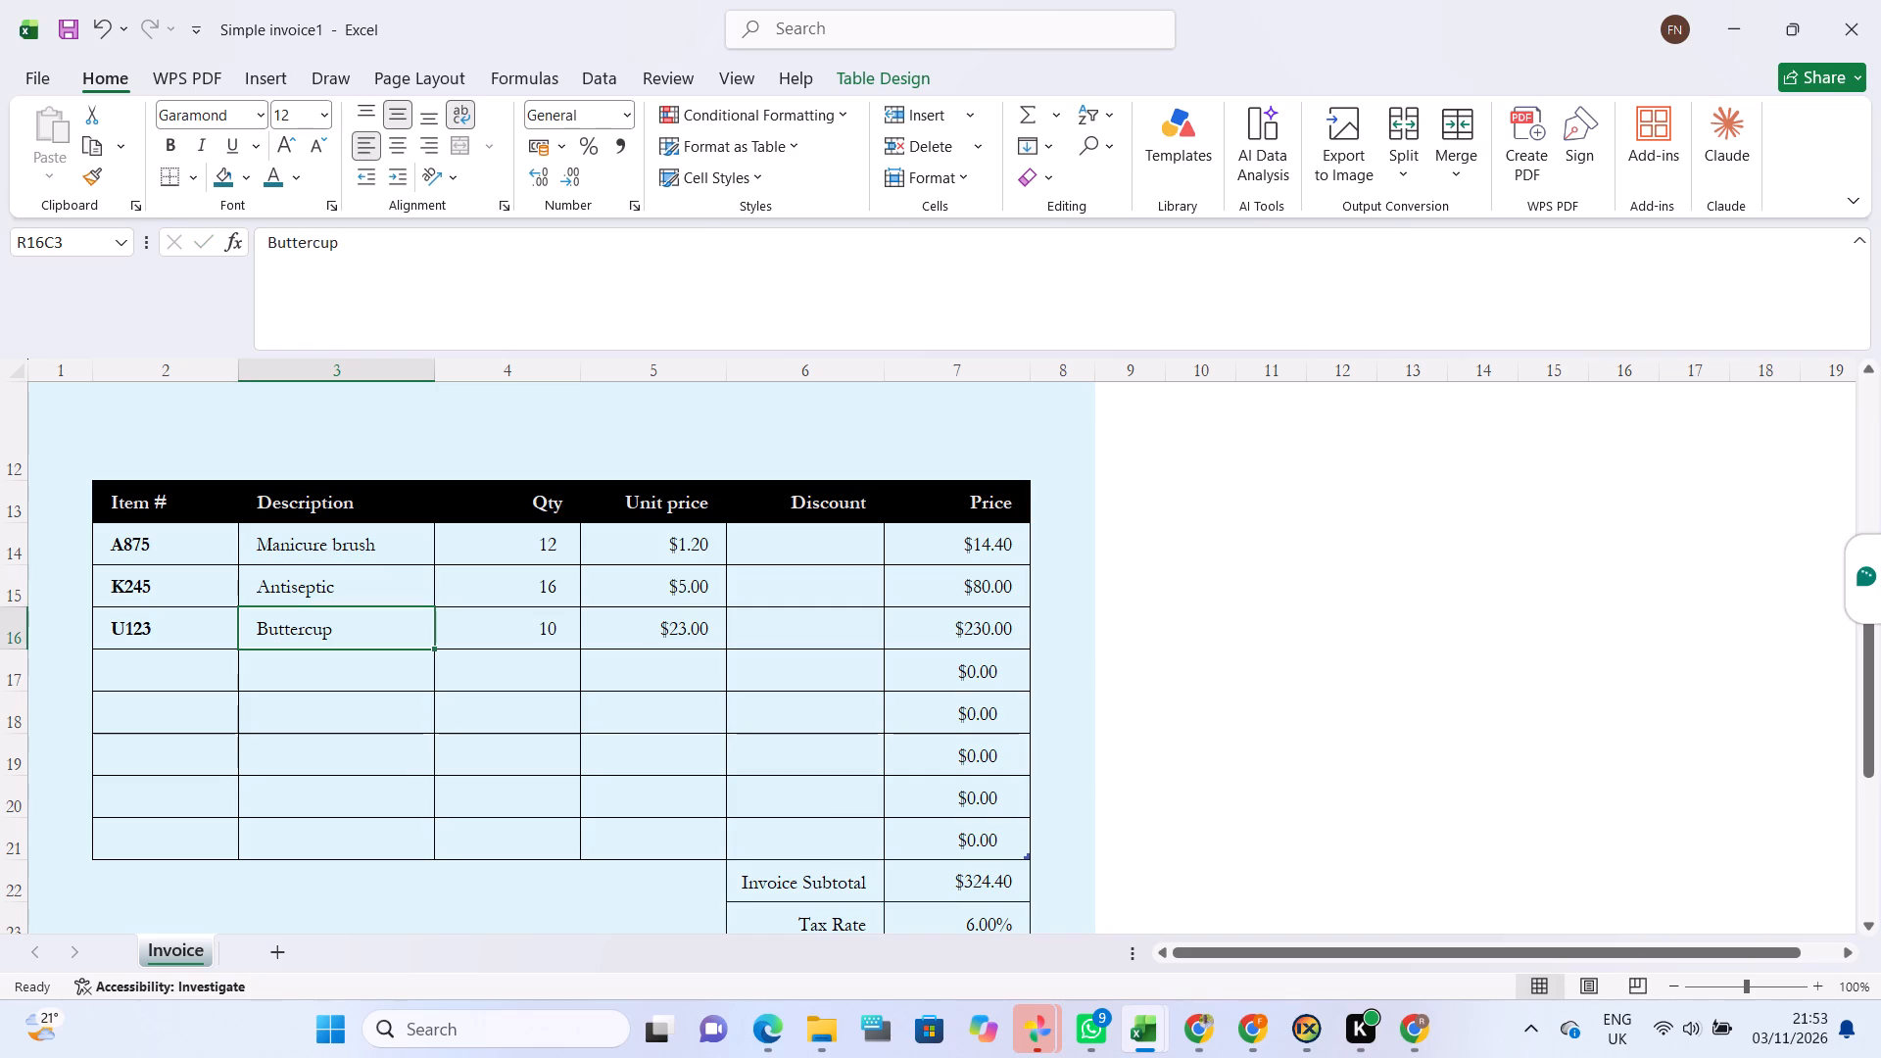
key("BackSpace")
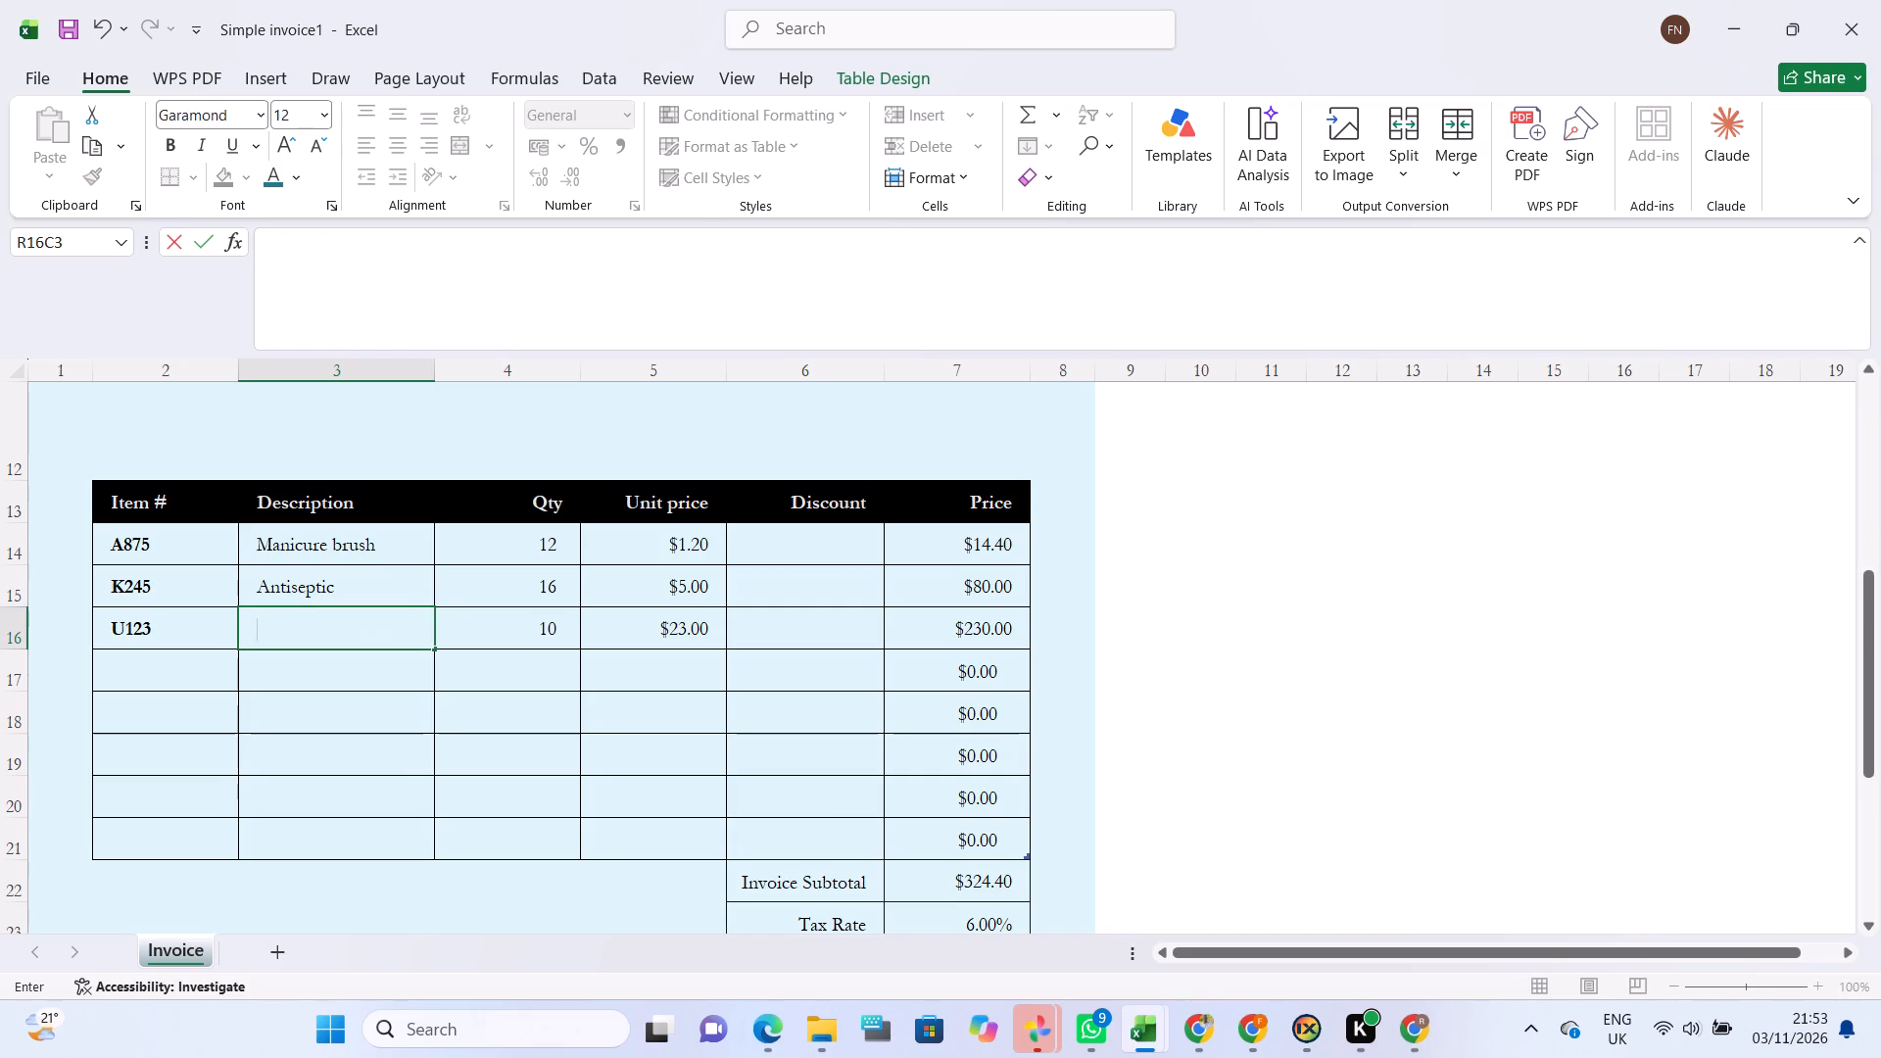
type("asa")
key("BackSpace")
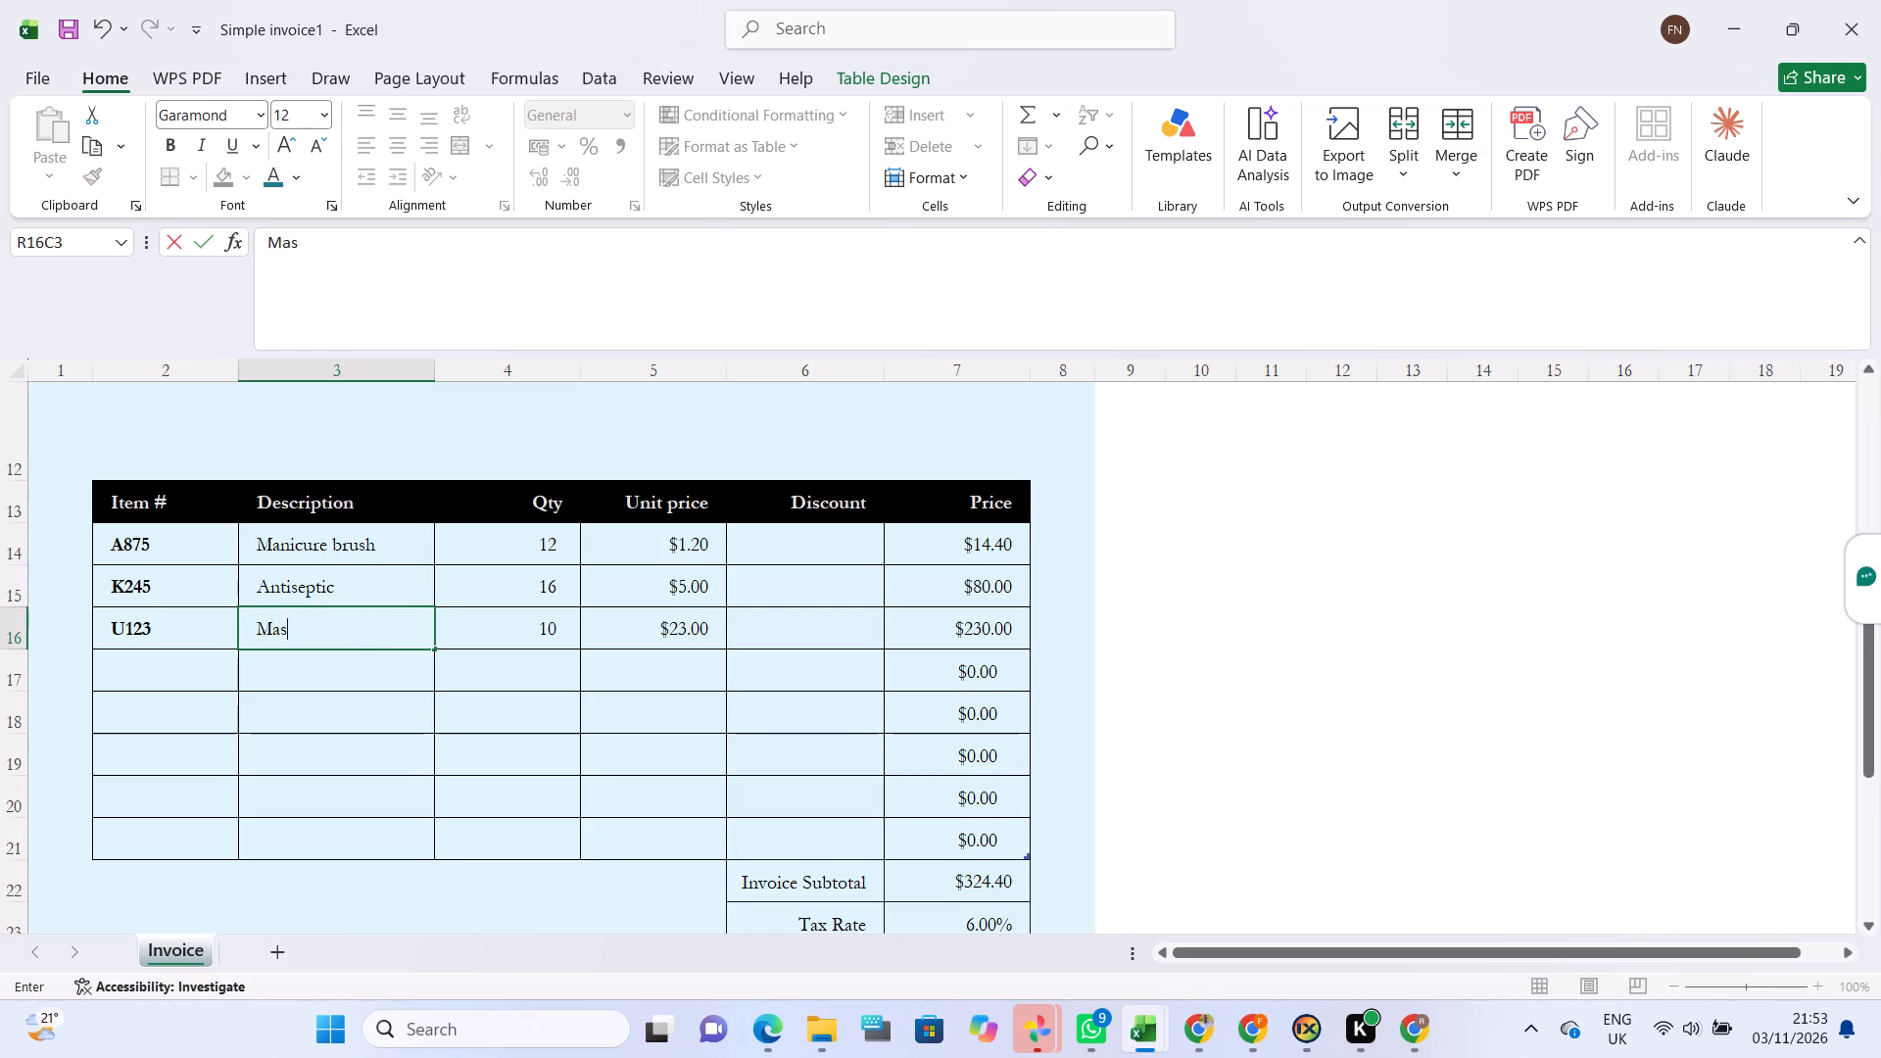
type("sa")
type("ge")
key("space")
type("oi;")
key("BackSpace")
key("l")
key("Return")
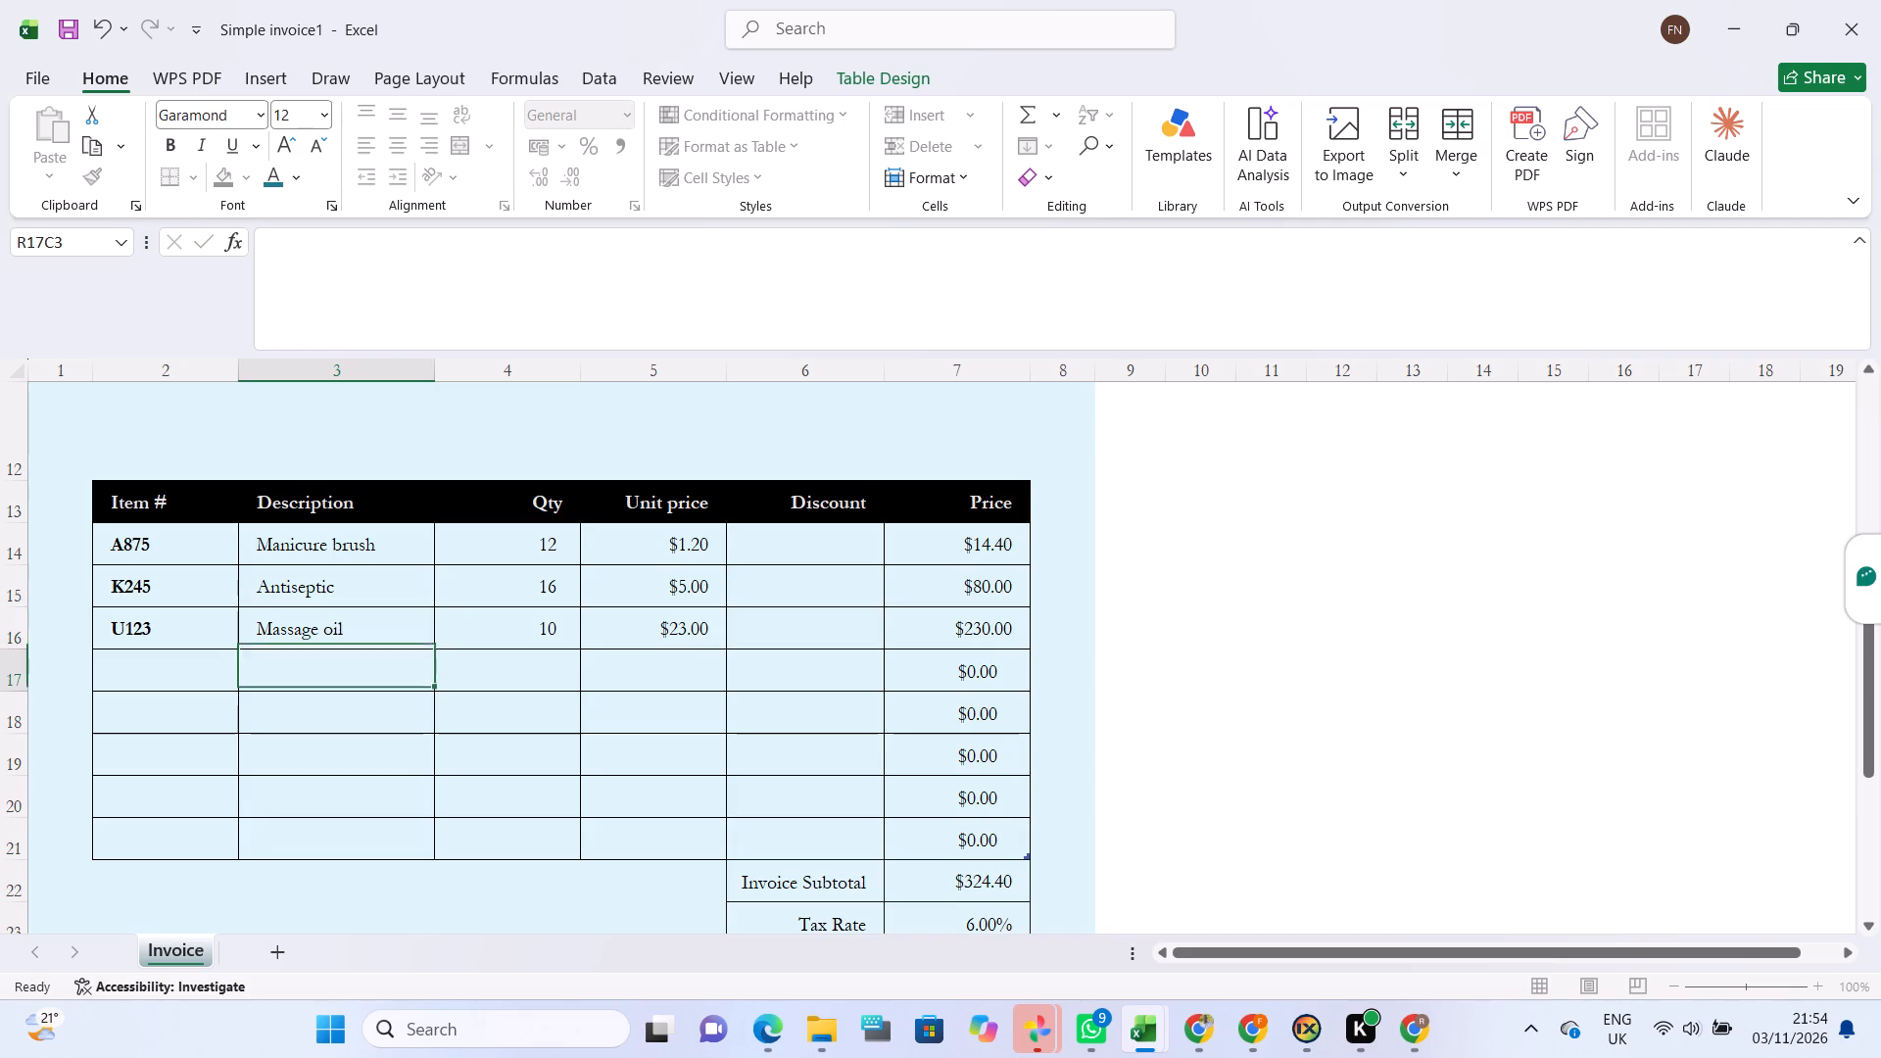
Change the three line items' Item # values to I100, I101 and I102, from the first row down.
left_click(142, 542)
key("BackSpace")
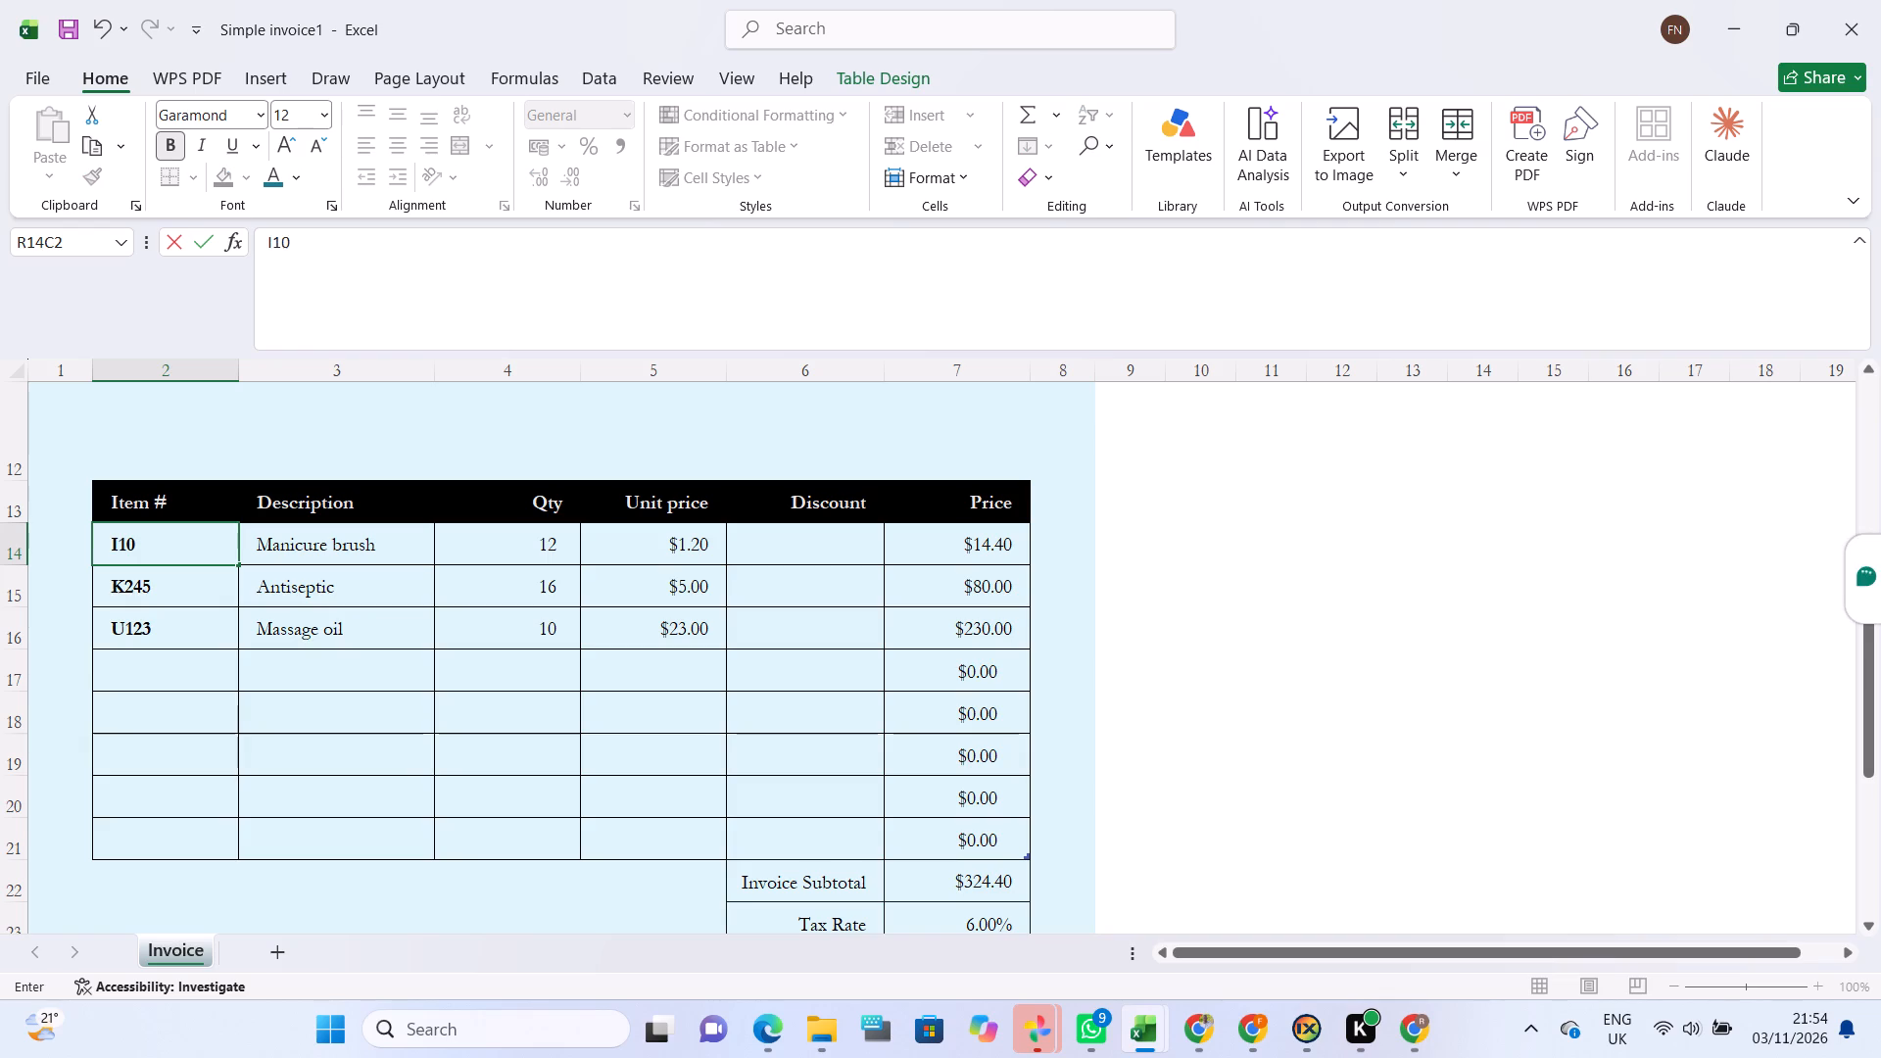
key("0")
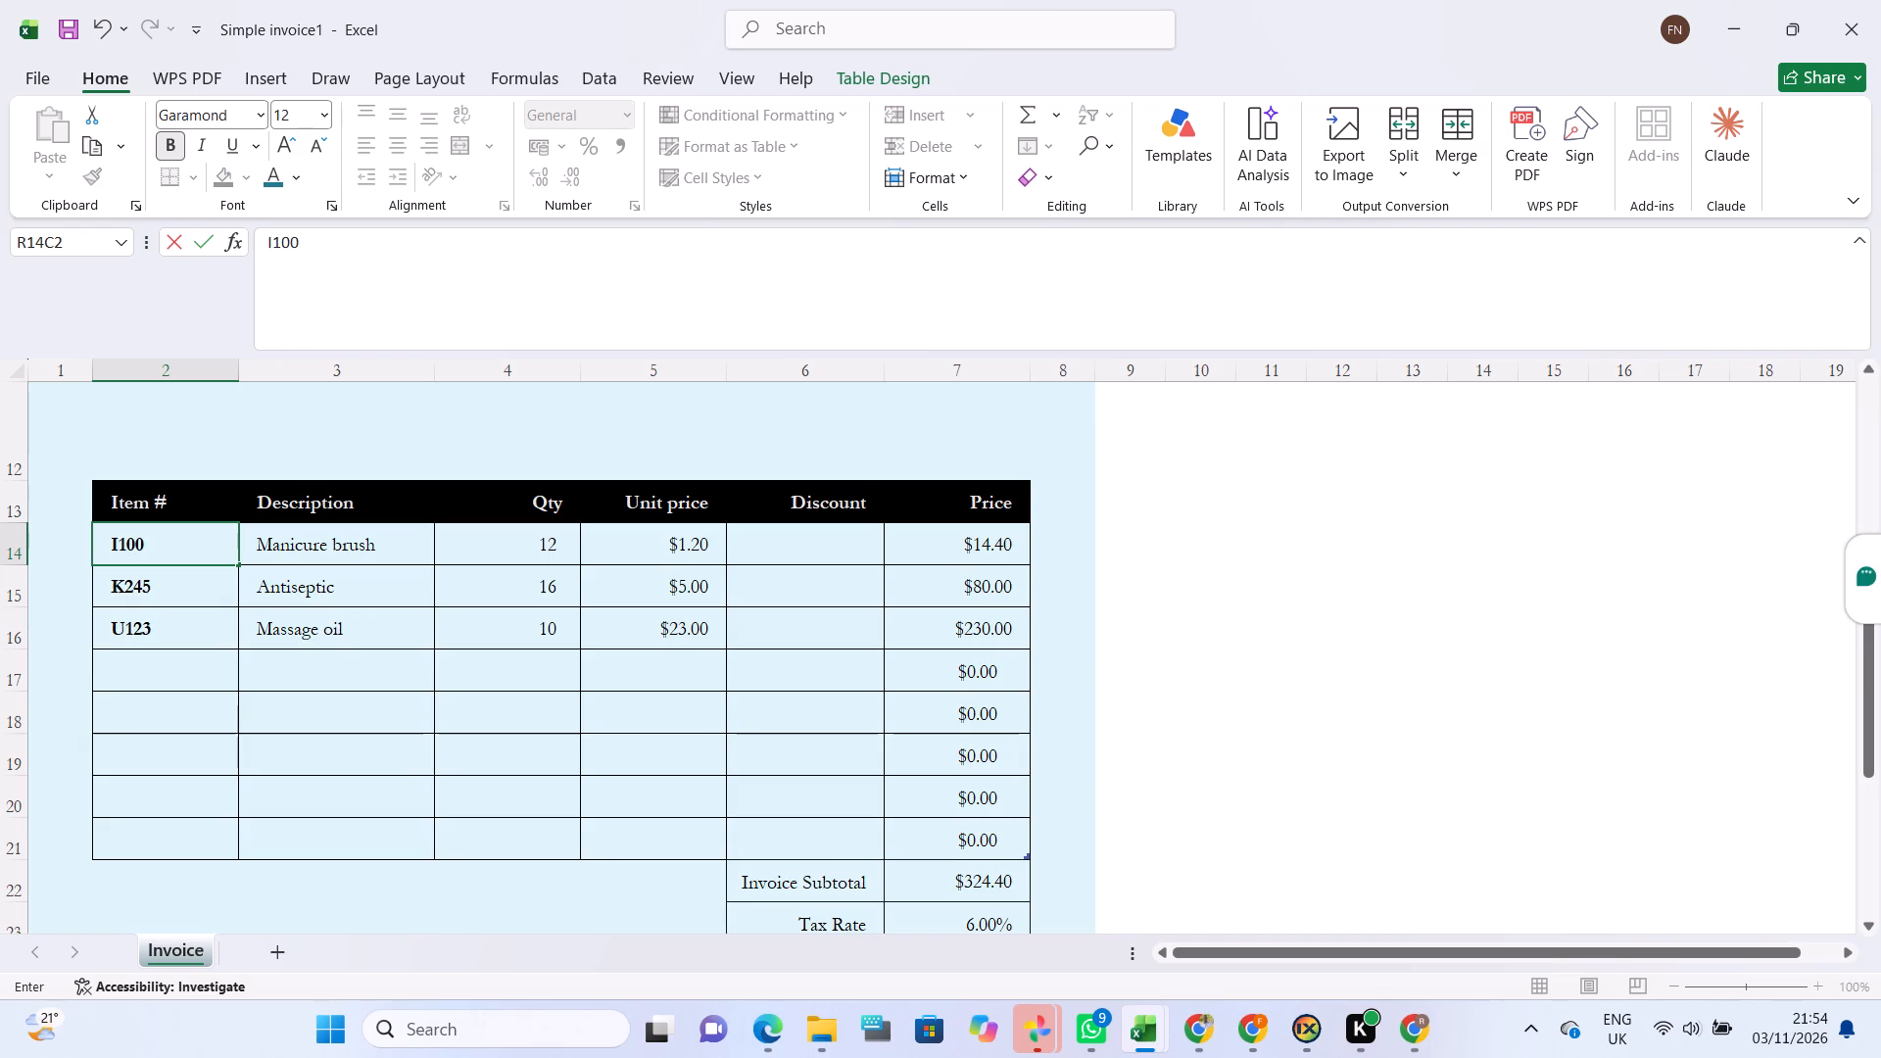
left_click(165, 581)
key("BackSpace")
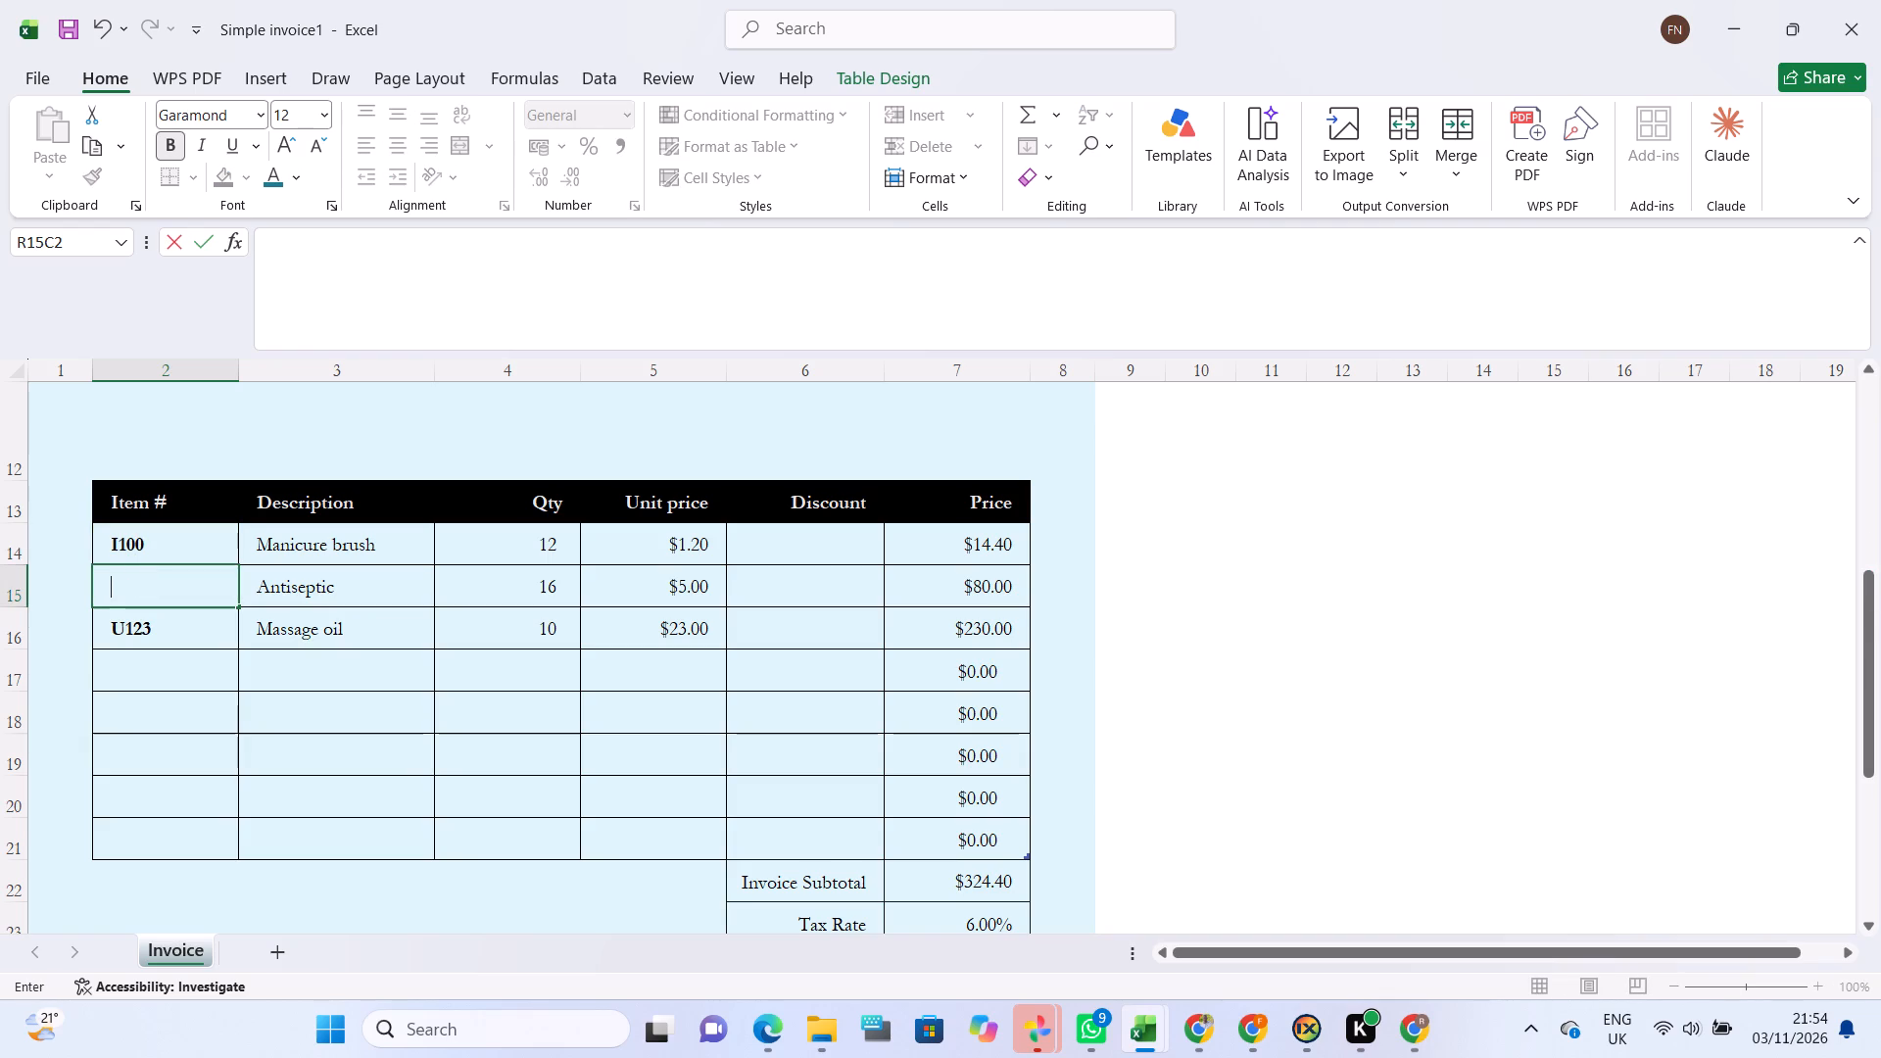
type("I101")
left_click(170, 620)
key("BackSpace")
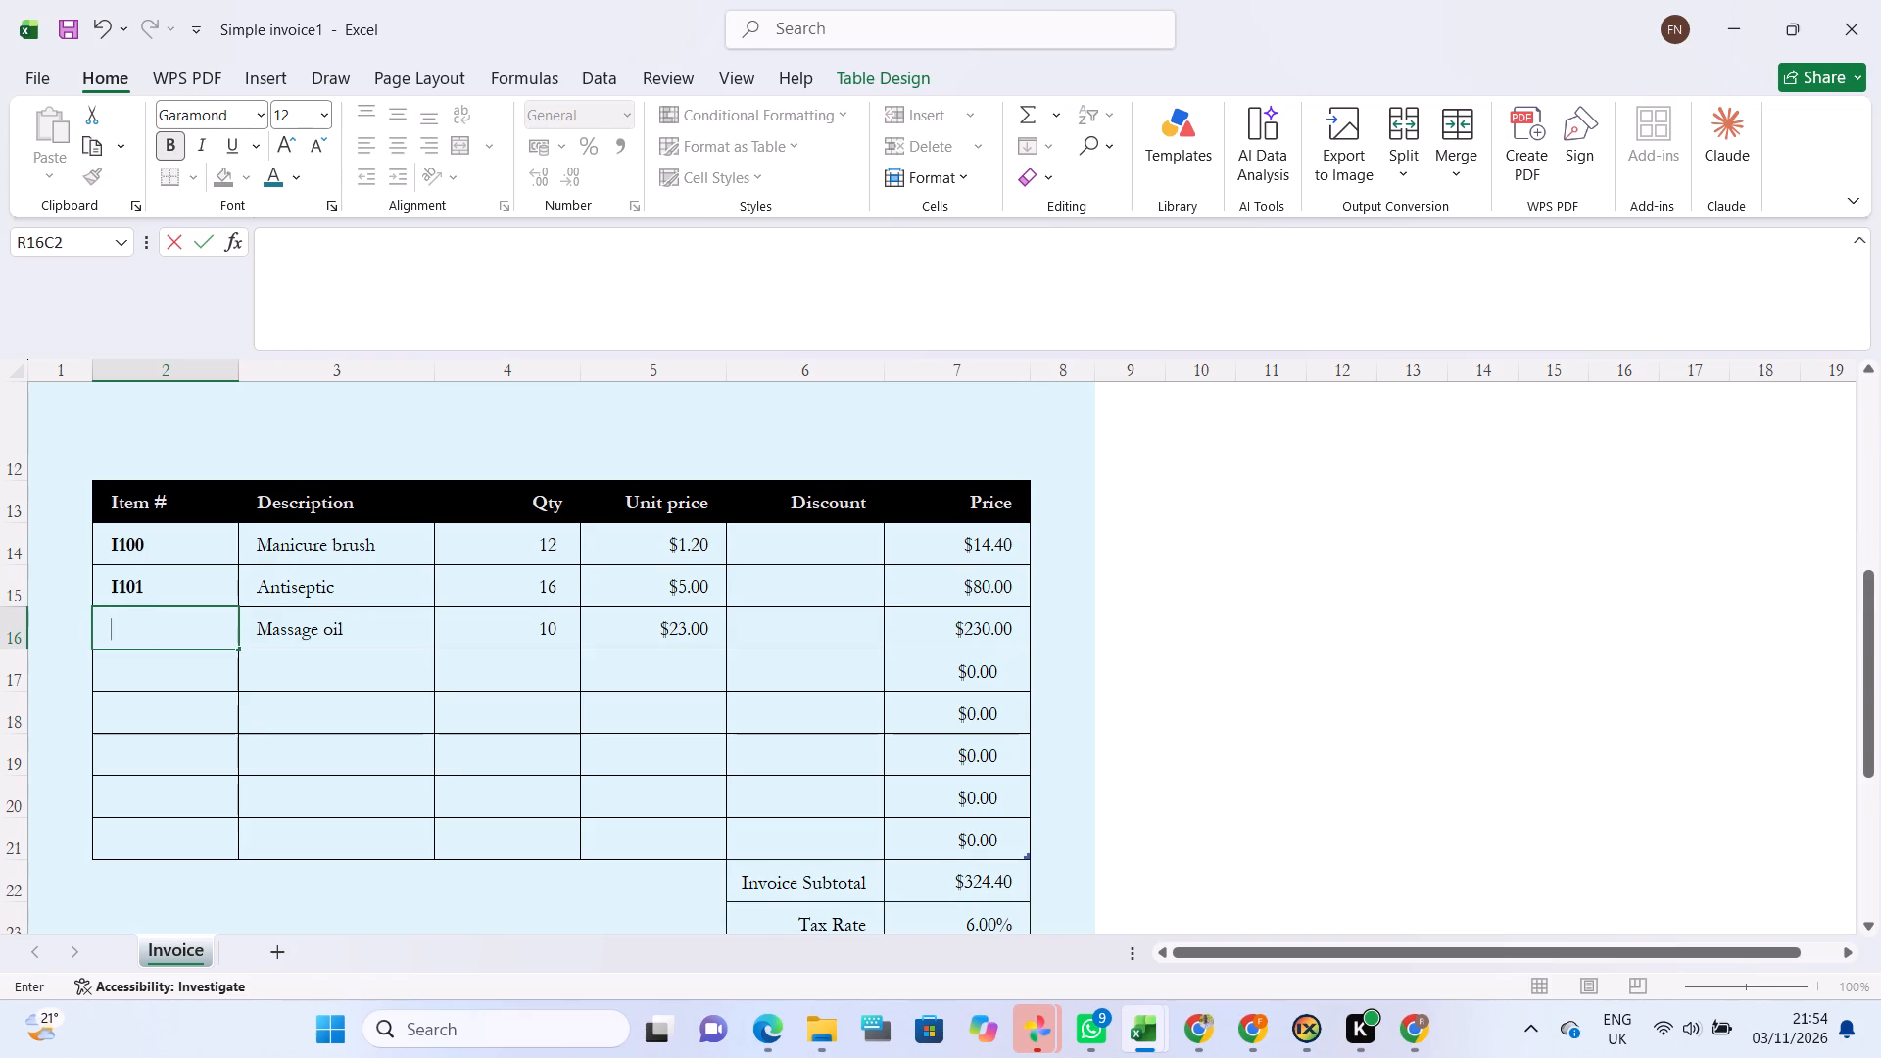
type("I102")
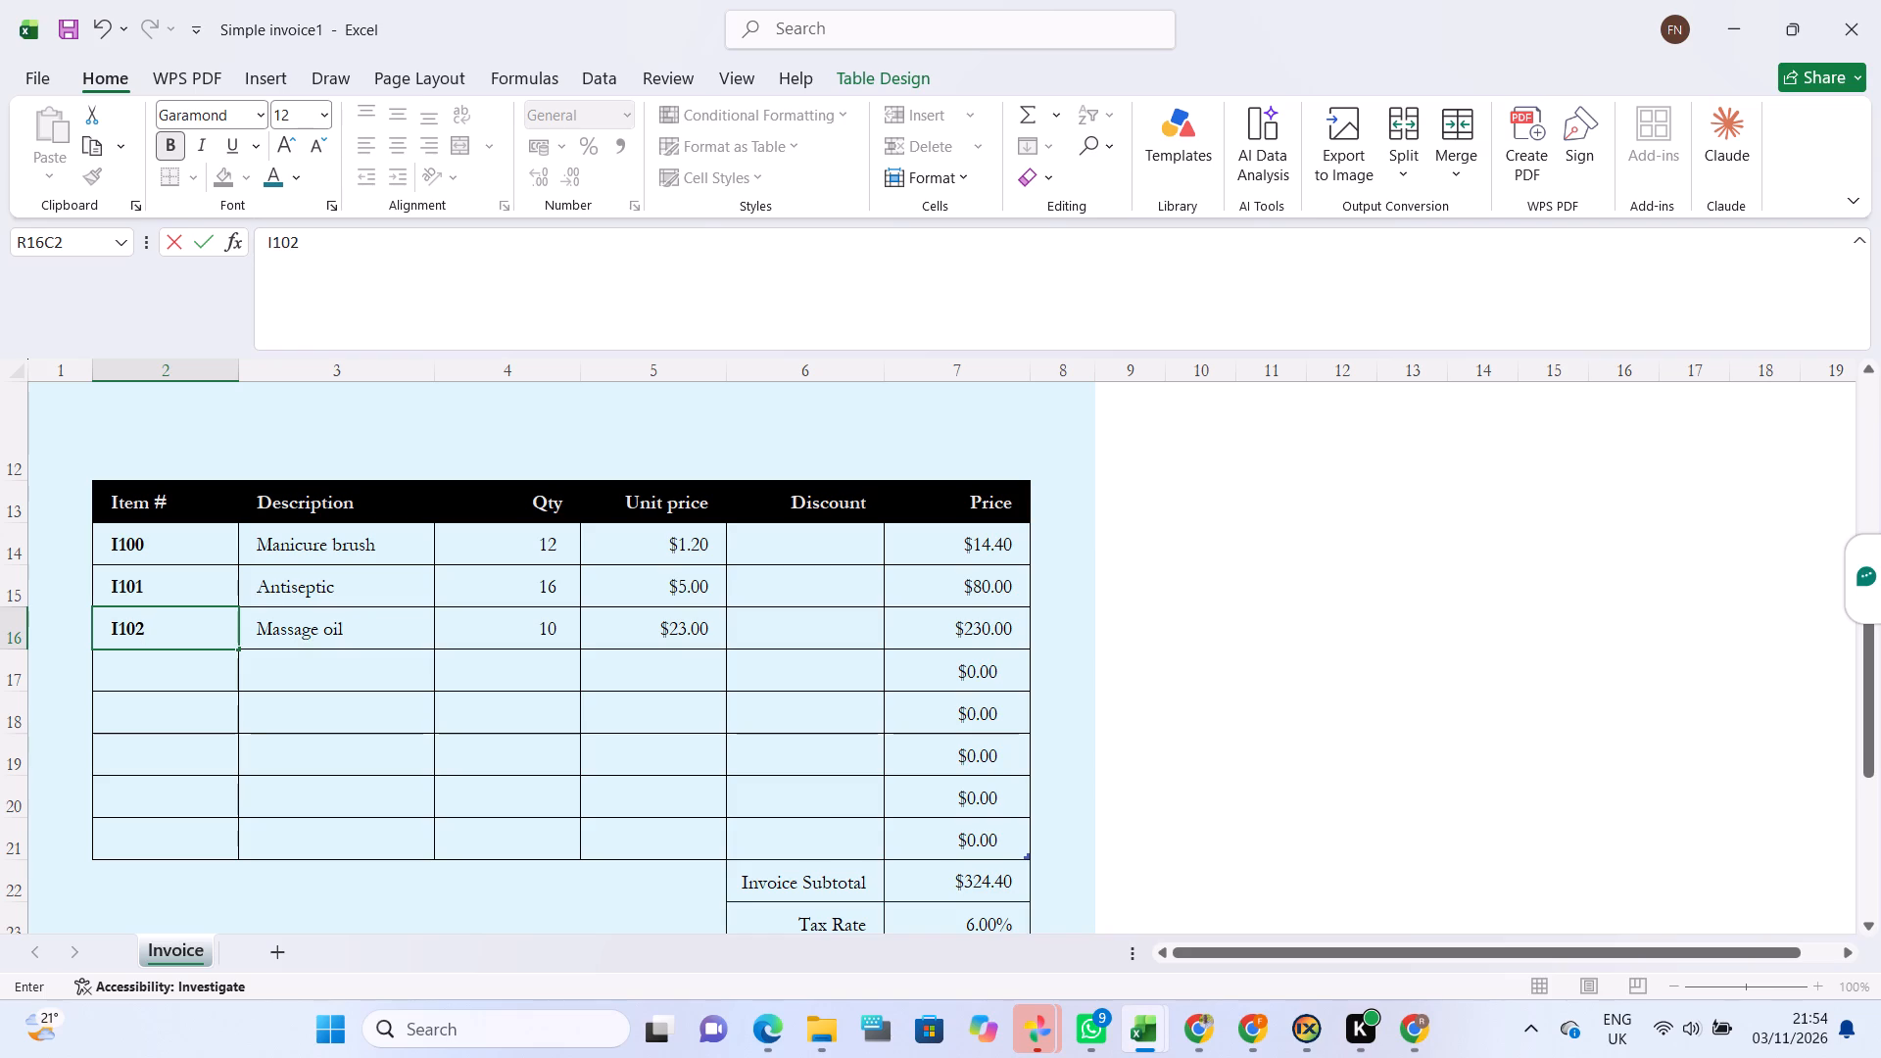
Enter discounts of 2 for Manicure brush, 1 for Antiseptic and 0.5 for Massage oil.
scroll(534, 592, "right", 1)
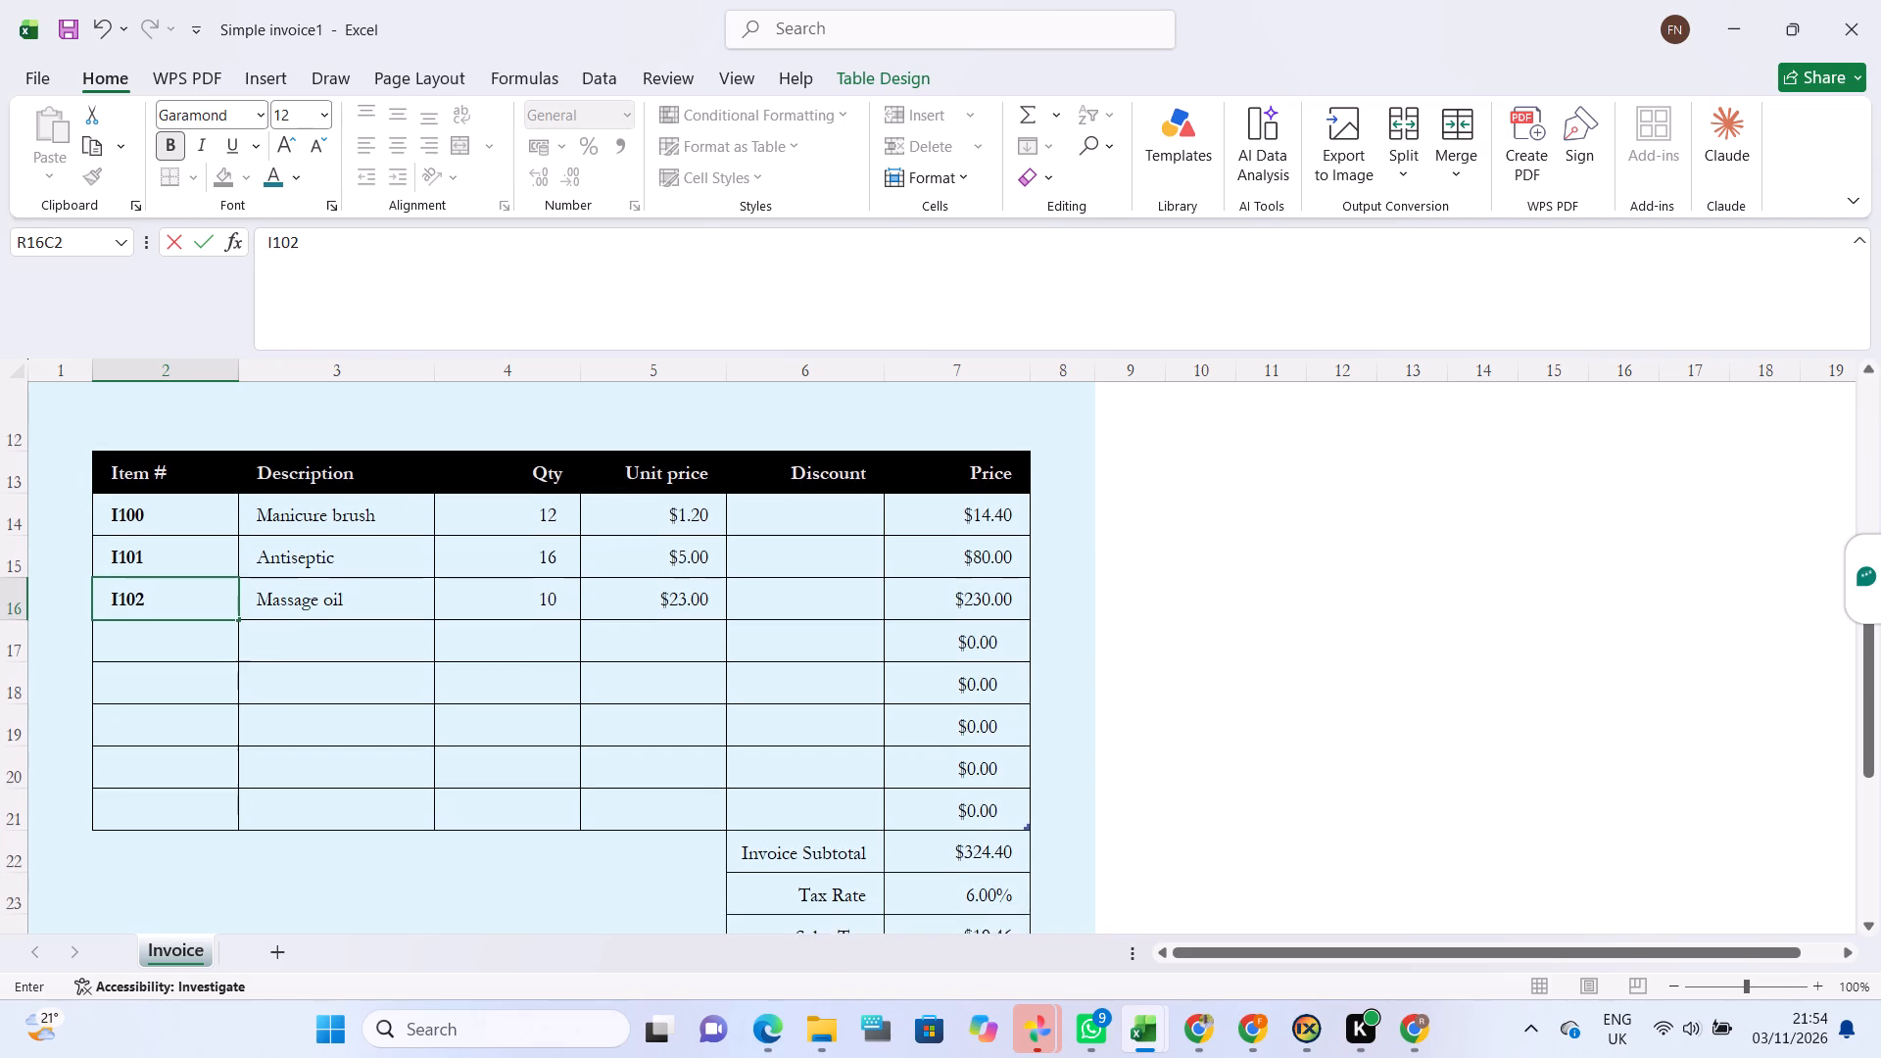
scroll(534, 592, "right", 1)
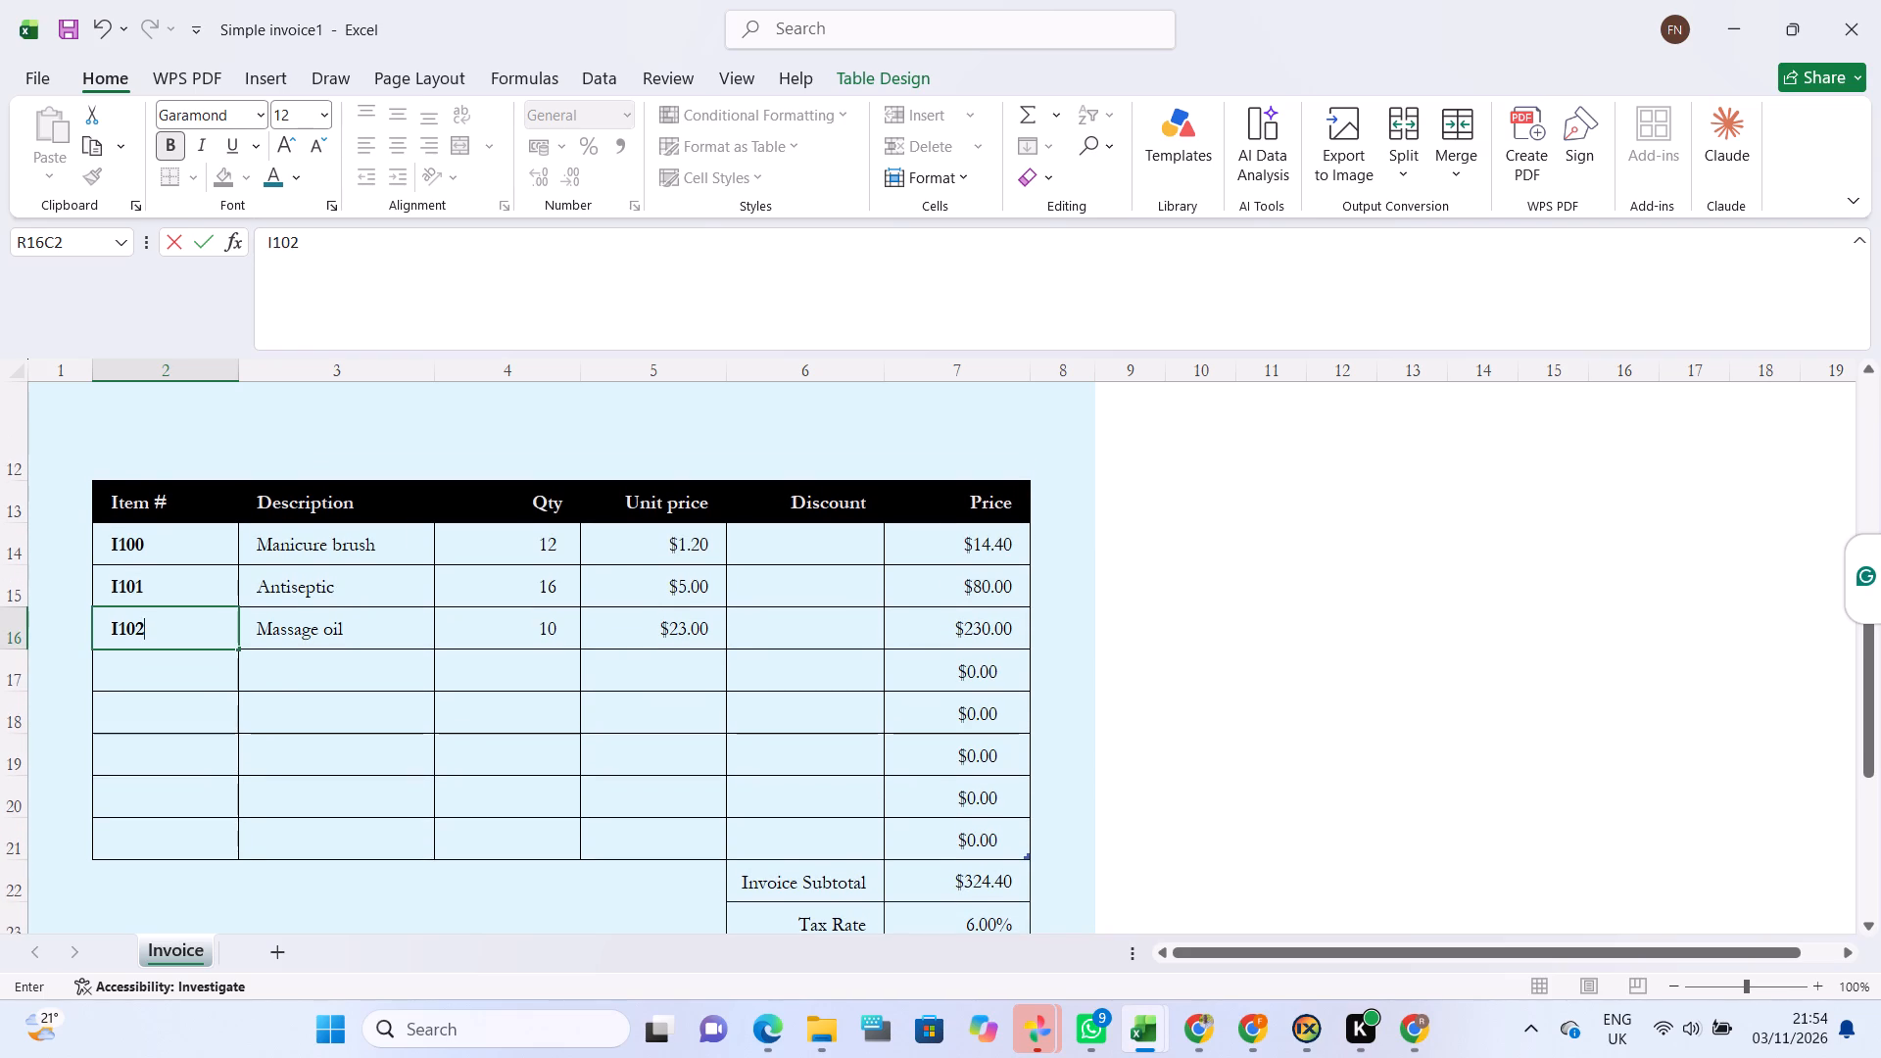
left_click(774, 556)
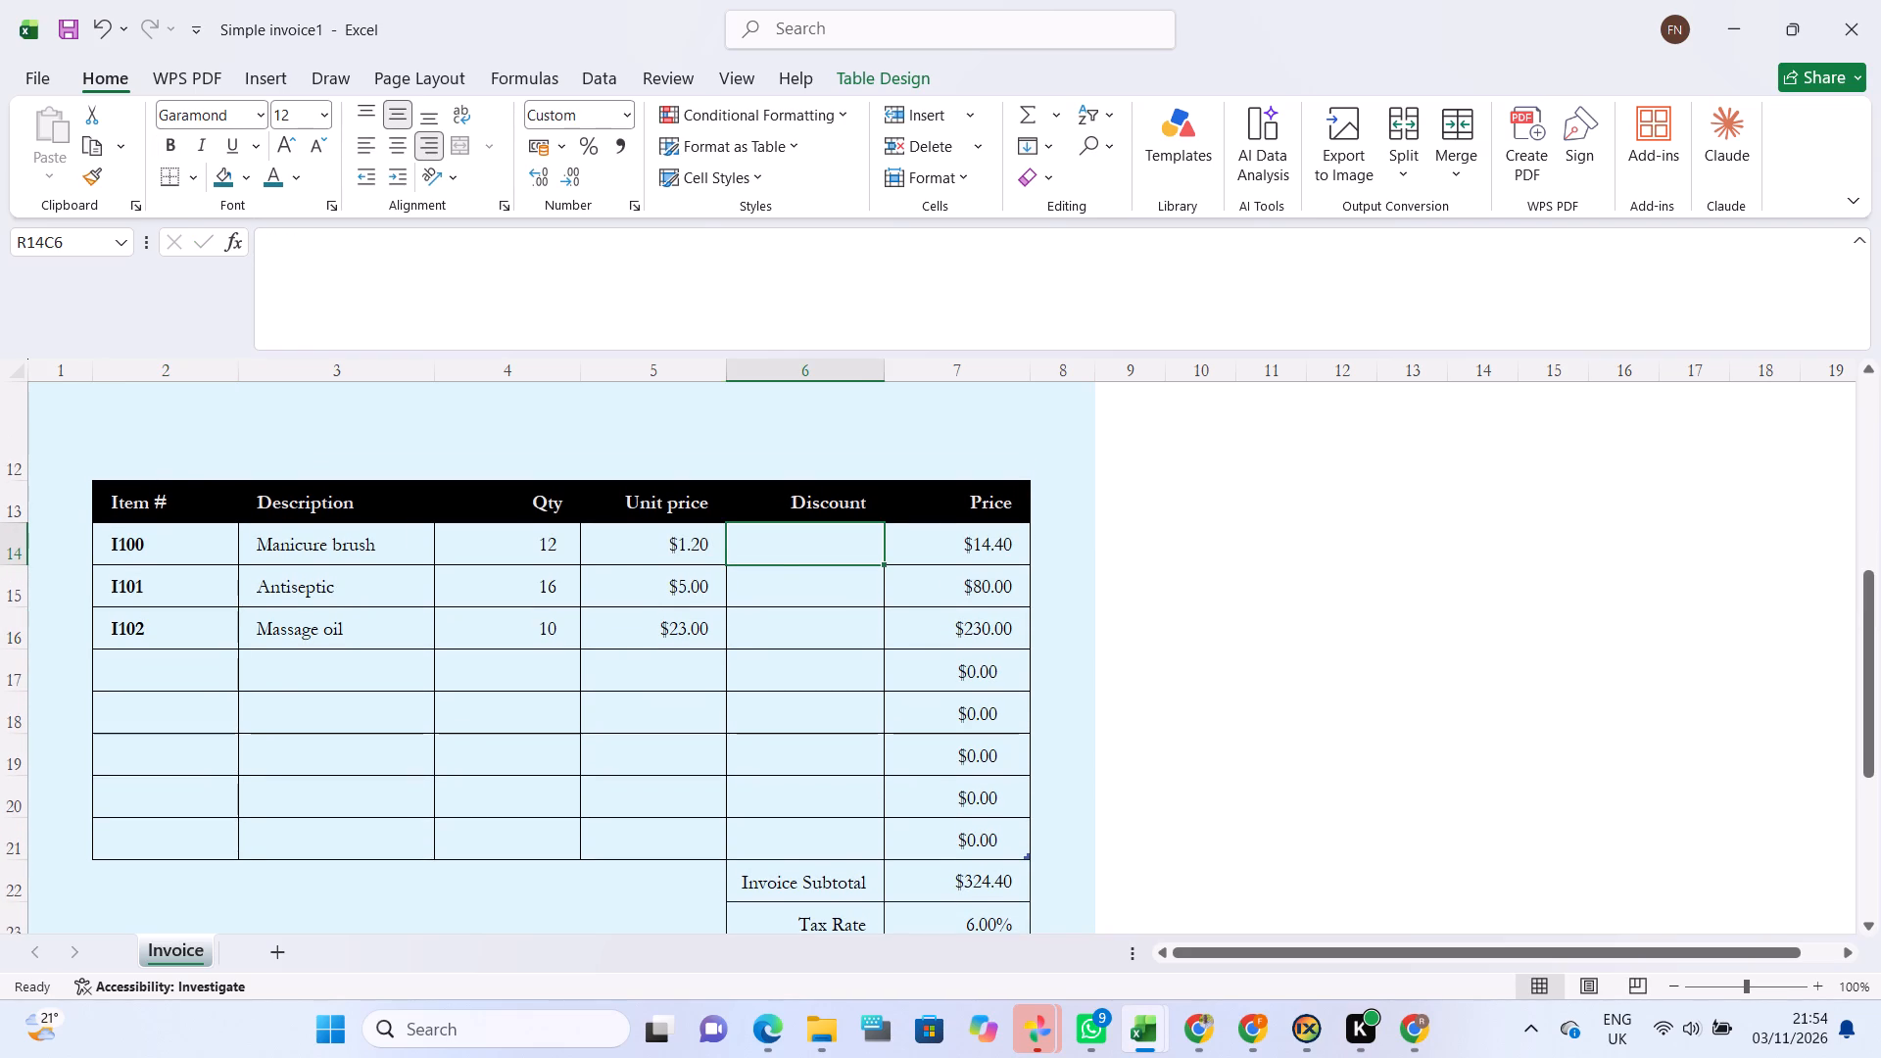
key("2")
key("Return")
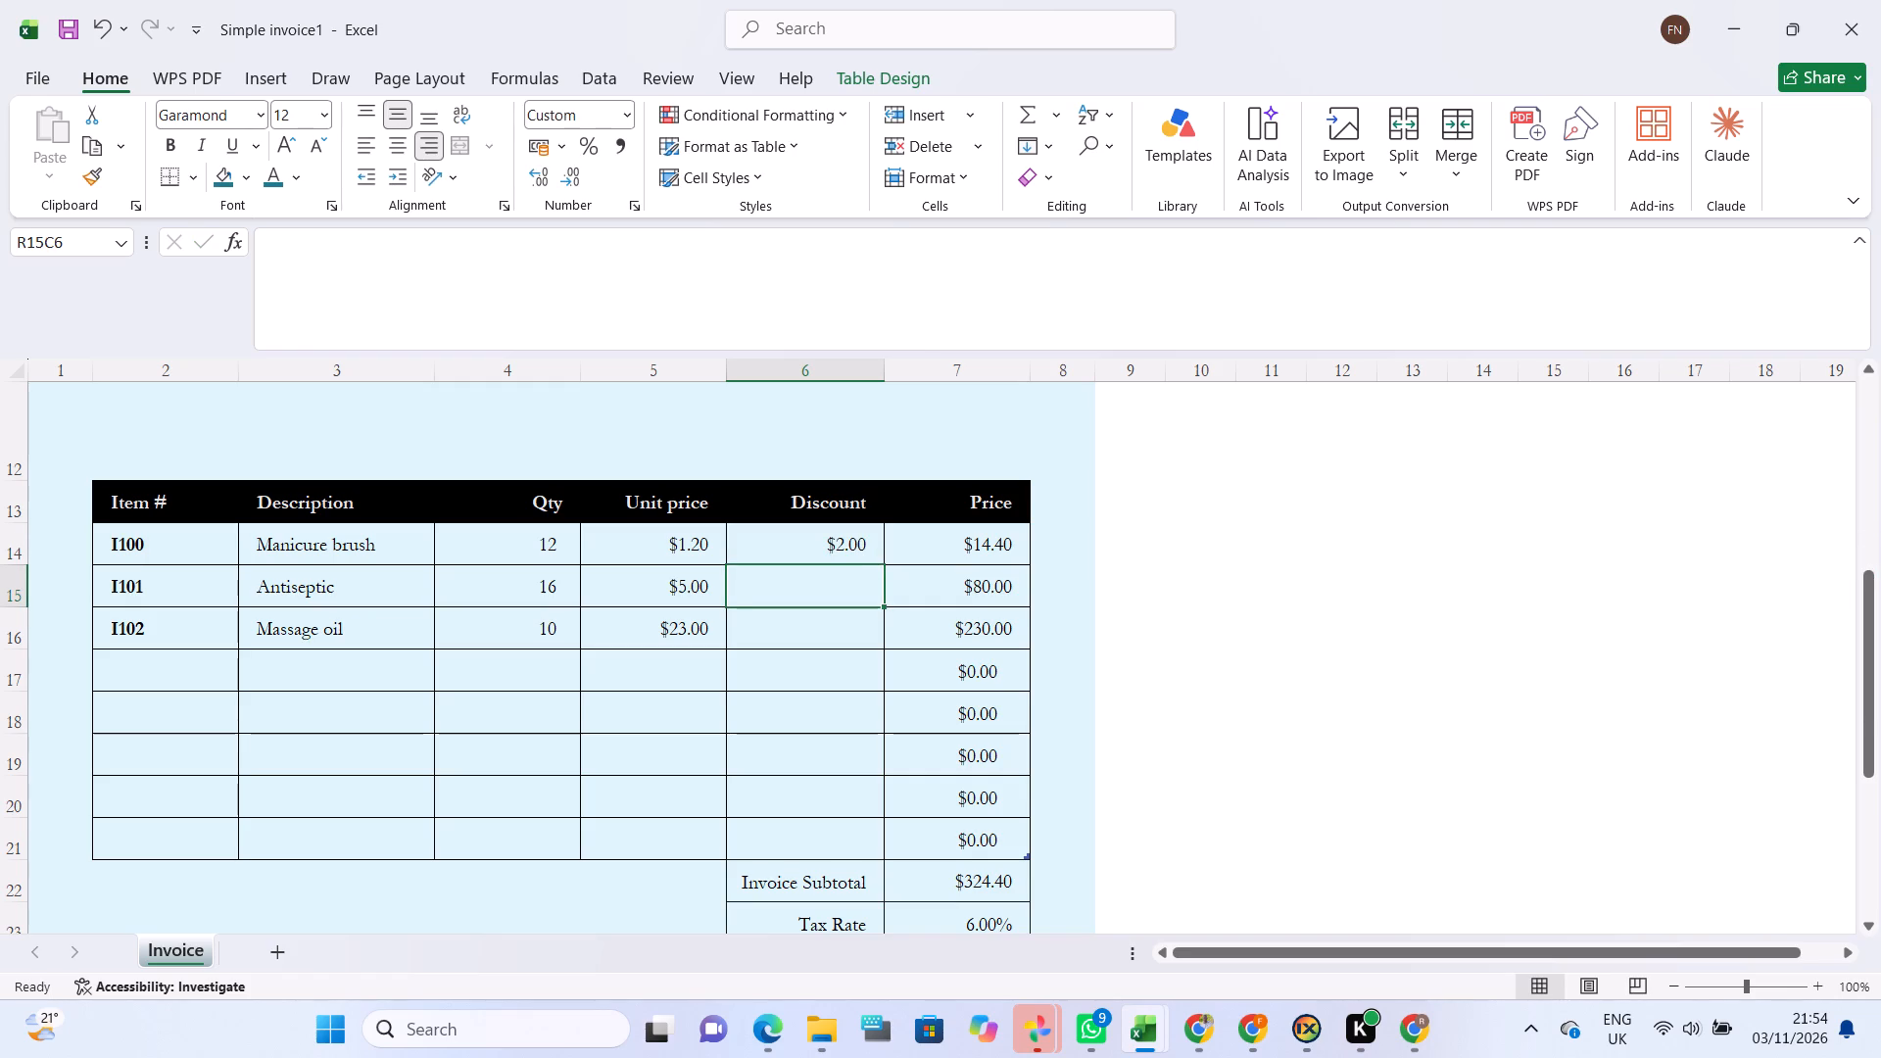
key("1")
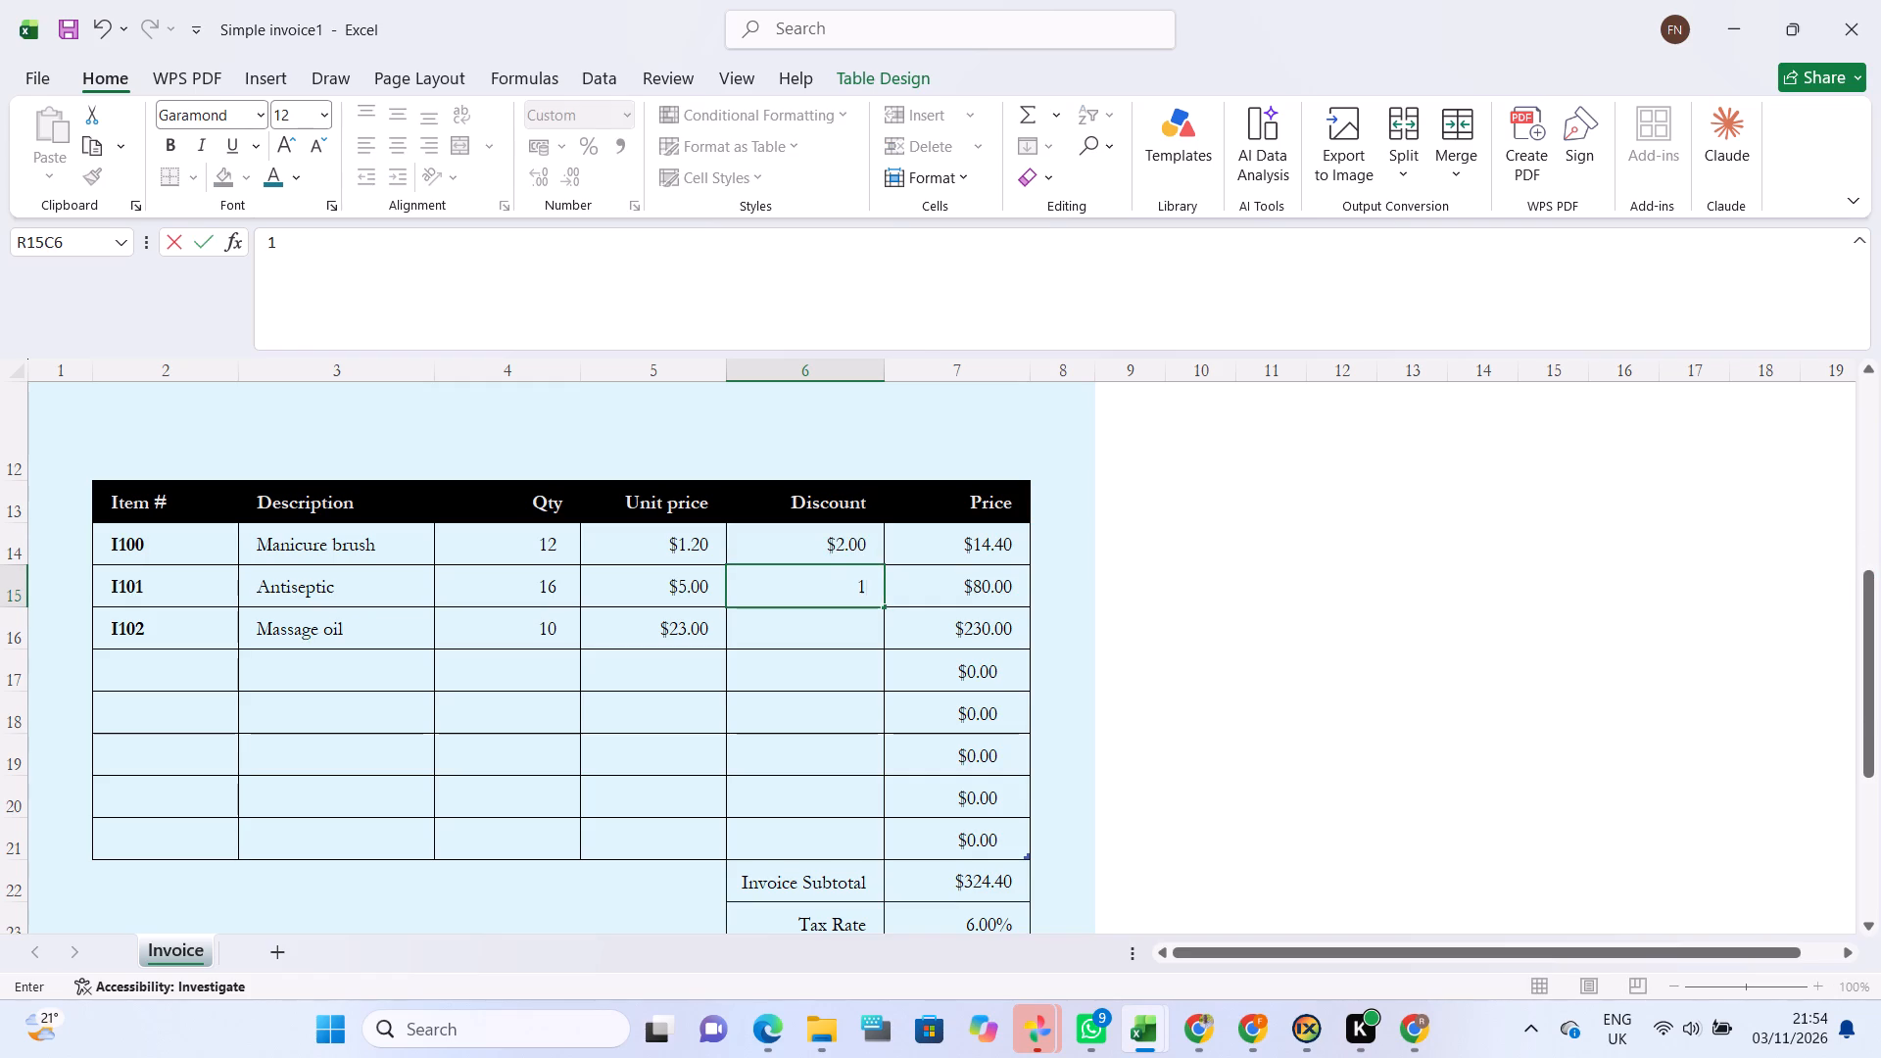
key("Return")
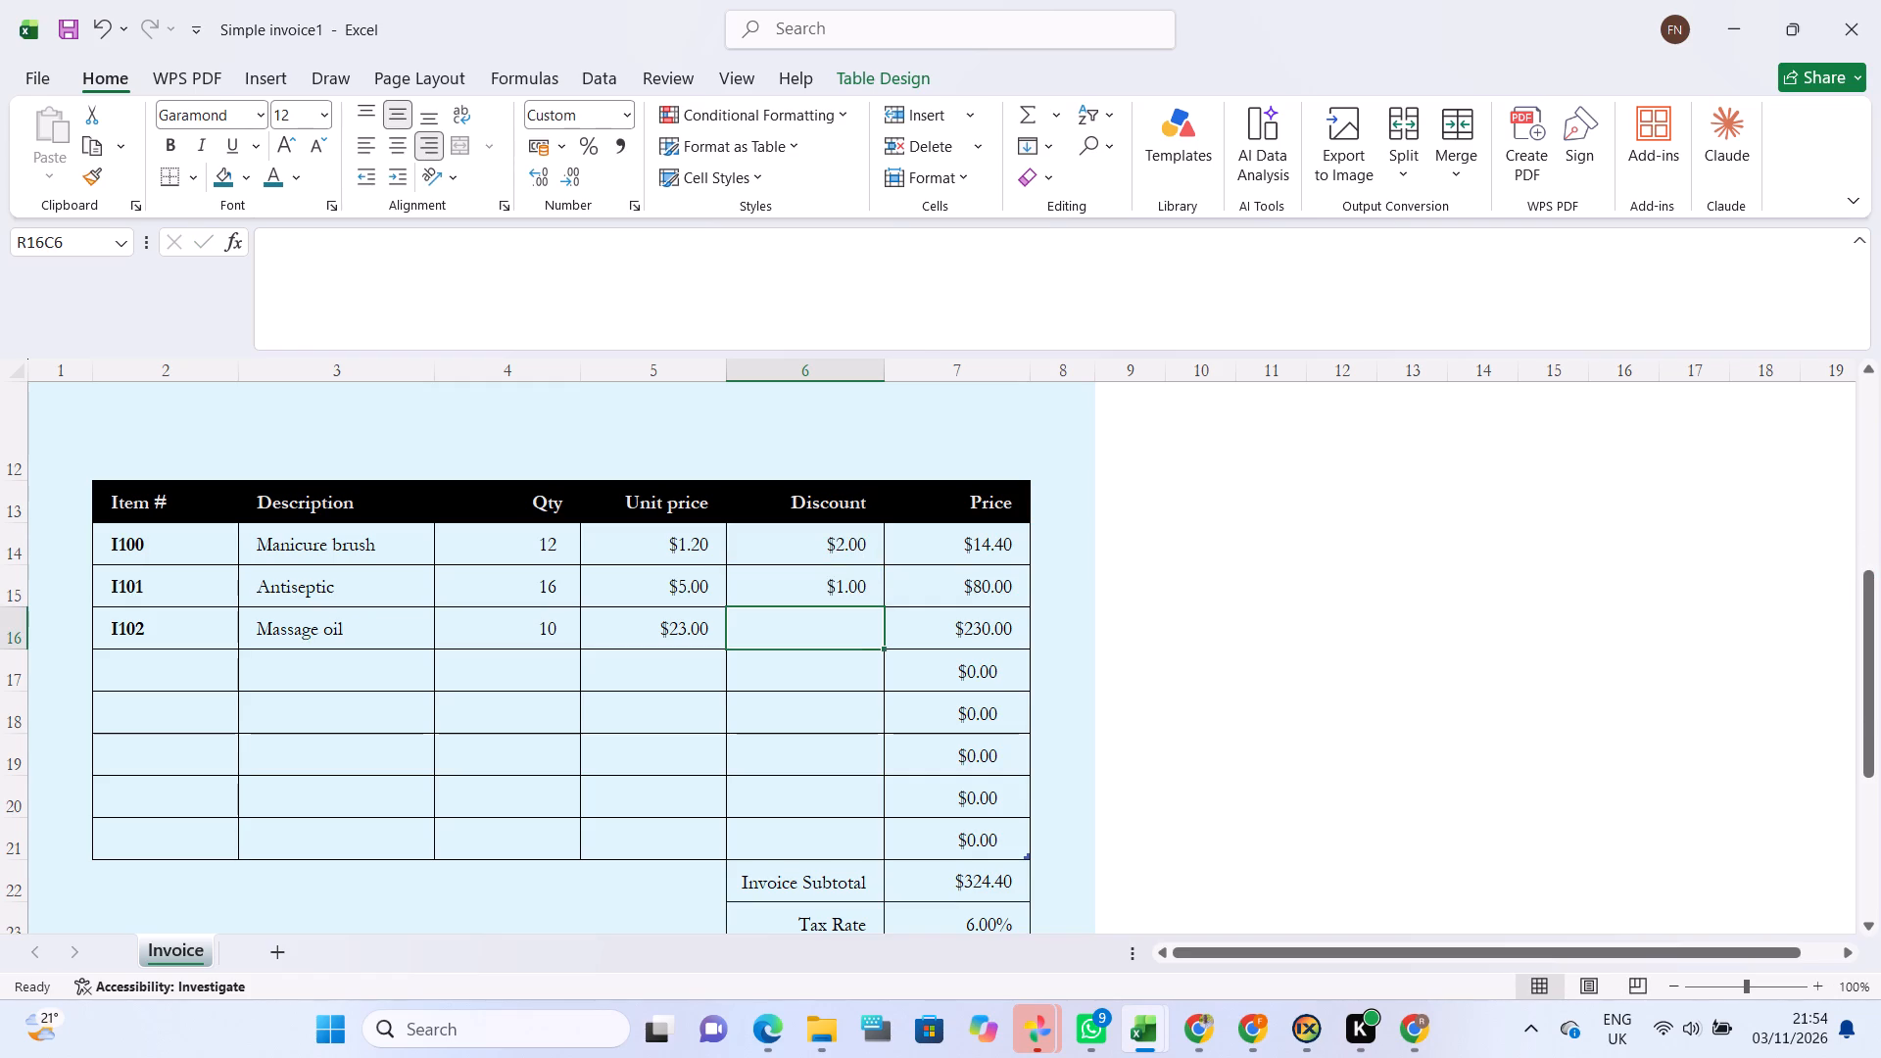
type("0.5")
key("Return")
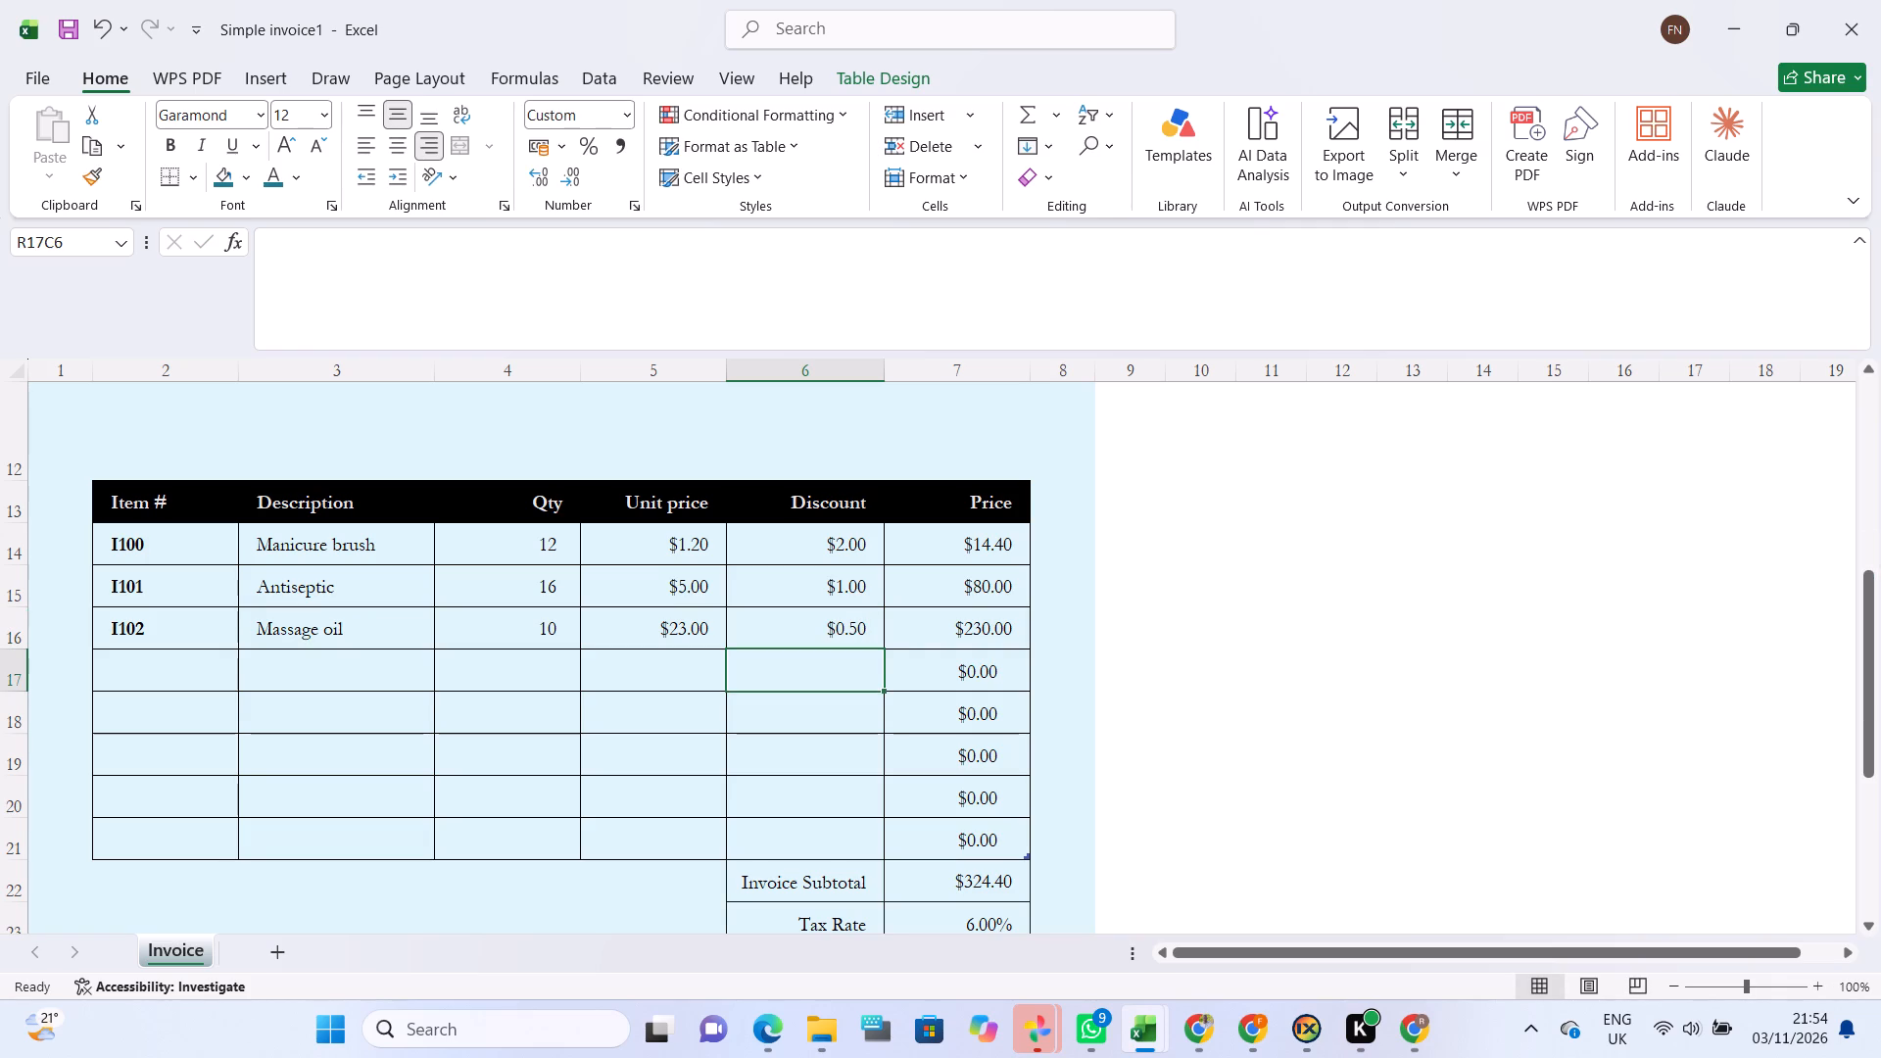
left_click(804, 633)
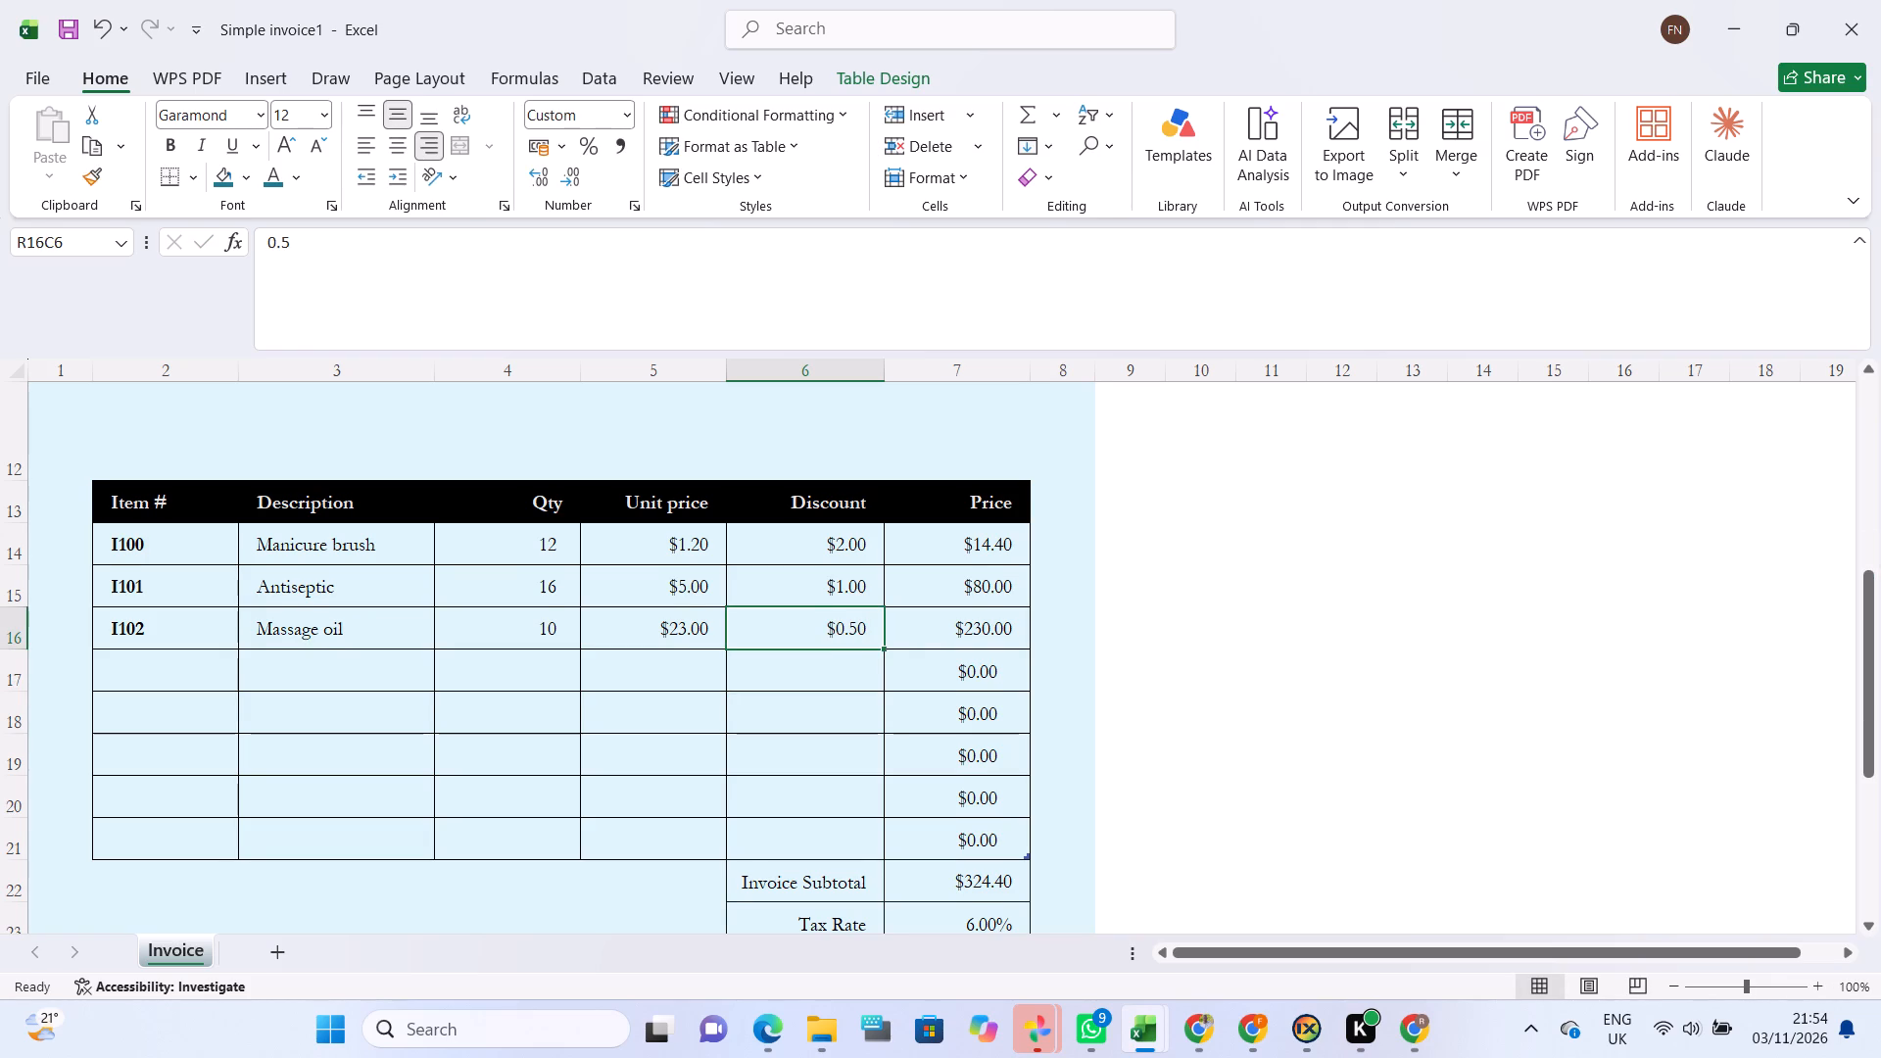
Replace the two-line company name in the invoice header with "Luxe Nails" above "by NTR".
scroll(804, 633, "down", 2)
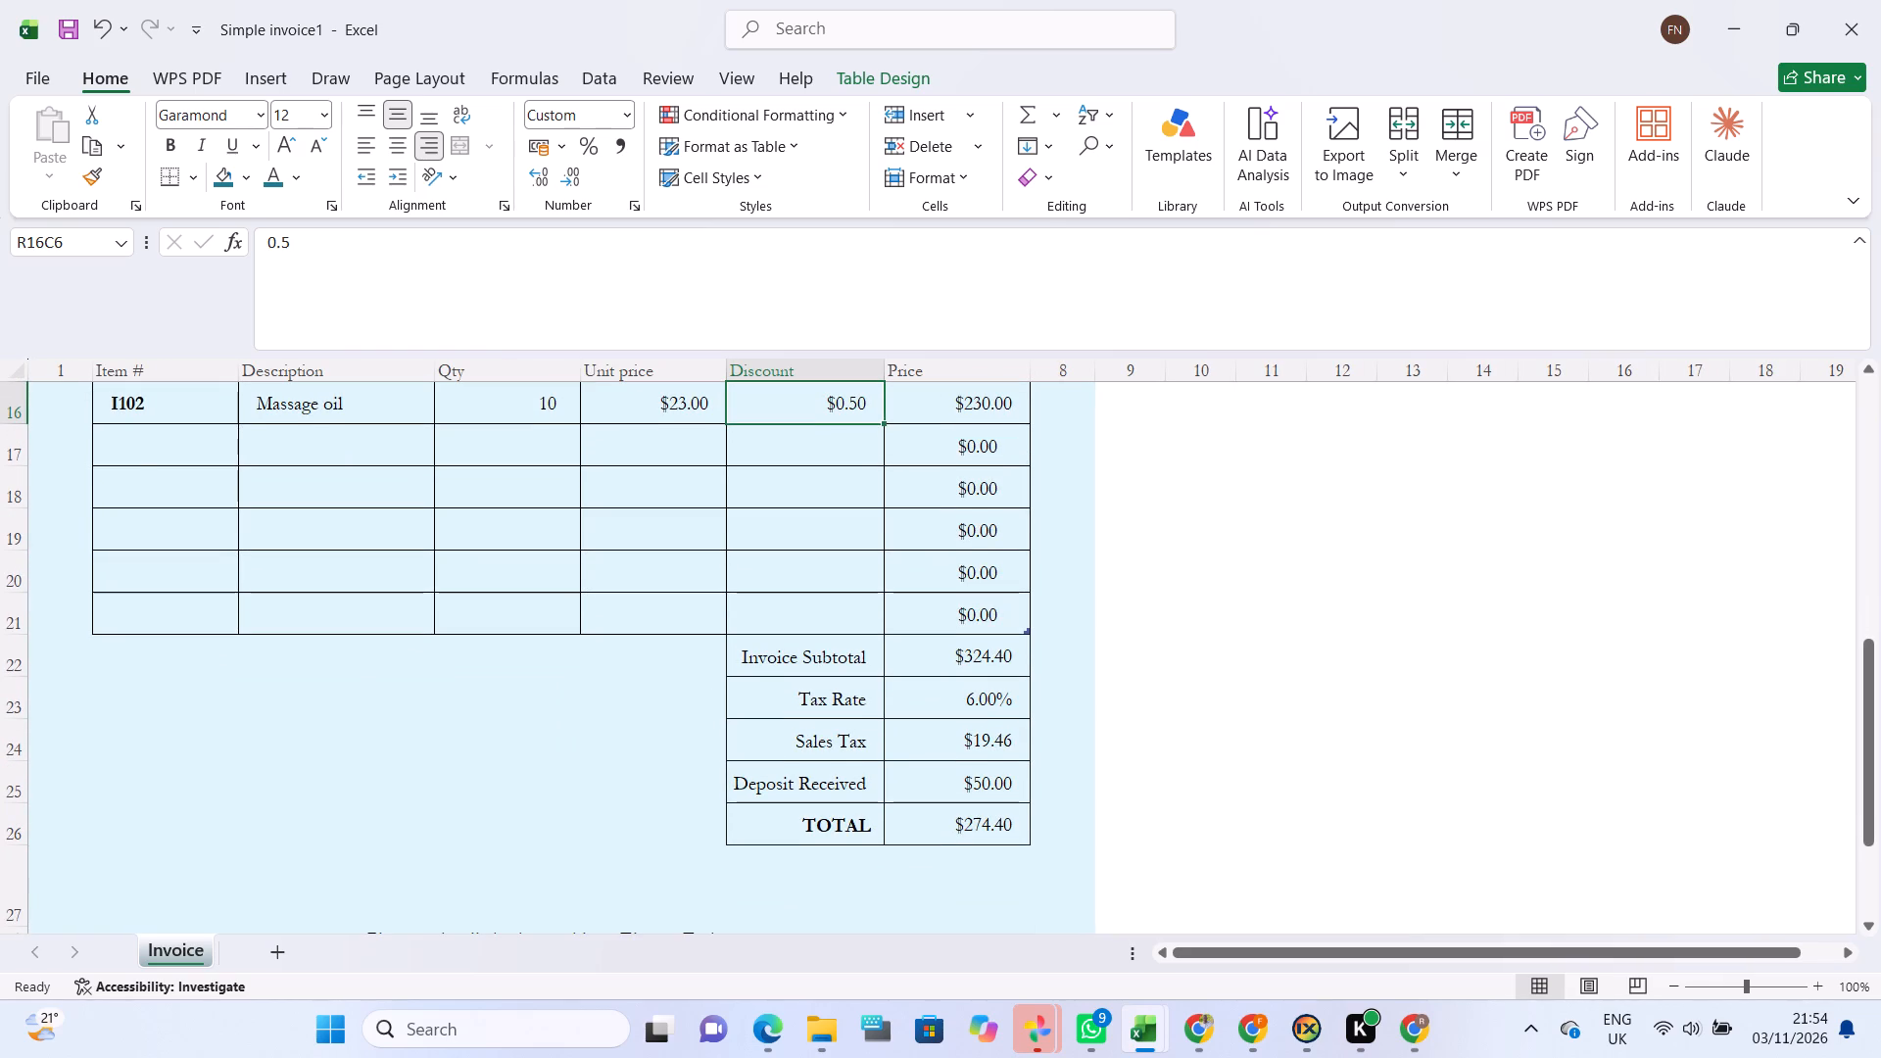
scroll(1021, 864, "up", 2)
scroll(668, 746, "up", 1)
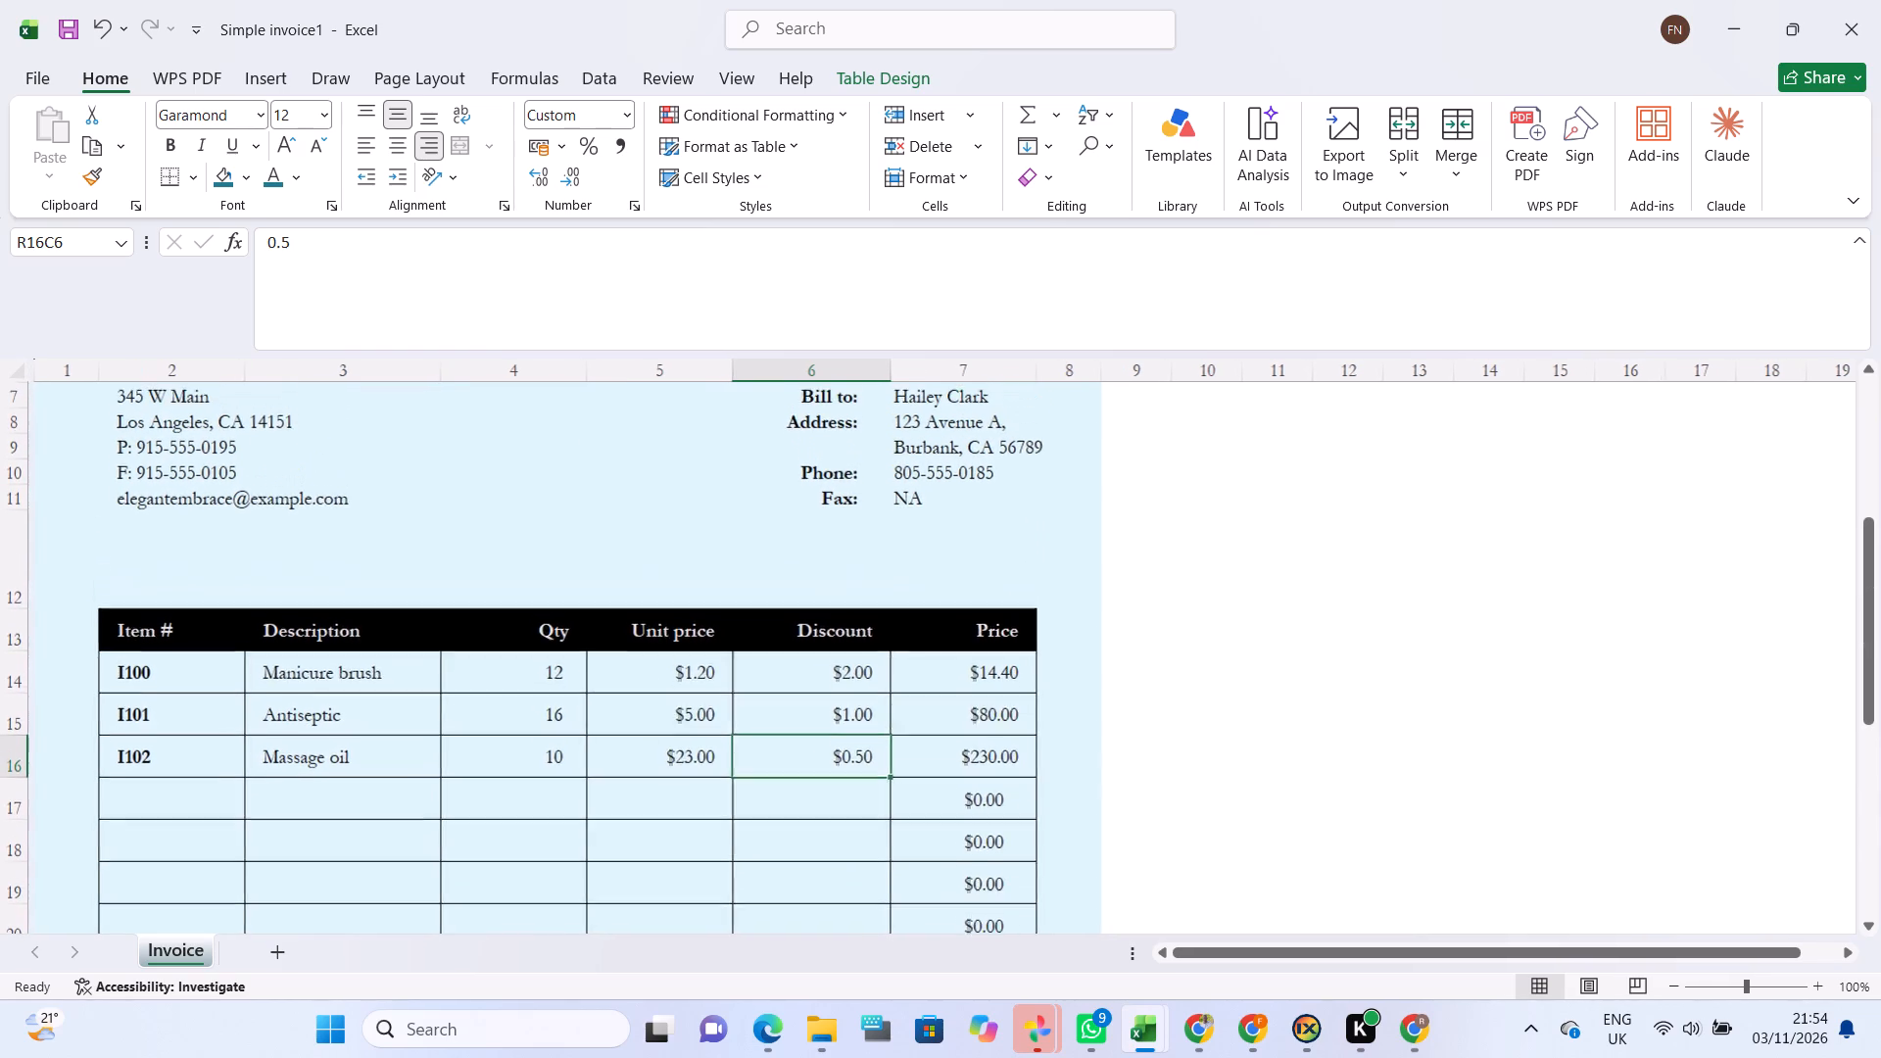
scroll(668, 746, "up", 2)
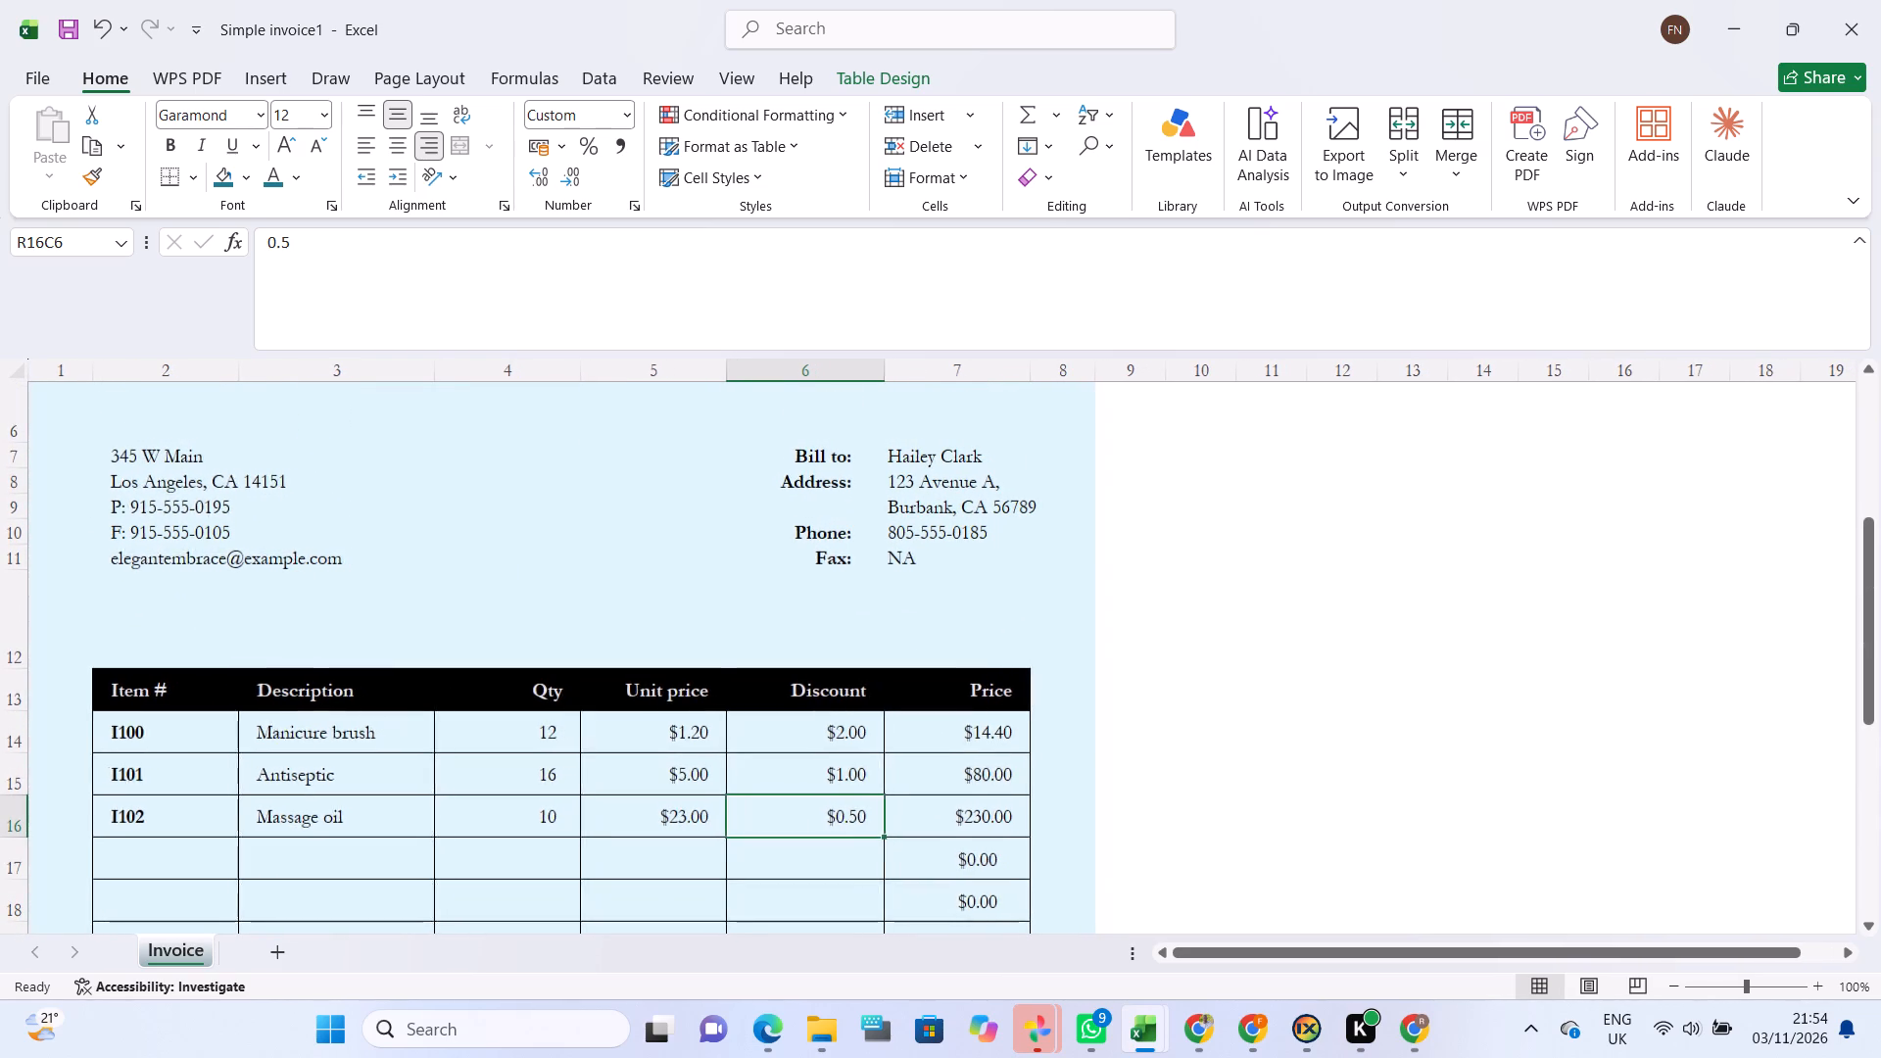
scroll(690, 628, "up", 2)
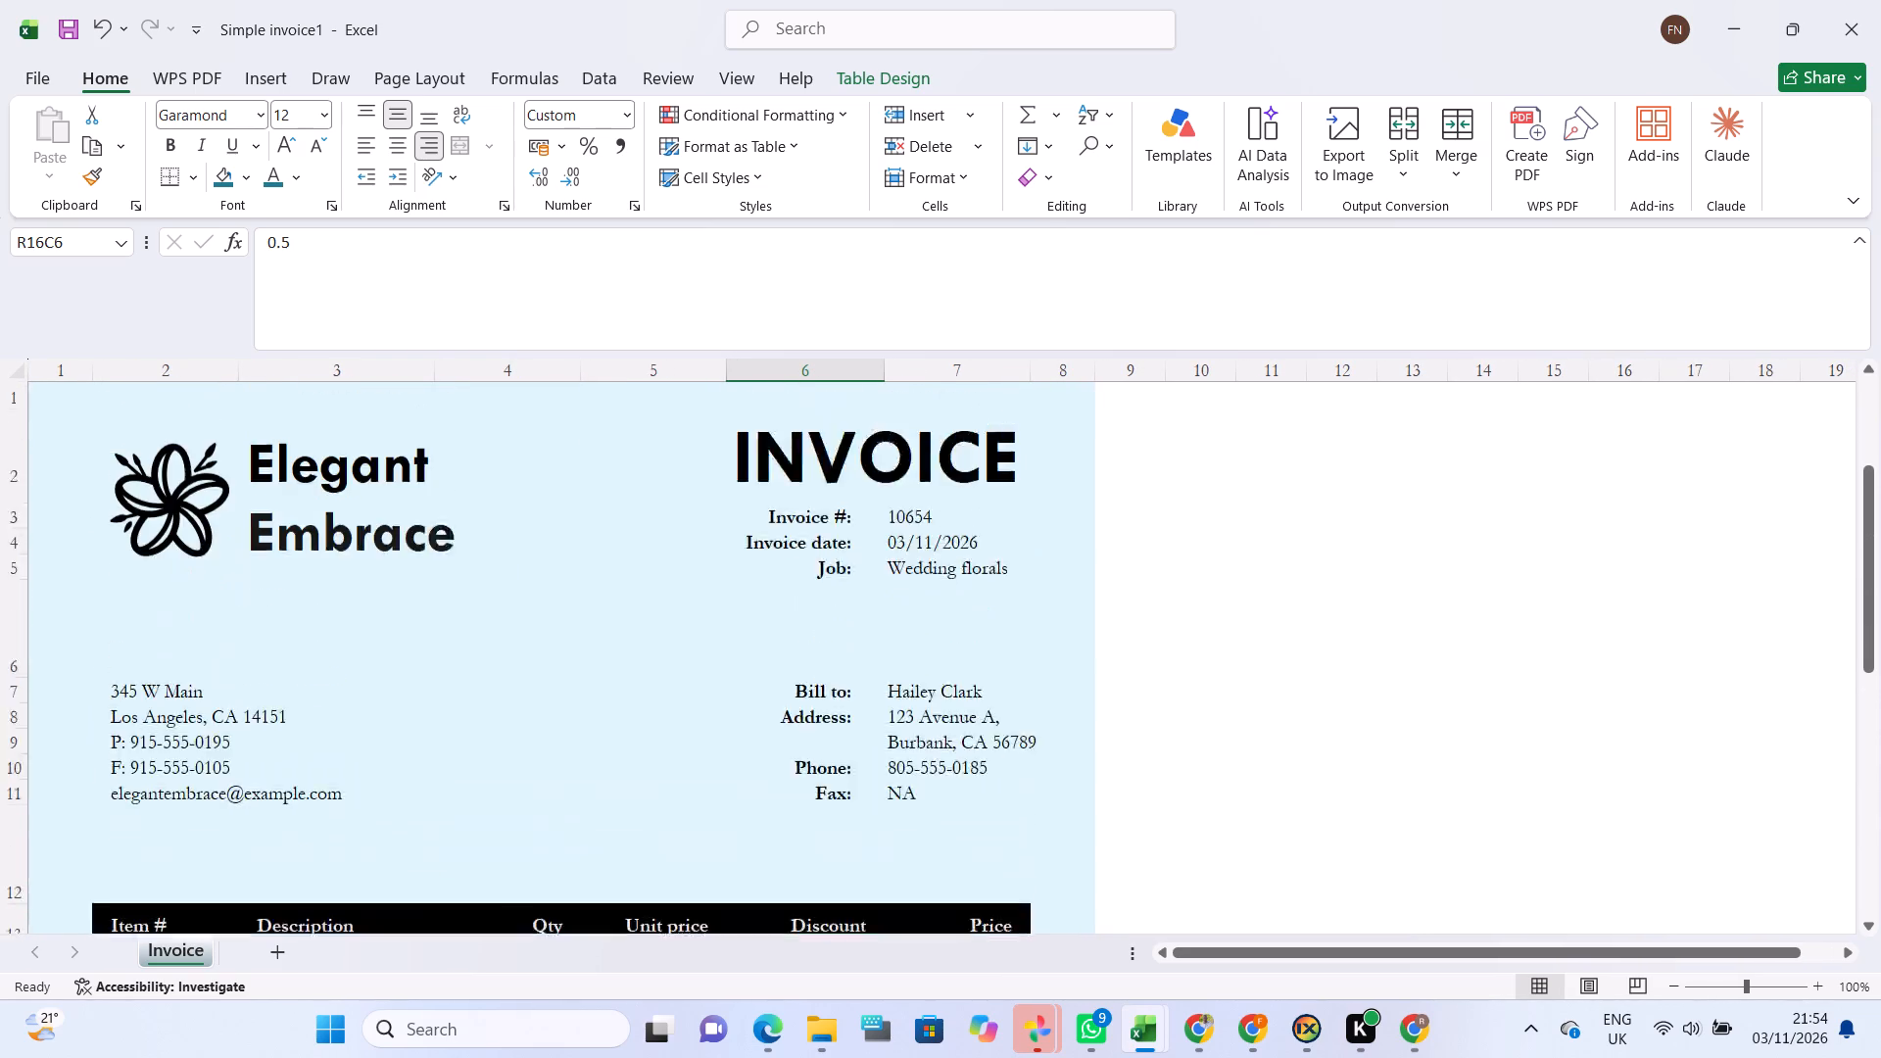
scroll(690, 628, "down", 1)
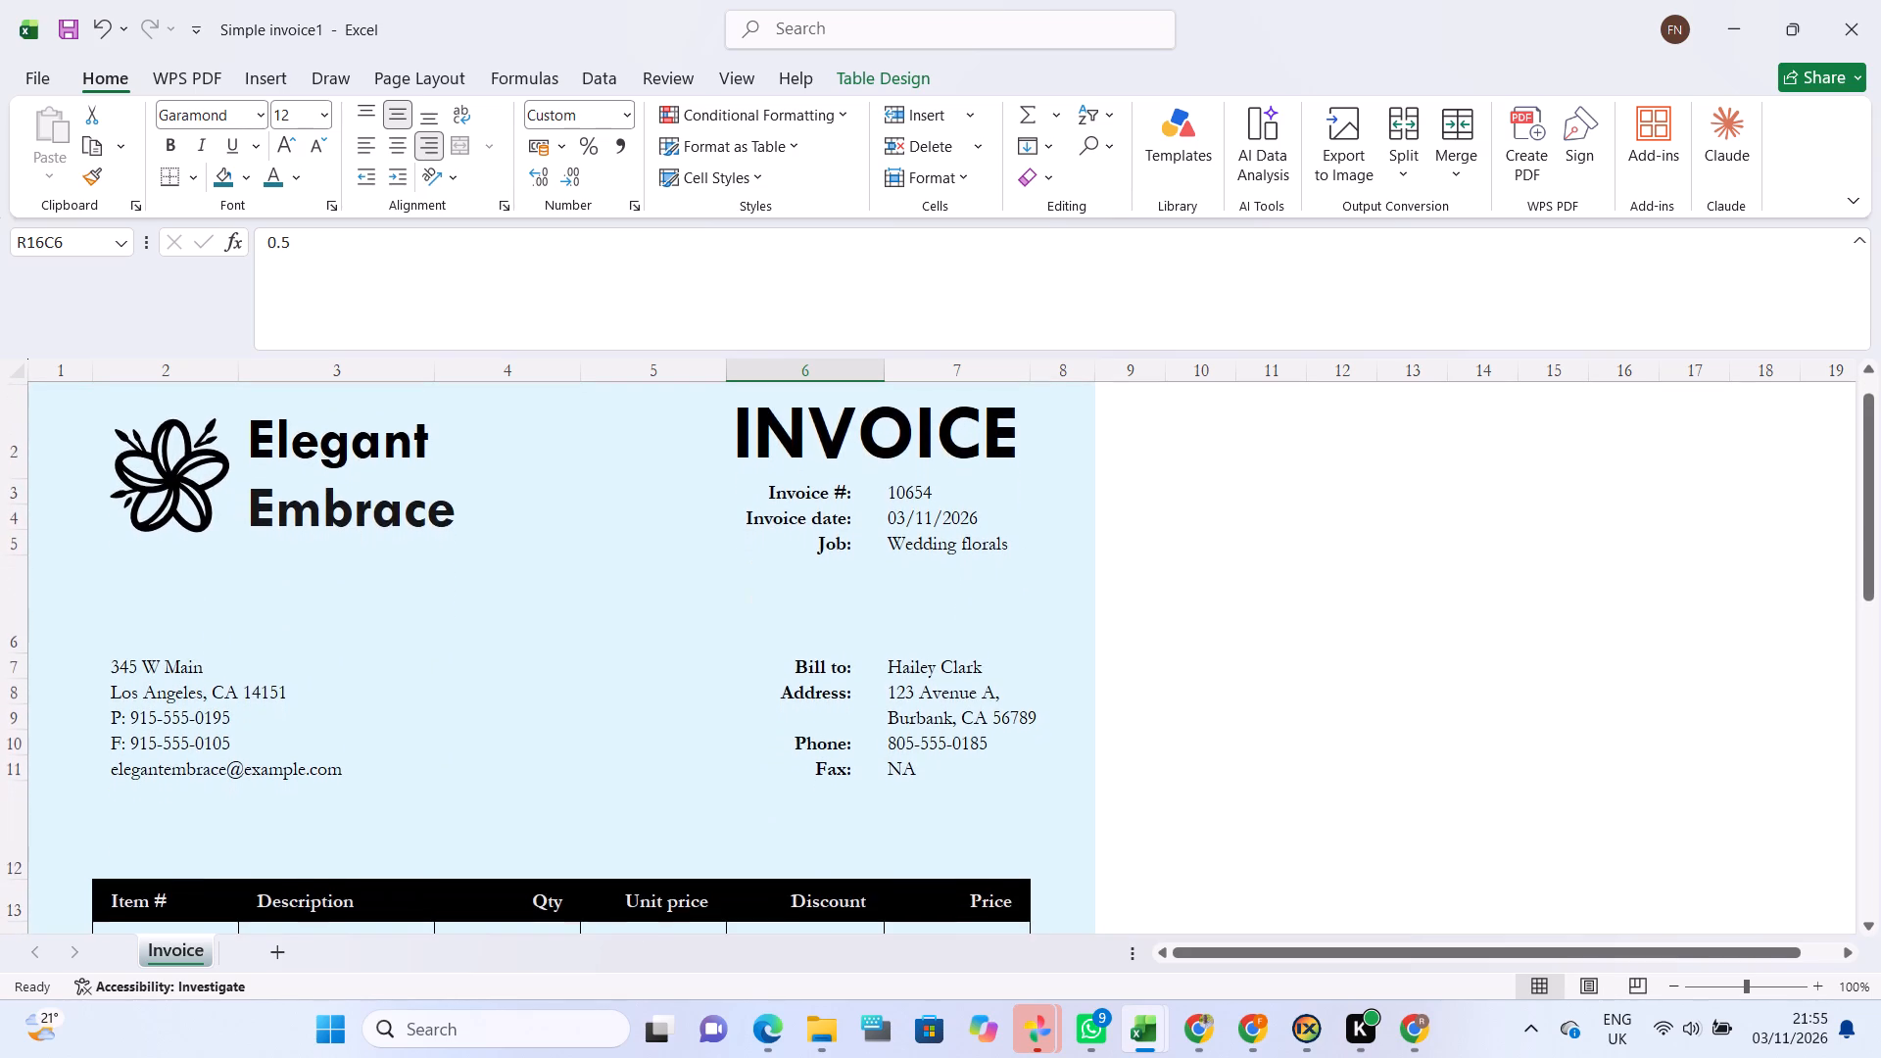
left_click(318, 481)
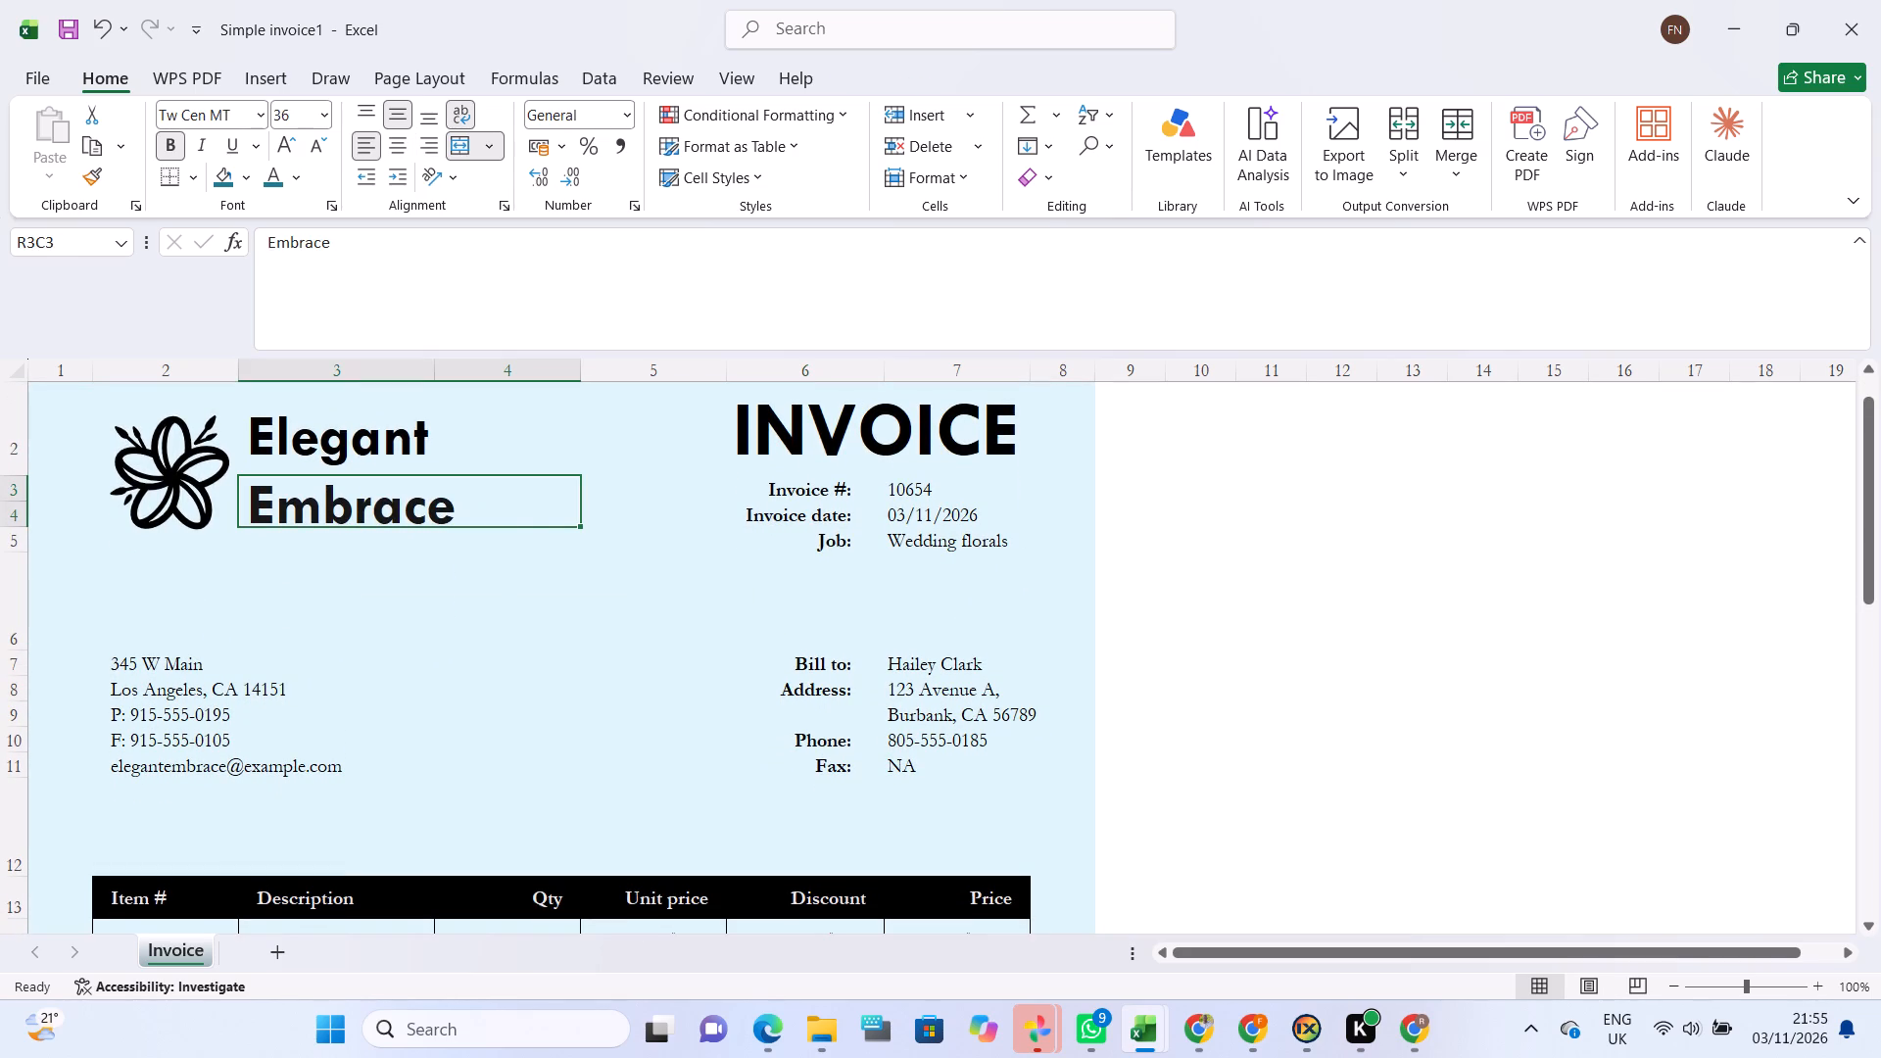
left_click(318, 458)
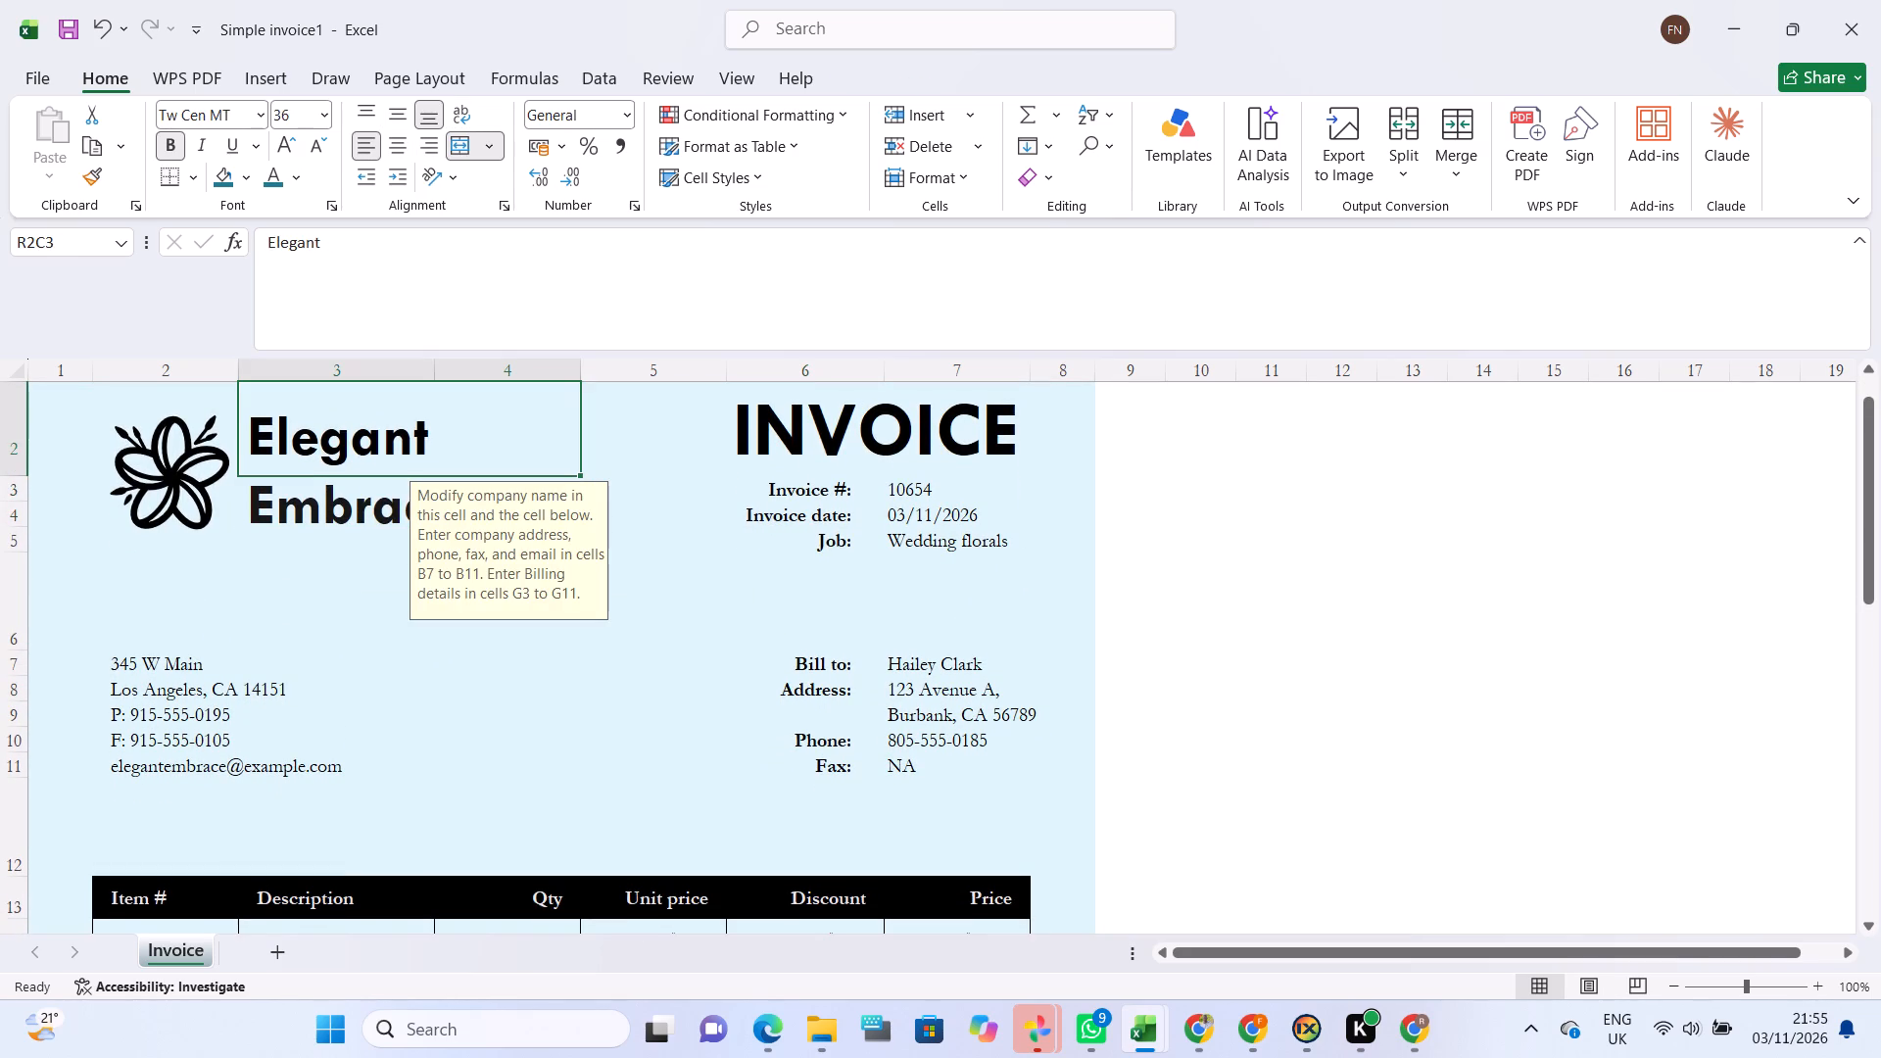
key("BackSpace")
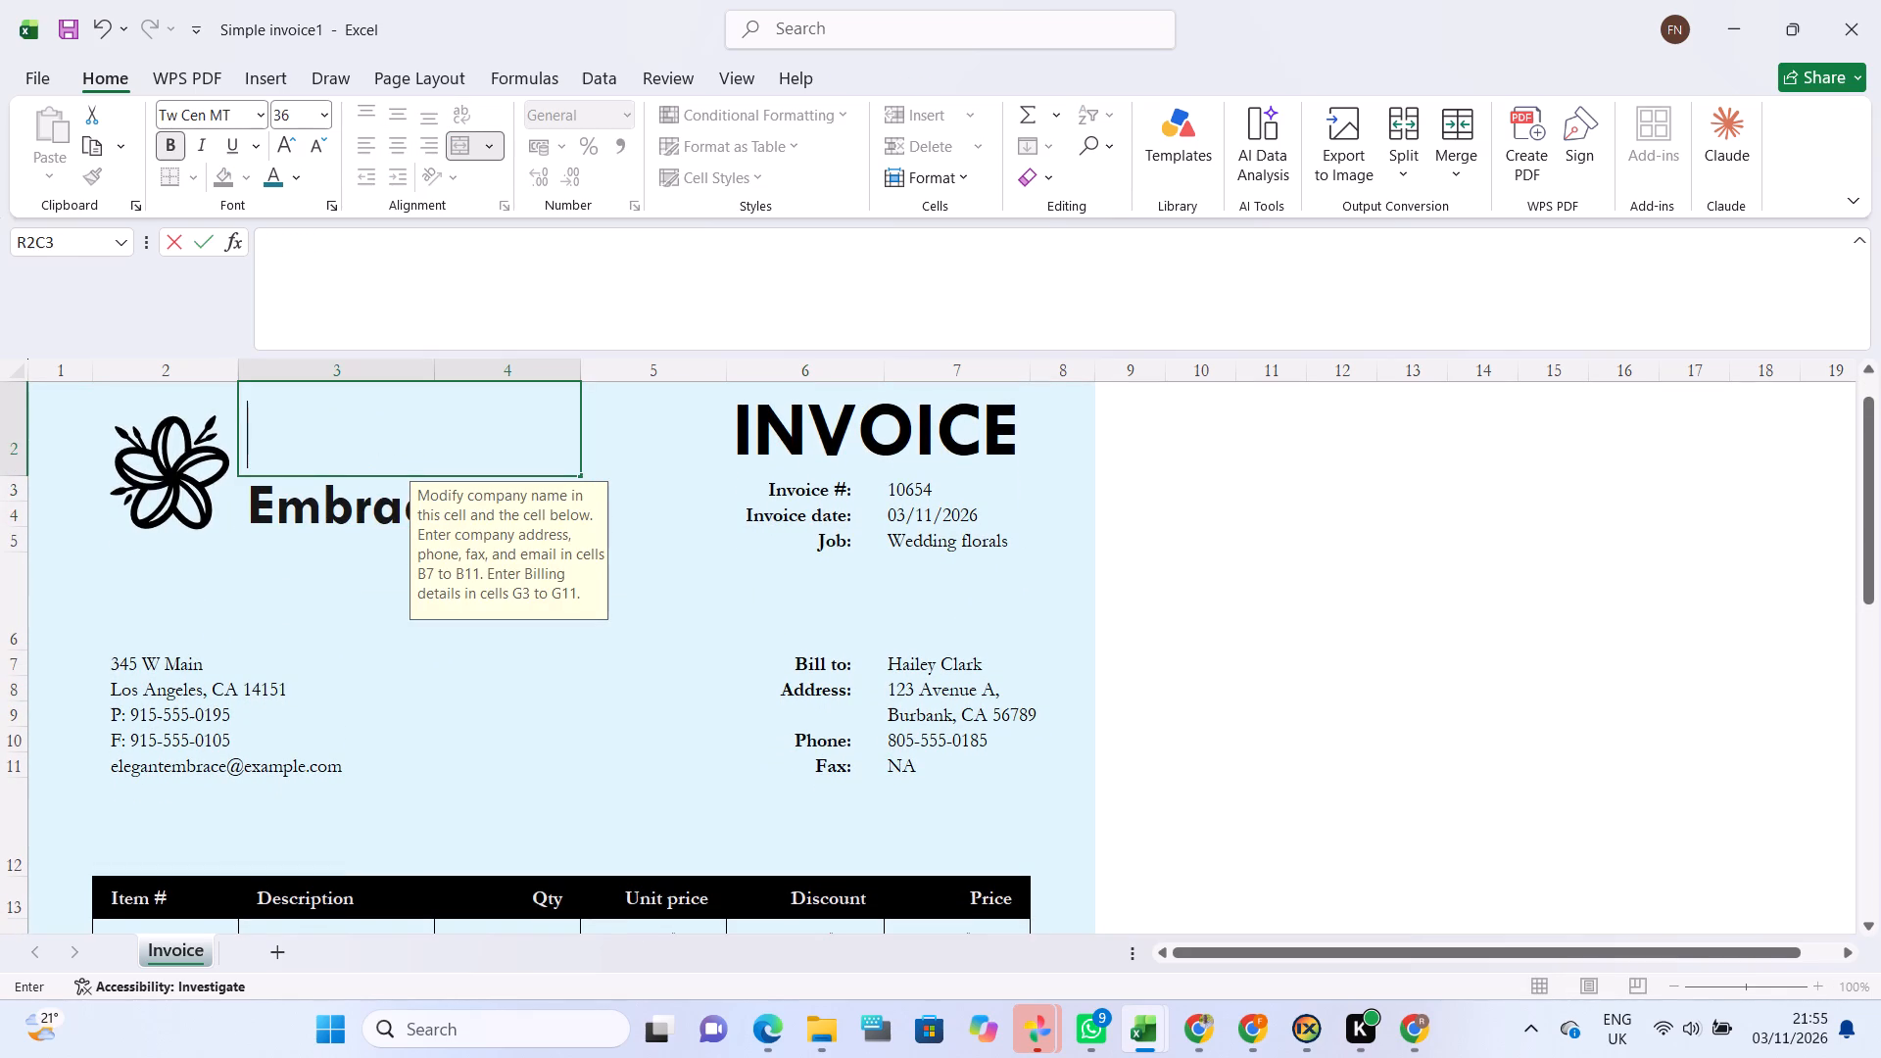
key("l")
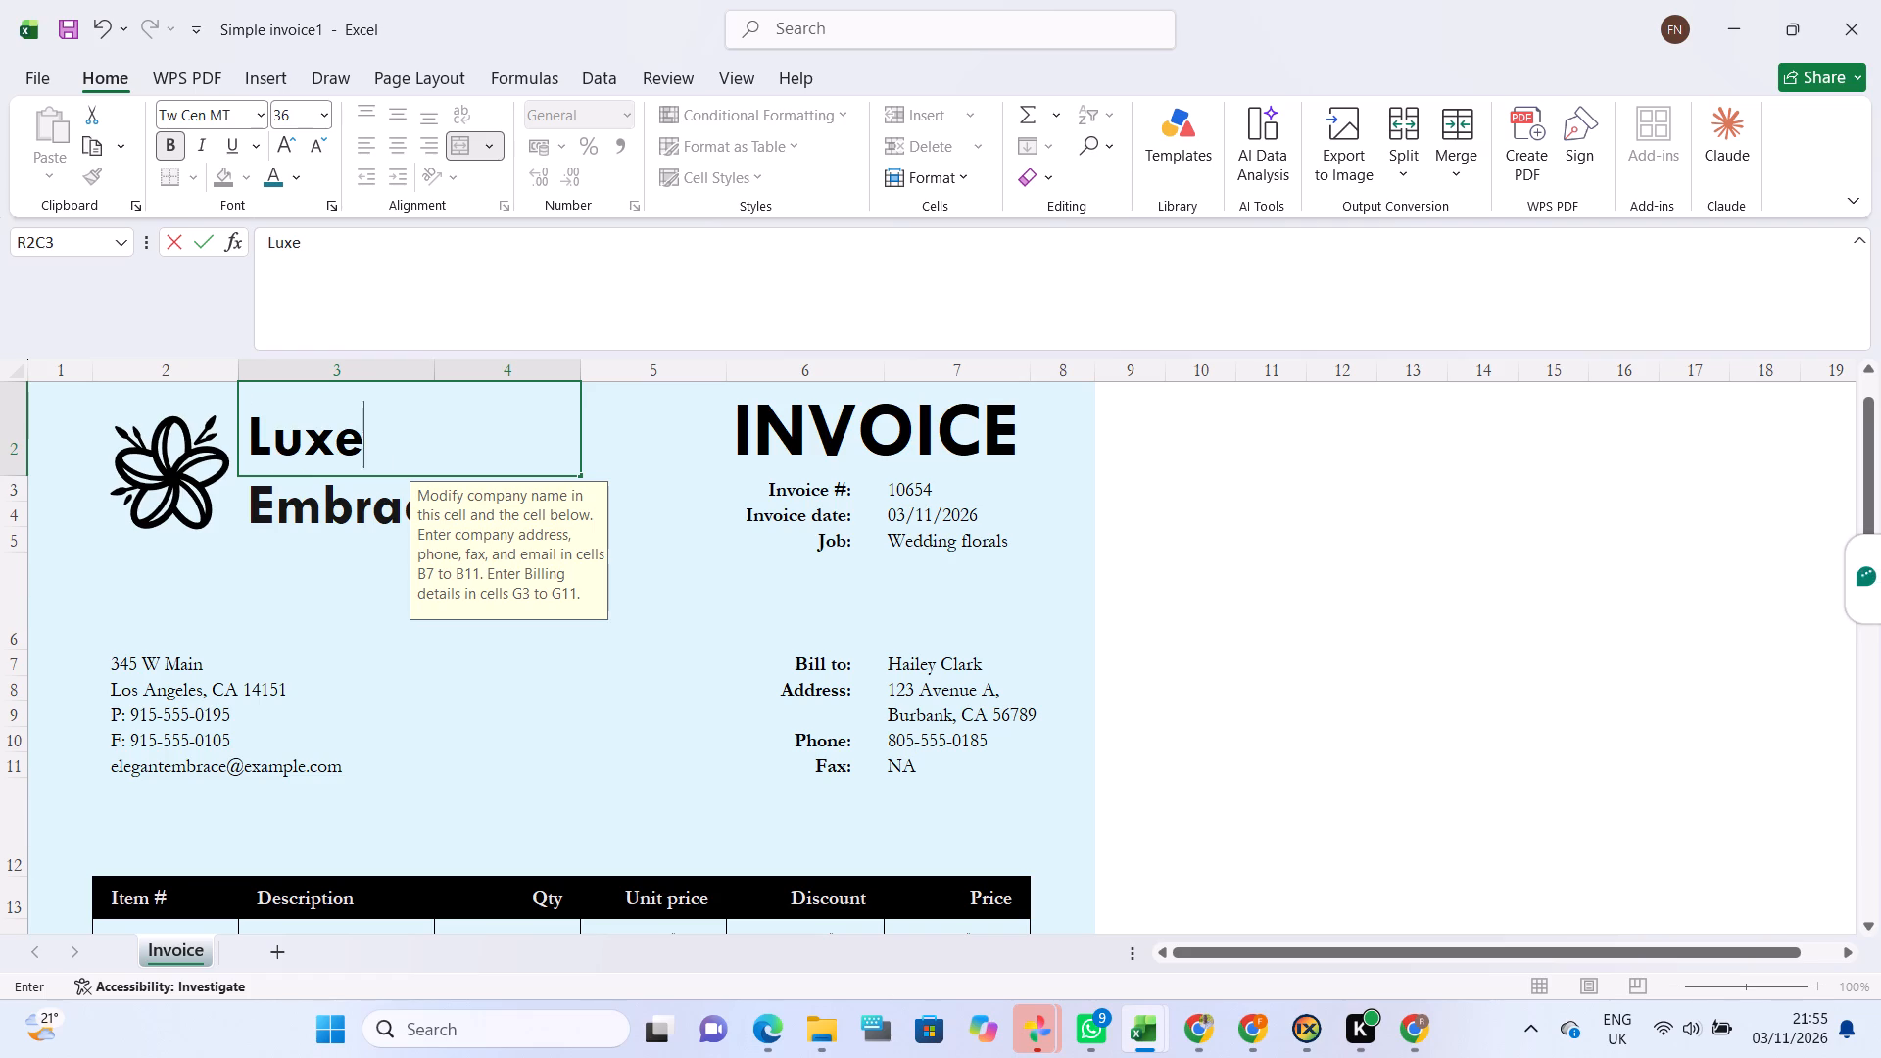
type("ails")
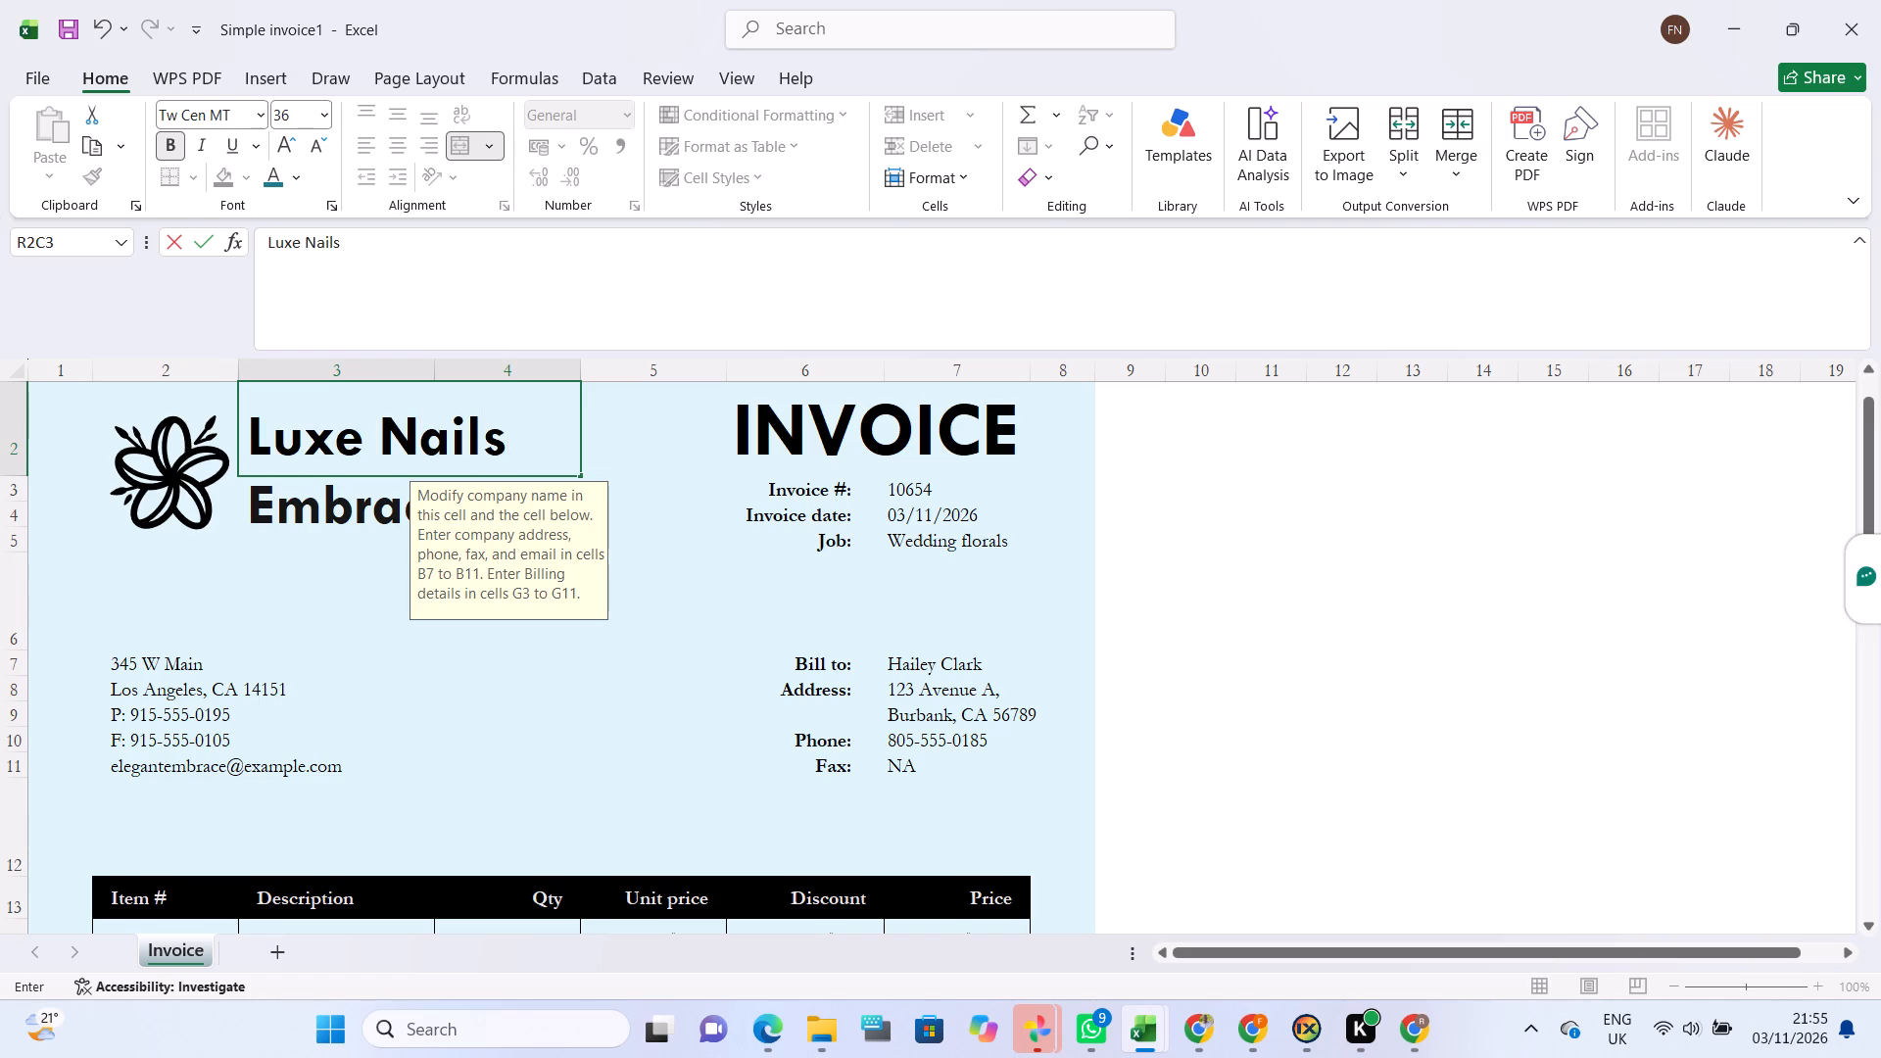
left_click(296, 510)
key("BackSpace")
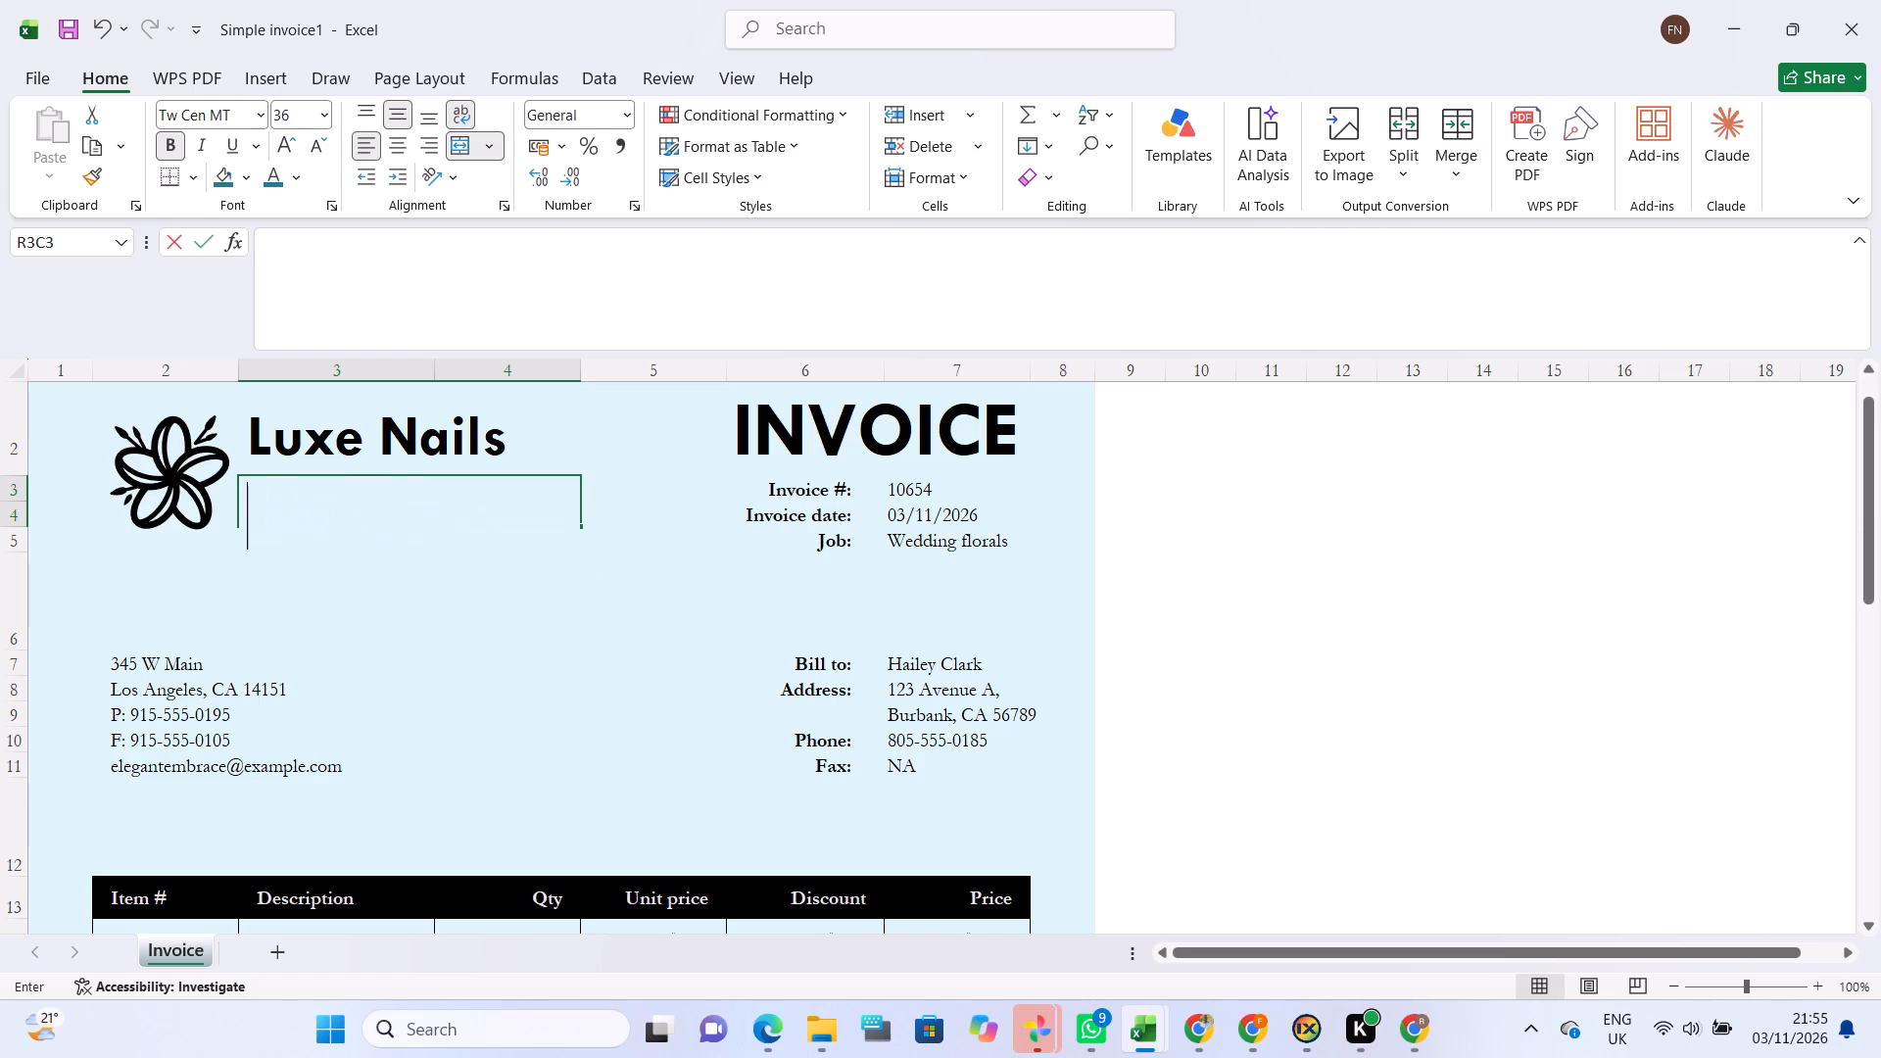
type("by")
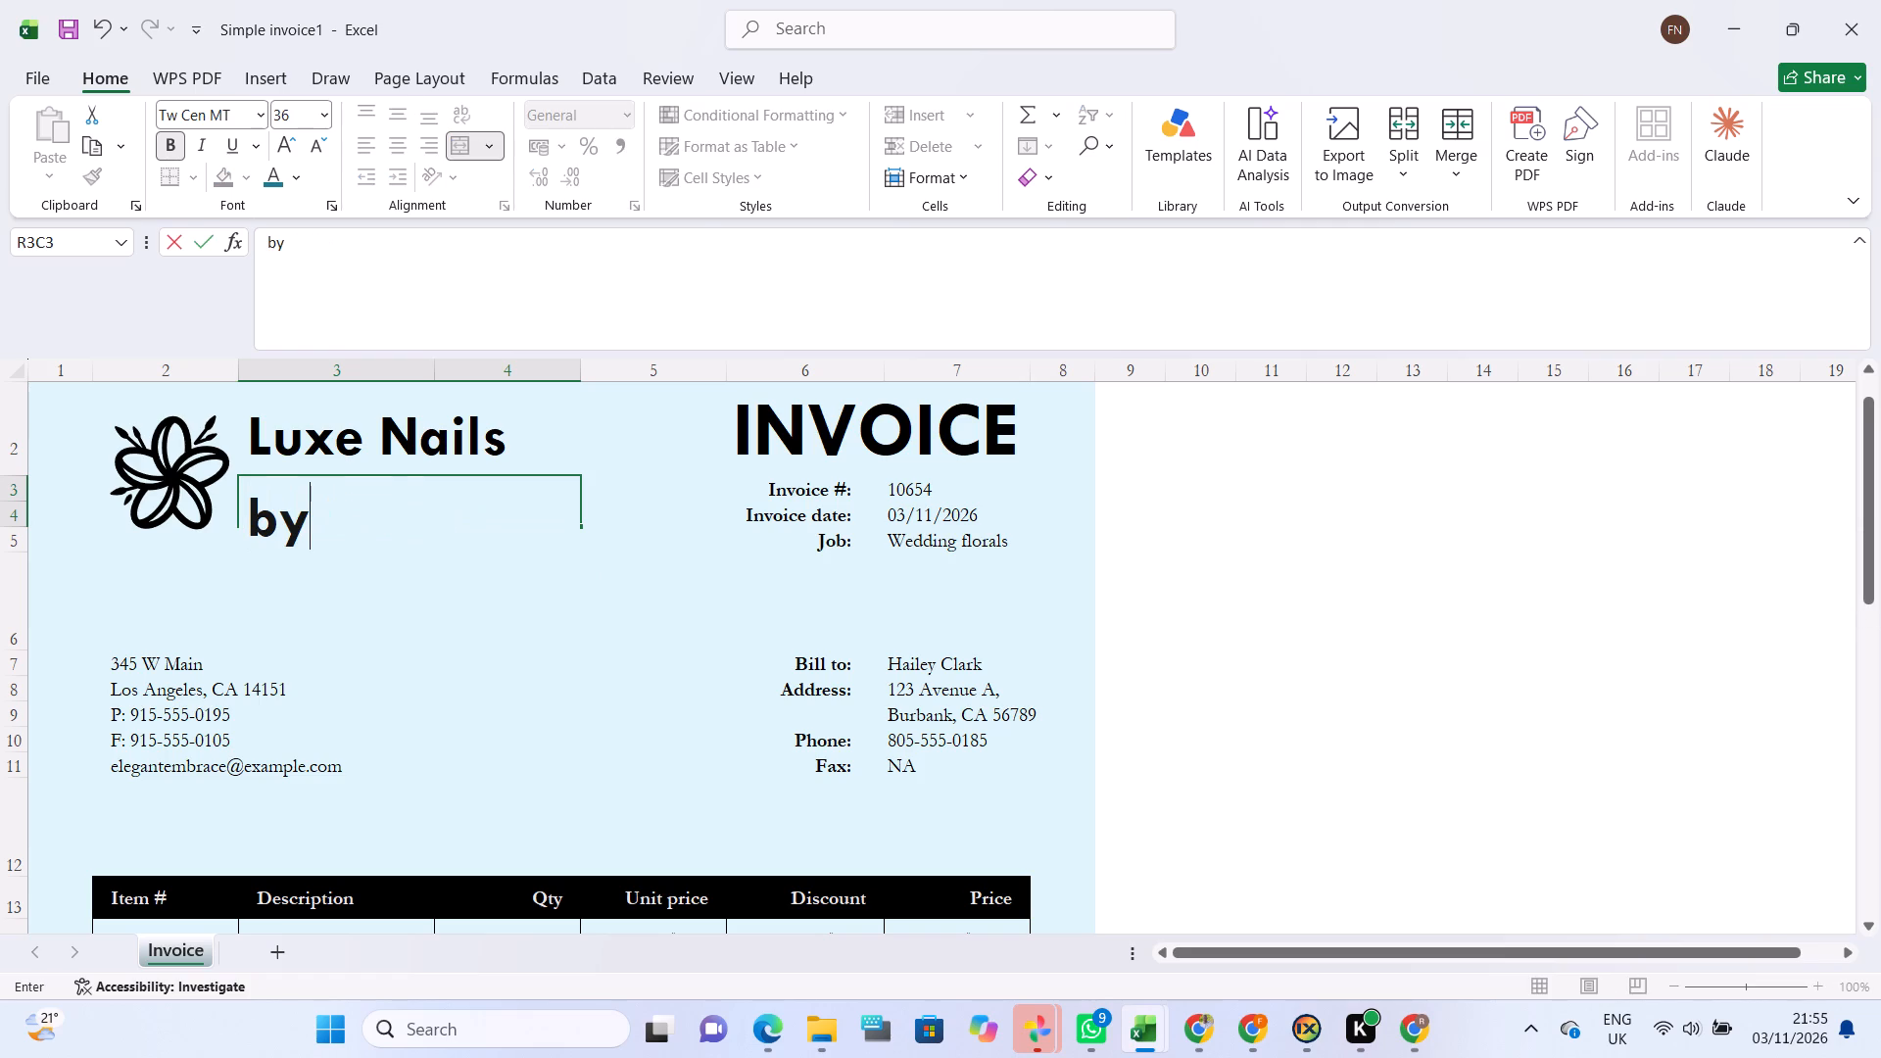
key("space")
type("TR")
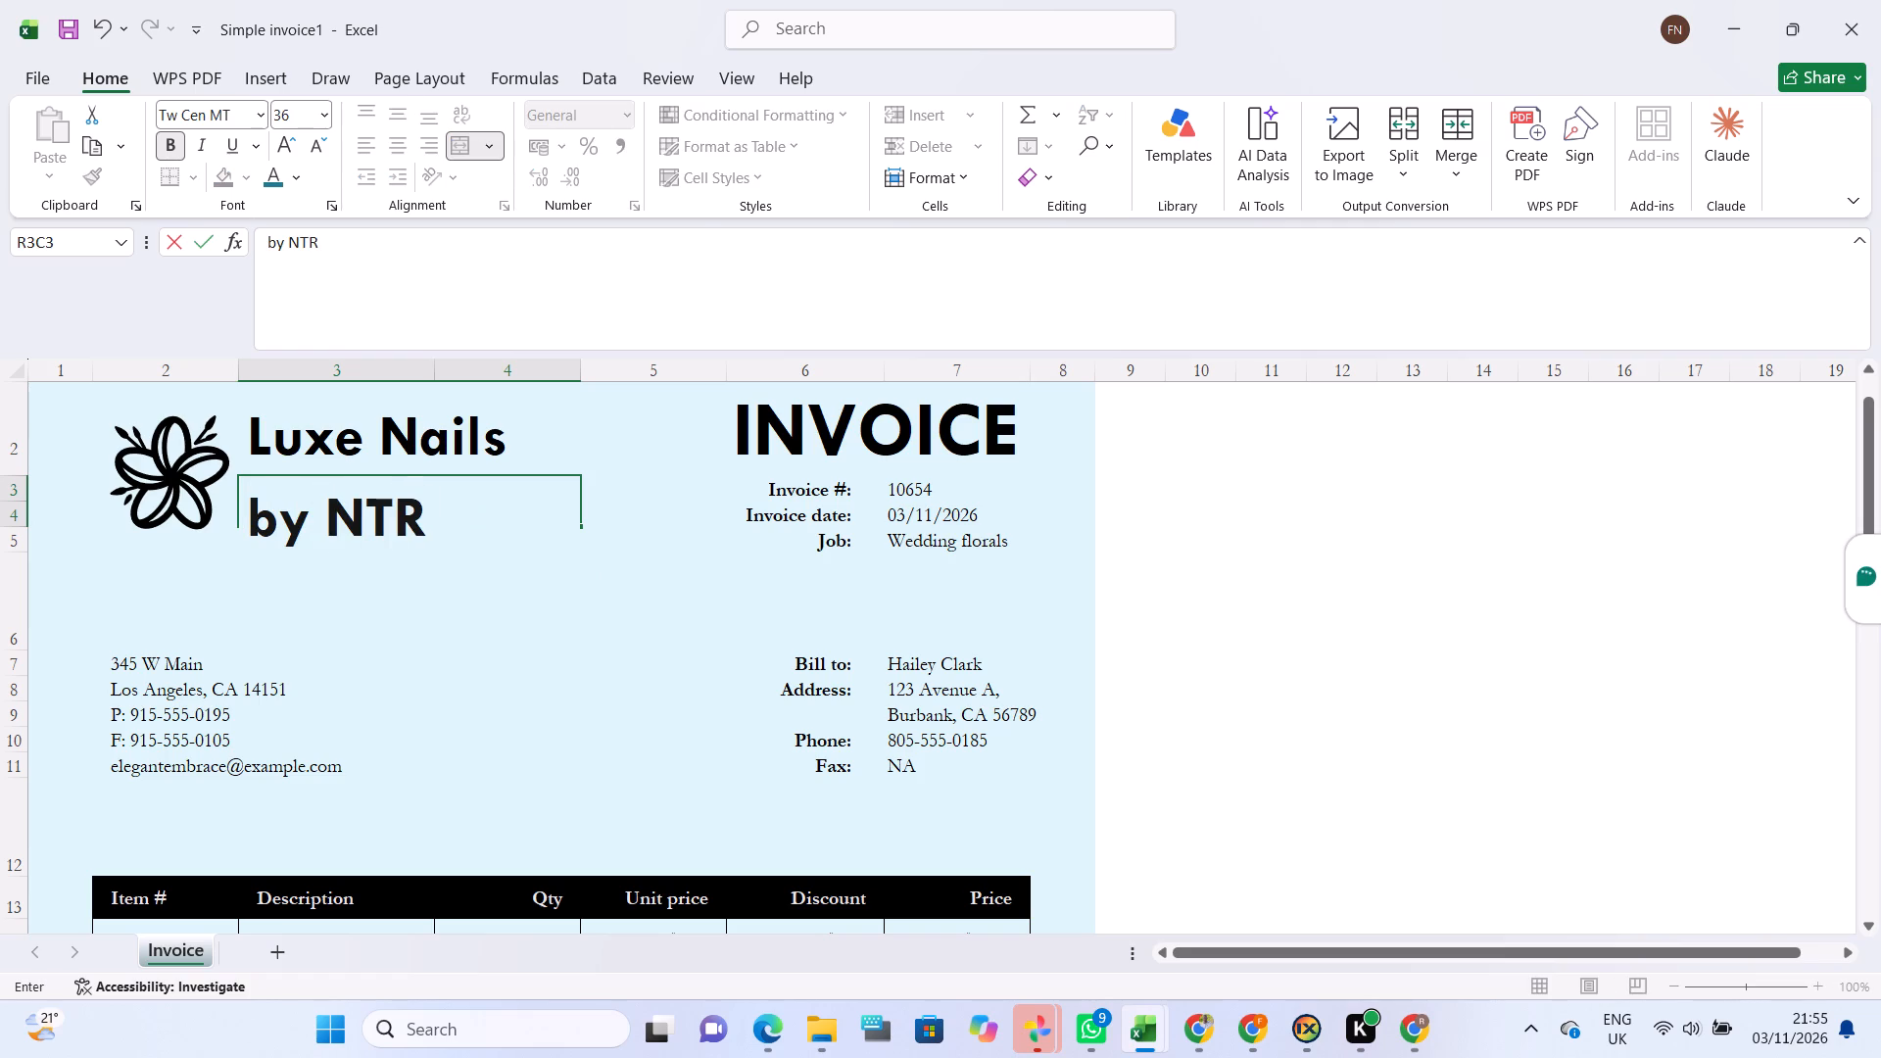
left_click(761, 423)
Replace the sample invoice number in the invoice header with "LN123".
left_click(880, 493)
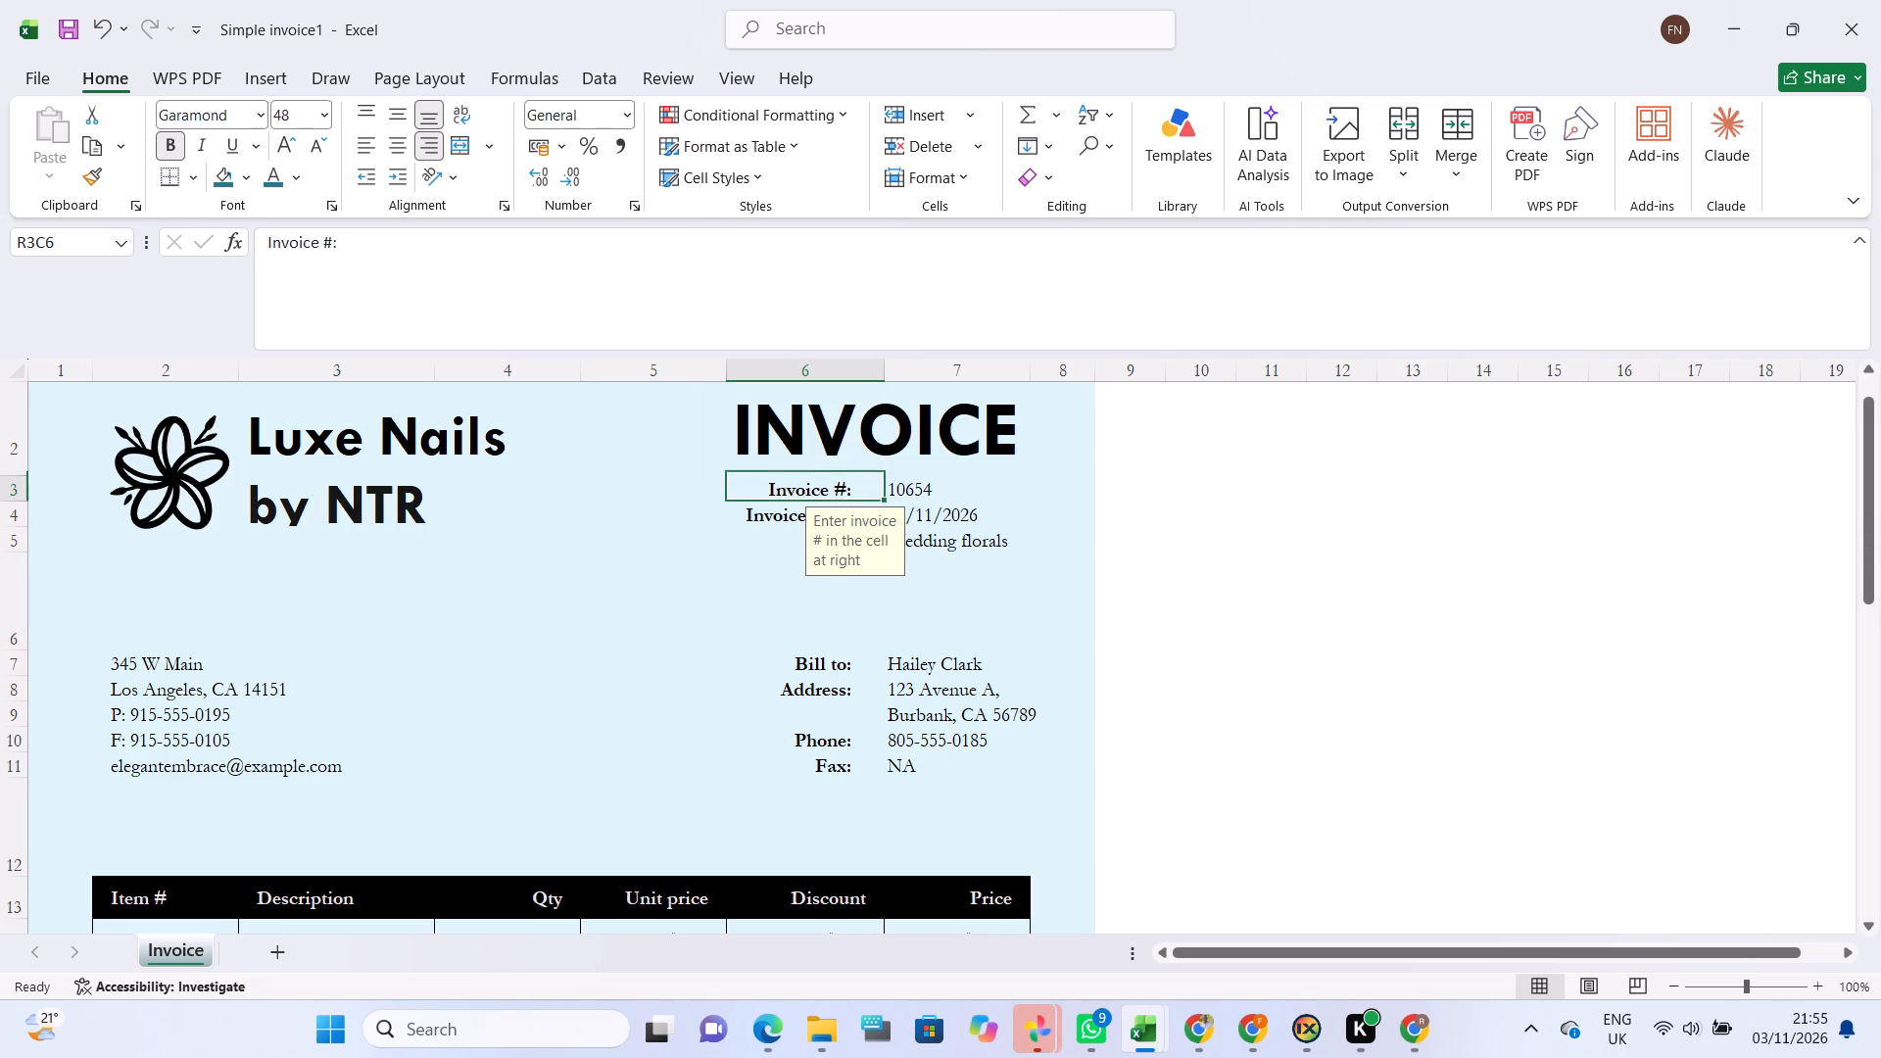
left_click(933, 491)
key("BackSpace")
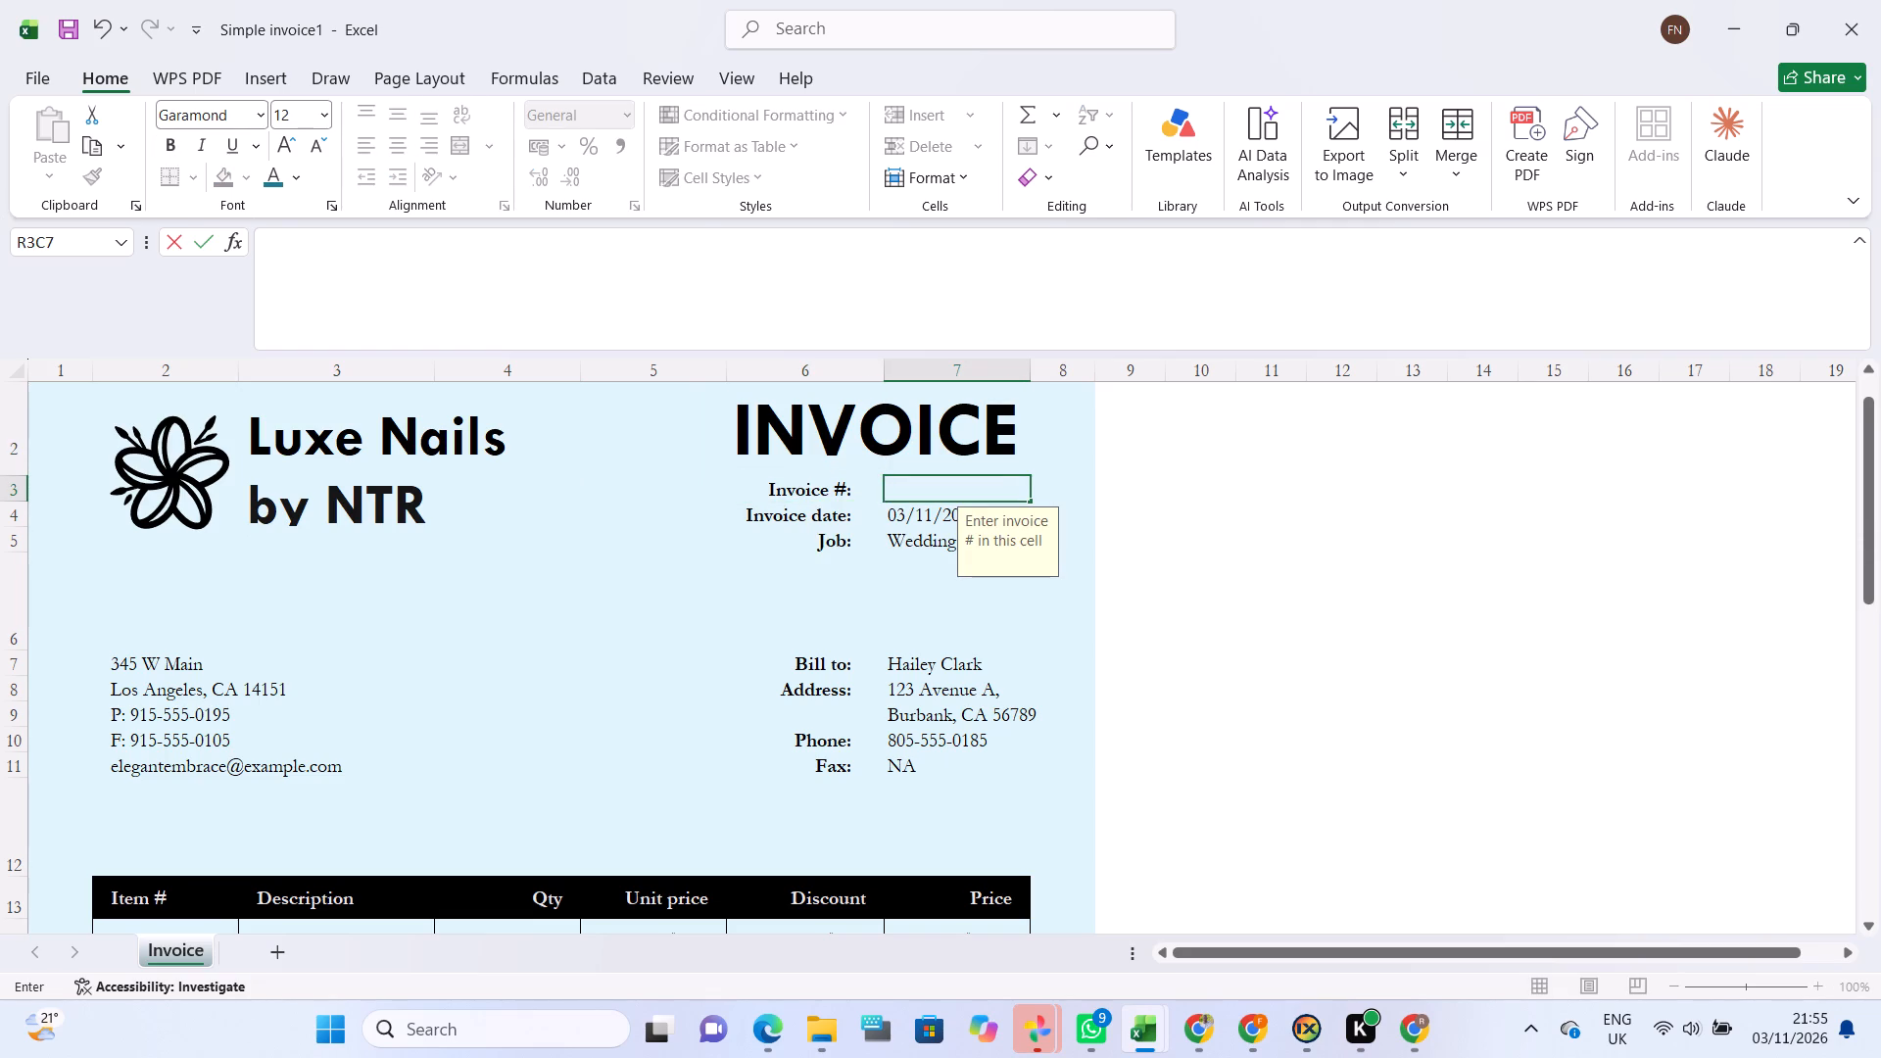
key("l")
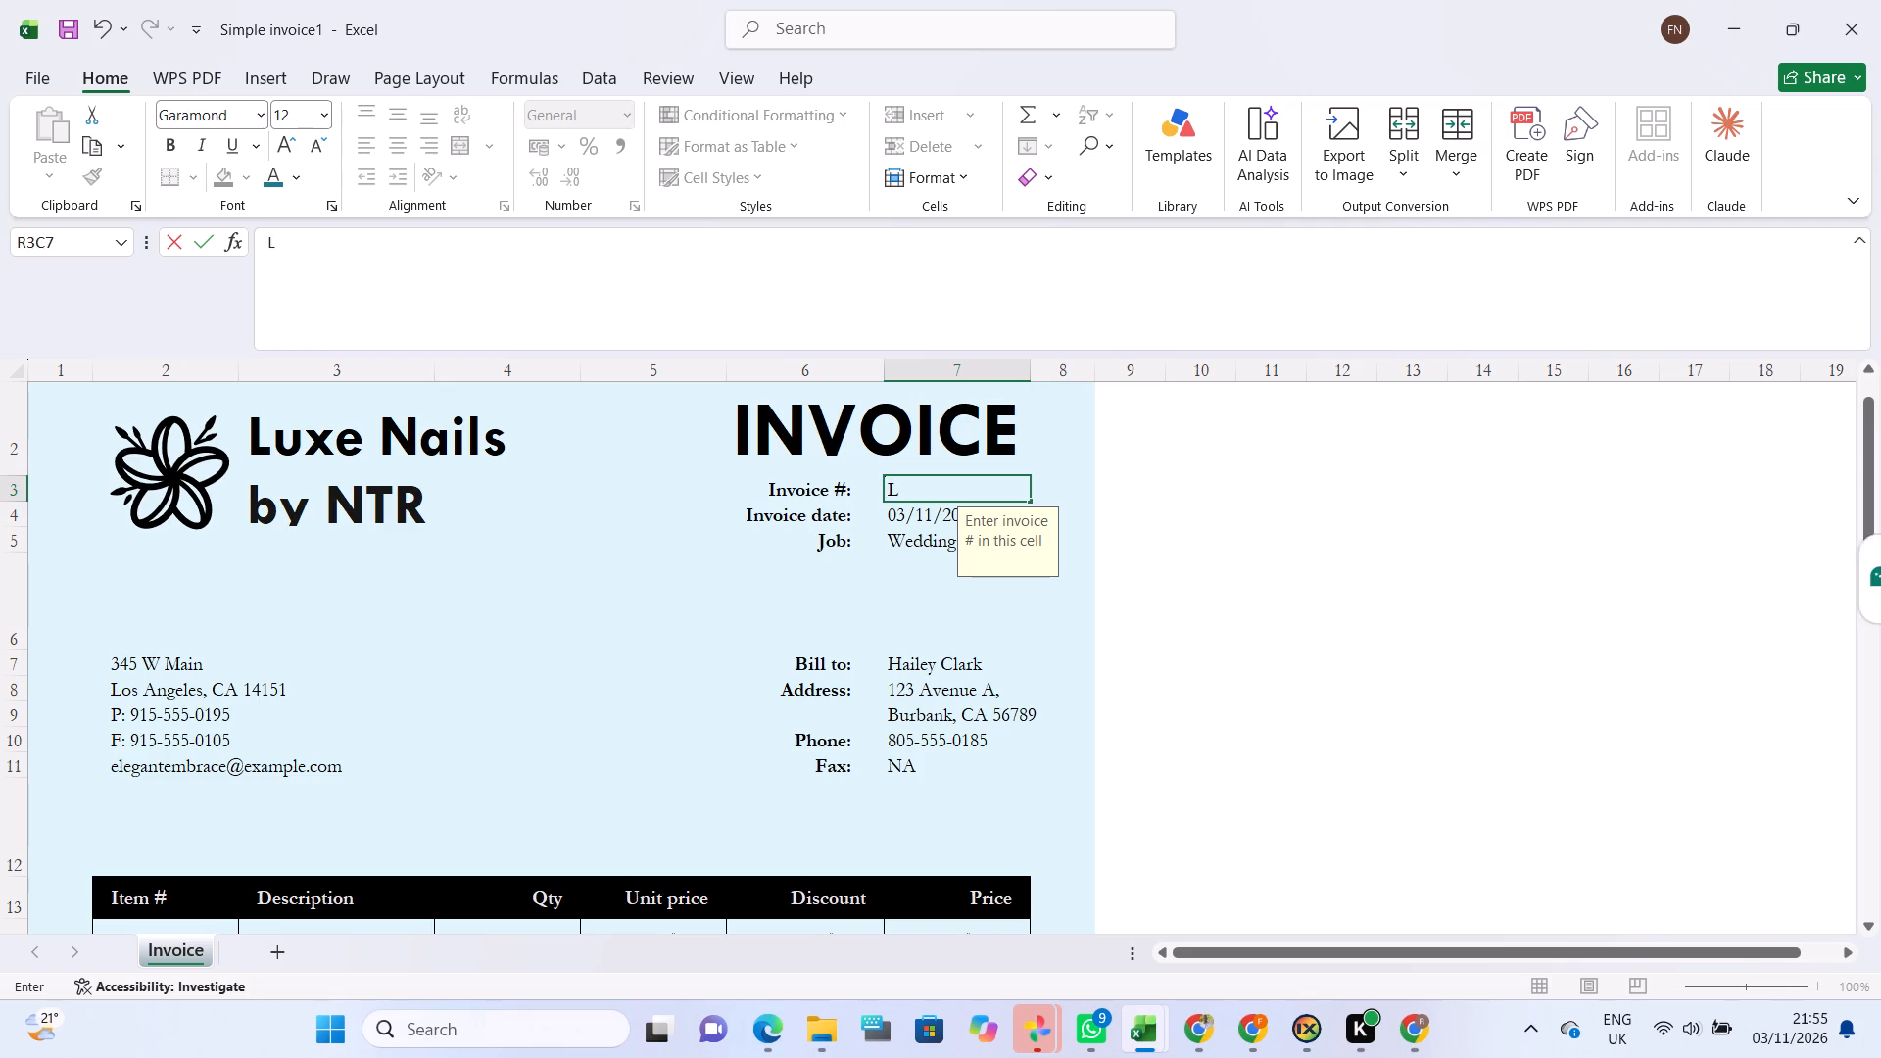
key("n")
type("123")
left_click(954, 493)
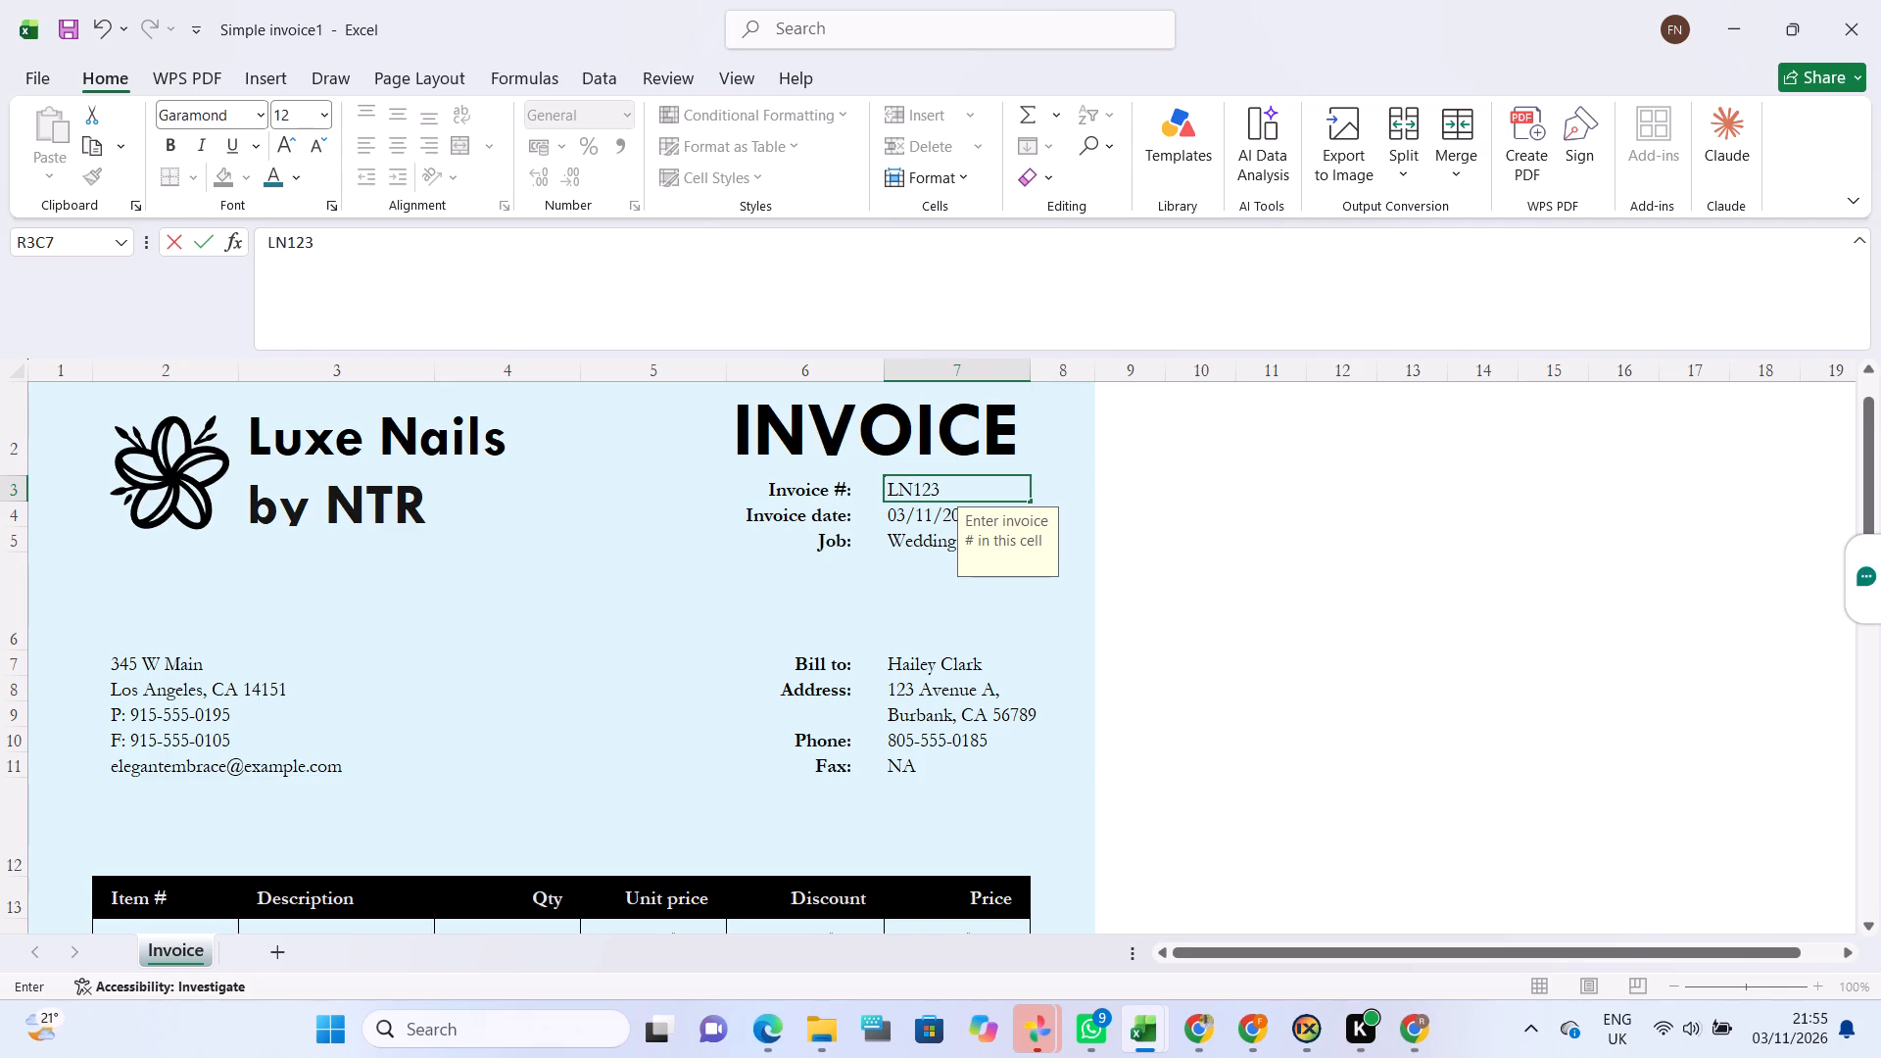
left_click(935, 518)
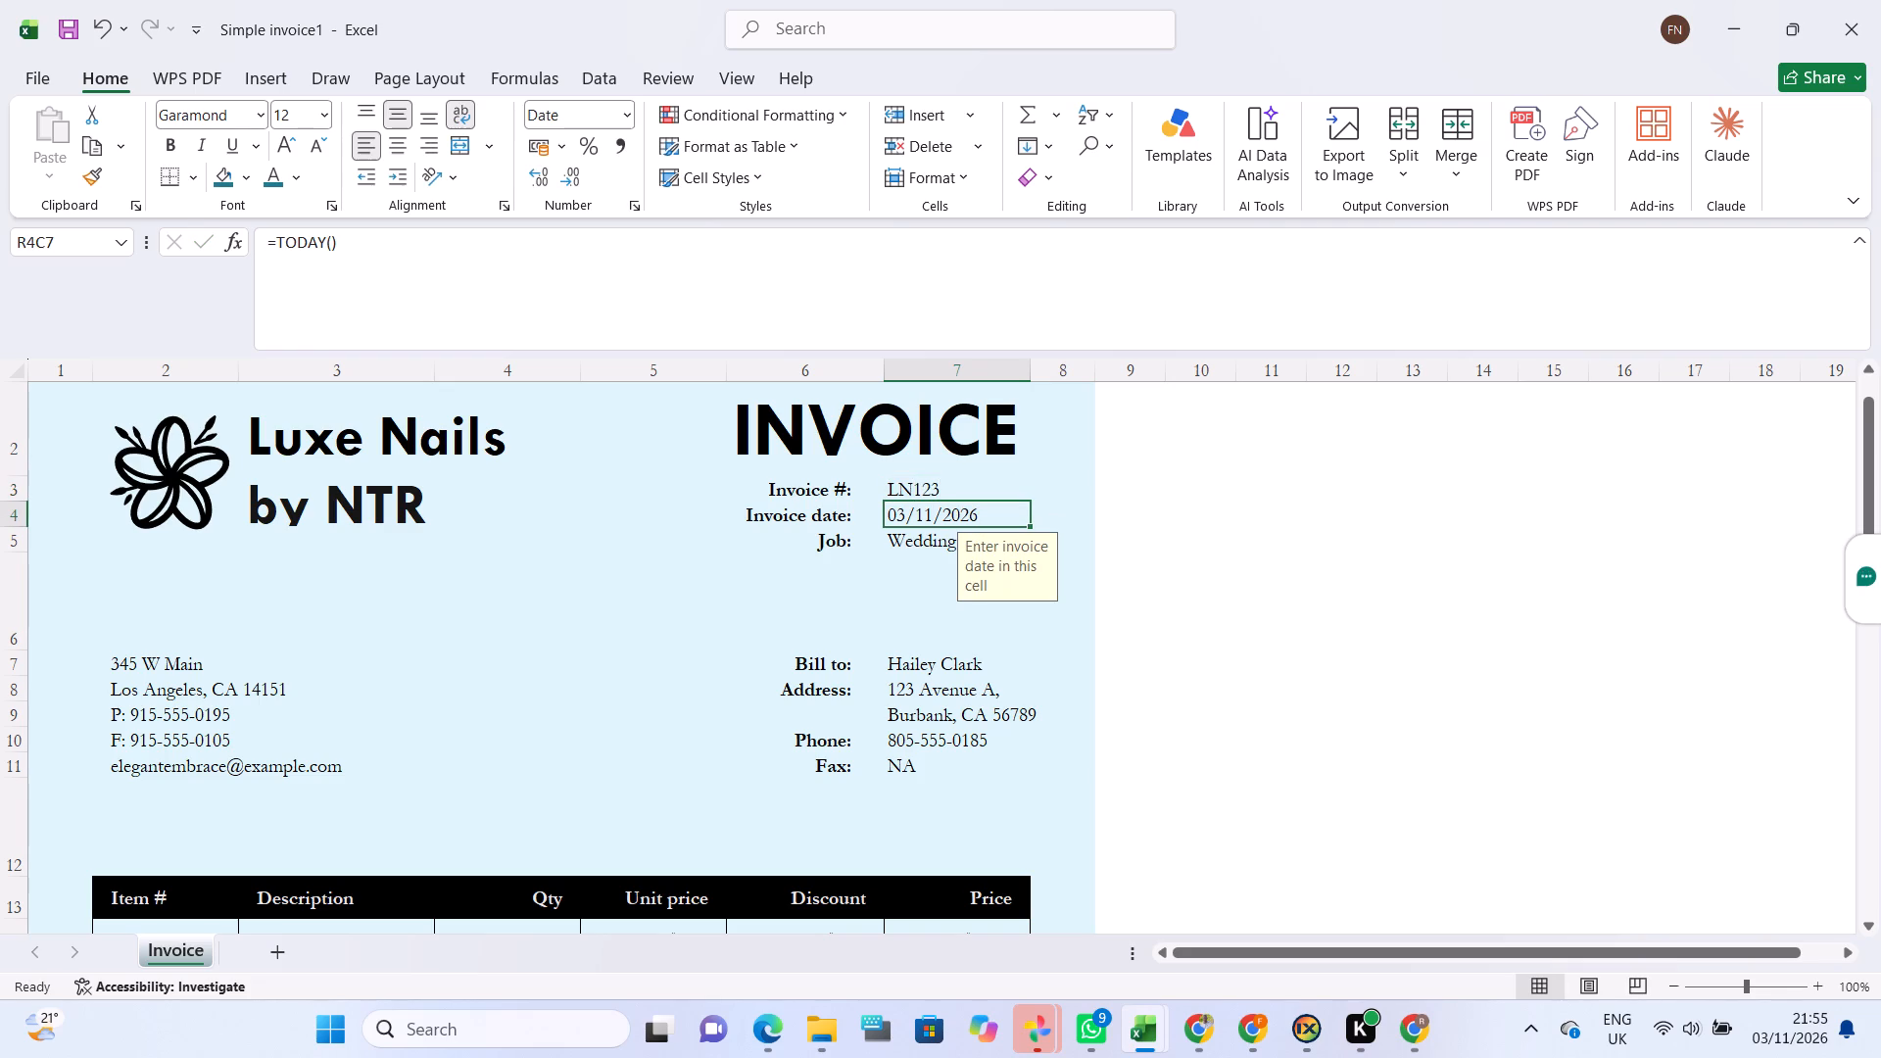
left_click(937, 511)
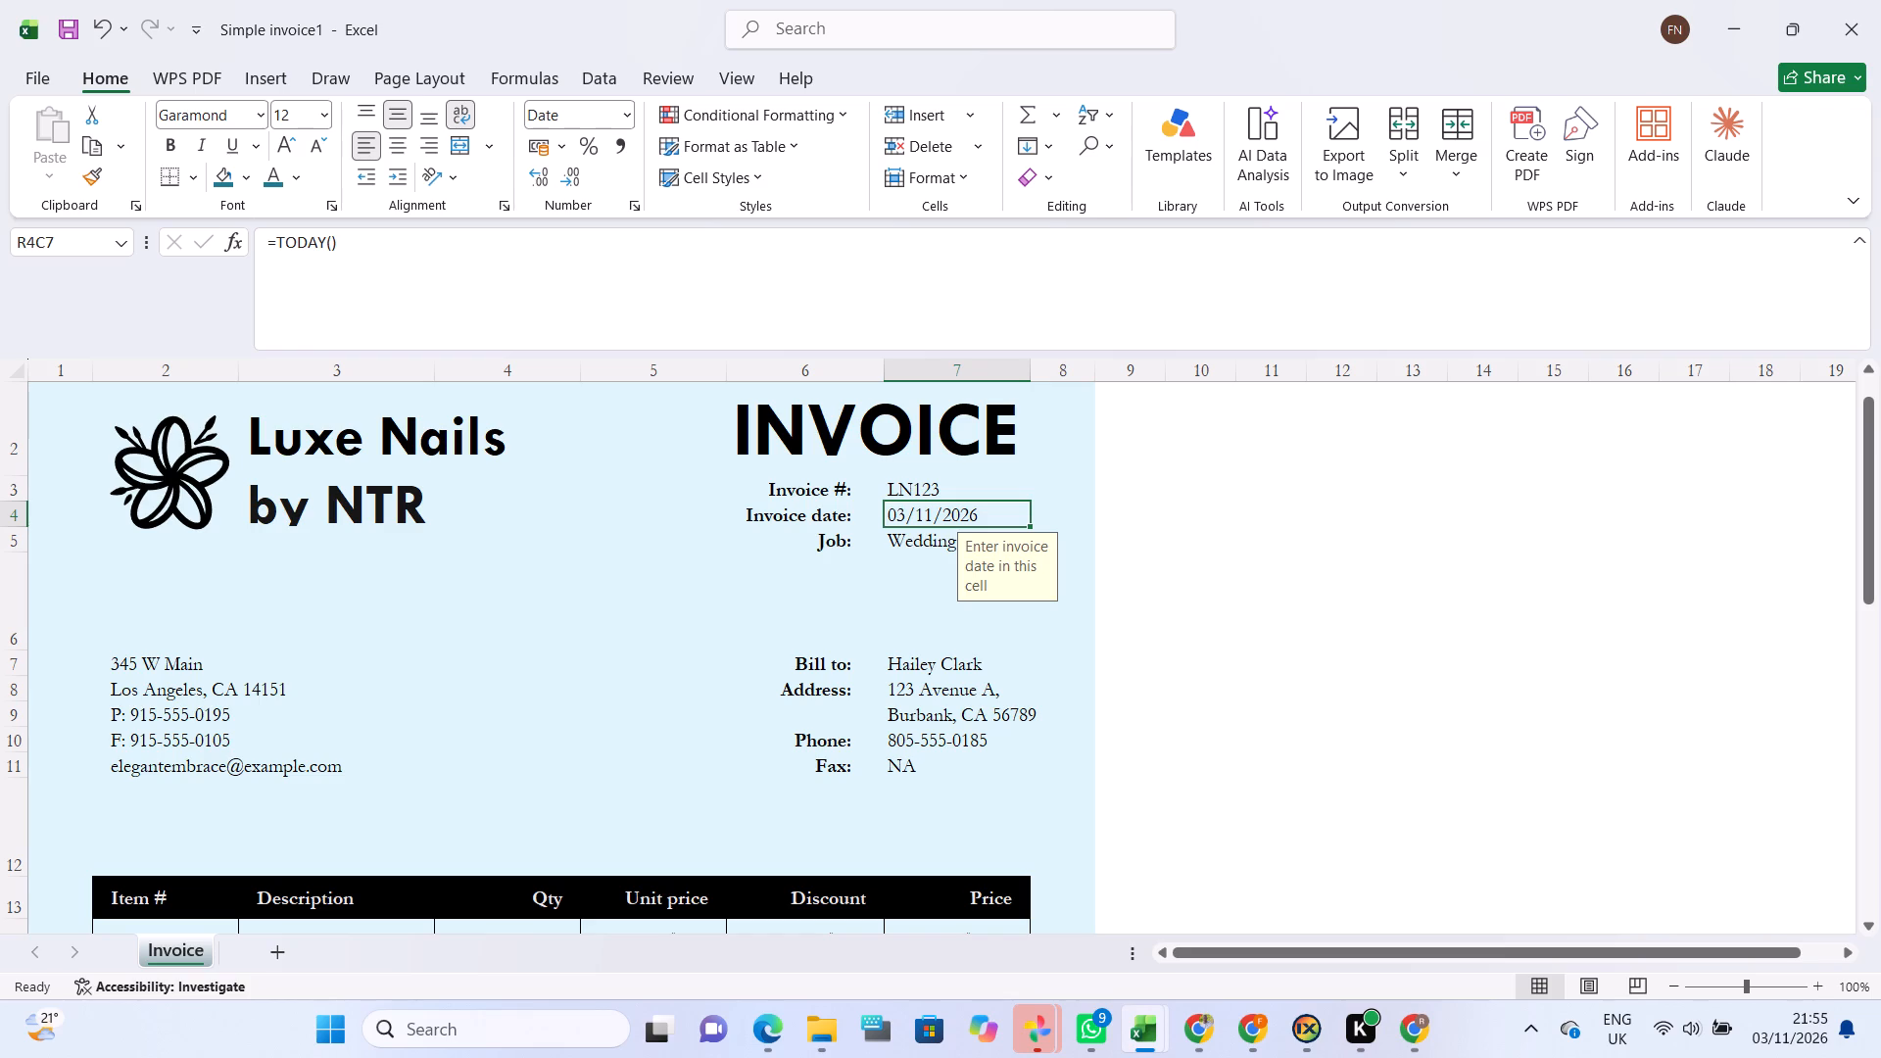
Clear the sample job text from the Job field in the invoice header.
left_click(931, 538)
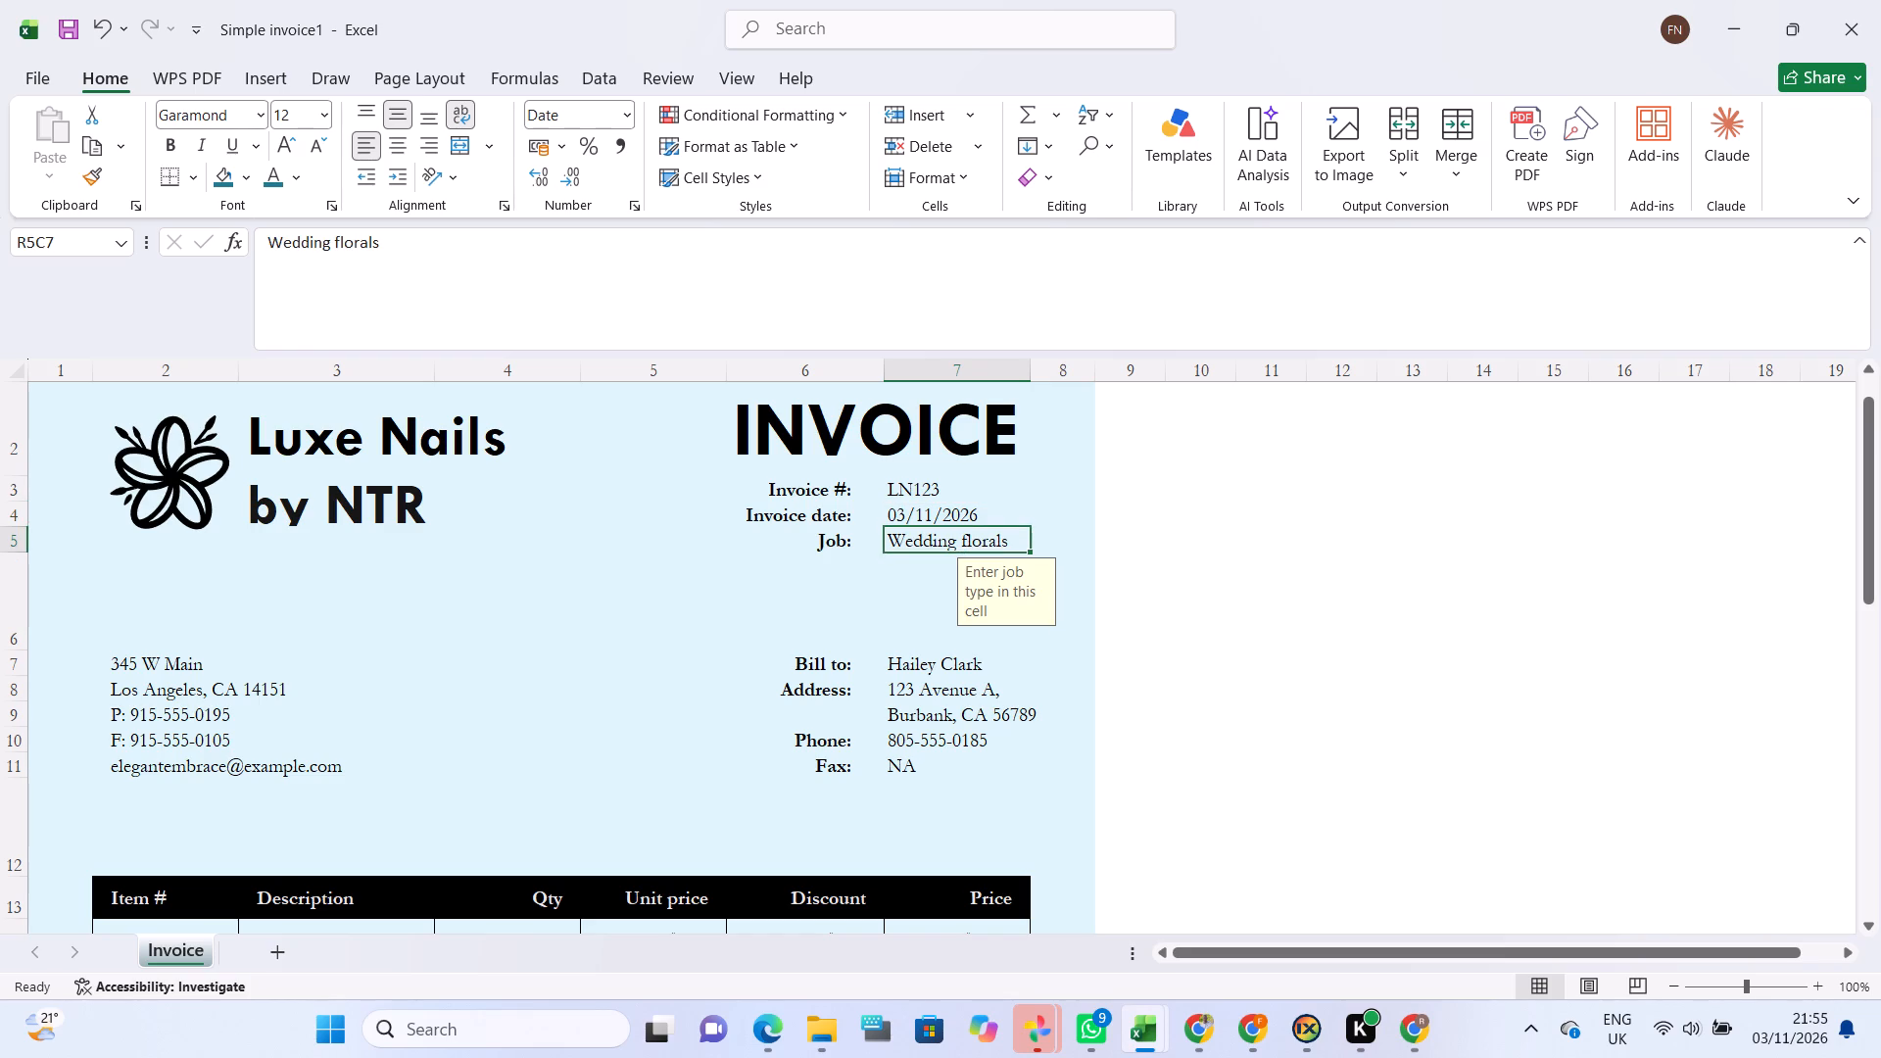
left_click(980, 543)
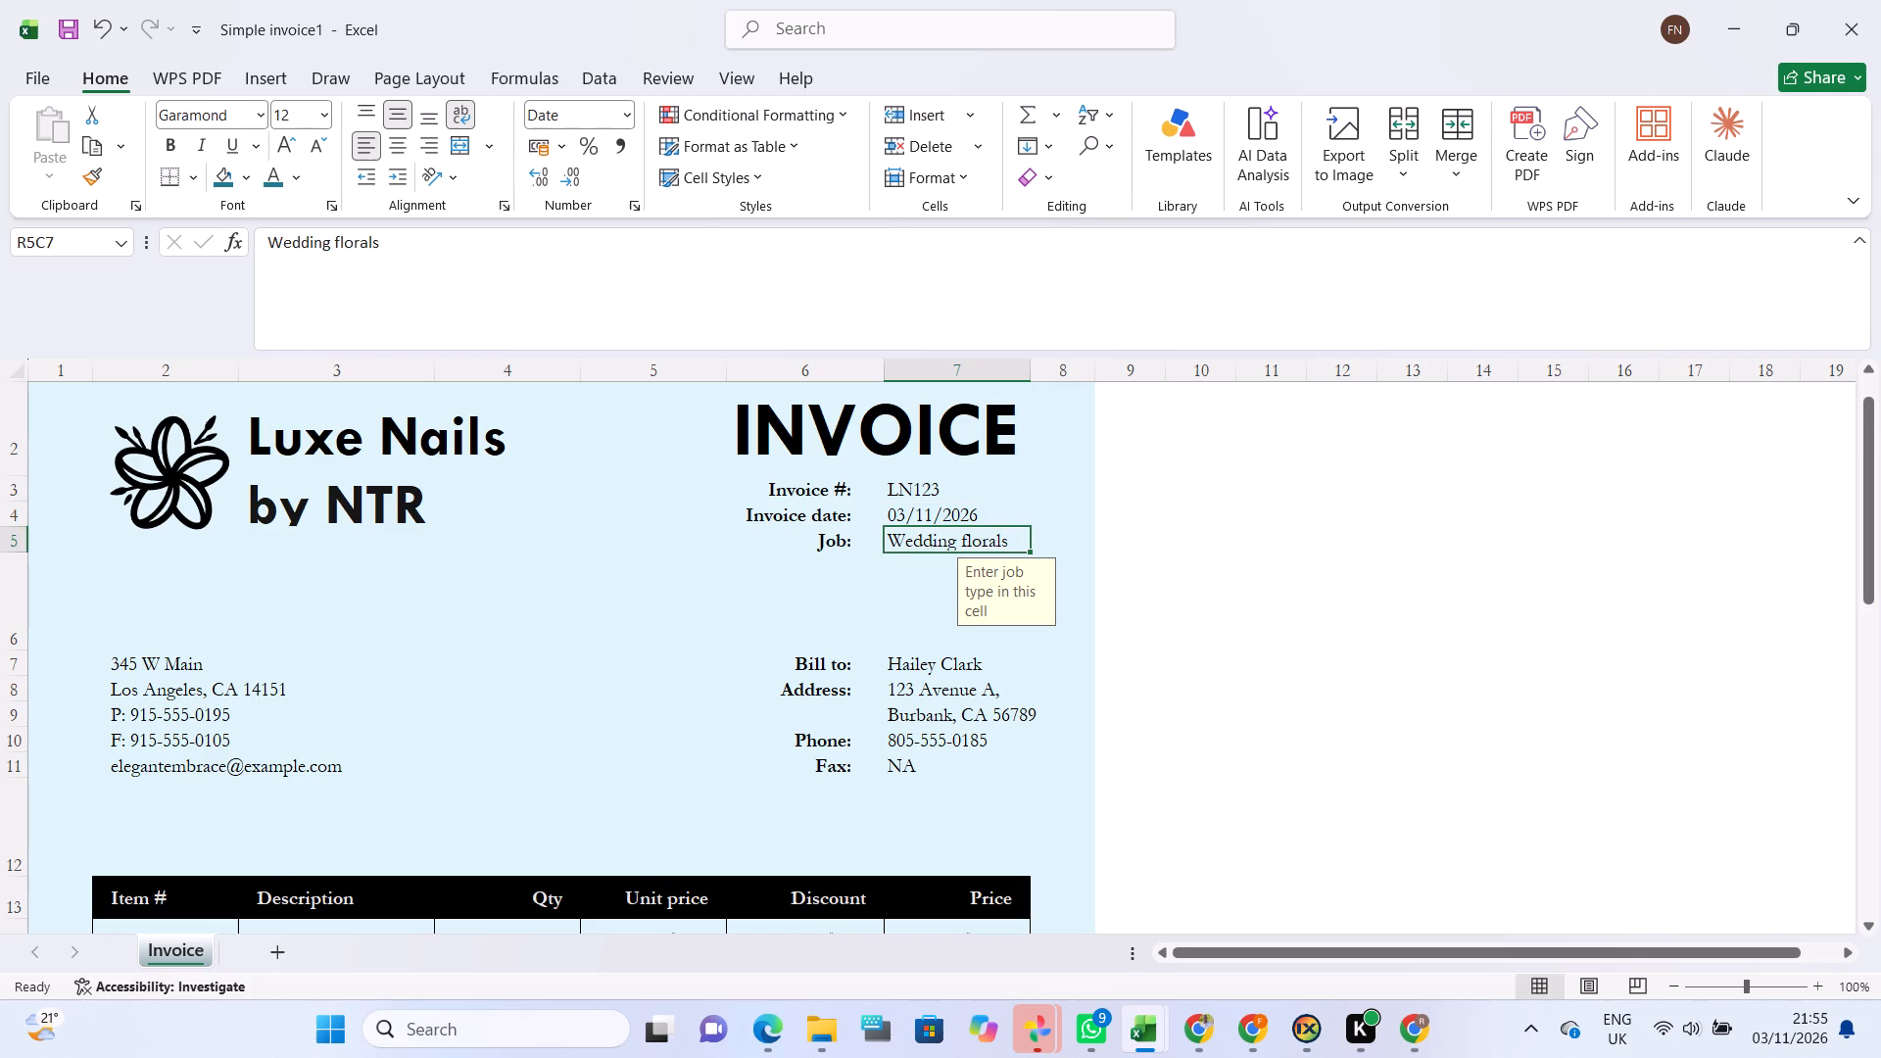
left_click(1004, 541)
double_click(1017, 541)
key("BackSpace")
key("BackSpace")
key("BackSpace")
key("BackSpace")
key("BackSpace")
key("BackSpace")
key("BackSpace")
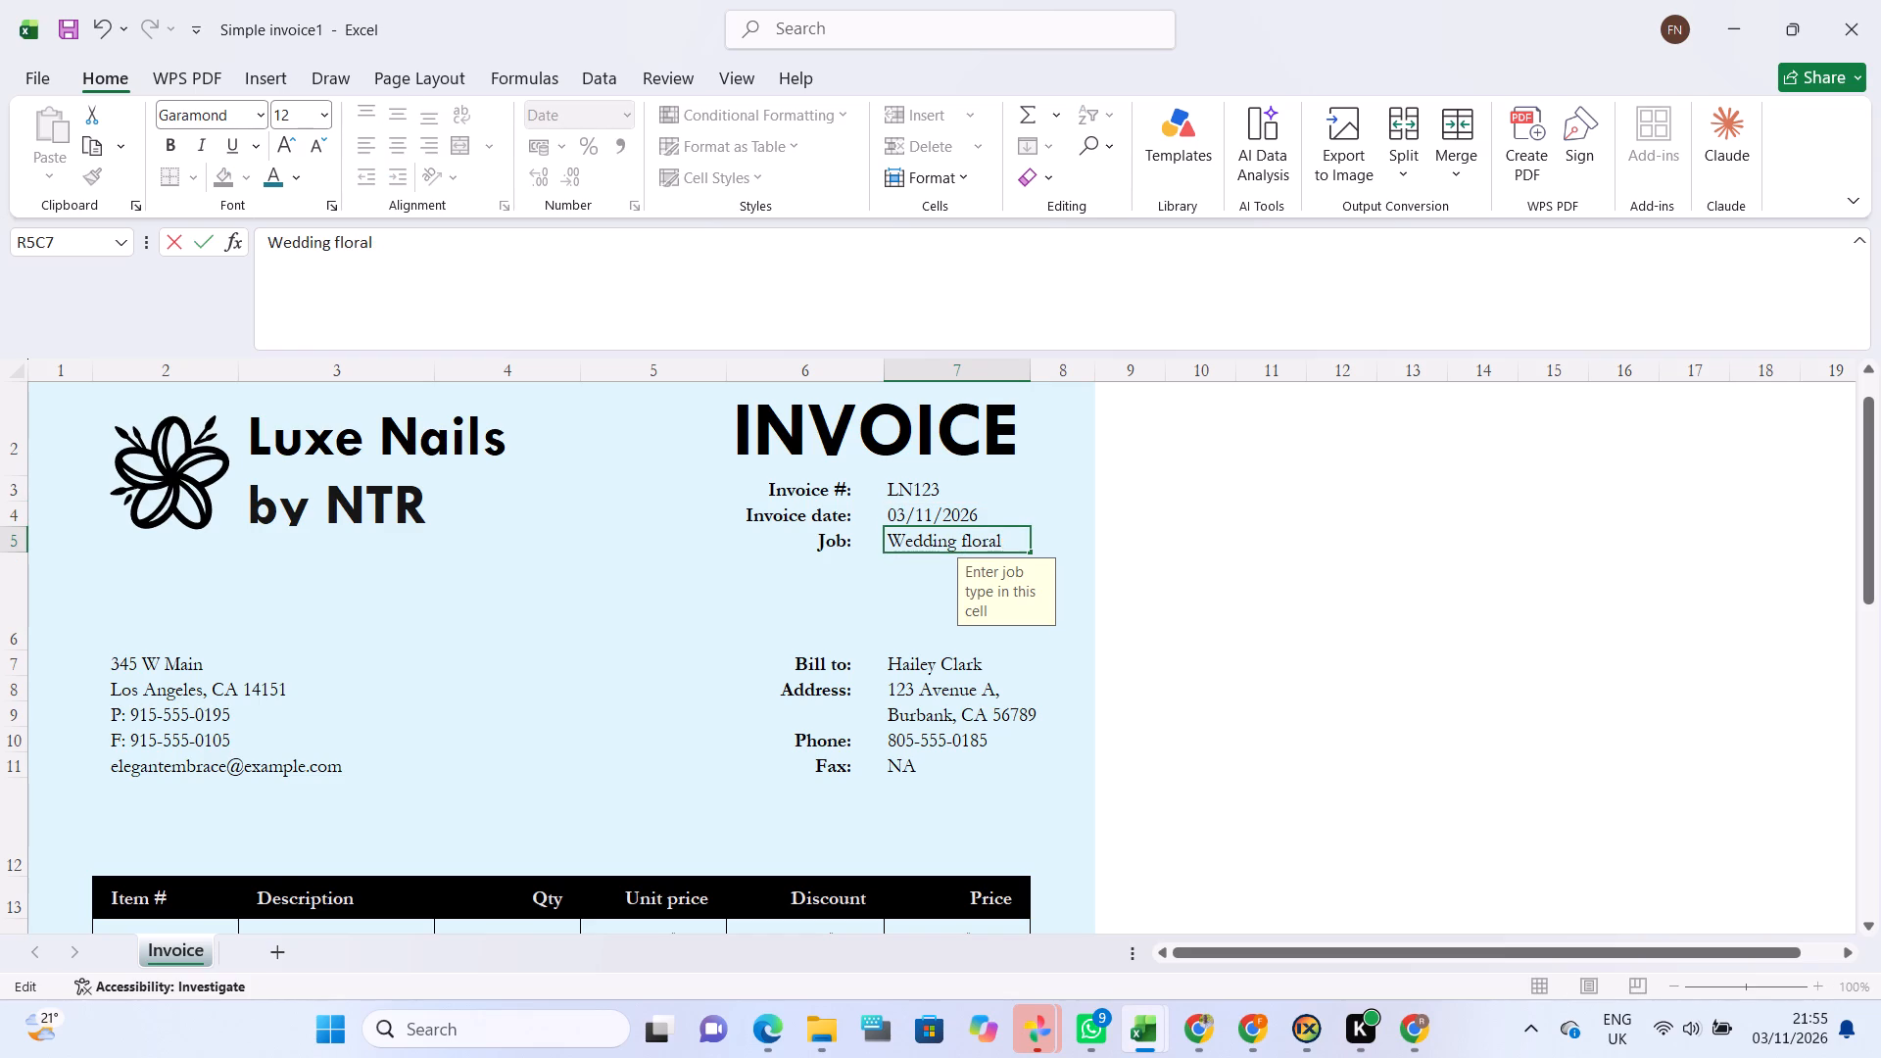
key("BackSpace")
key("BackSpace")
key("BackSpace")
key("BackSpace")
key("BackSpace")
key("BackSpace")
key("BackSpace")
key("BackSpace")
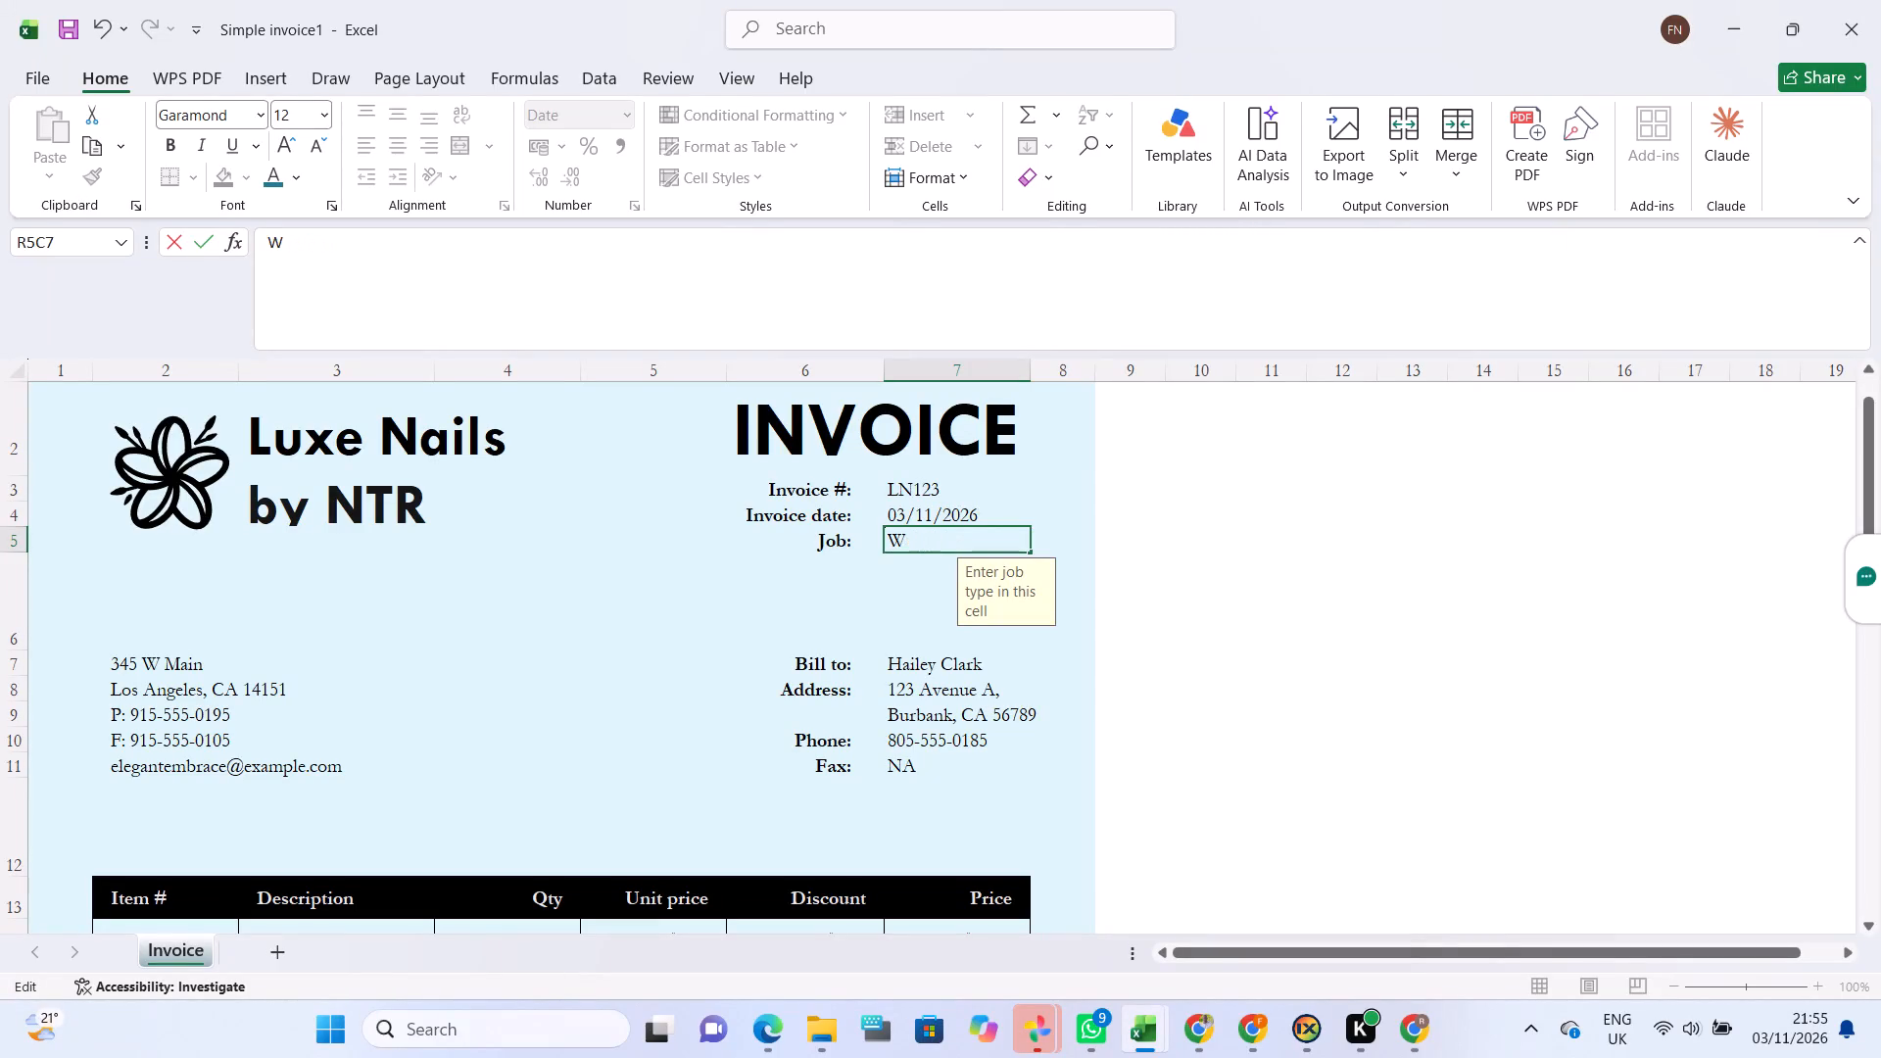
Change the first line of the company name, above "by NTR", to "Beuty Hub".
left_click(457, 441)
left_click(503, 443)
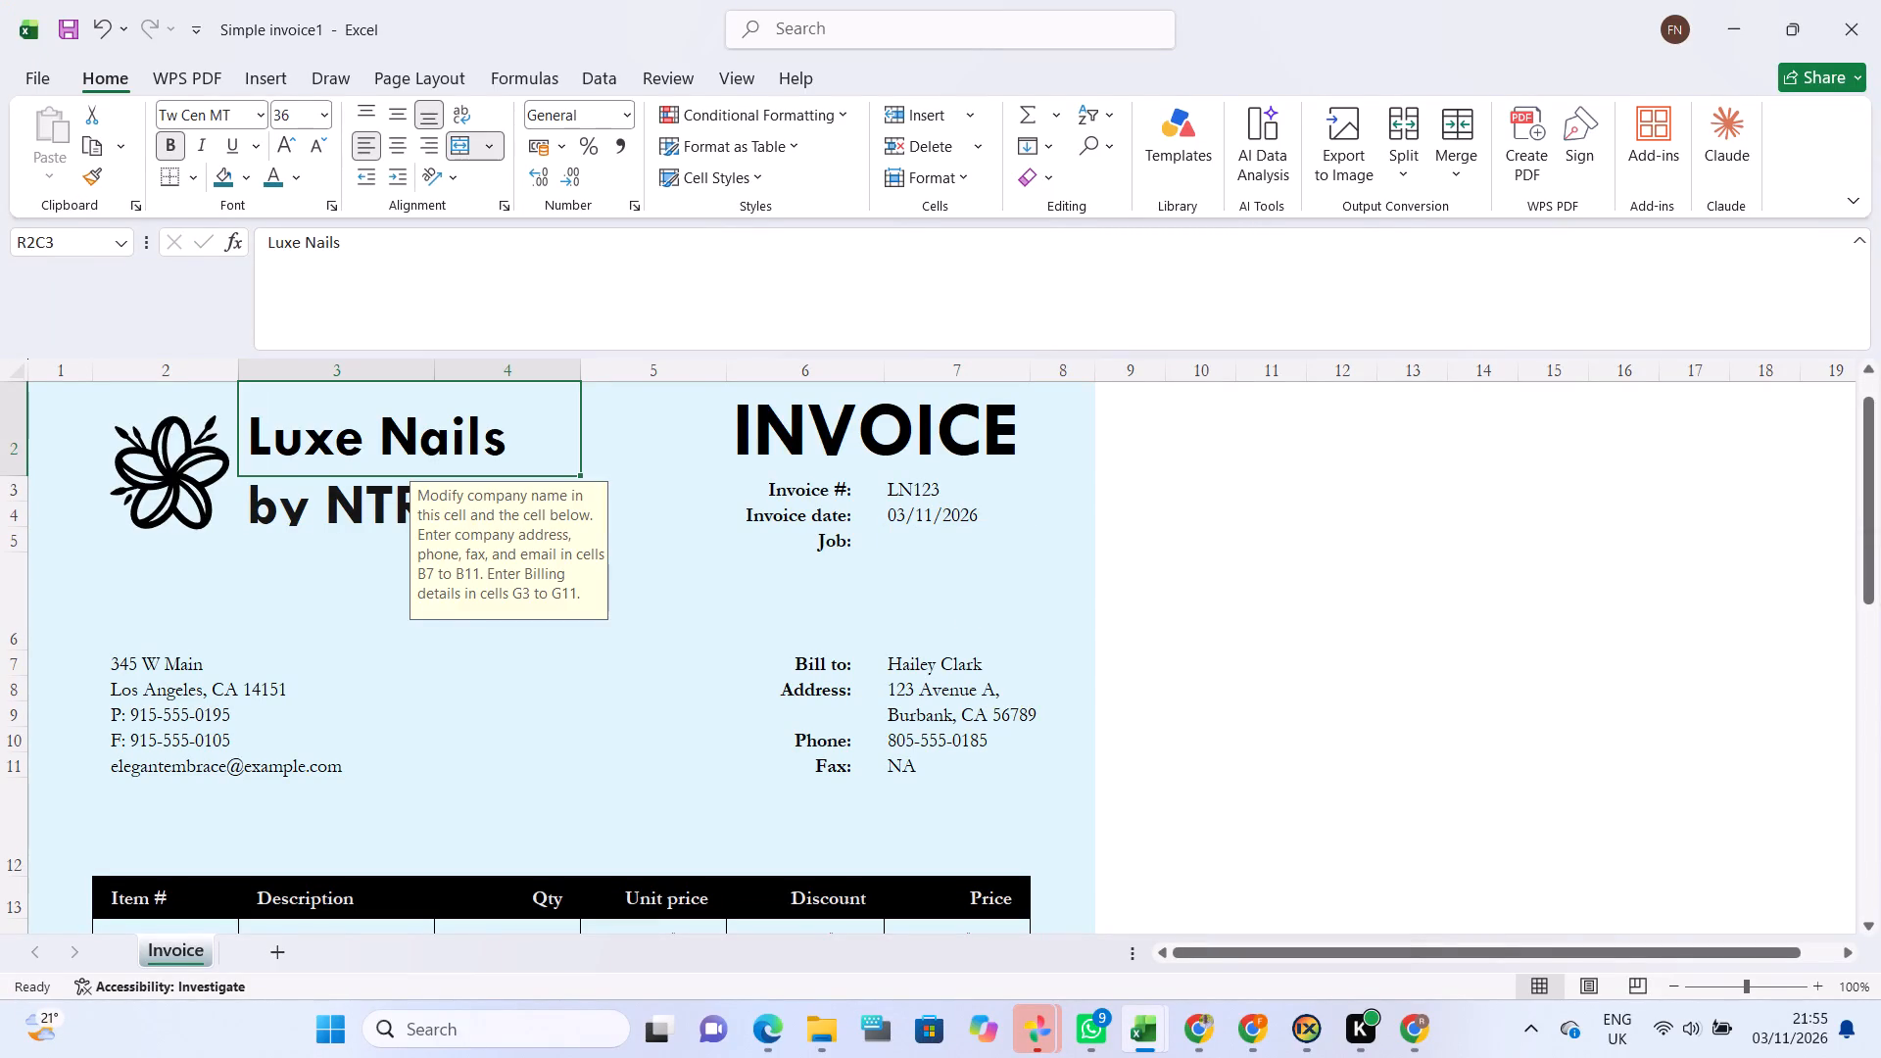
double_click(503, 443)
key("BackSpace")
key("BackSpace")
key("BackSpace")
key("BackSpace")
key("BackSpace")
key("BackSpace")
key("BackSpace")
key("BackSpace")
key("BackSpace")
key("BackSpace")
key("BackSpace")
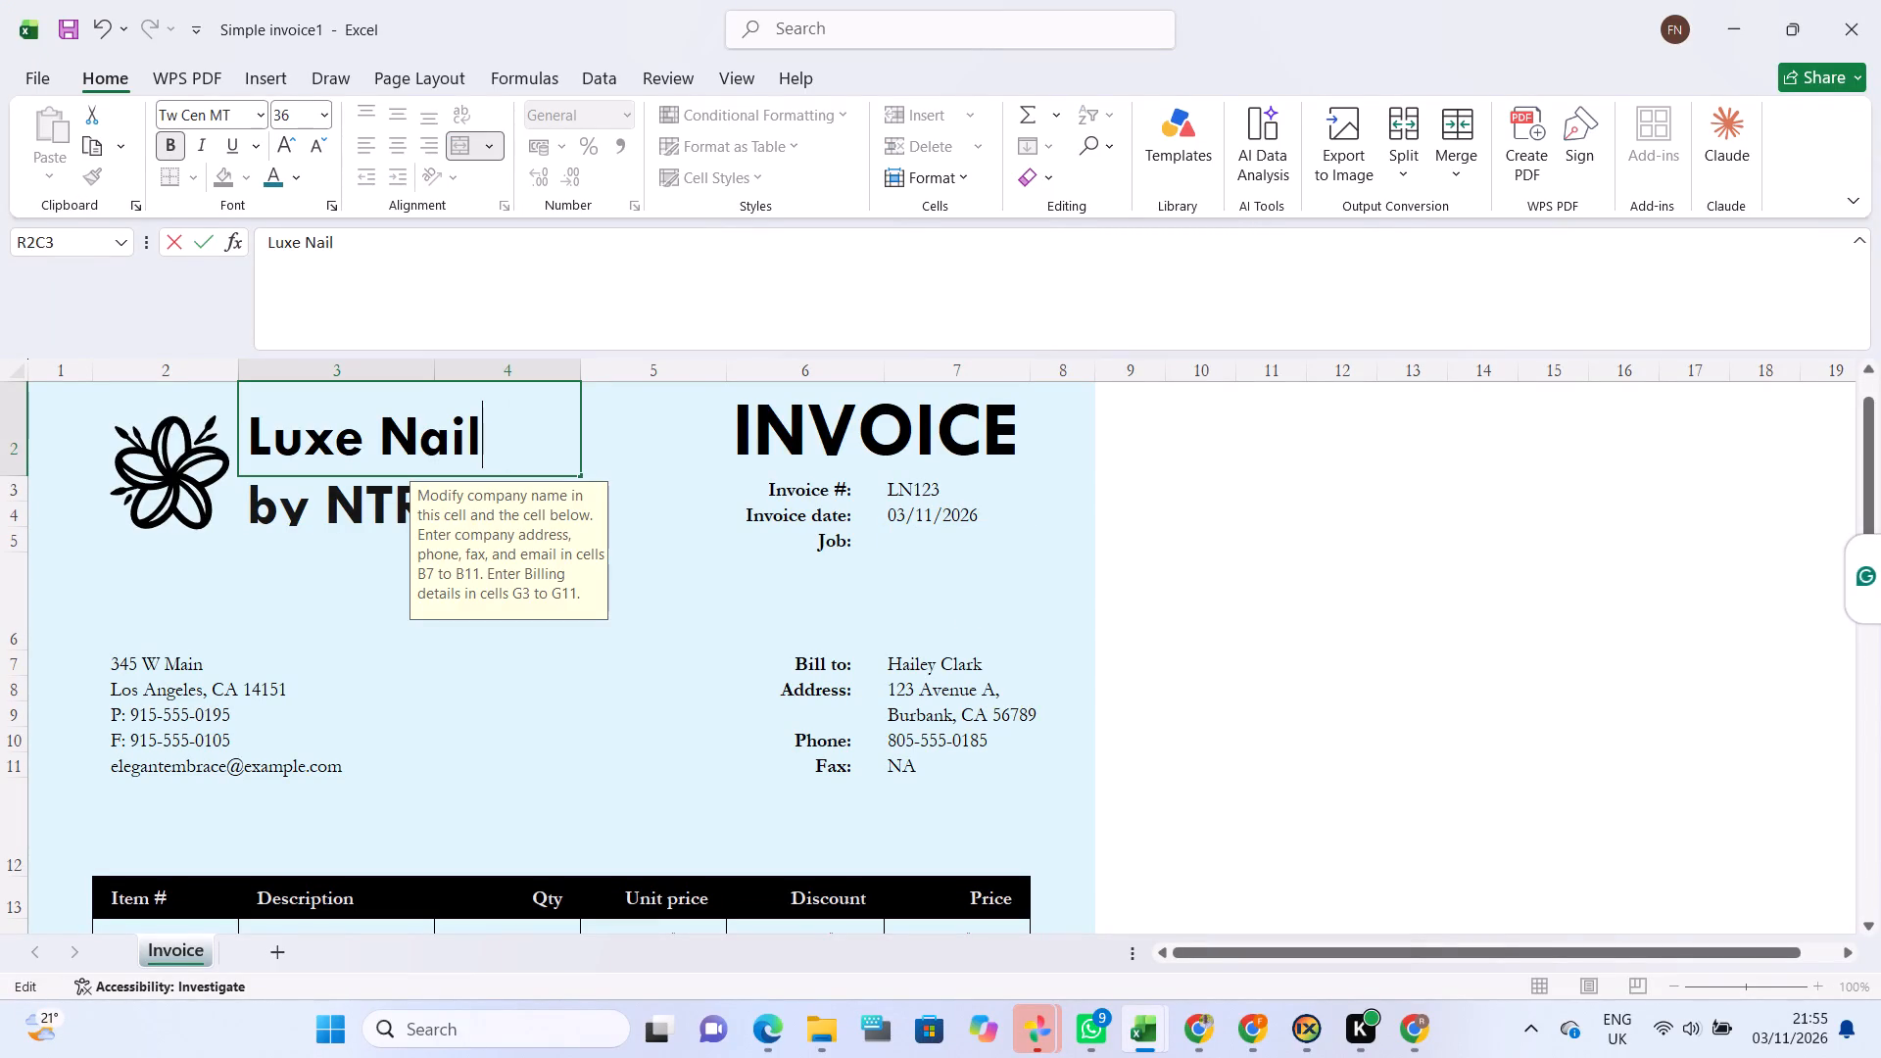
key("b")
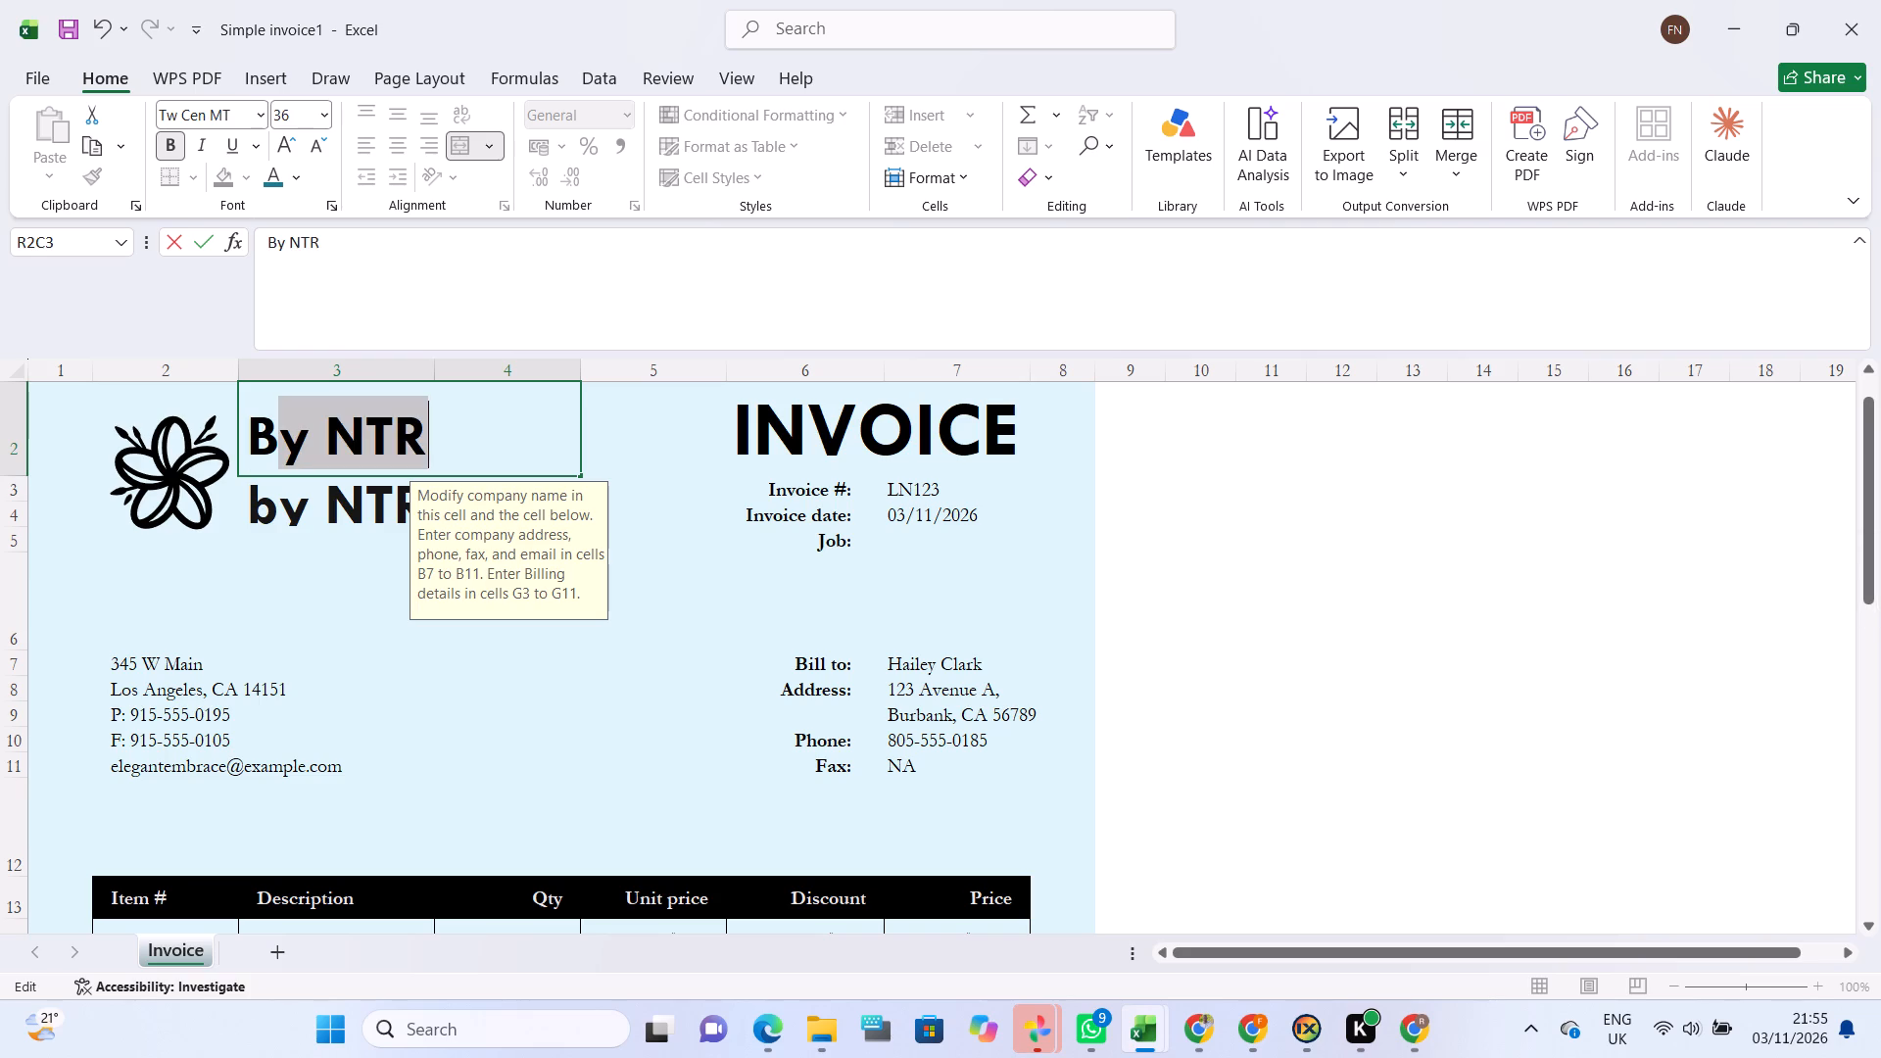
type("euty")
key("space")
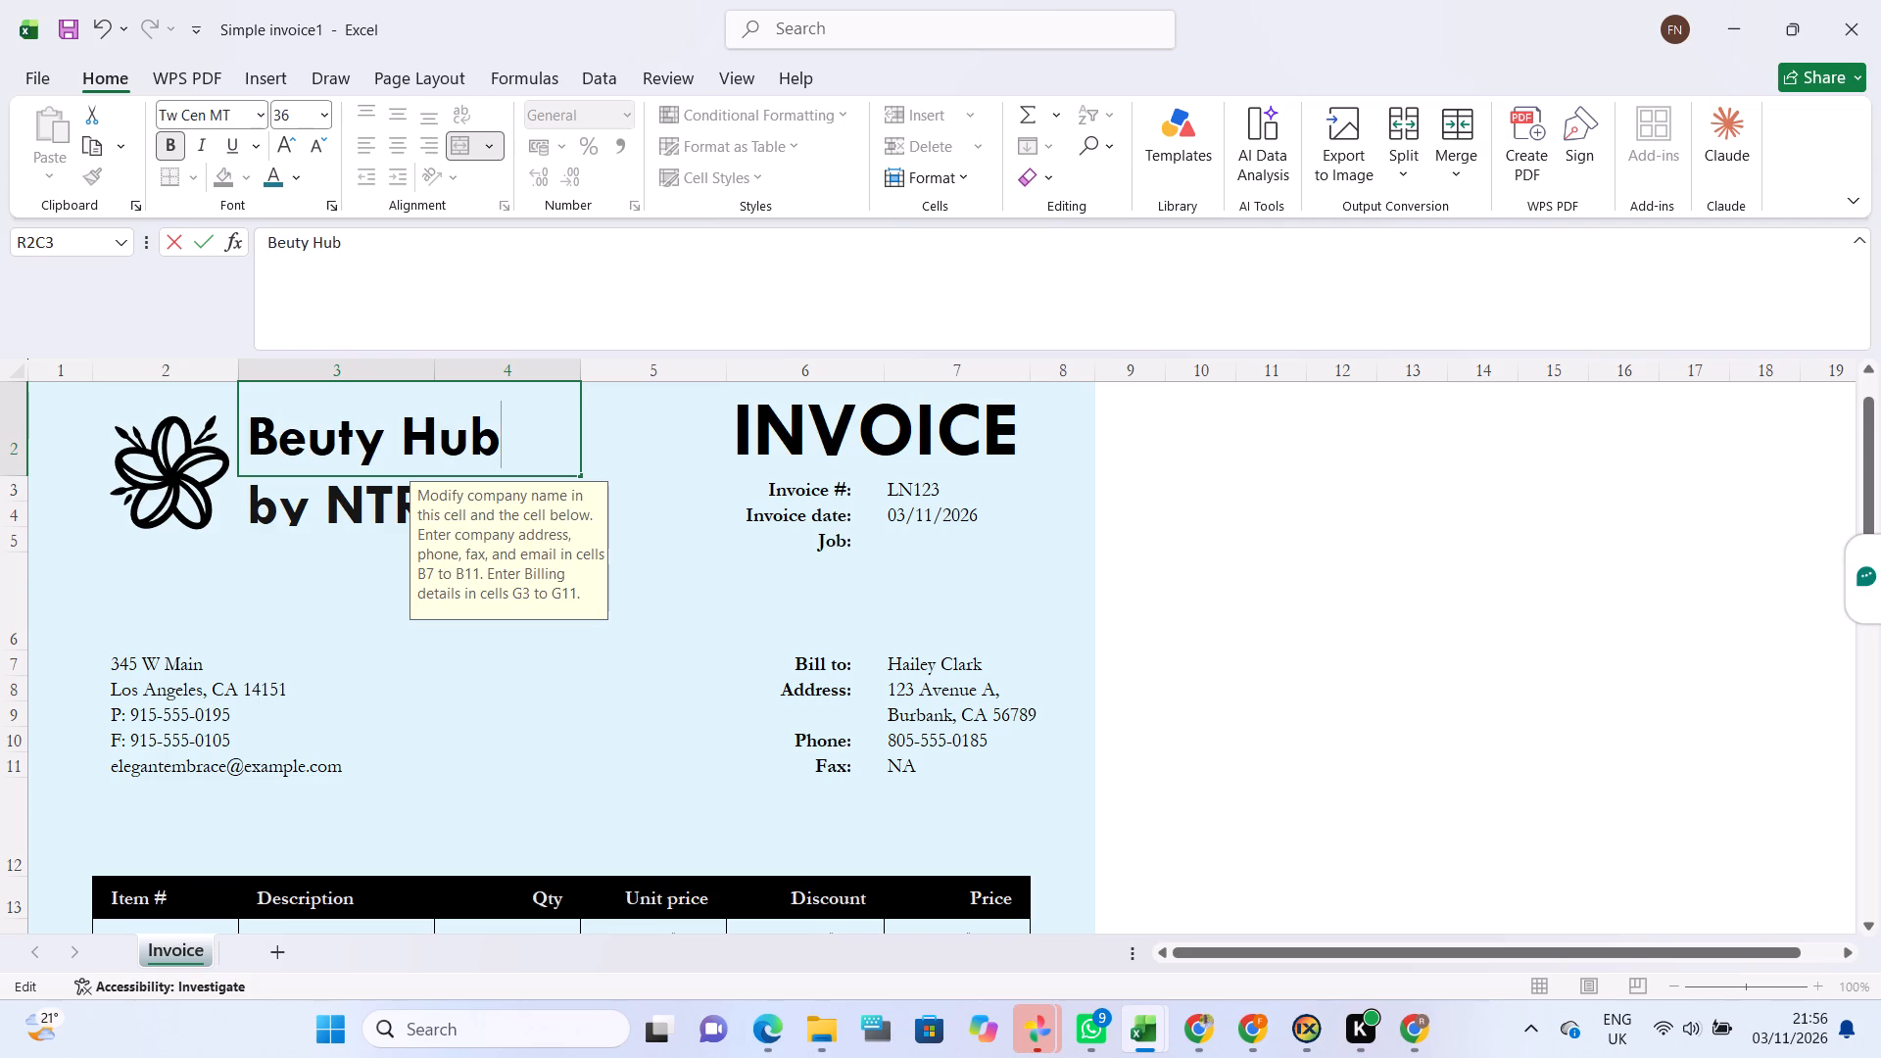
left_click(329, 508)
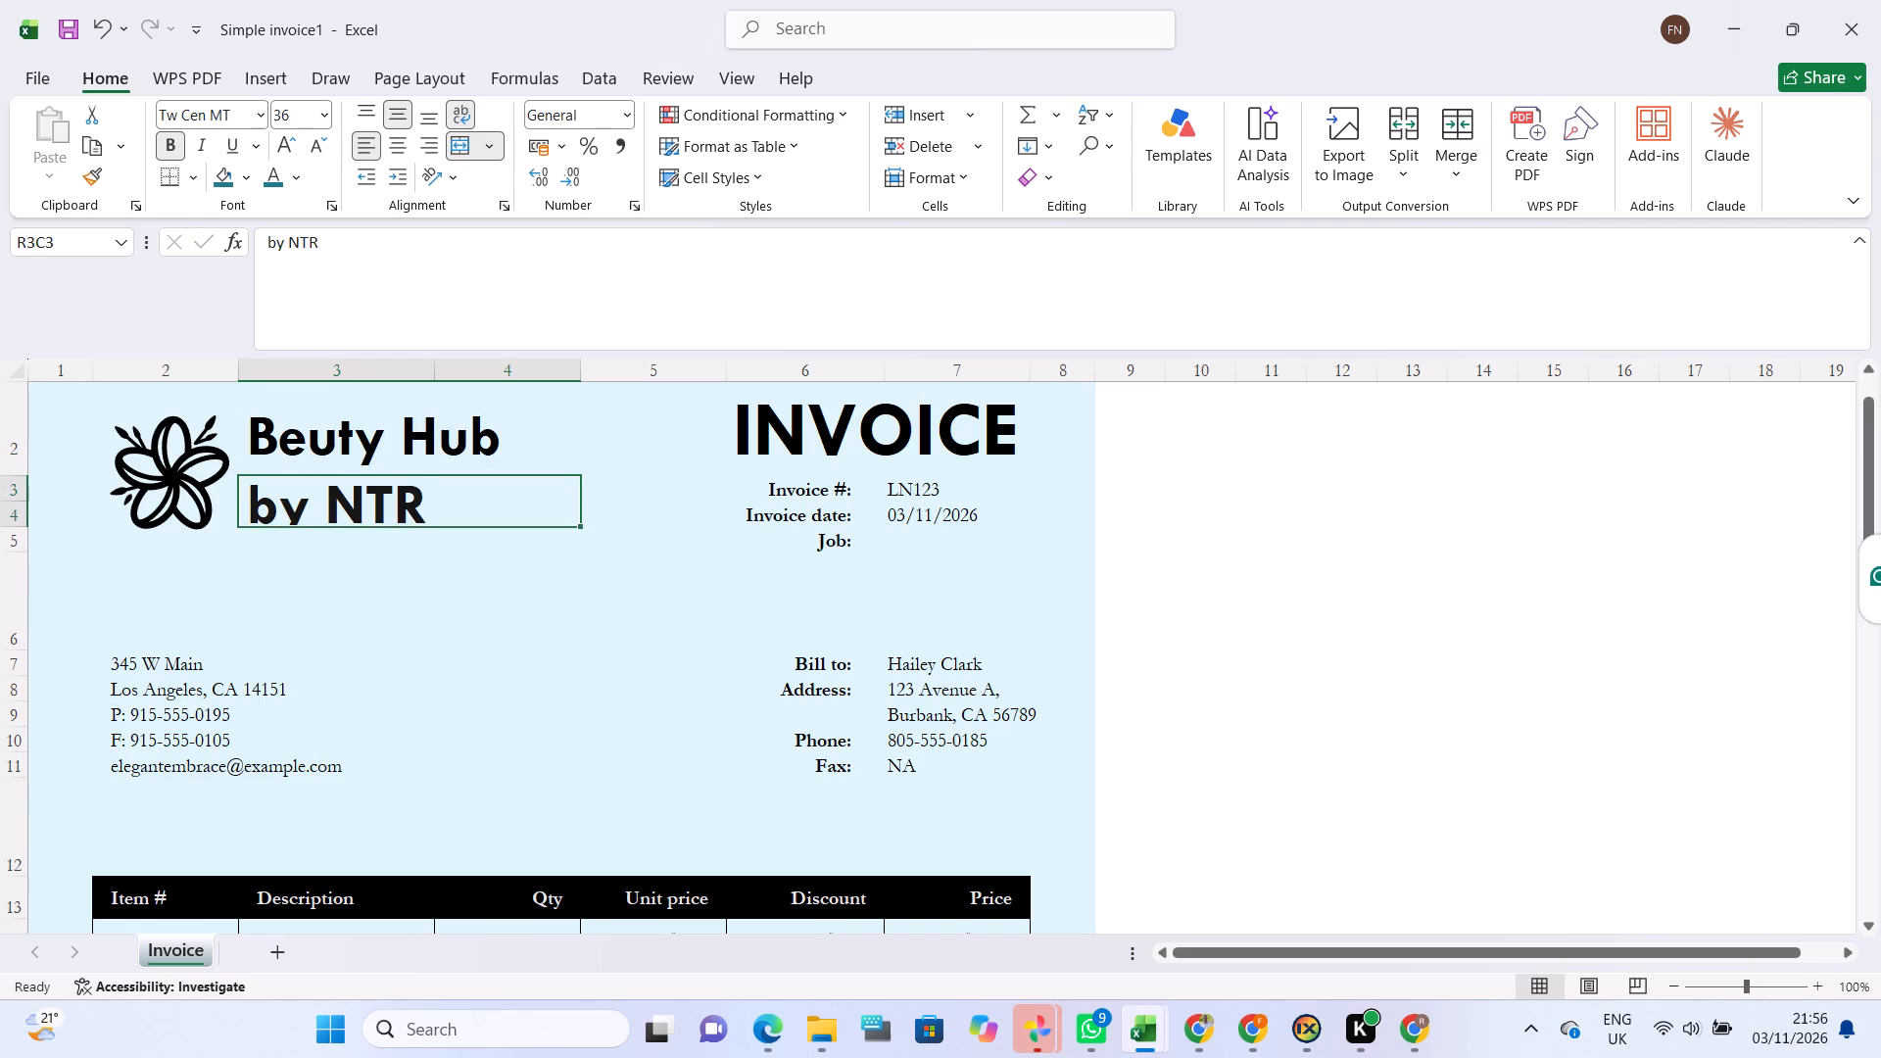
Enter "Nail Tech" in the empty Job field of the invoice header.
left_click(901, 536)
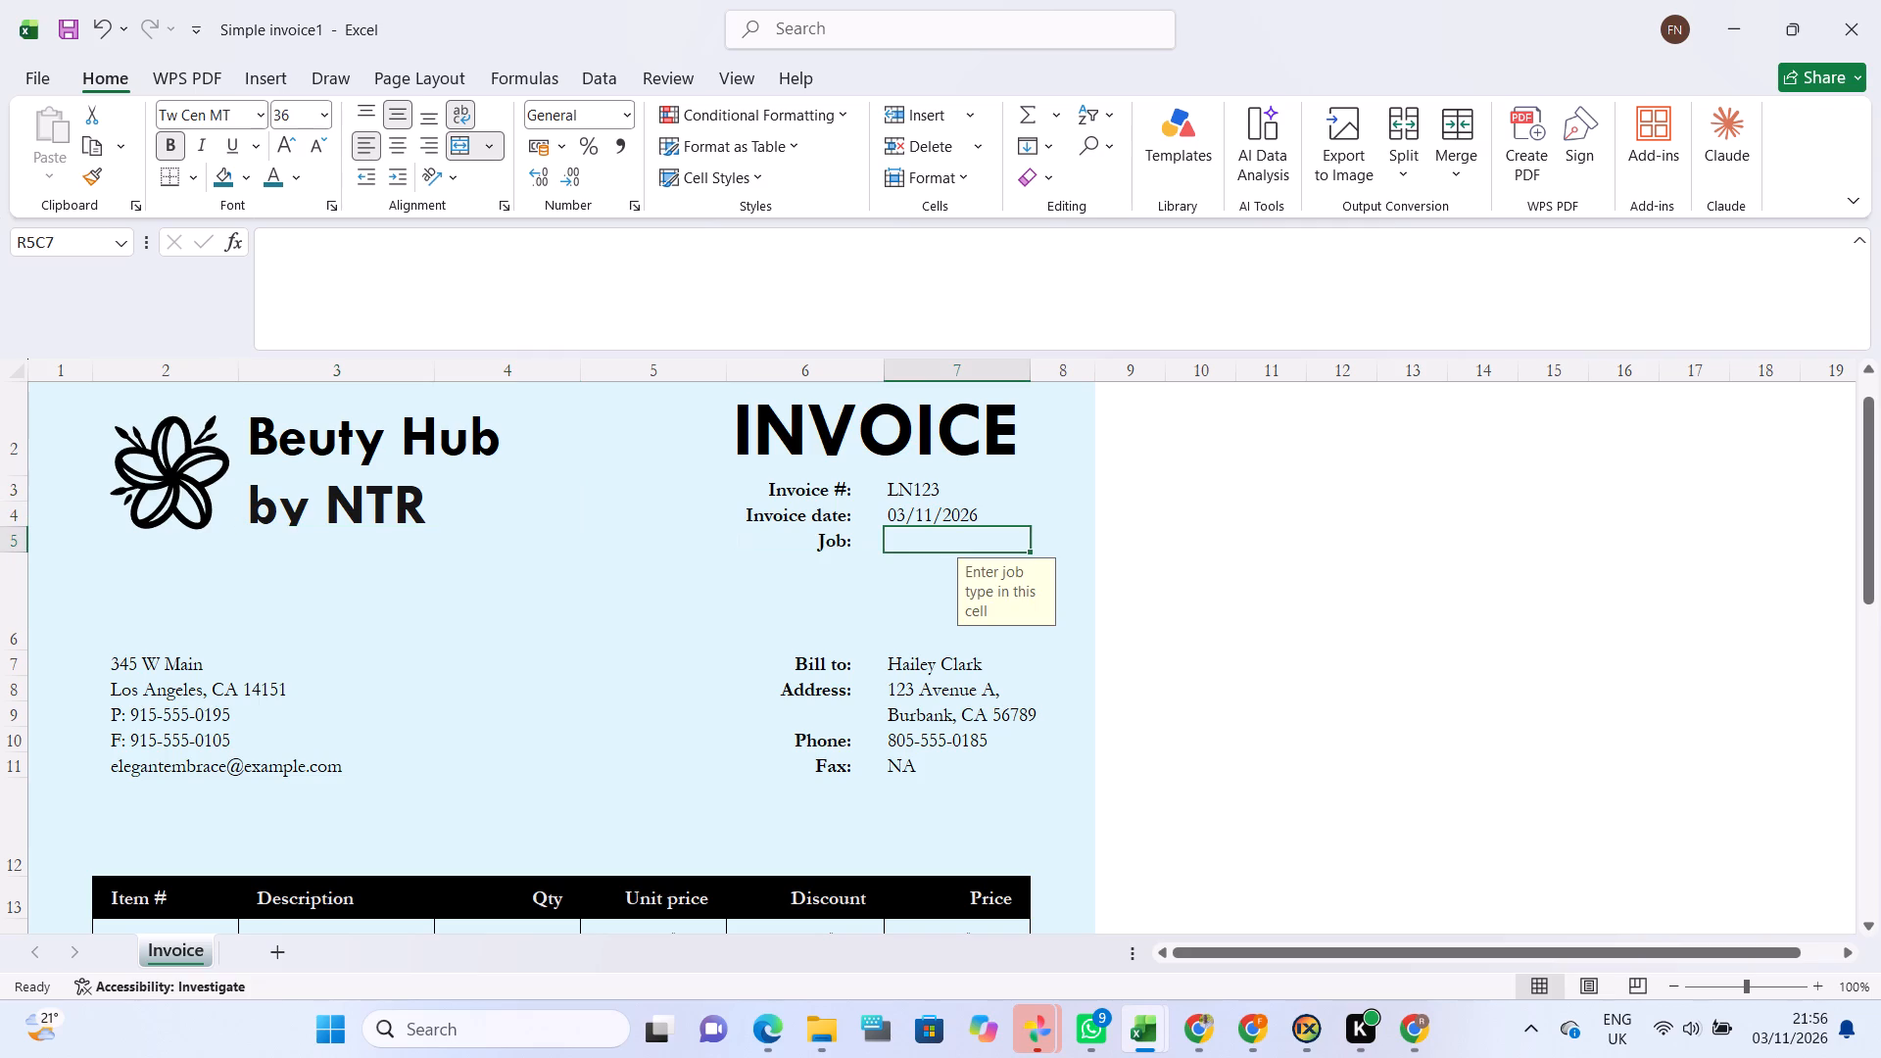
left_click(901, 536)
key("d")
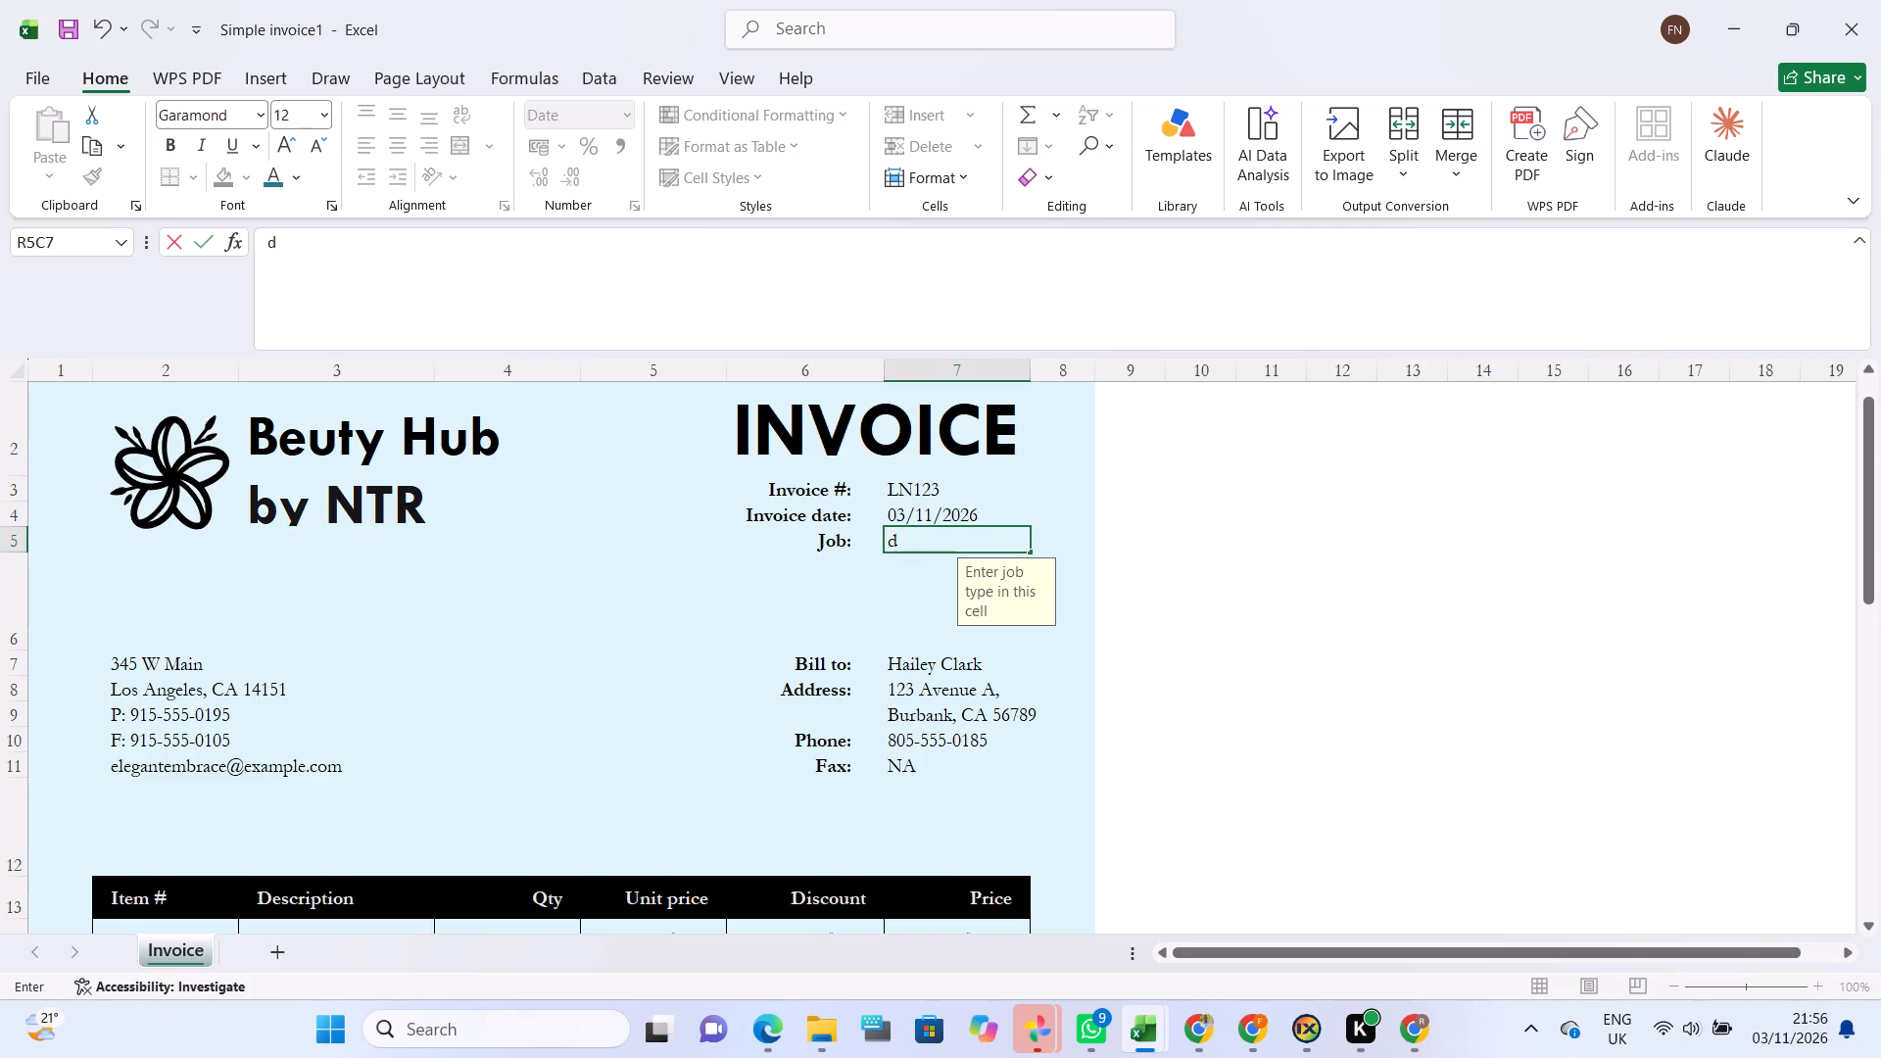
key("BackSpace")
type("ailm")
key("BackSpace")
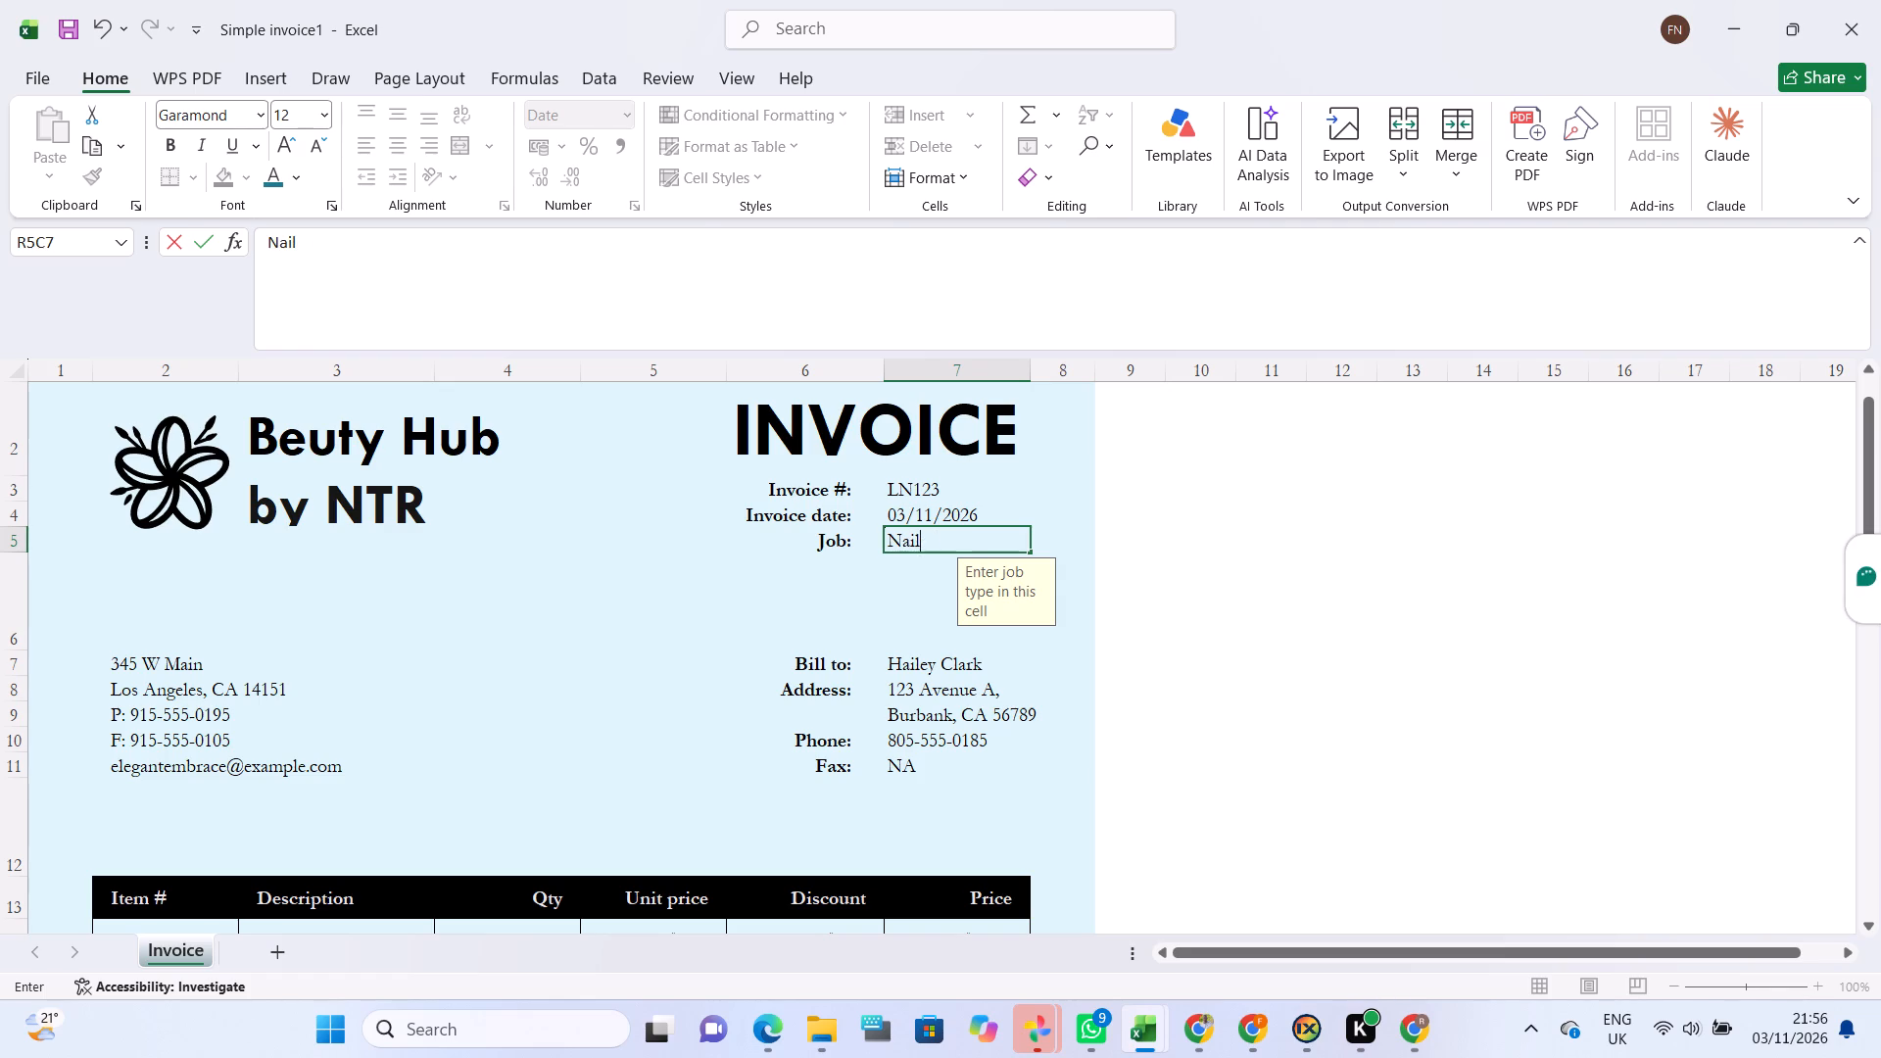
key("space")
Replace the sample name in the Bill to field with the customer's first name and capitalised initials.
left_click(931, 664)
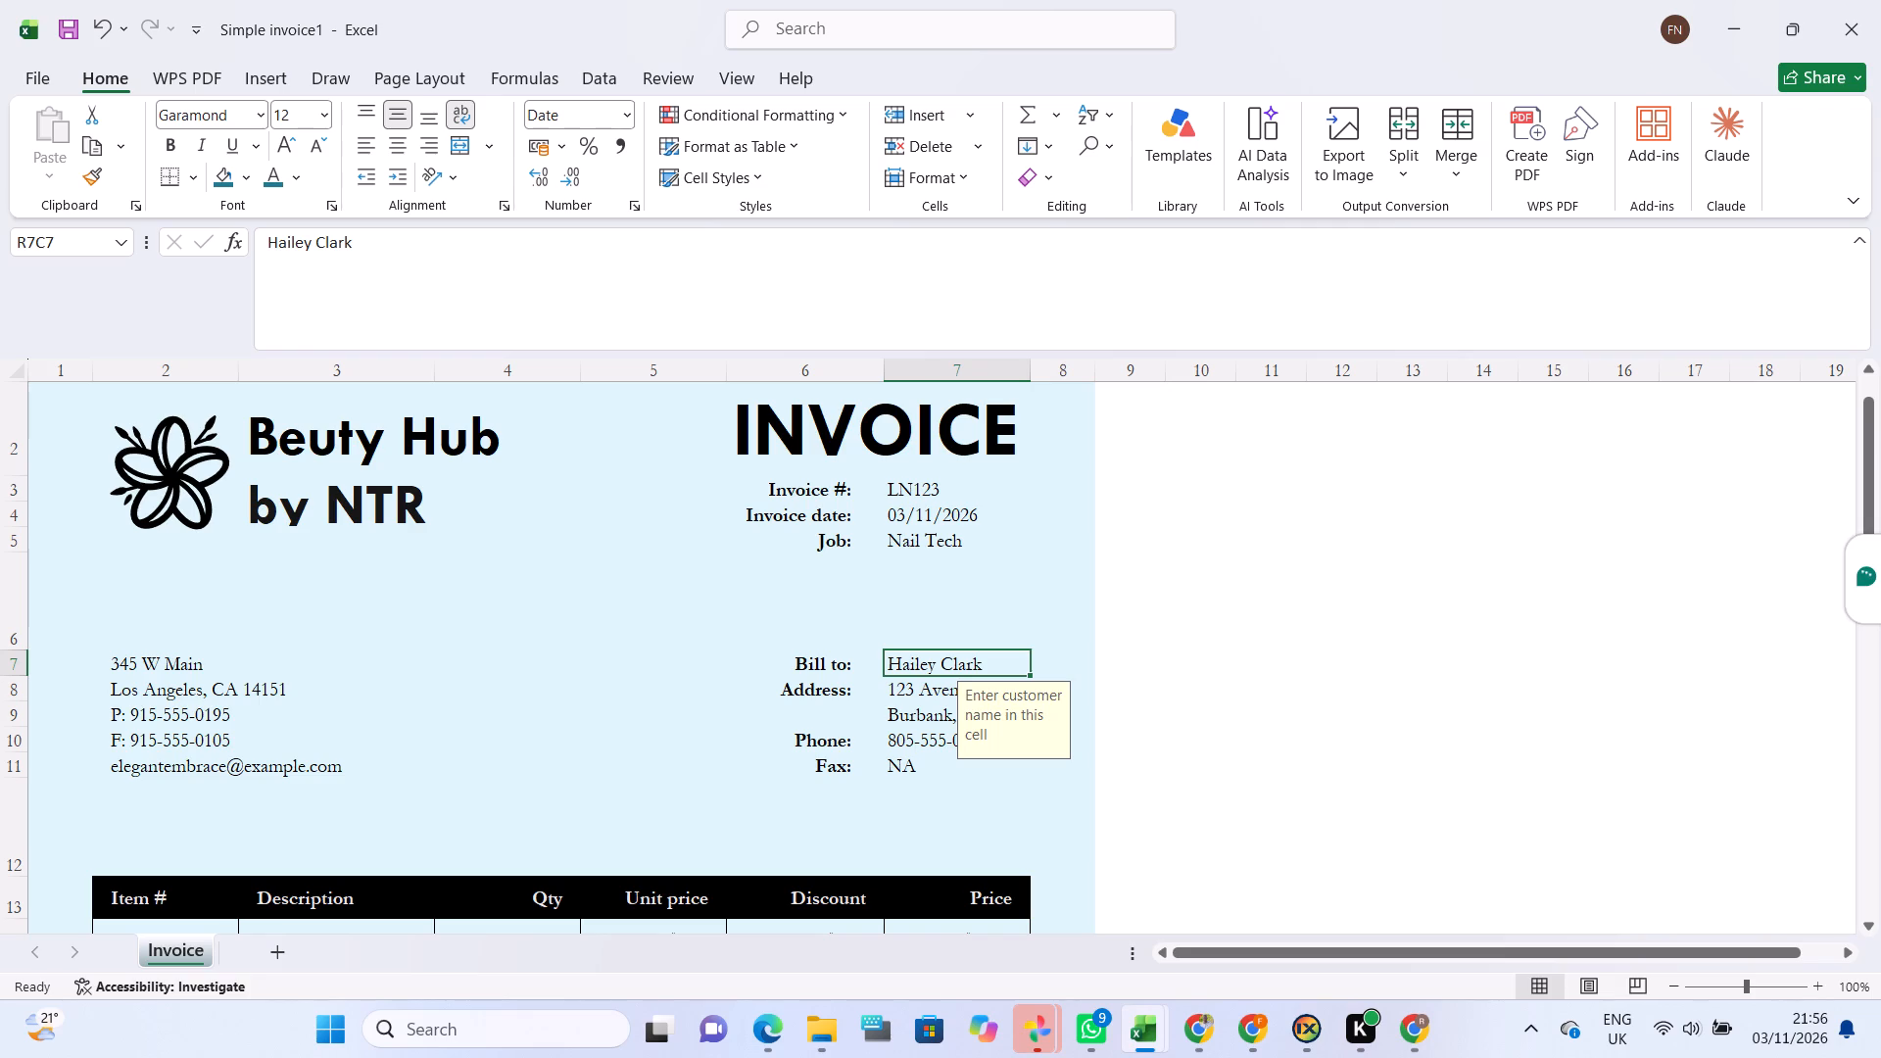
key("BackSpace")
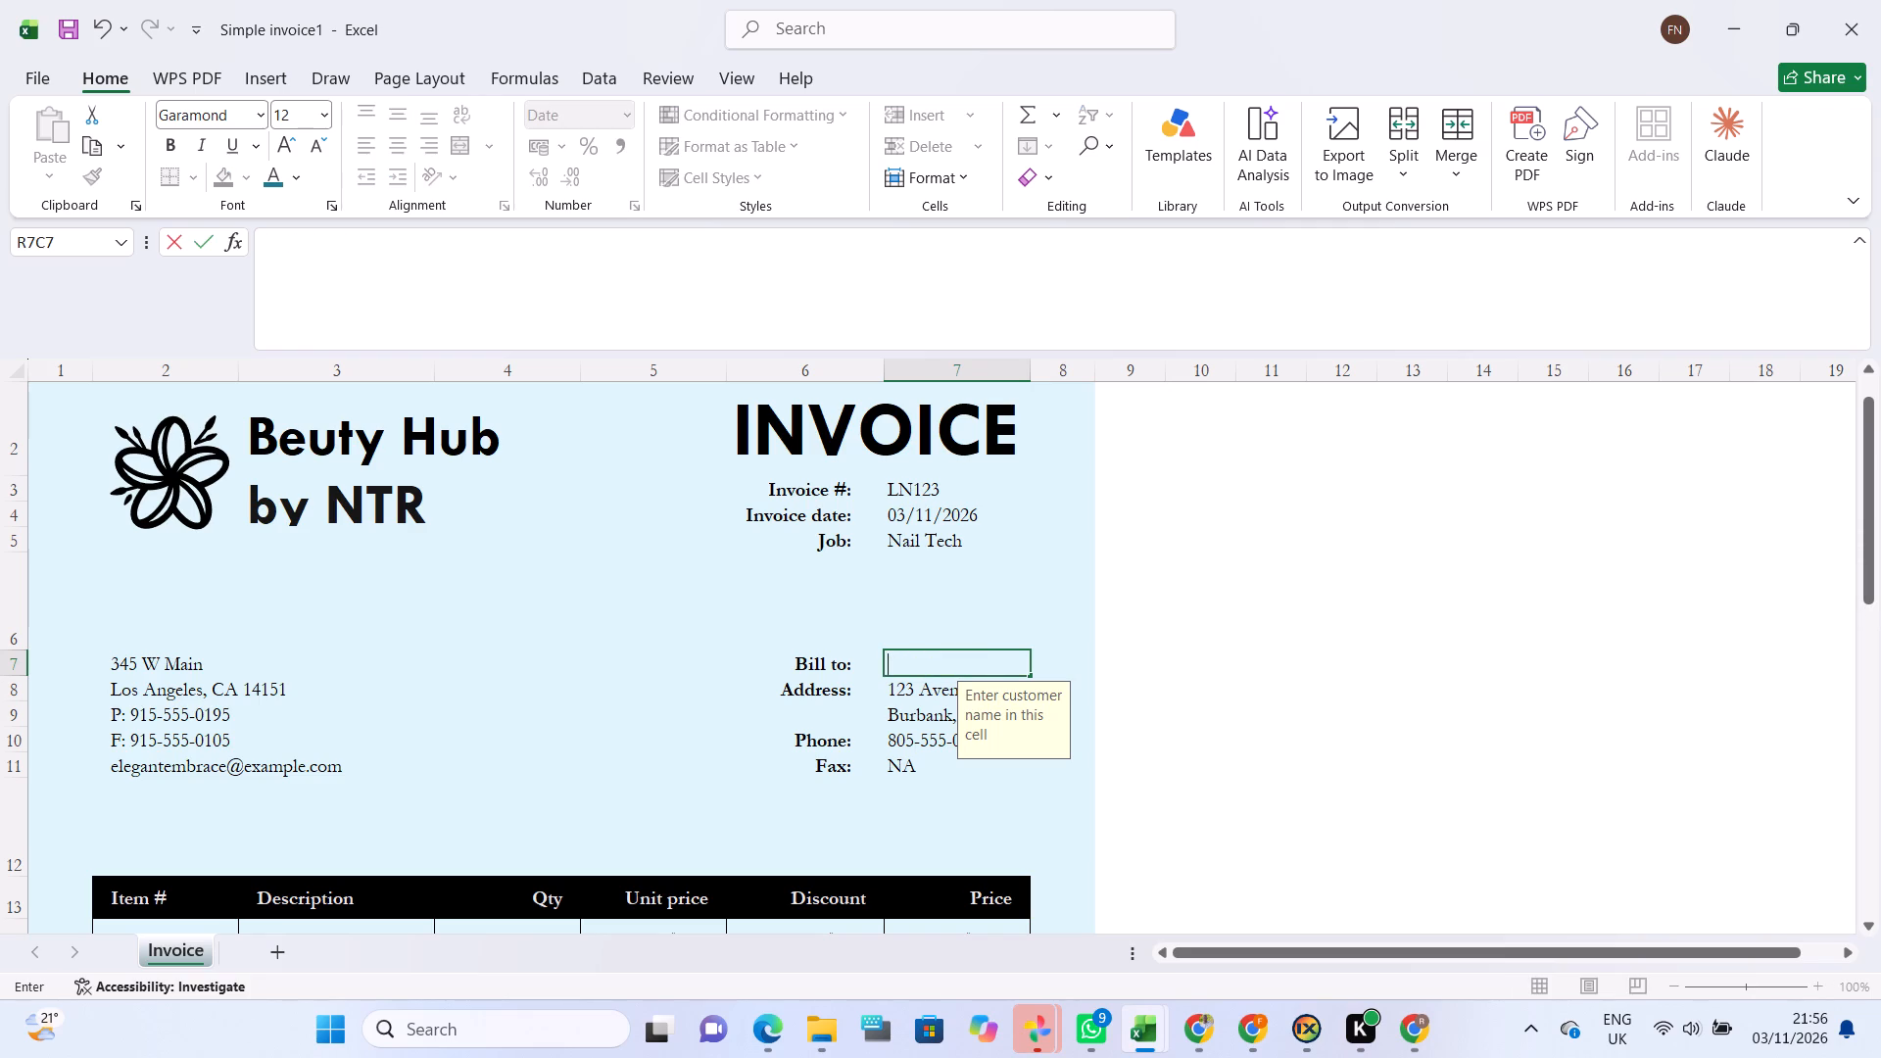
key("l")
key("BackSpace")
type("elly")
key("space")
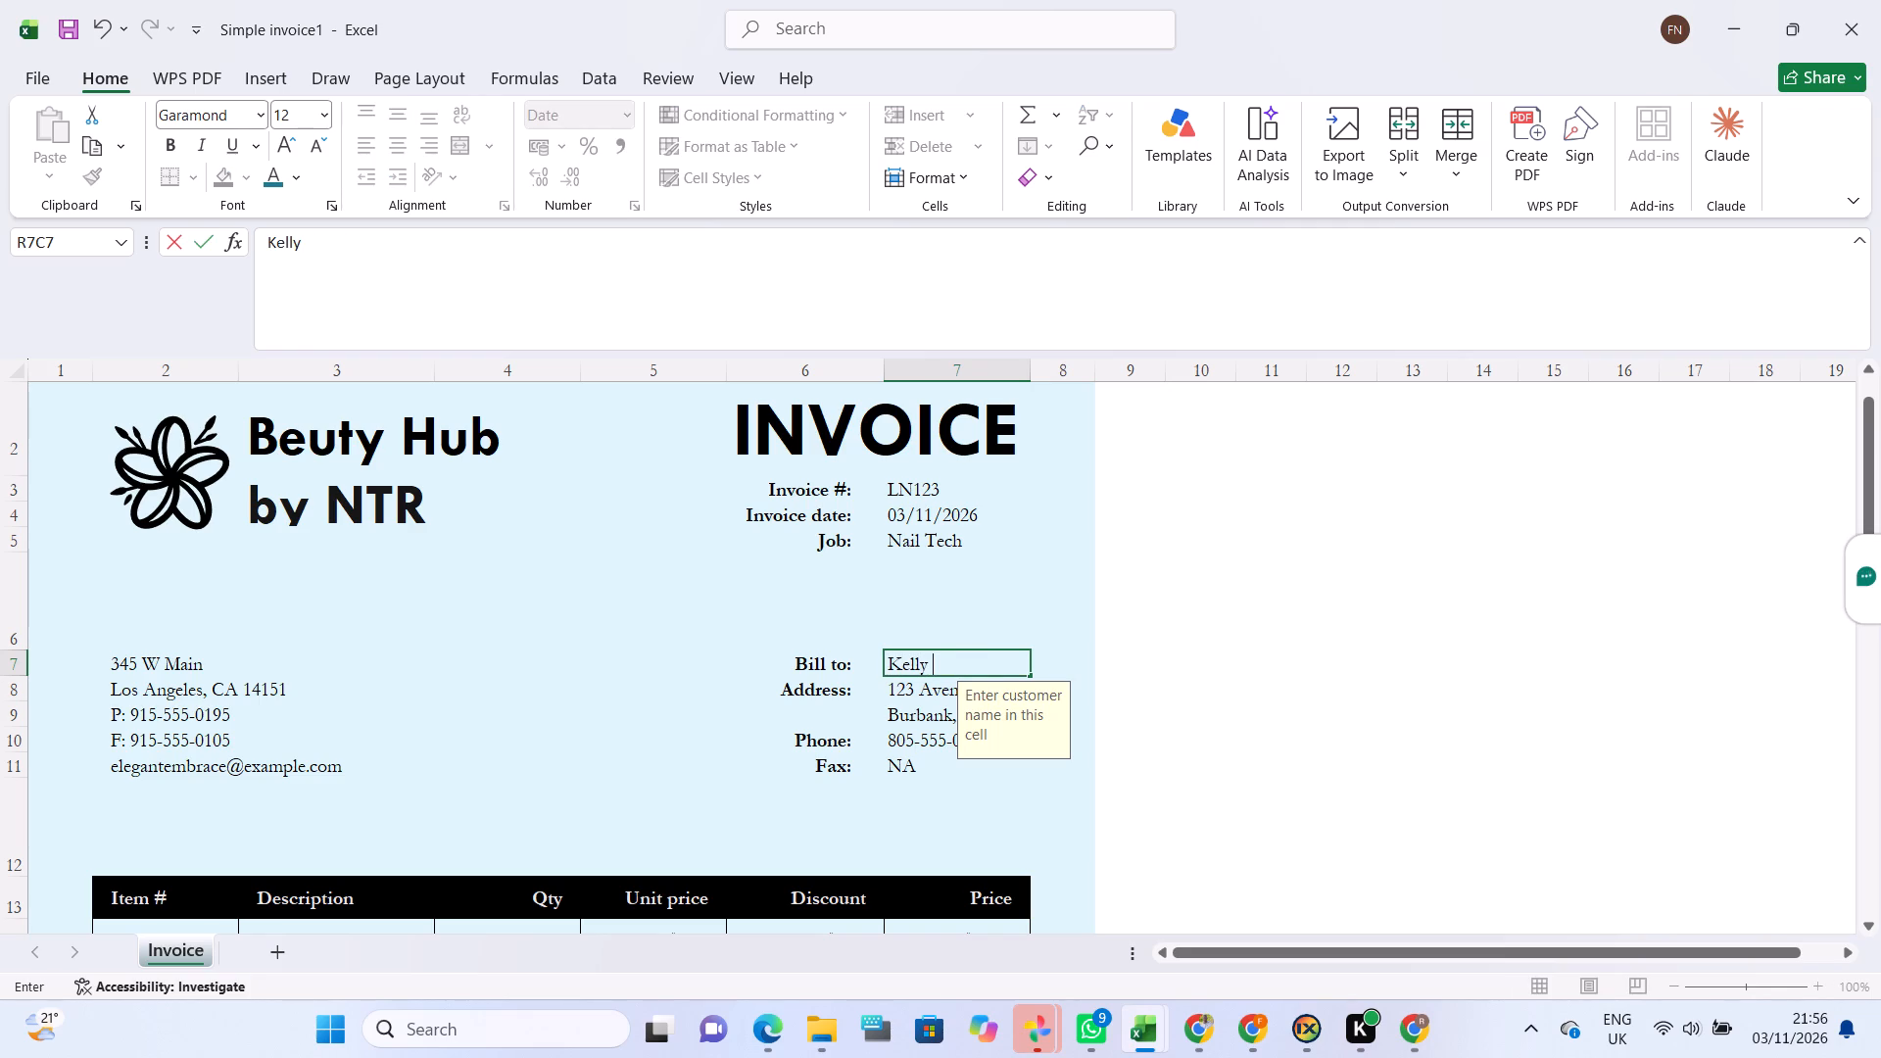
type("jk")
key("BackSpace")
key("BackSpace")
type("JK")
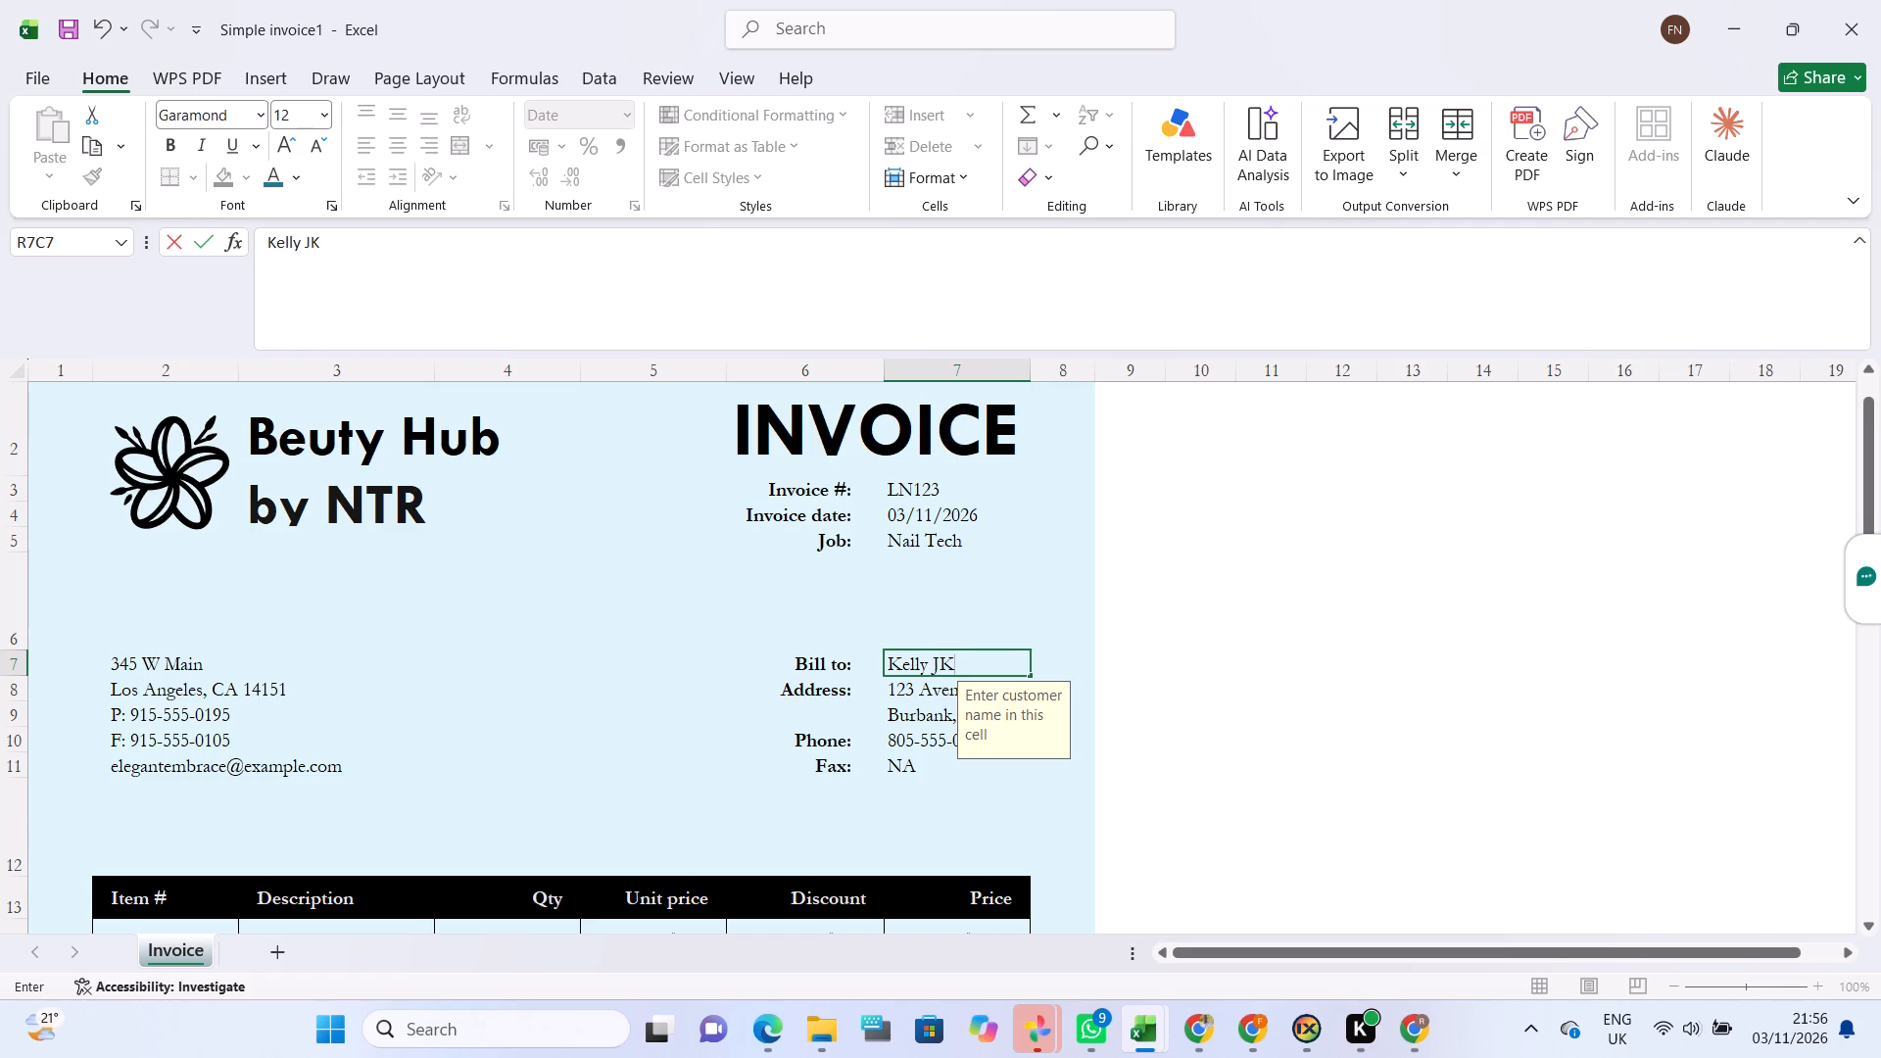
Replace the first Address line under Bill to with the customer's postal code and town, separated by a comma.
left_click(933, 698)
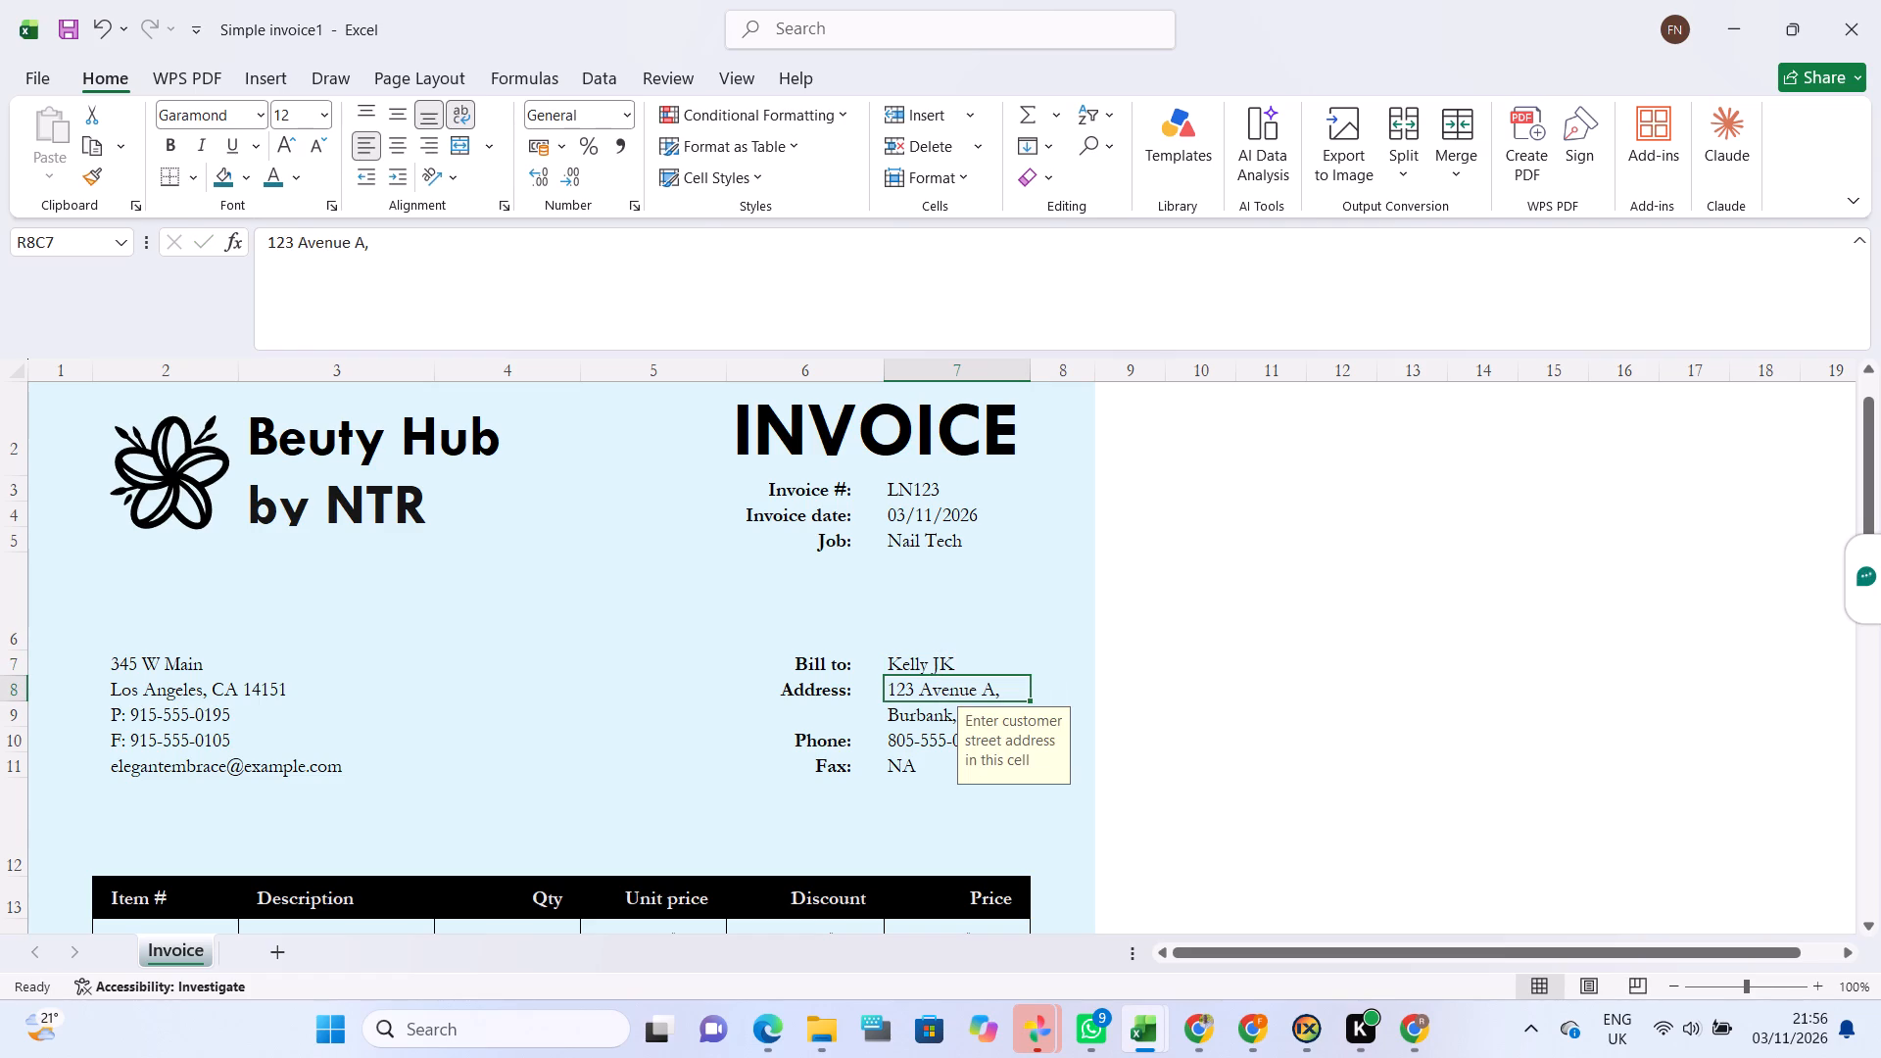
left_click(997, 688)
left_click(997, 688)
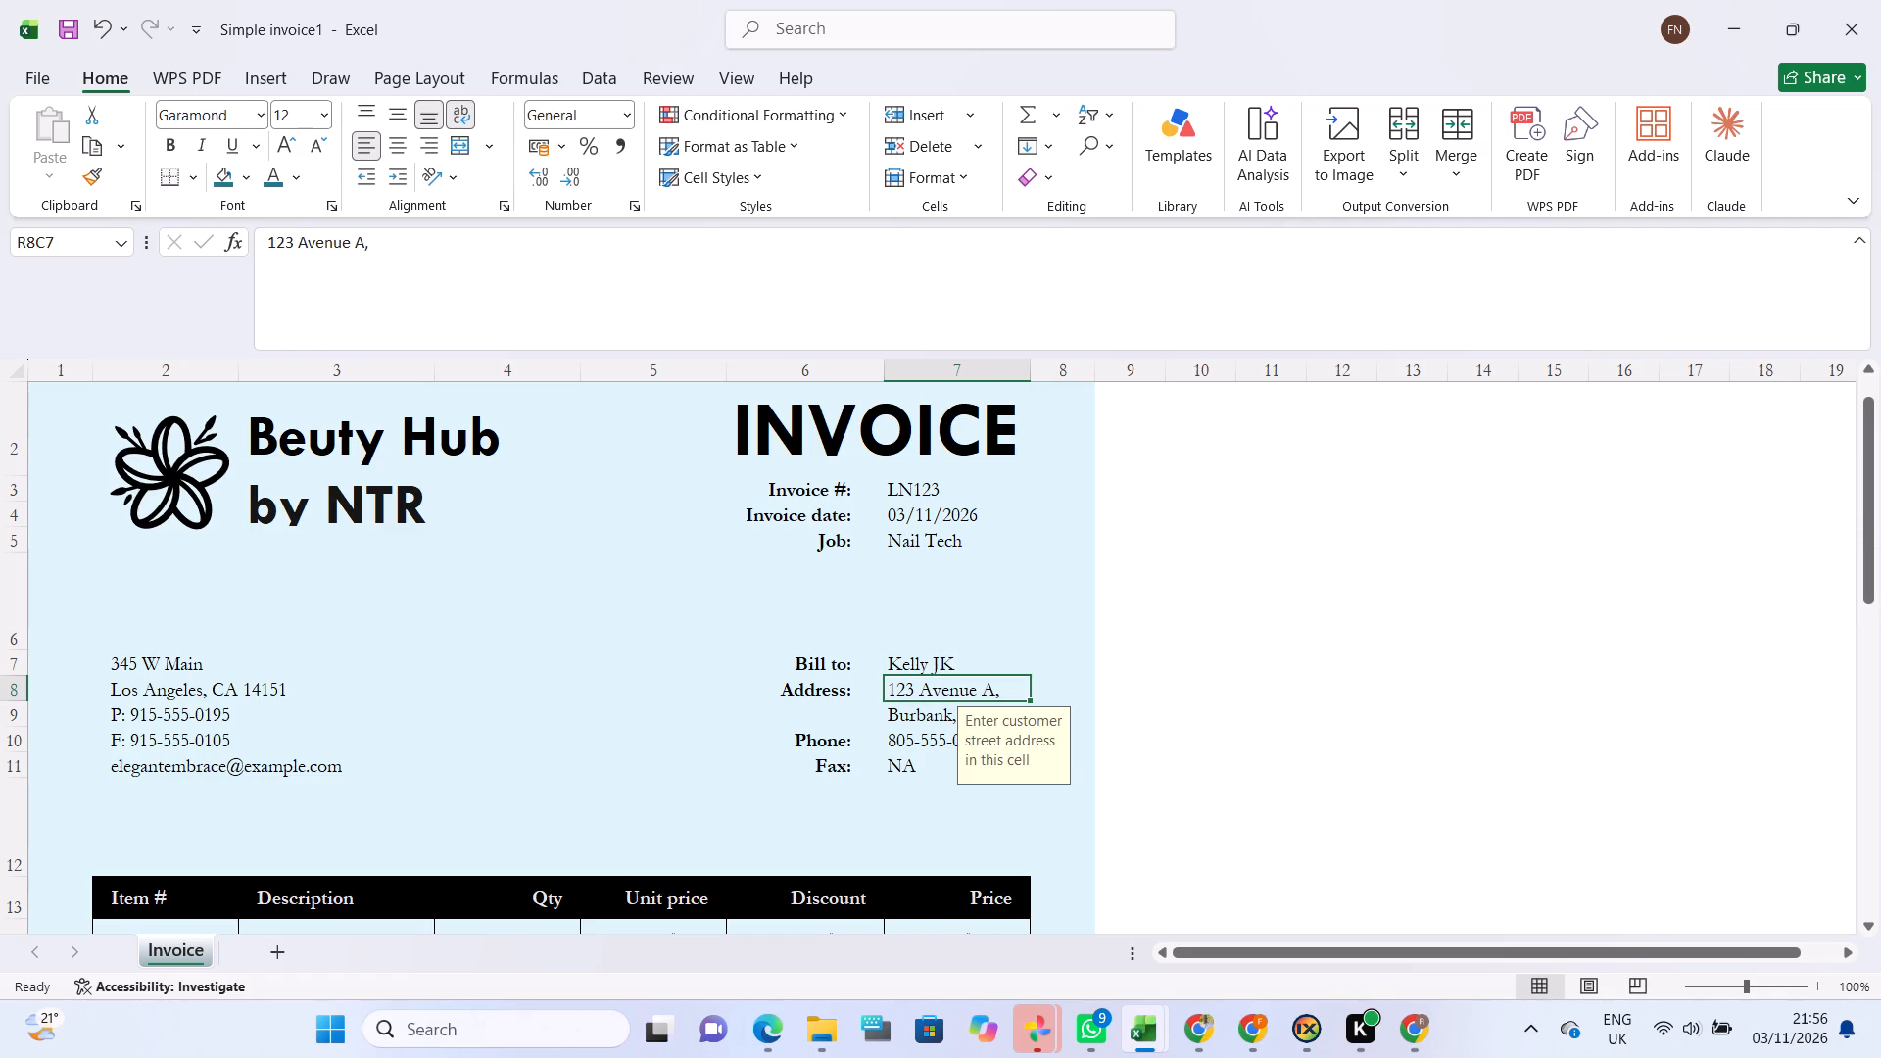
double_click(997, 688)
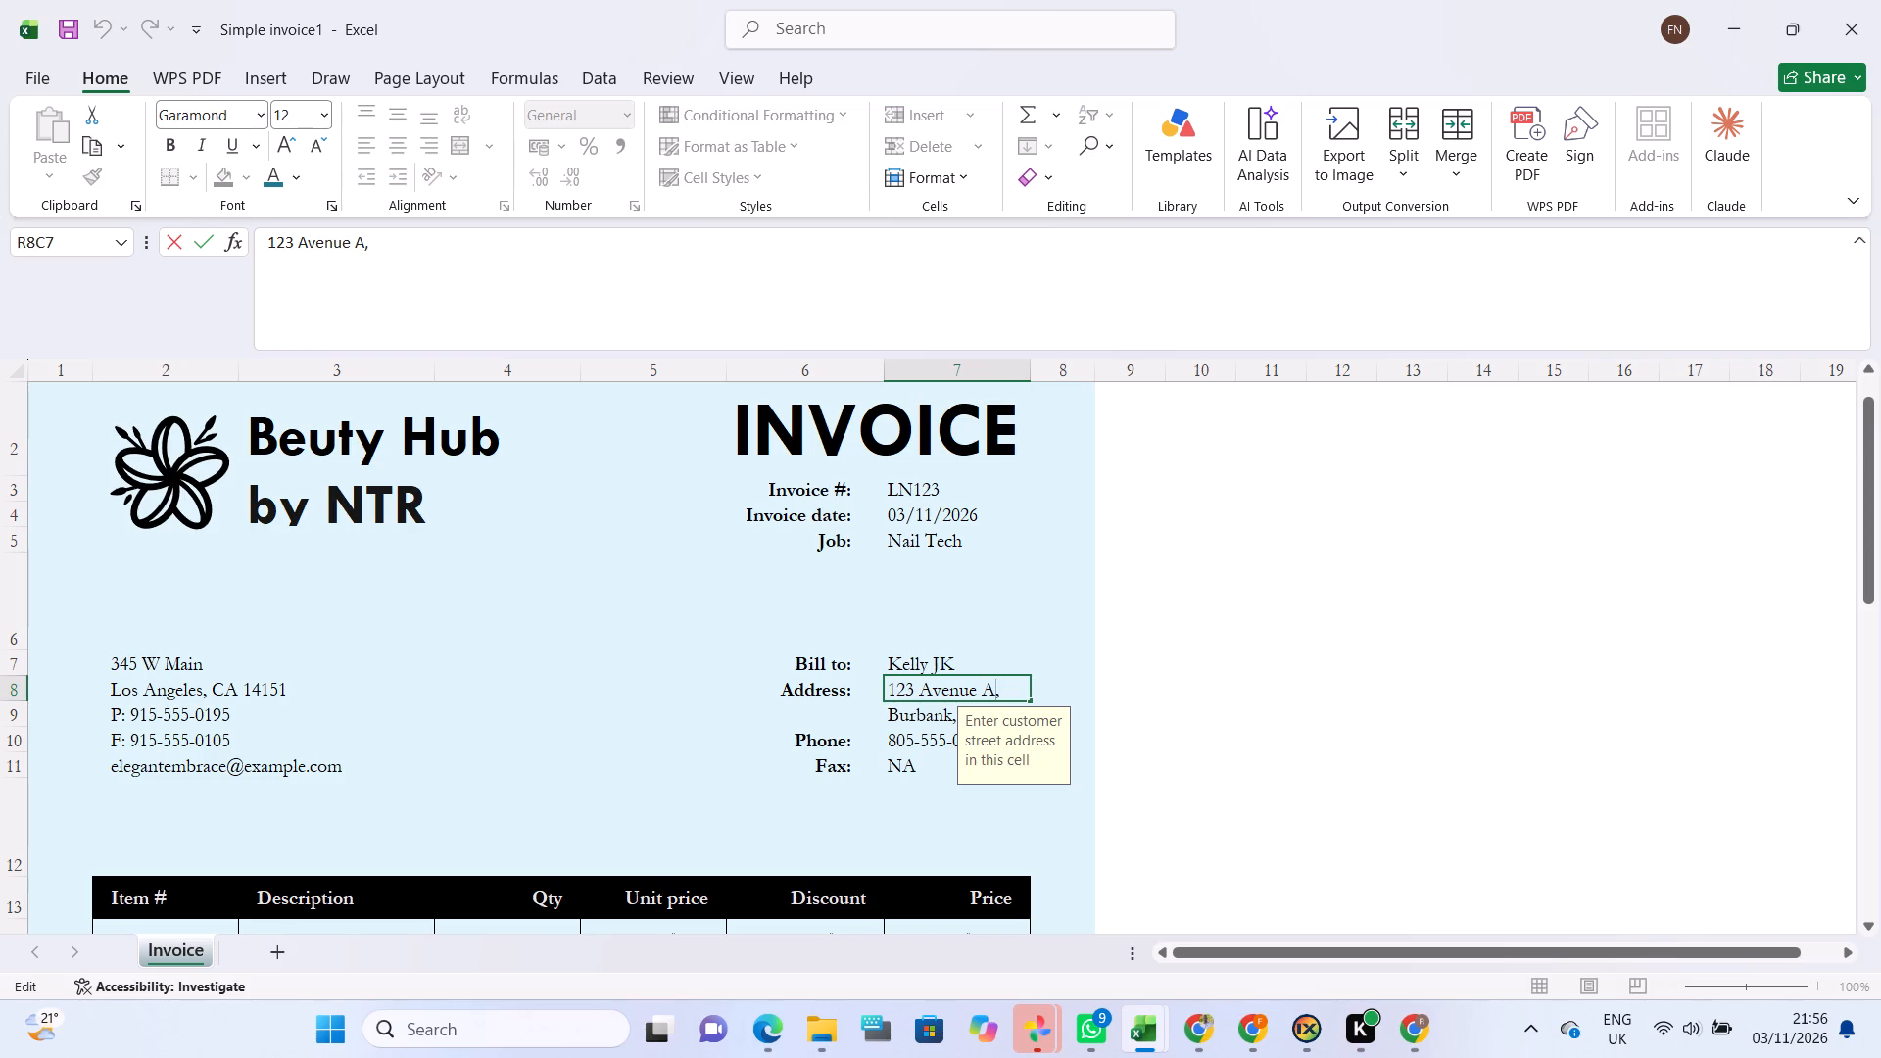
key("BackSpace")
key("BackSpace")
key("BackSpace")
key("BackSpace")
key("BackSpace")
key("BackSpace")
key("BackSpace")
key("BackSpace")
key("BackSpace")
key("BackSpace")
key("BackSpace")
key("BackSpace")
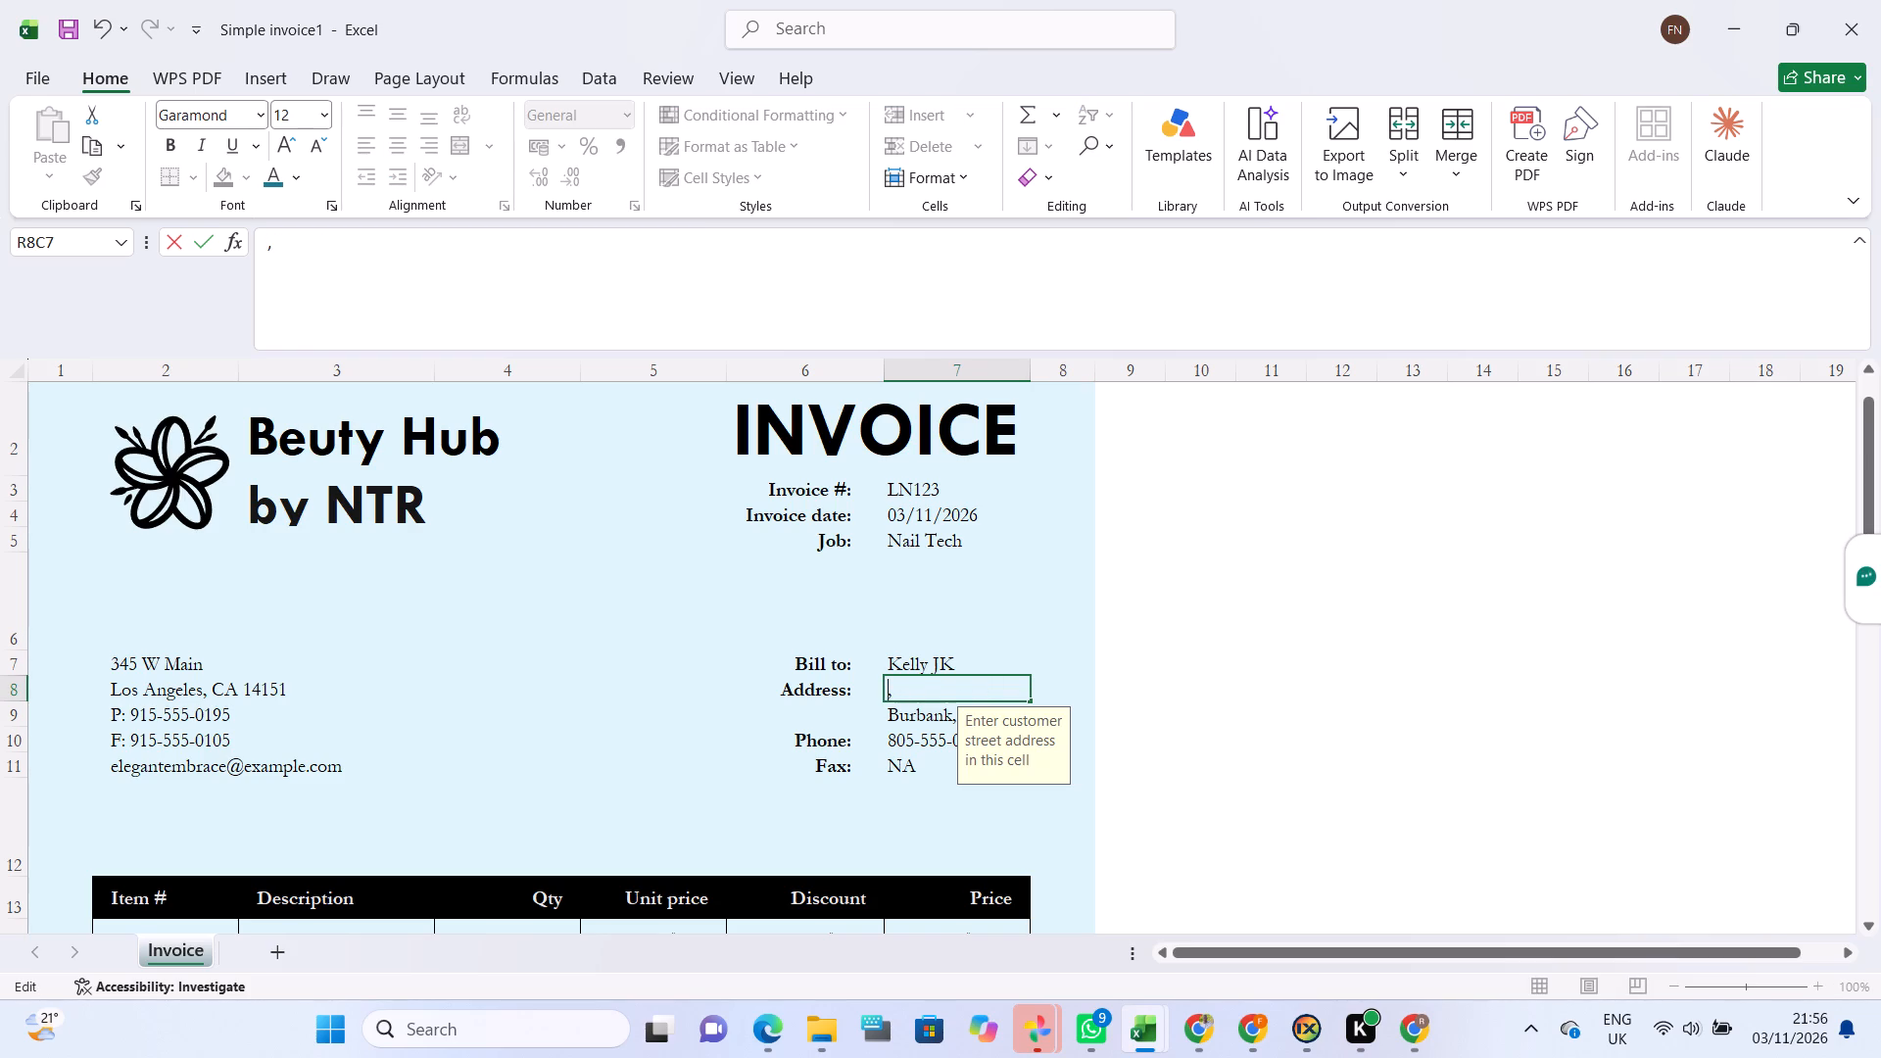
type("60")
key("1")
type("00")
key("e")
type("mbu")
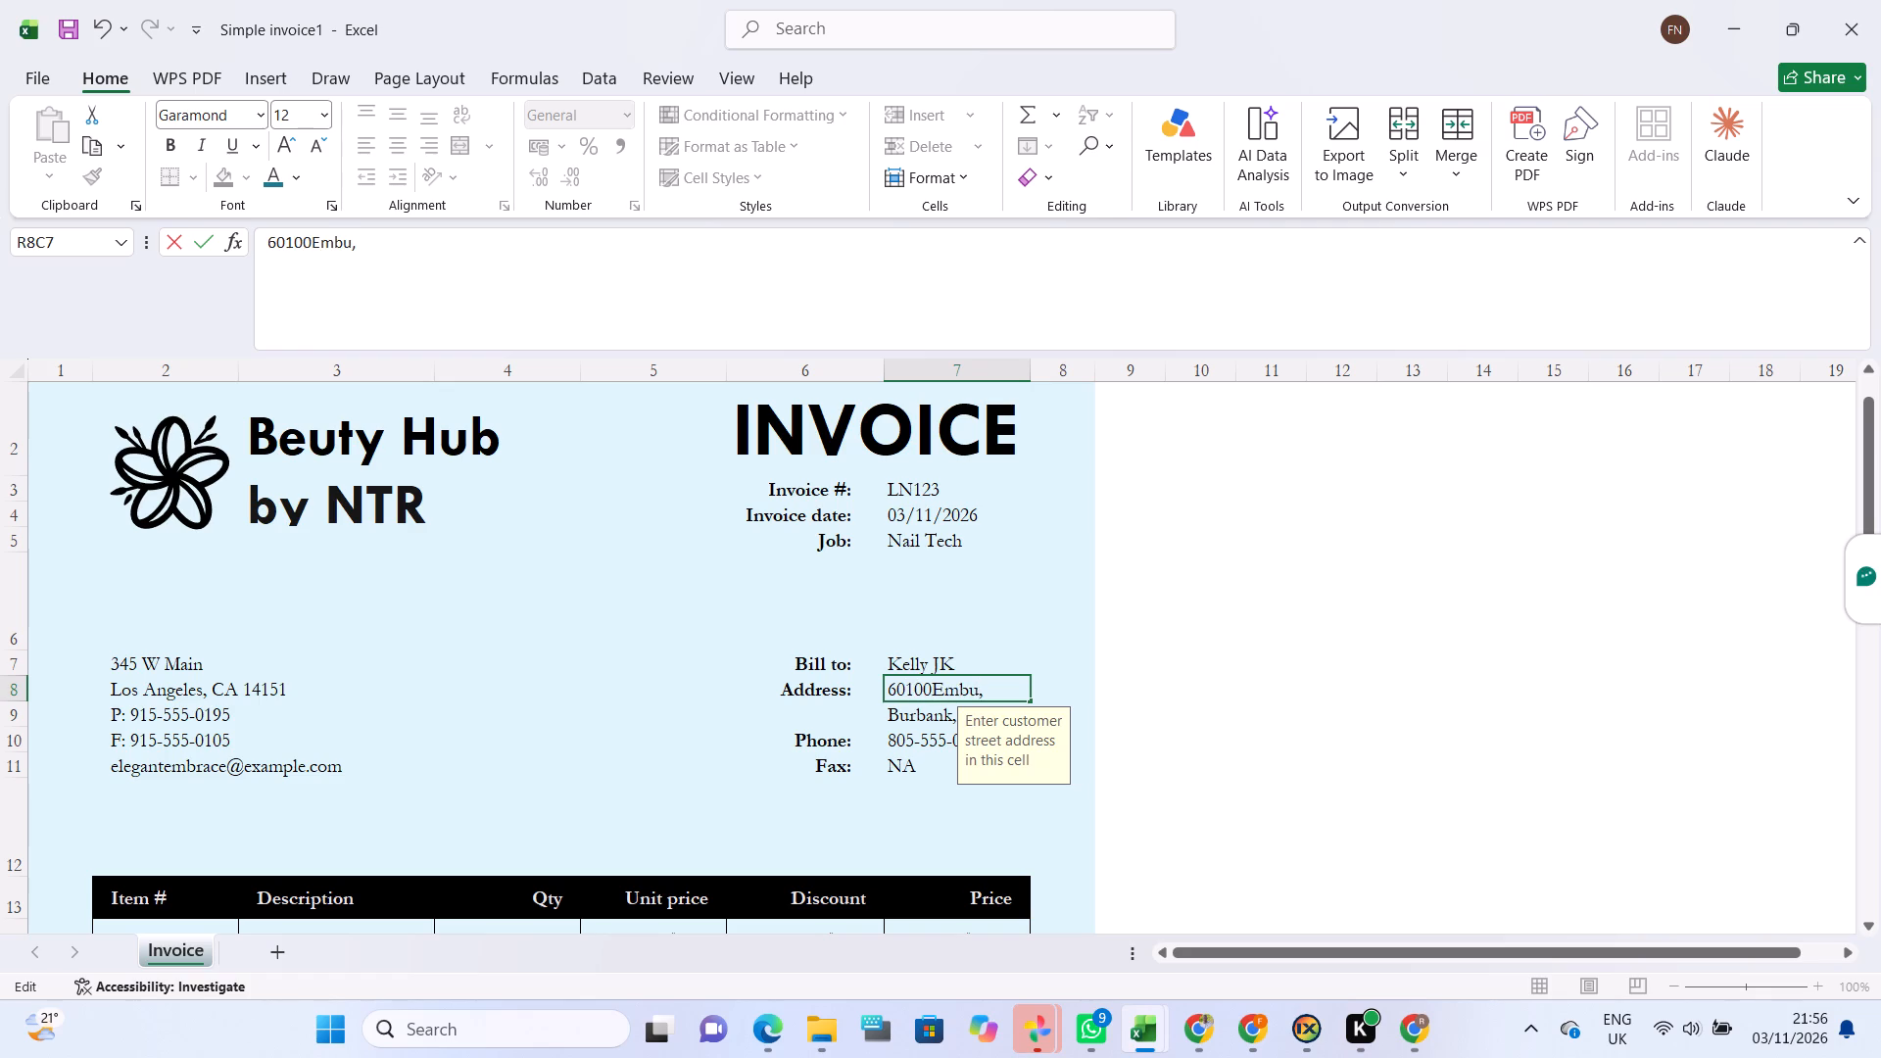
left_click(935, 689)
key("comma")
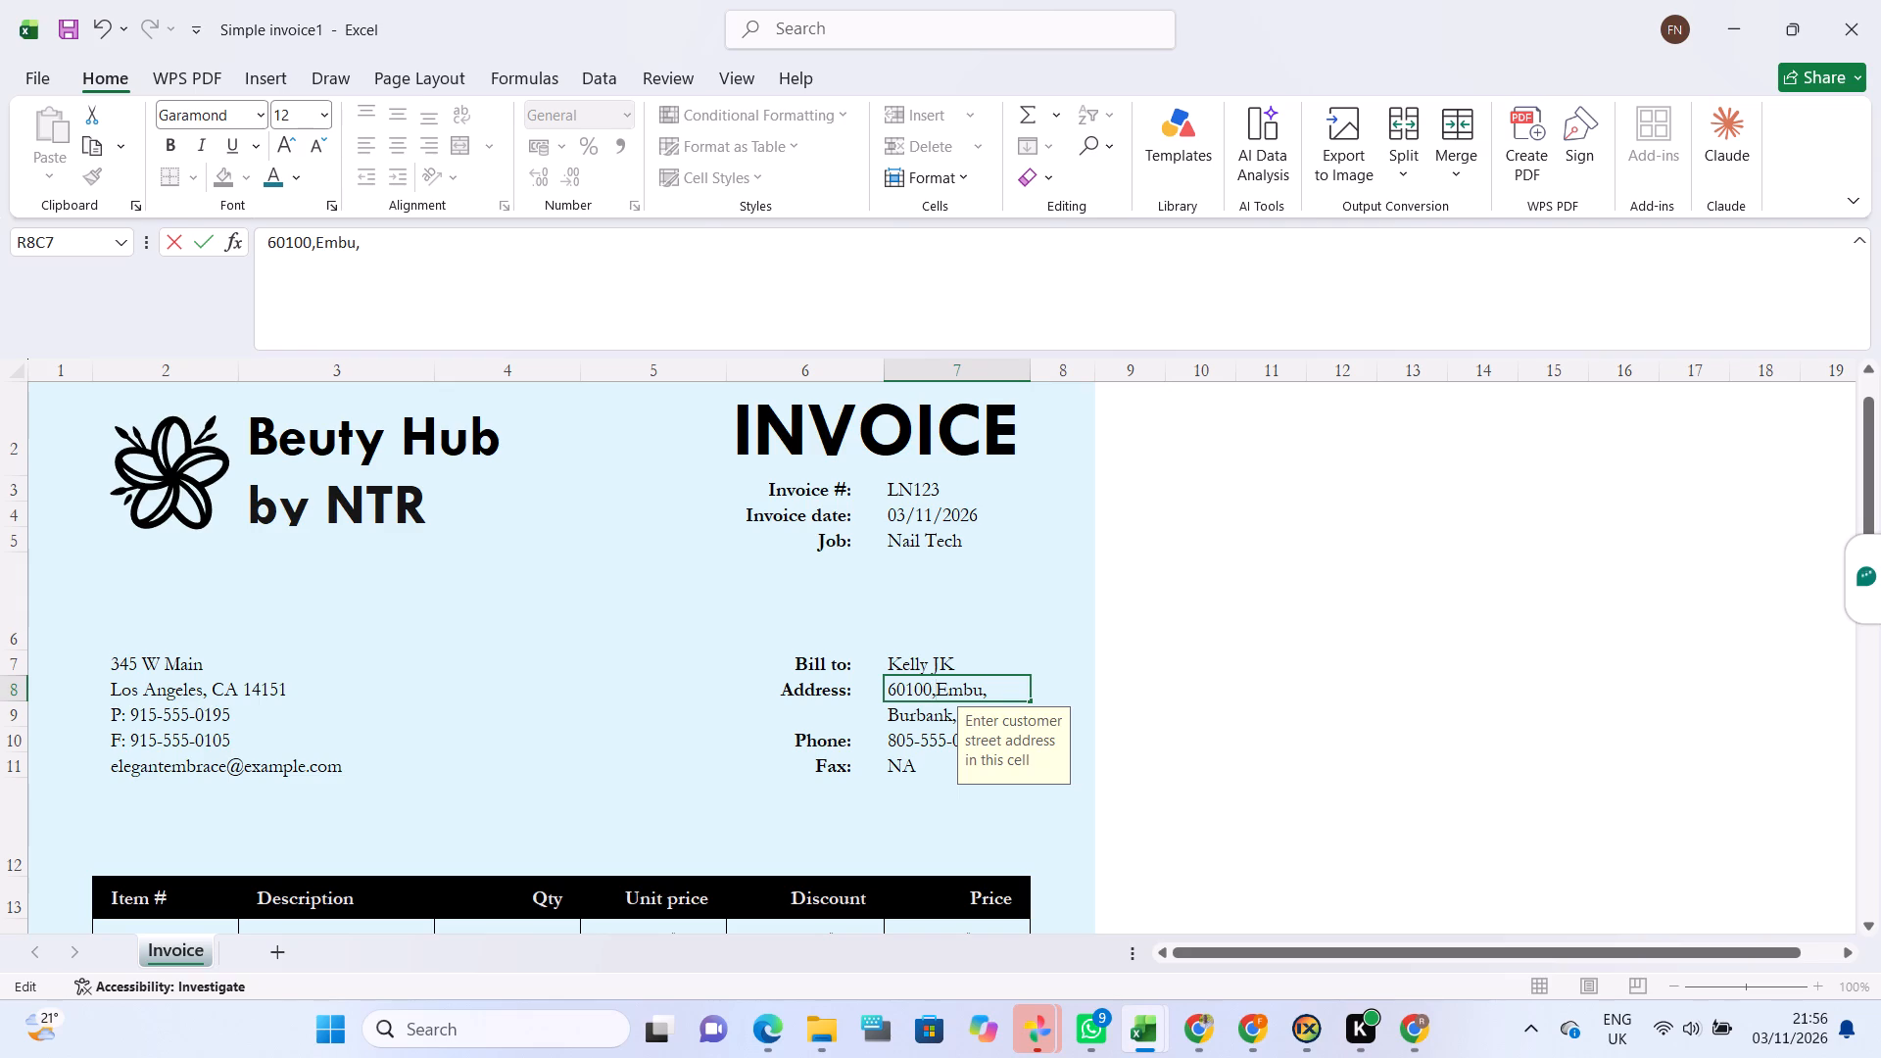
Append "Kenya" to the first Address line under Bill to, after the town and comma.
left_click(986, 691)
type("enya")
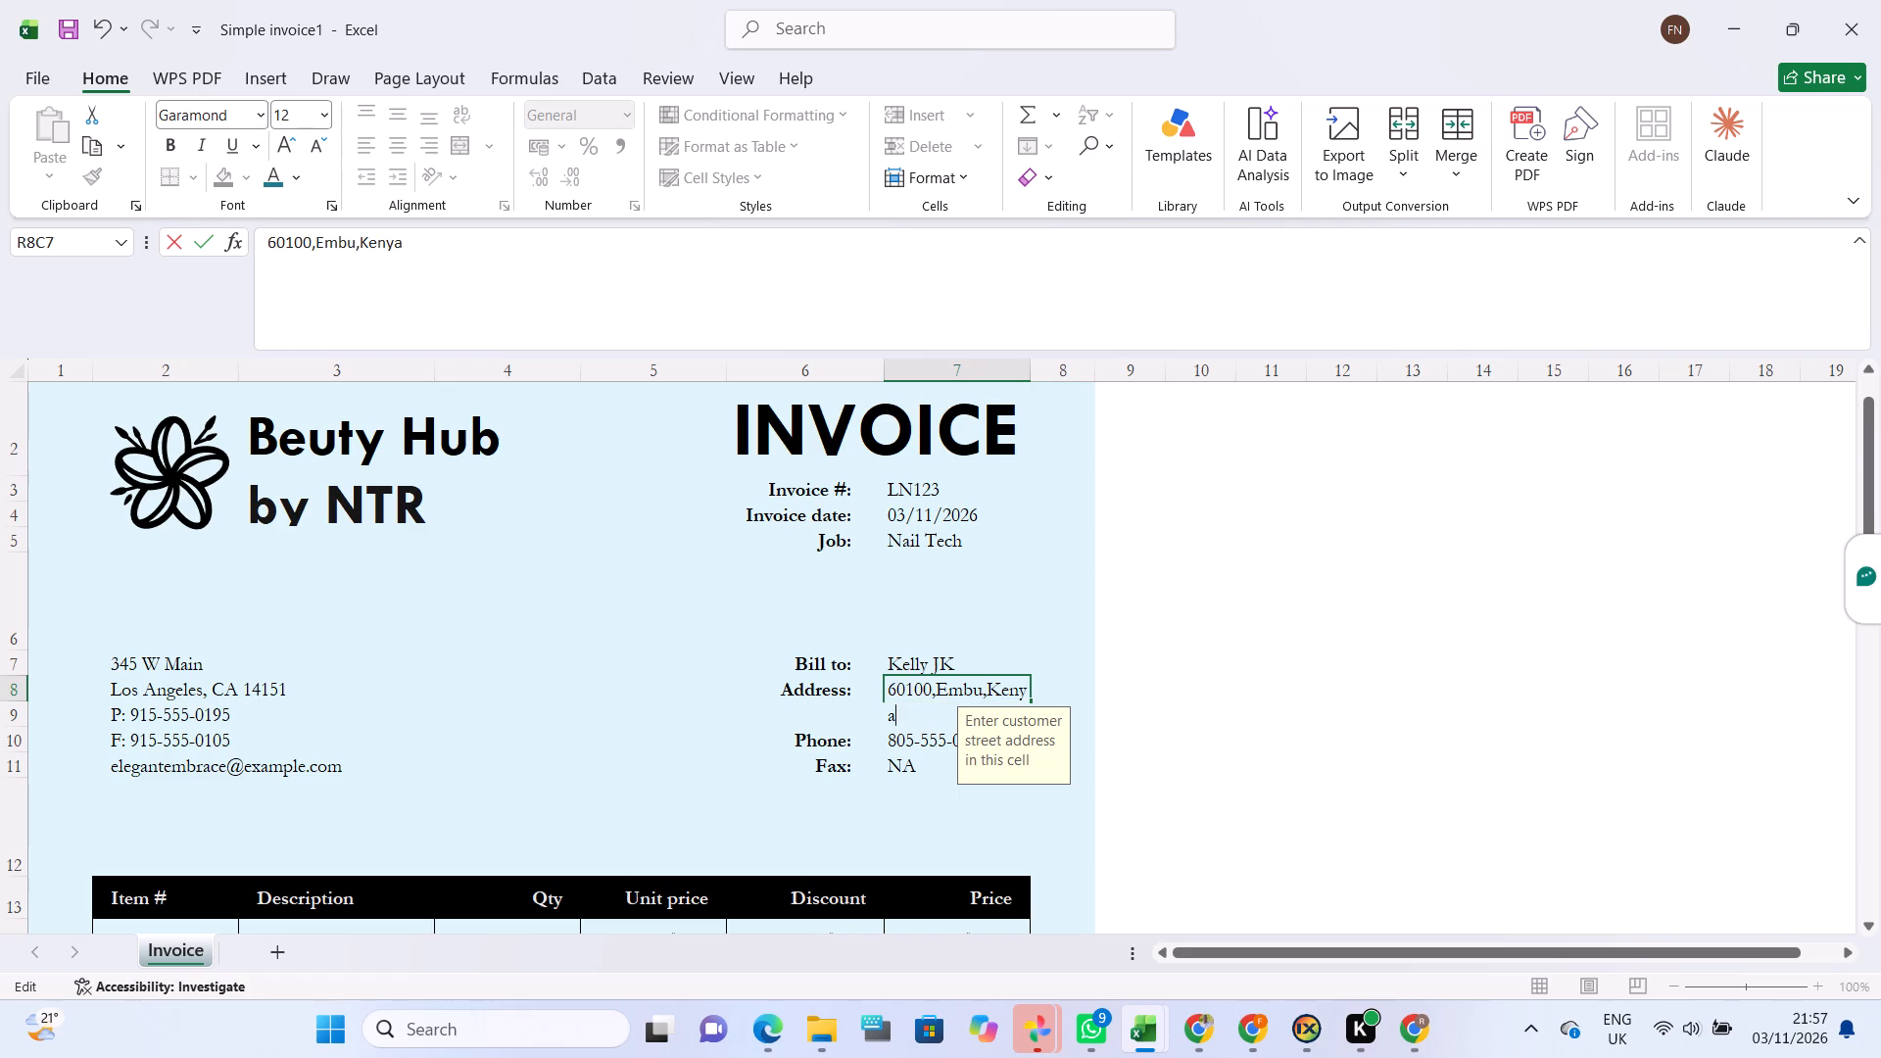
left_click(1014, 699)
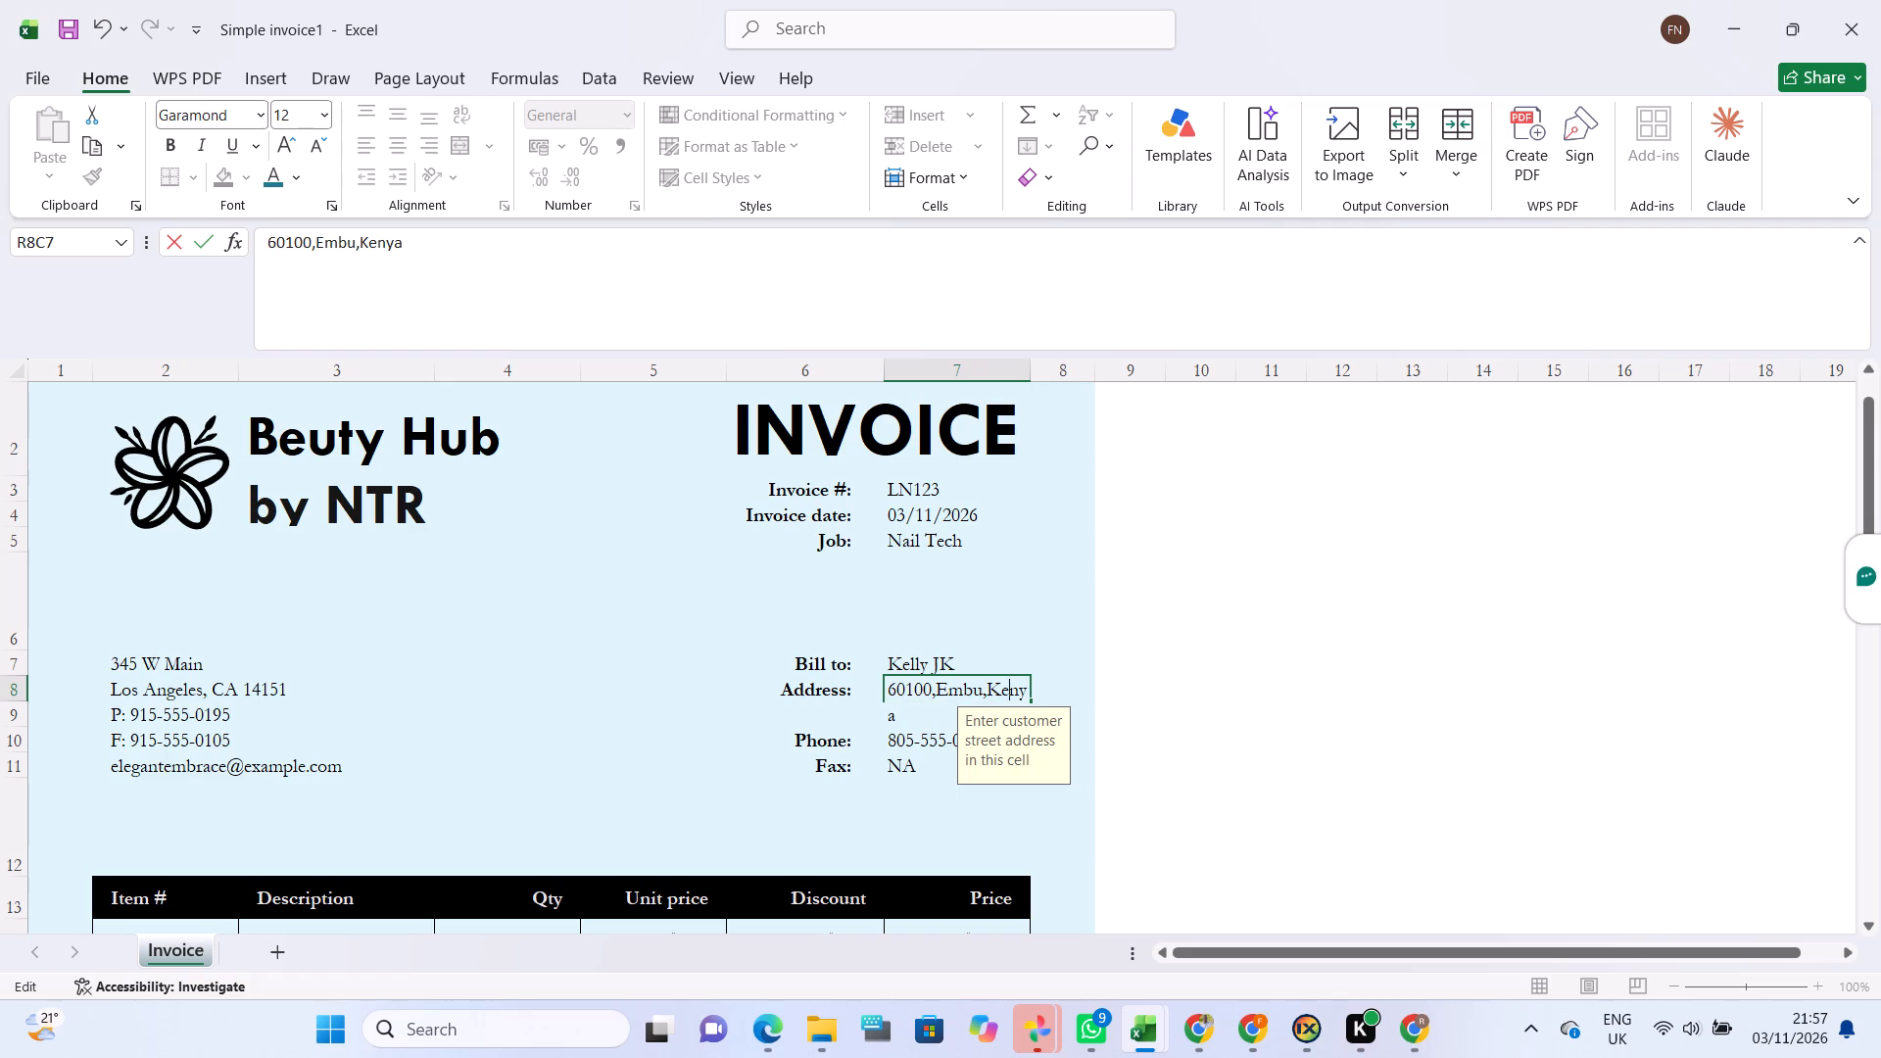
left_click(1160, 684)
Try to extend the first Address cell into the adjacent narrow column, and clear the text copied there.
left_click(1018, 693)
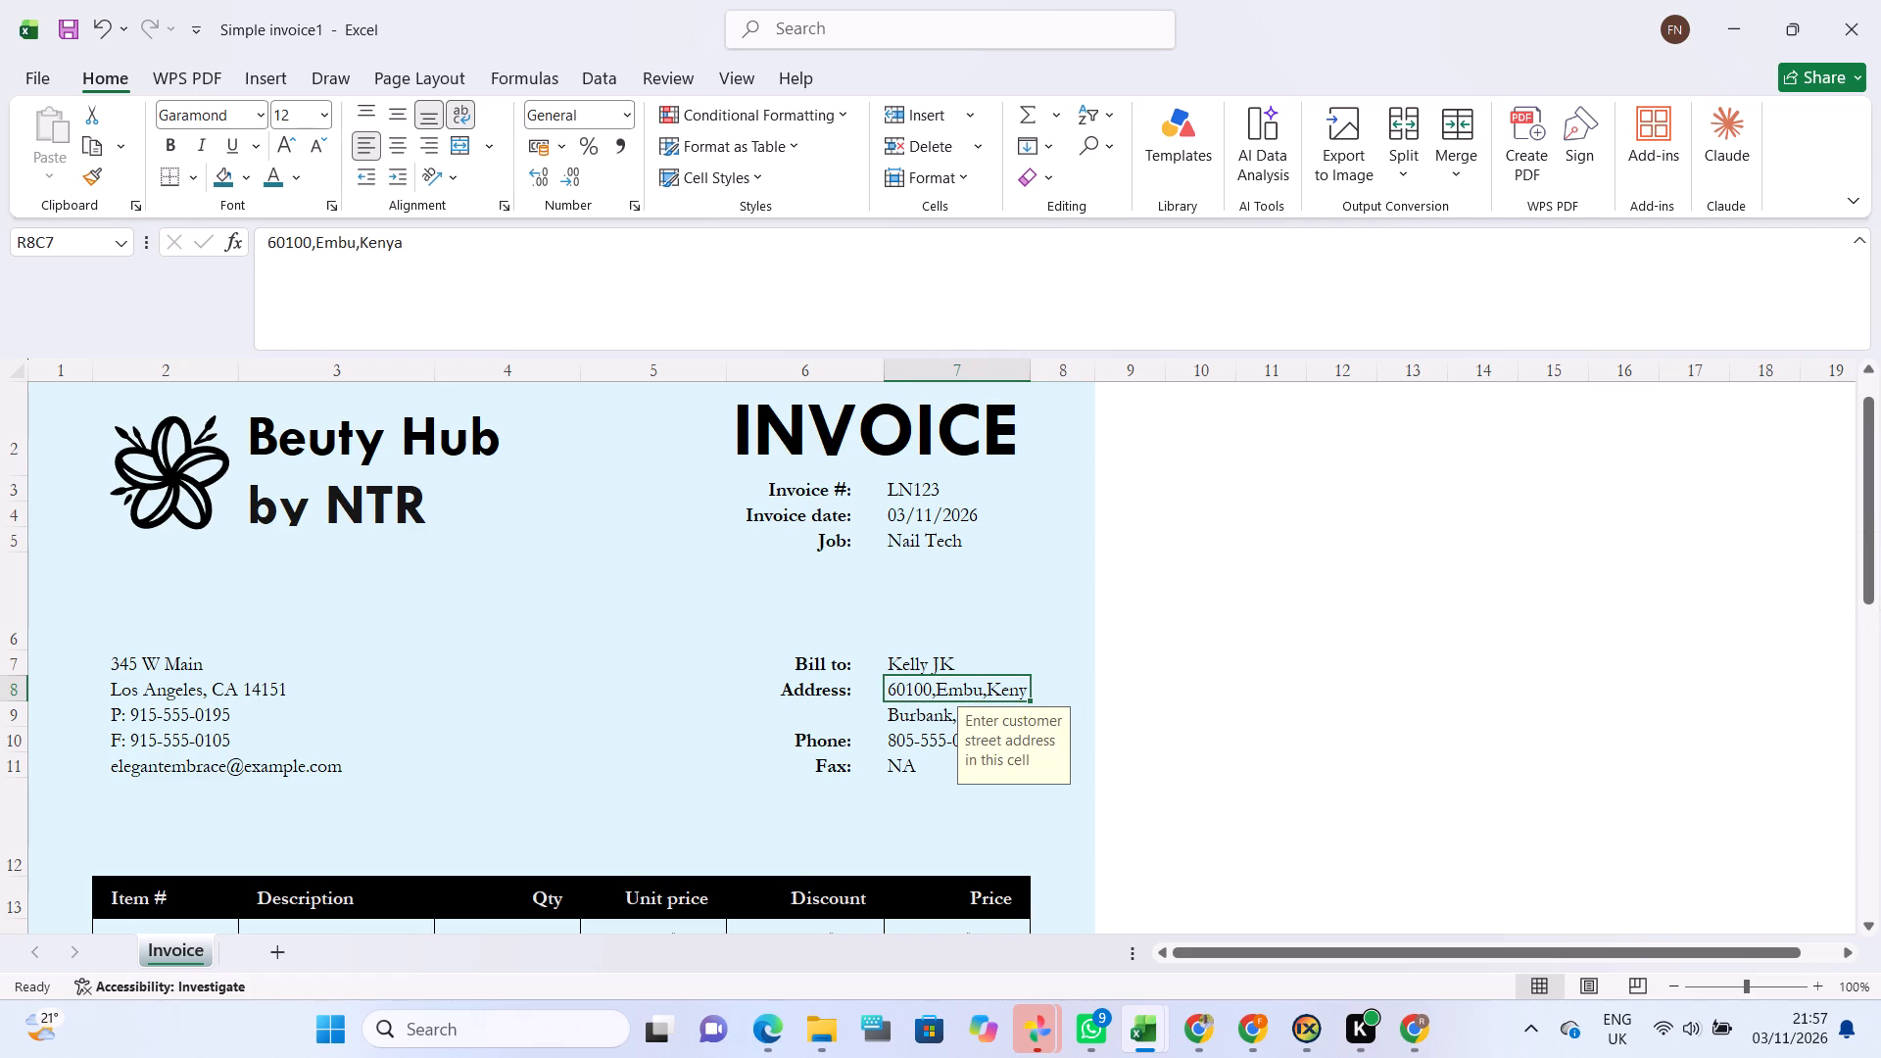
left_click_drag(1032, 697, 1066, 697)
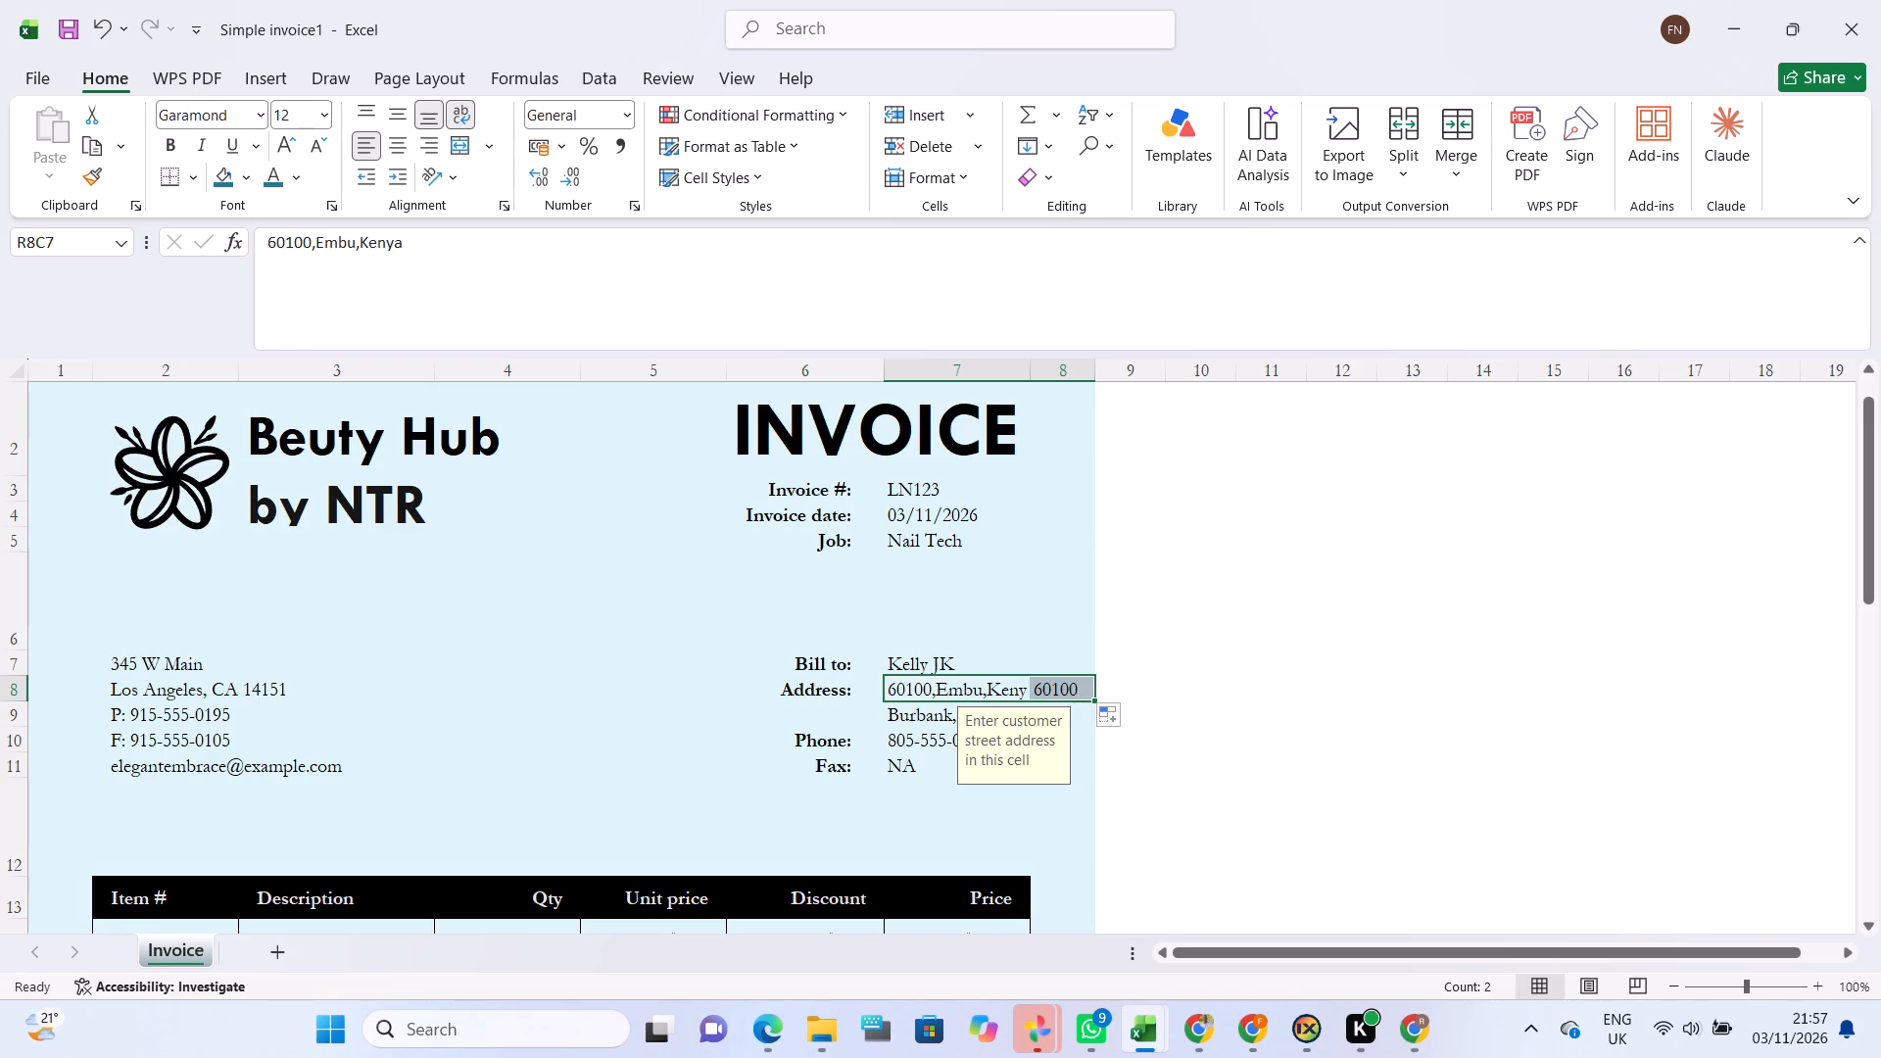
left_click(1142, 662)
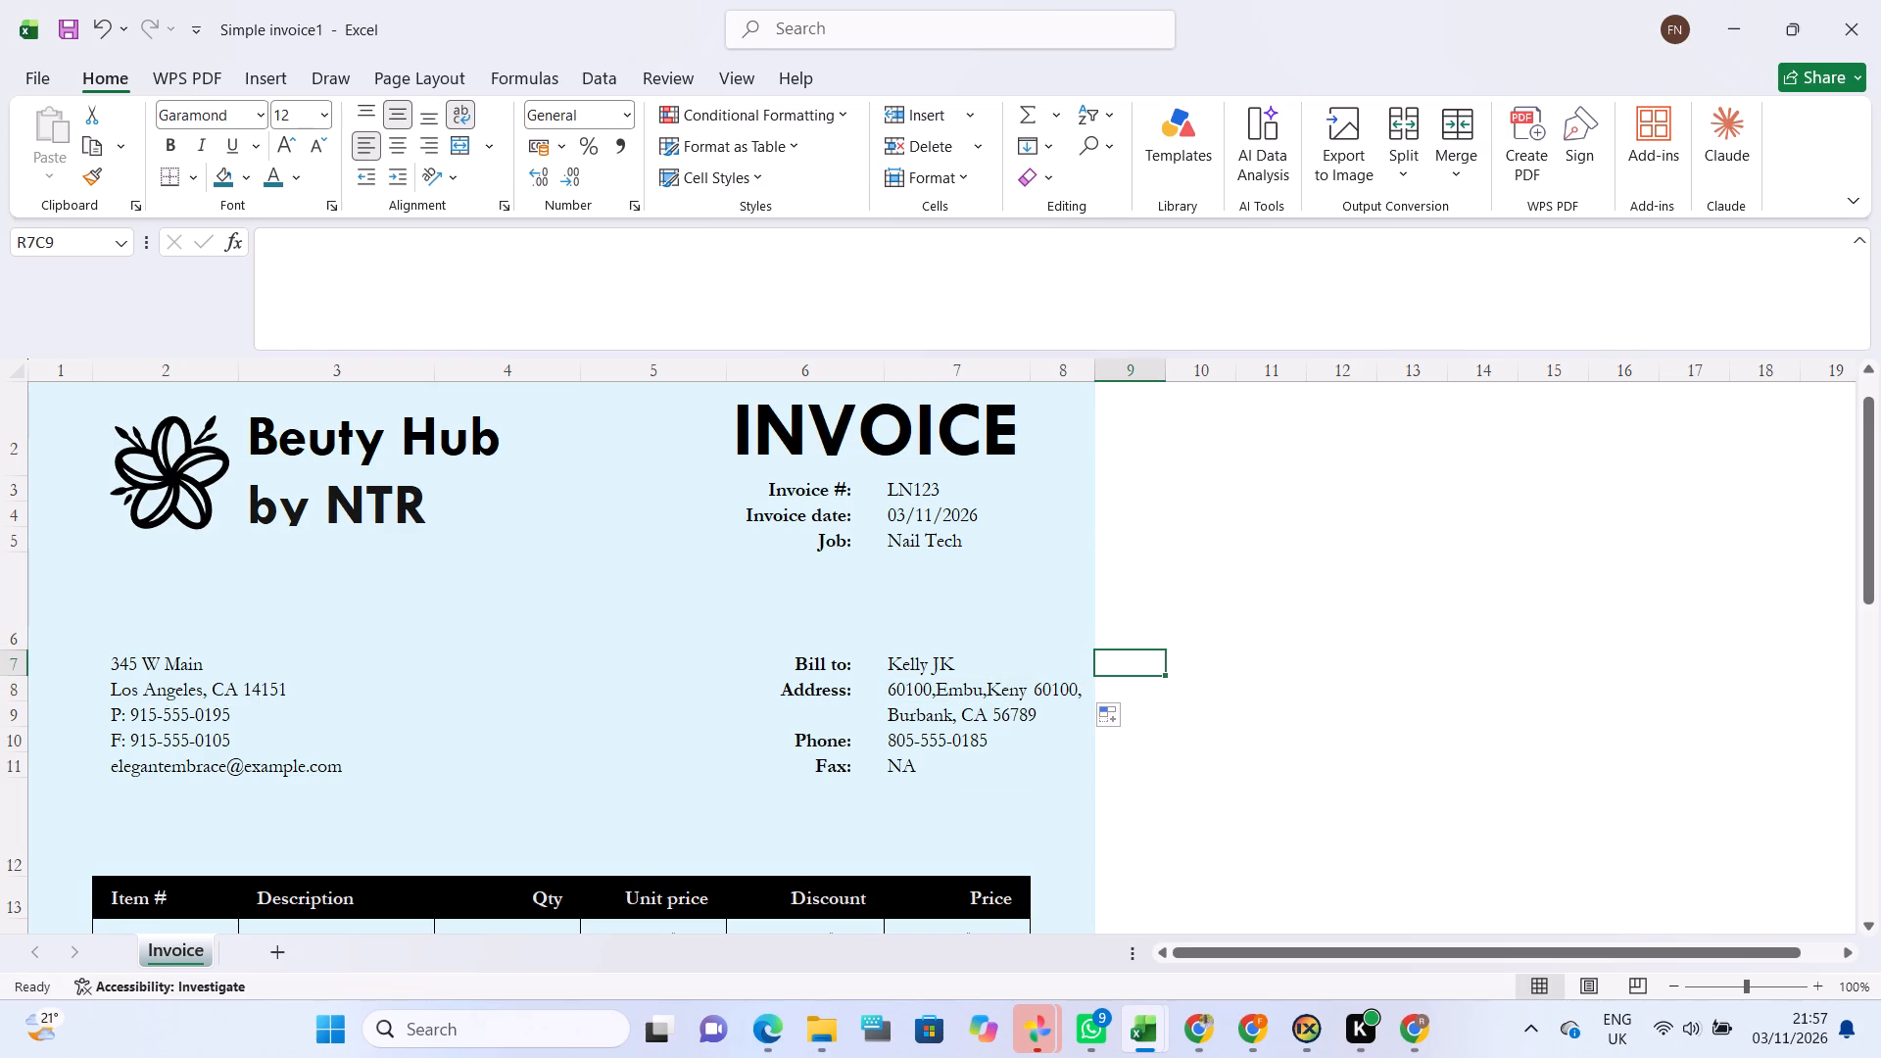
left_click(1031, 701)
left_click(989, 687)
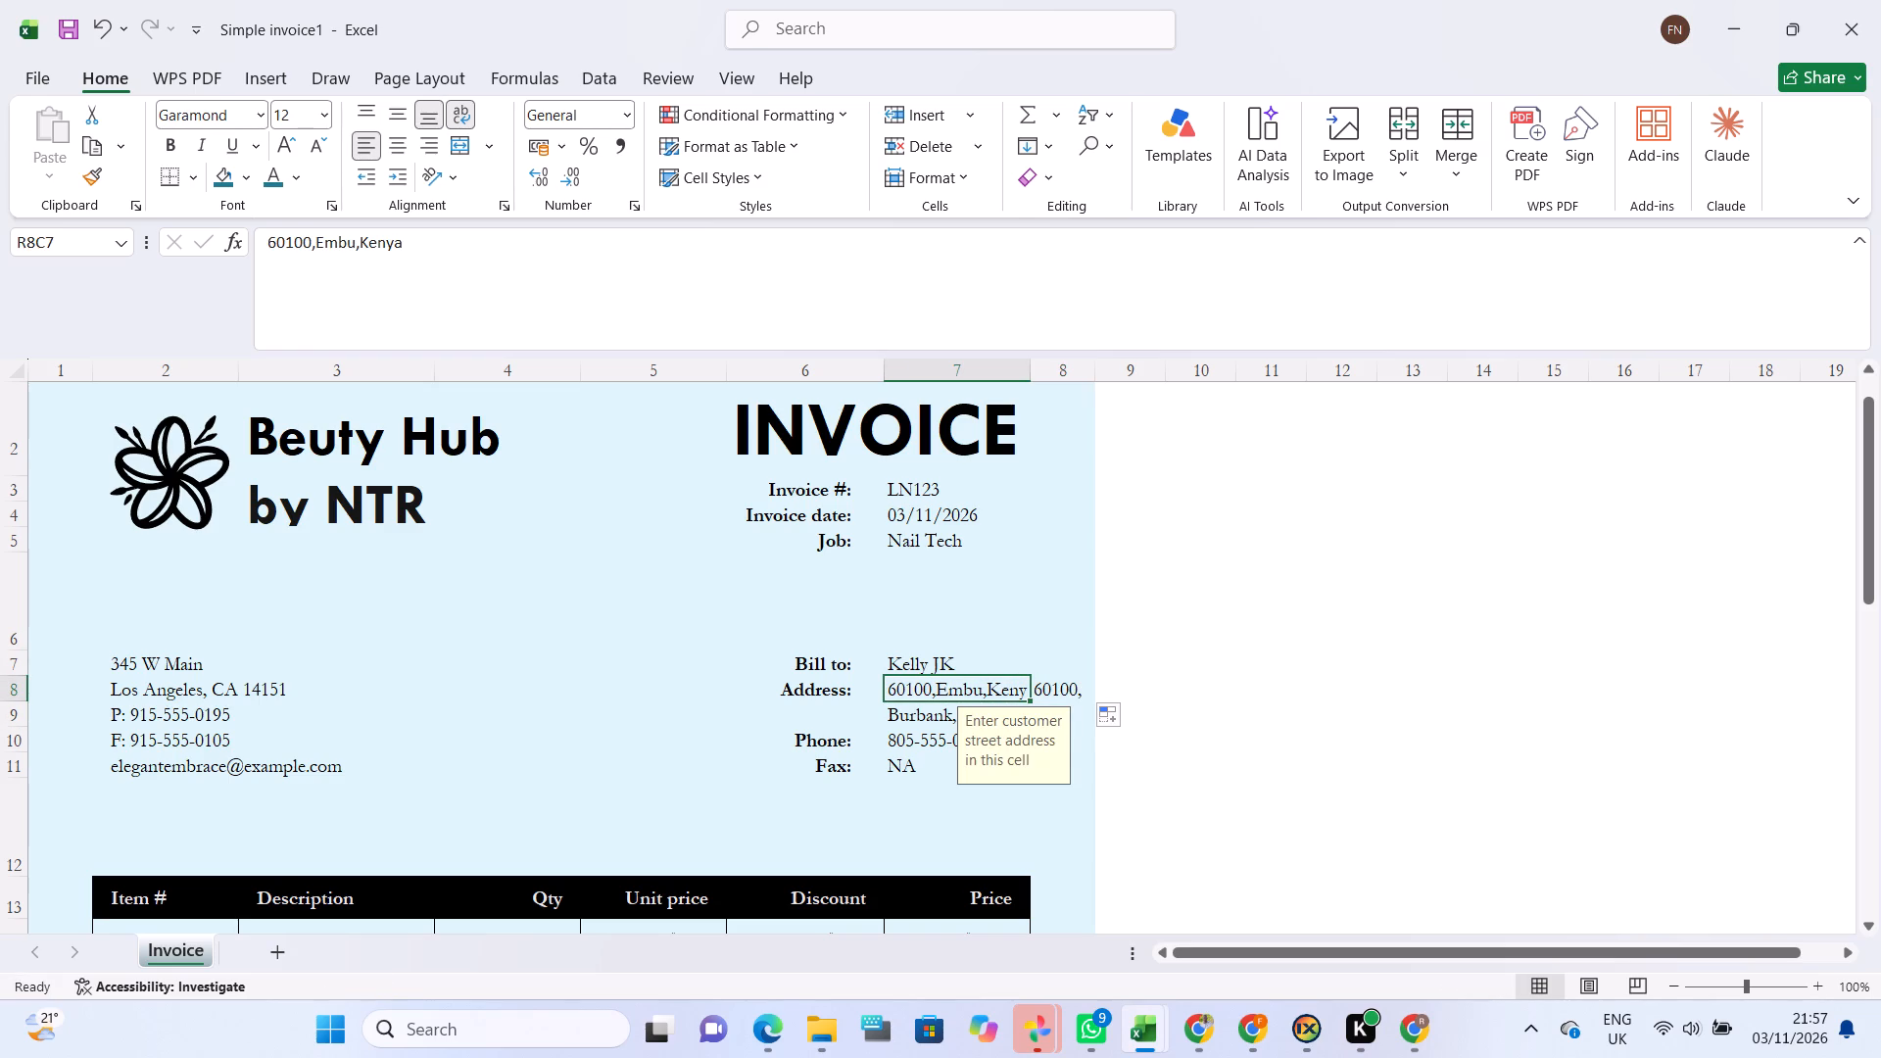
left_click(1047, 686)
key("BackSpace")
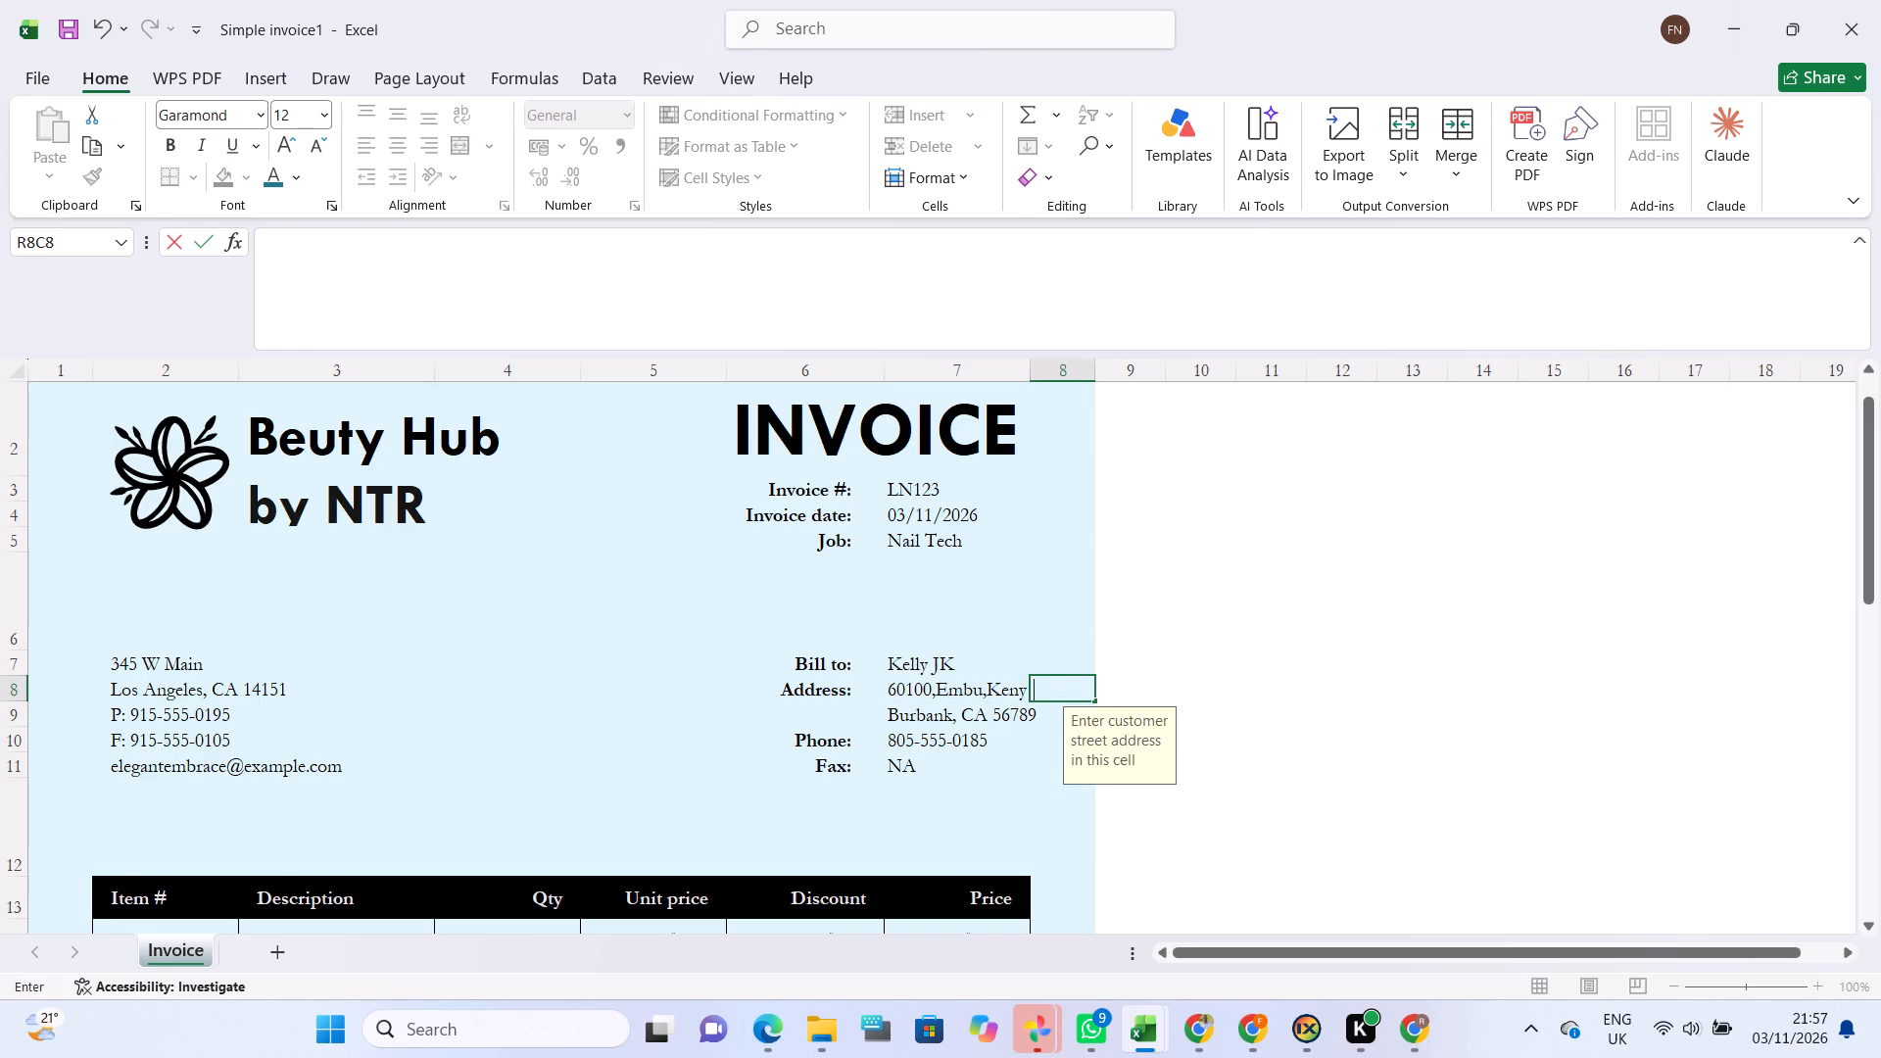
Remove the country and the comma before it from the first Address line, leaving only the postal code and town.
left_click(1013, 690)
left_click(1023, 690)
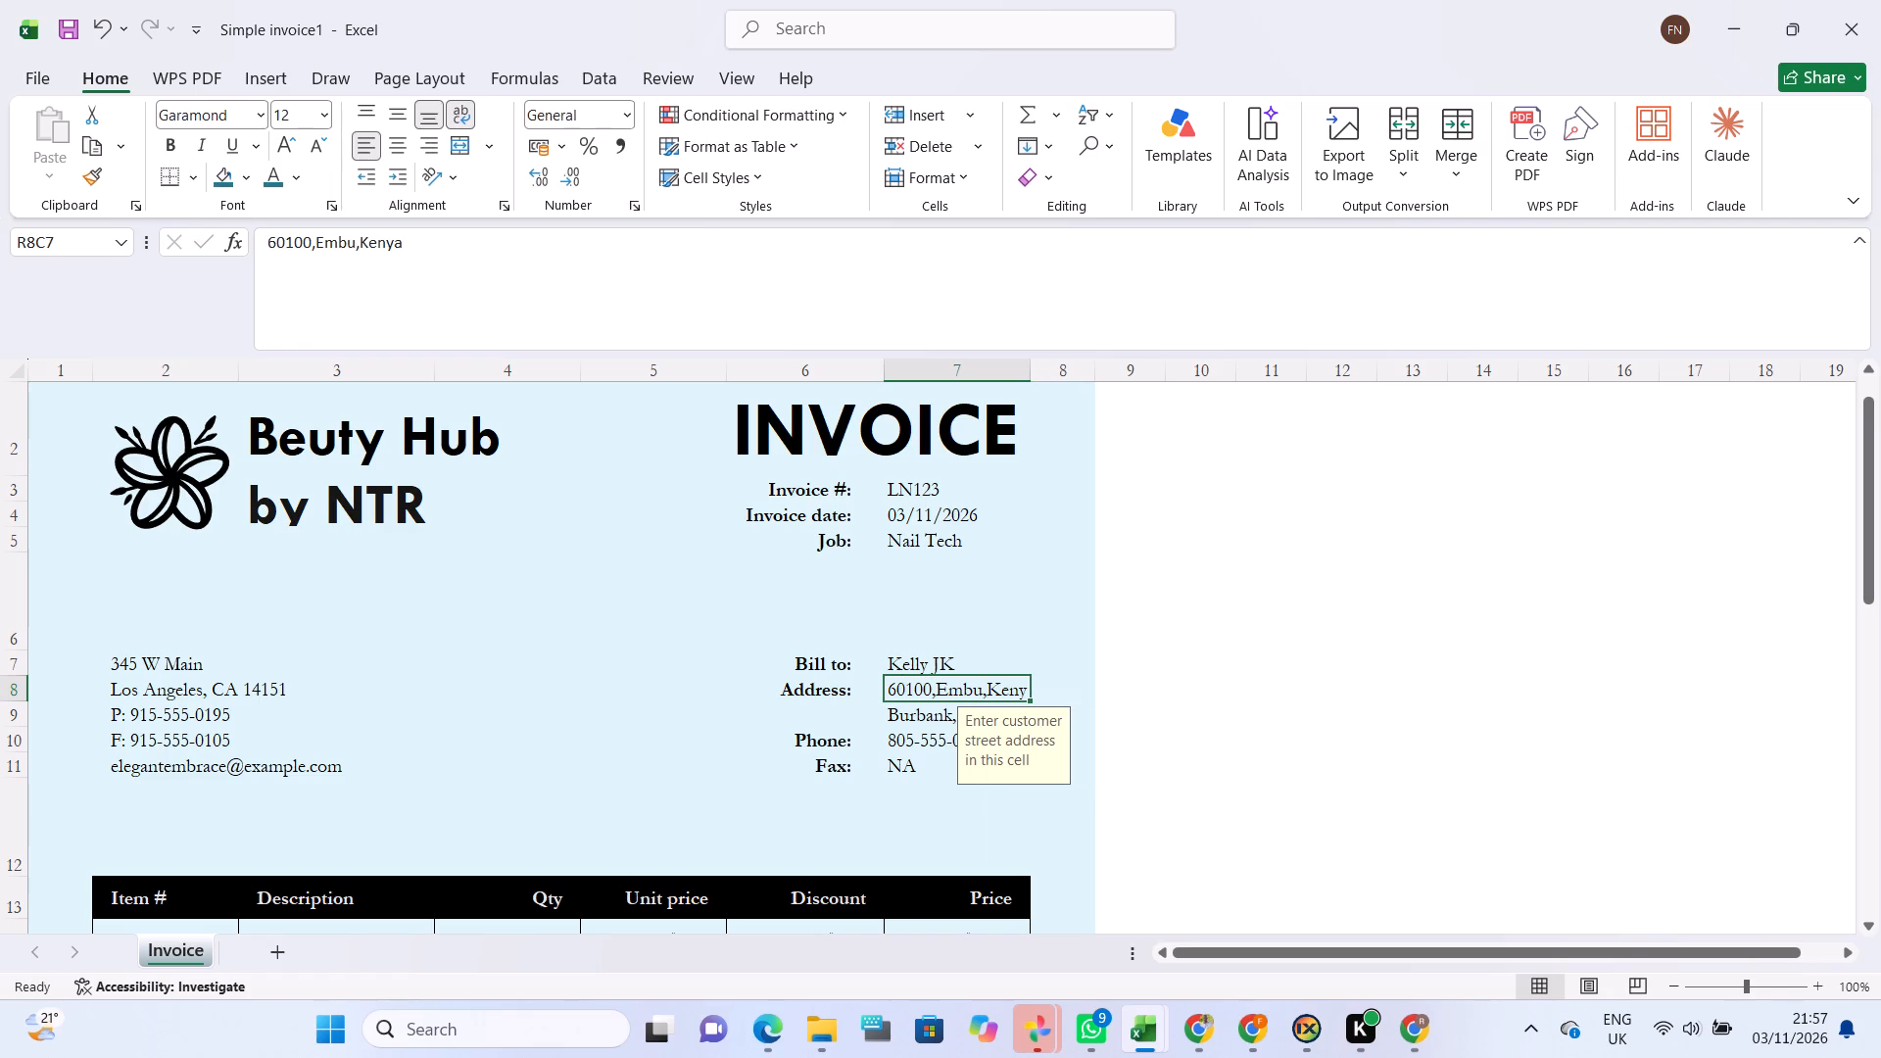
double_click(1023, 690)
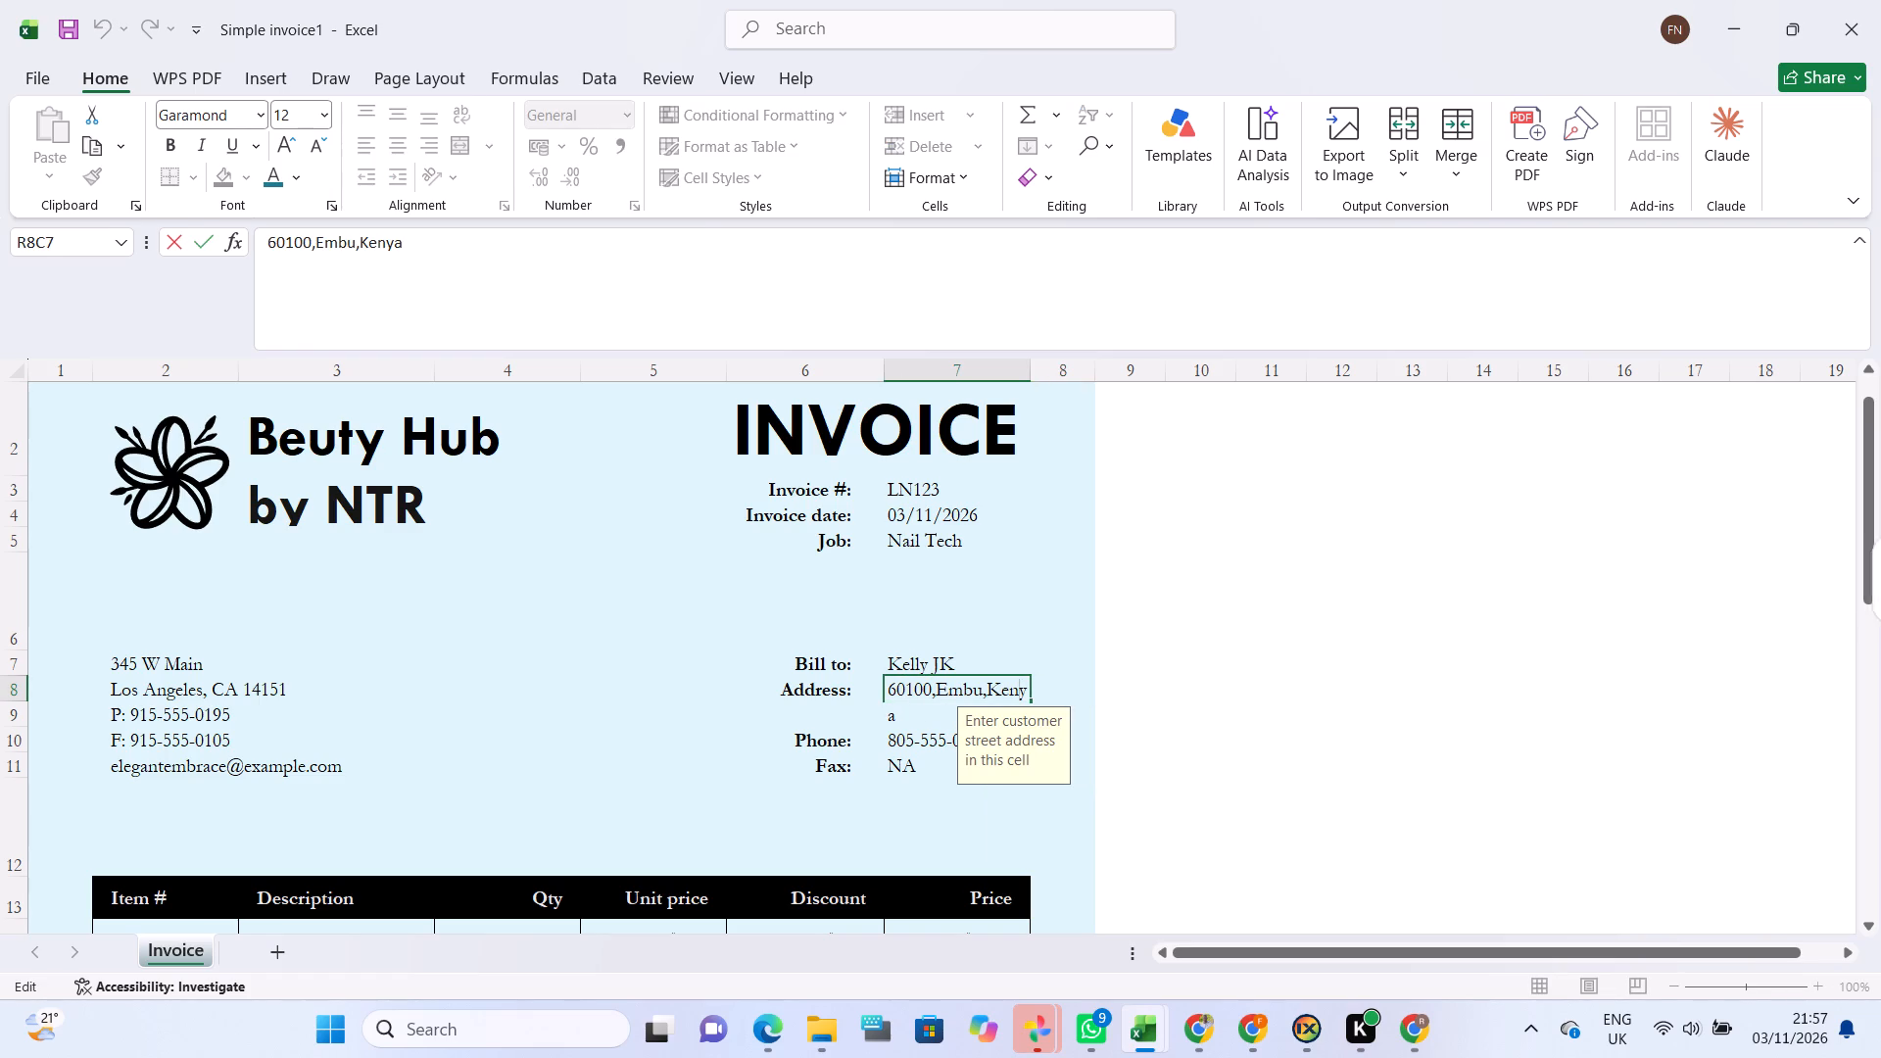
left_click(1024, 687)
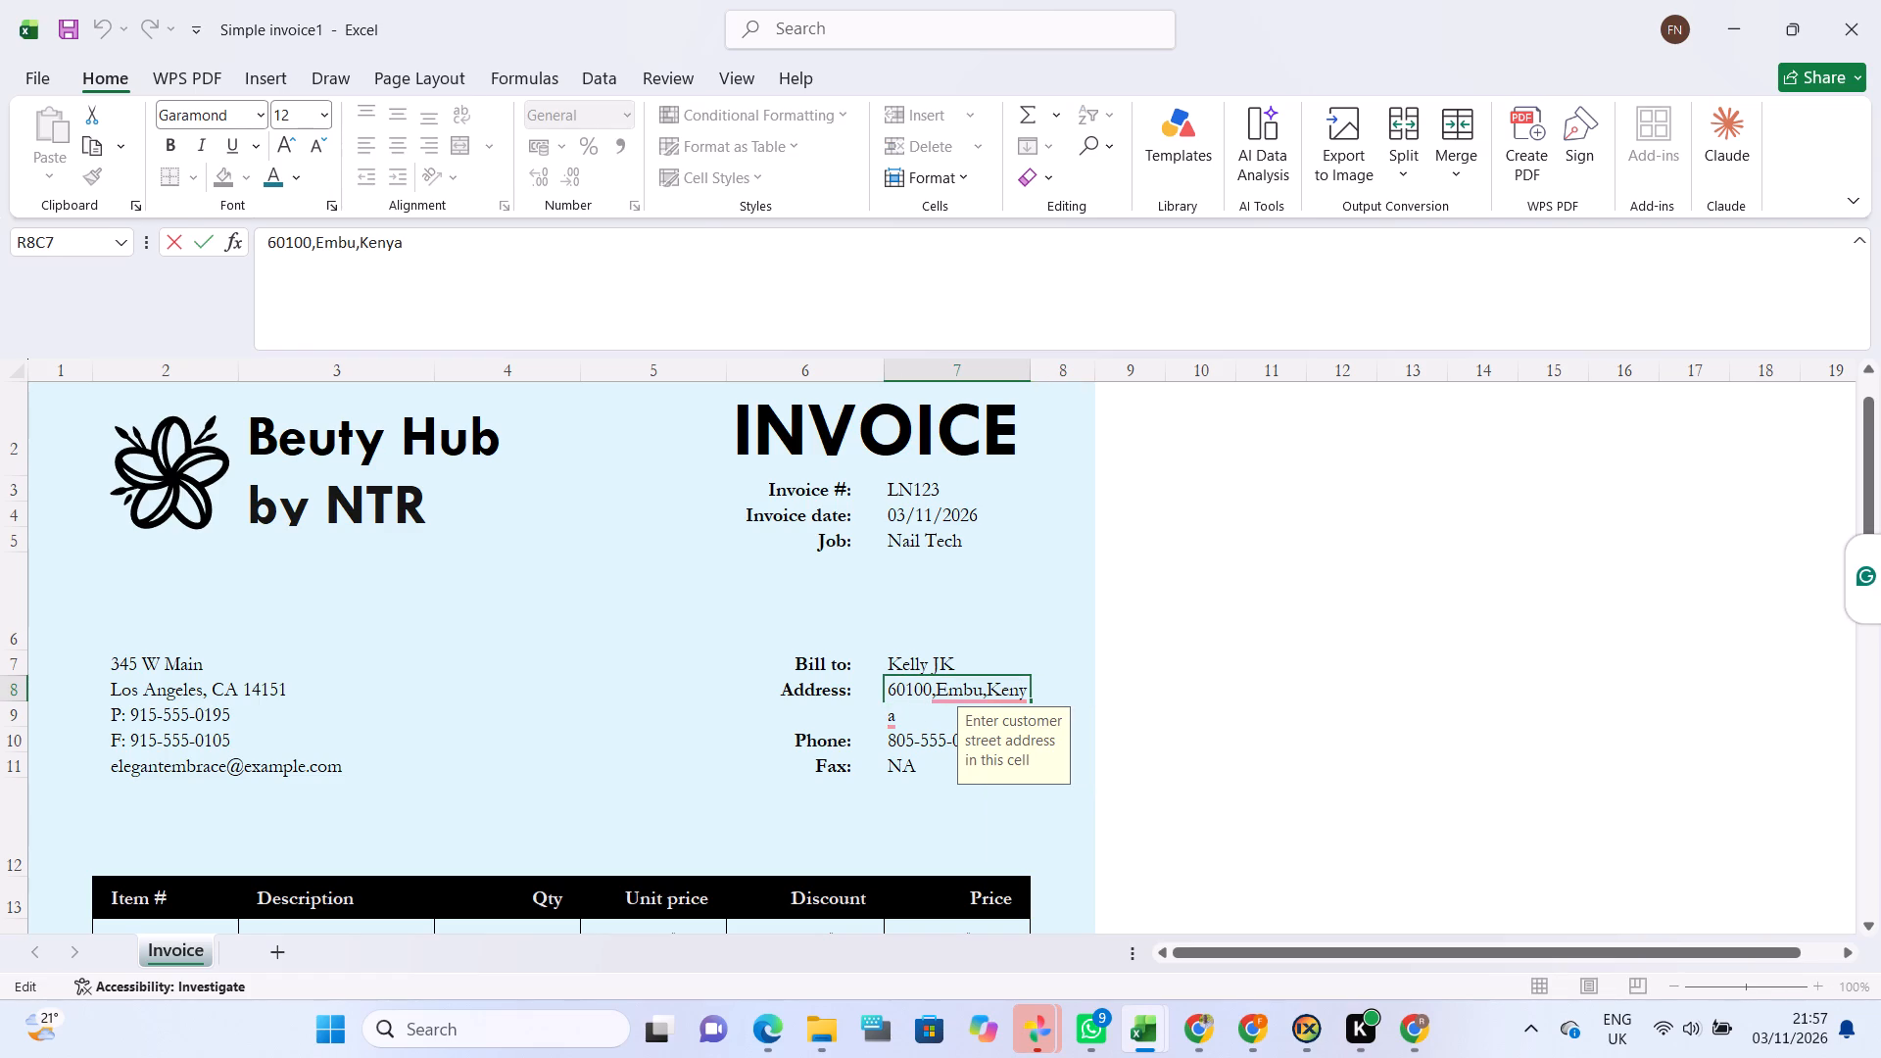
left_click(1021, 688)
triple_click(1021, 688)
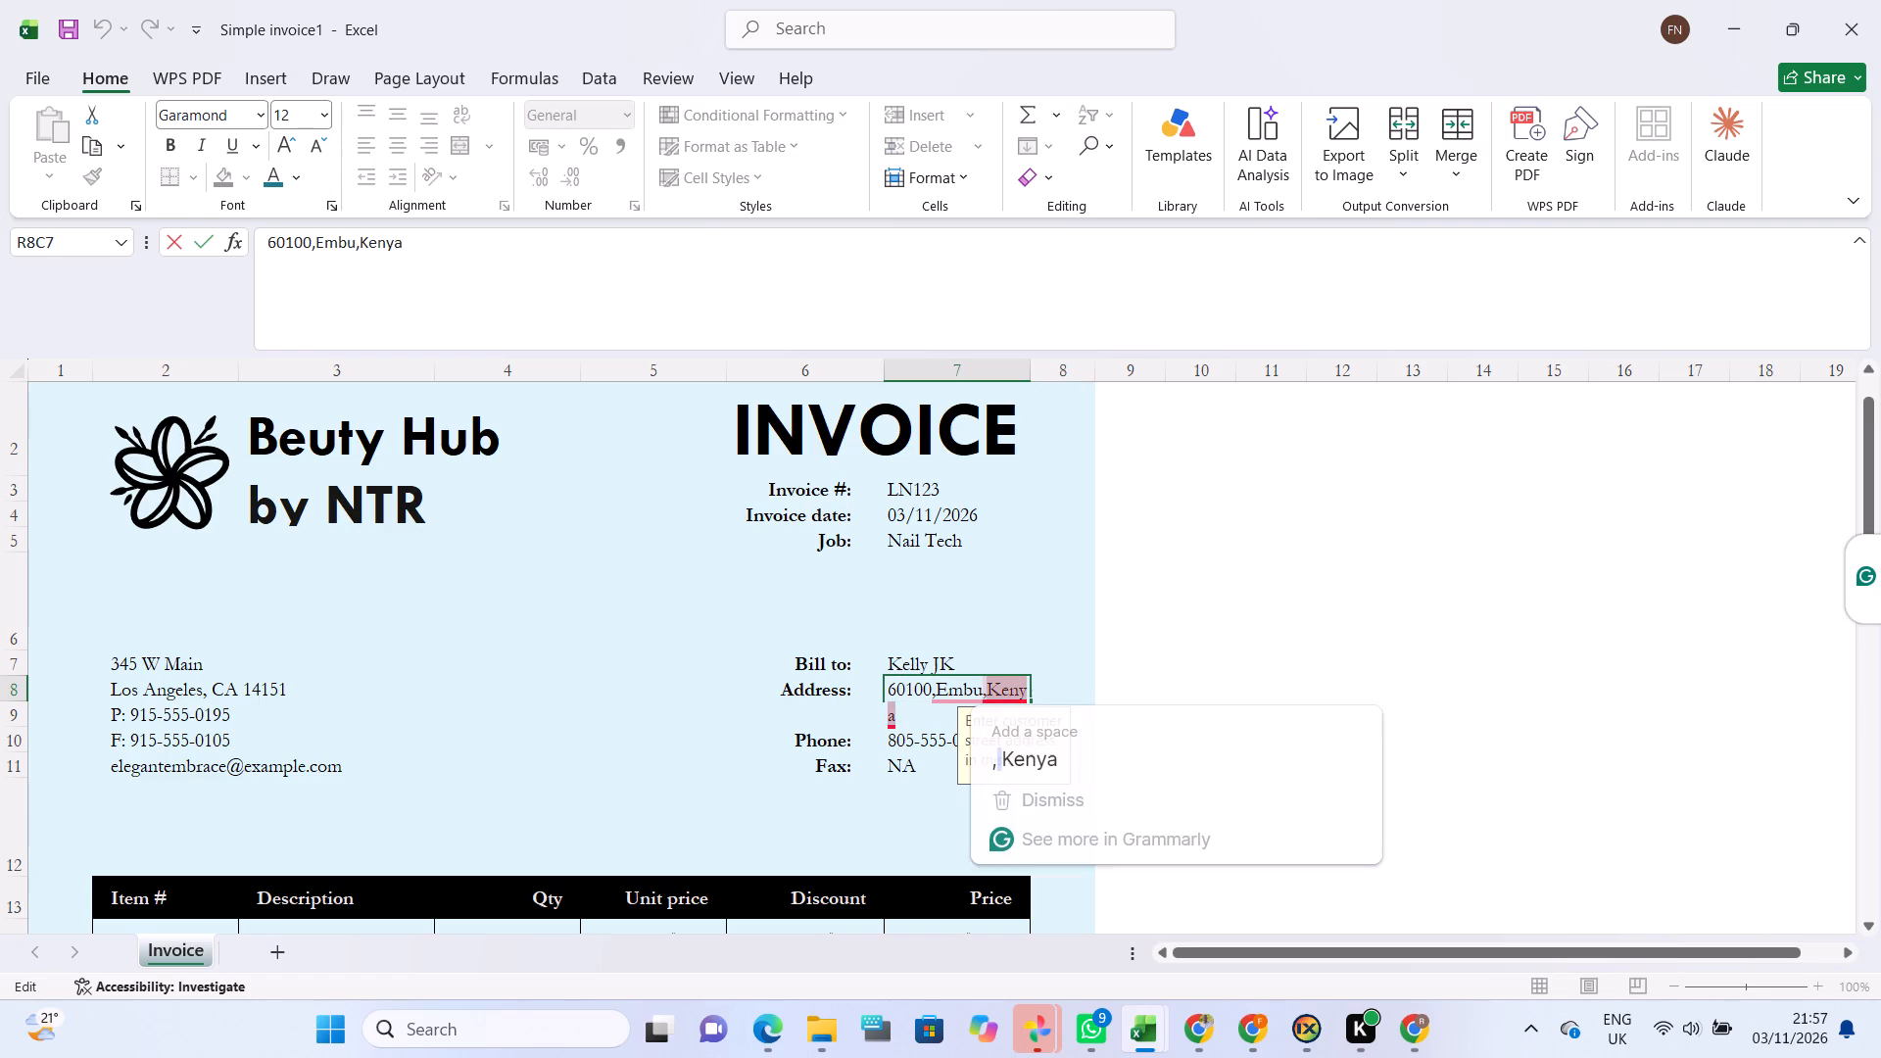
left_click(1023, 691)
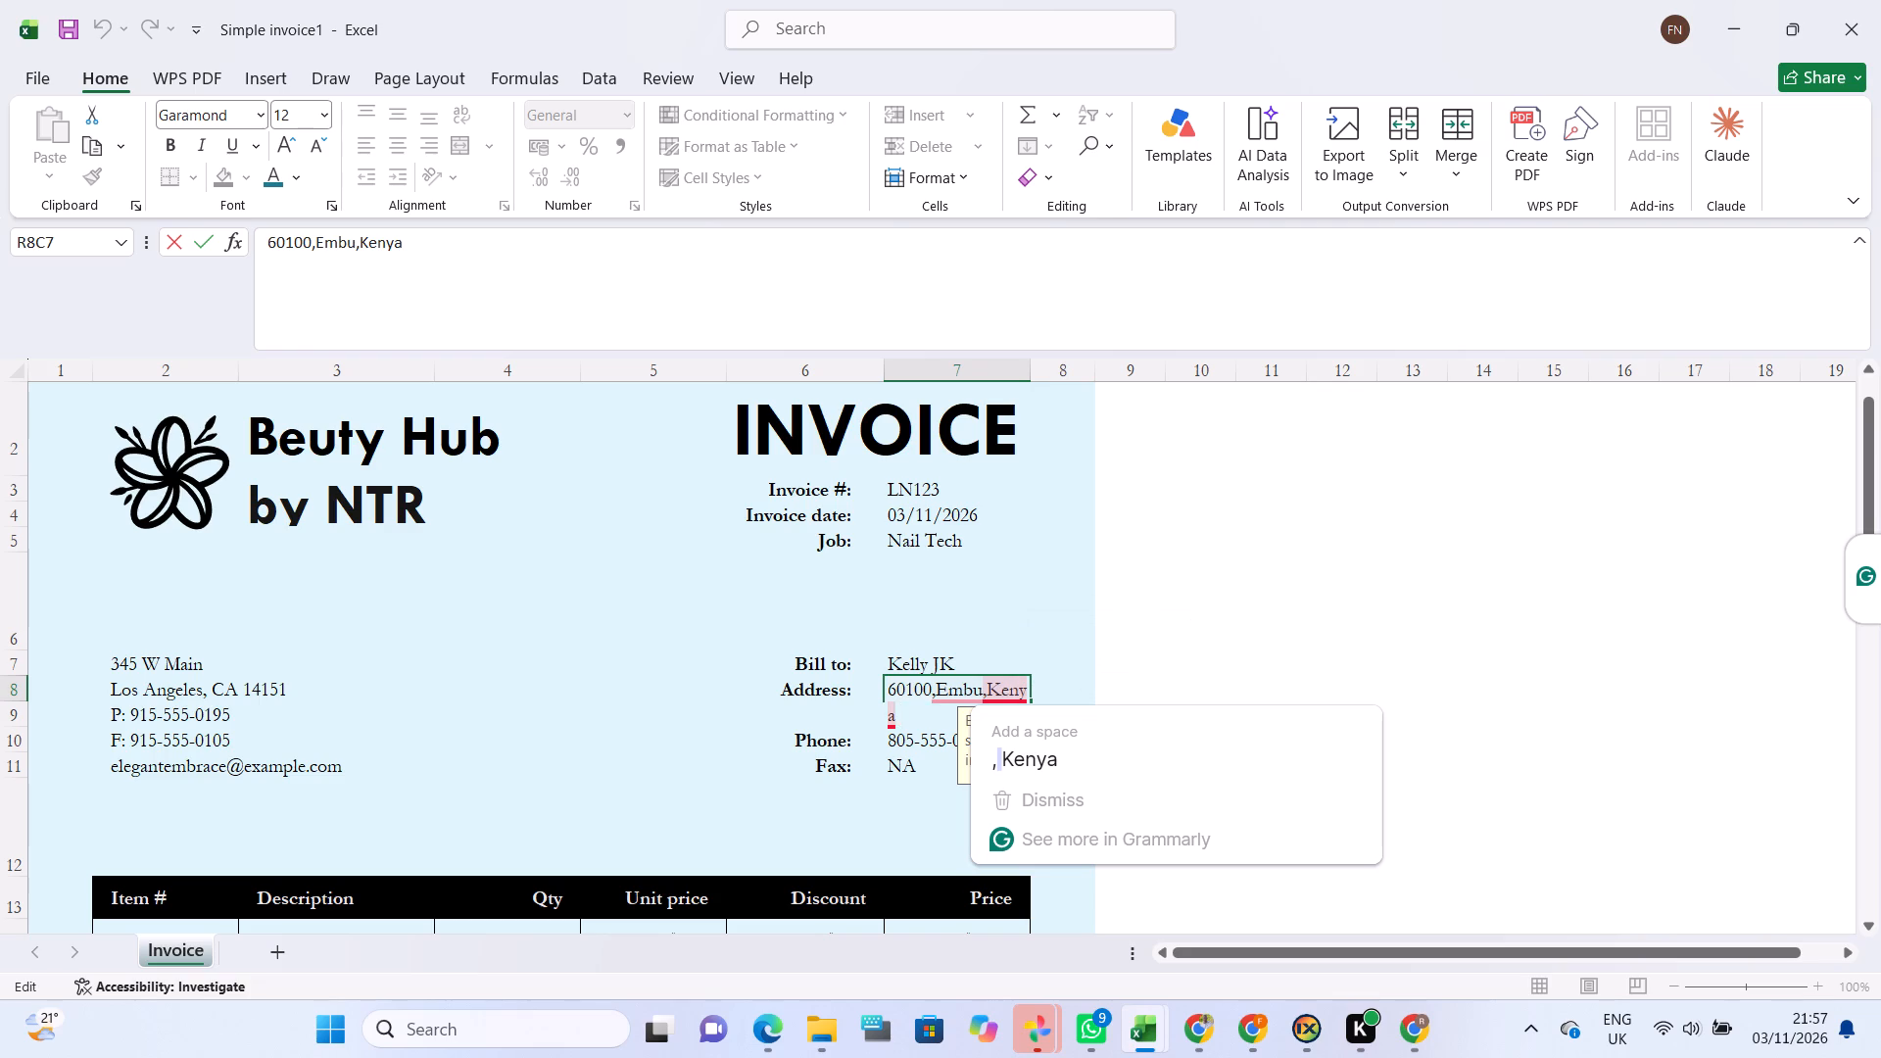
key("BackSpace")
key("BackSpace")
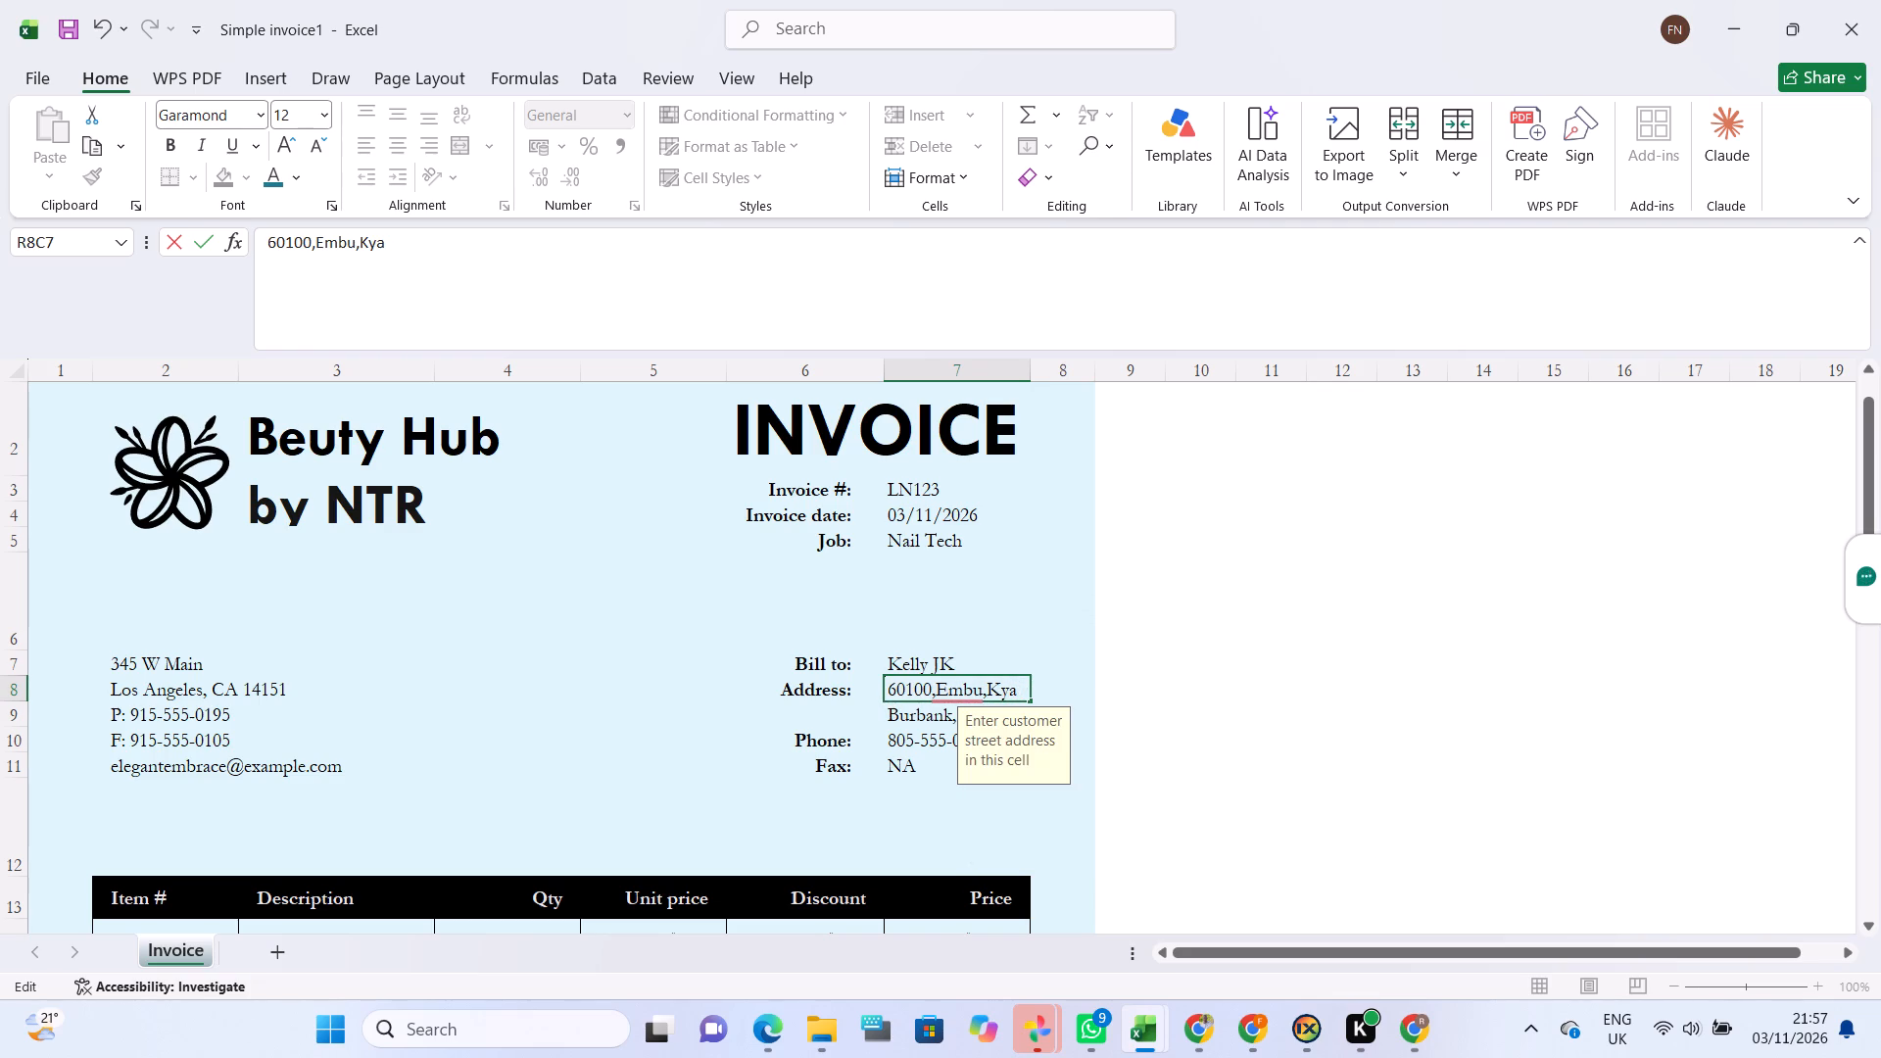
left_click(1023, 685)
key("BackSpace")
key("BackSpace")
key("BackSpace")
key("BackSpace")
key("BackSpace")
left_click(917, 715)
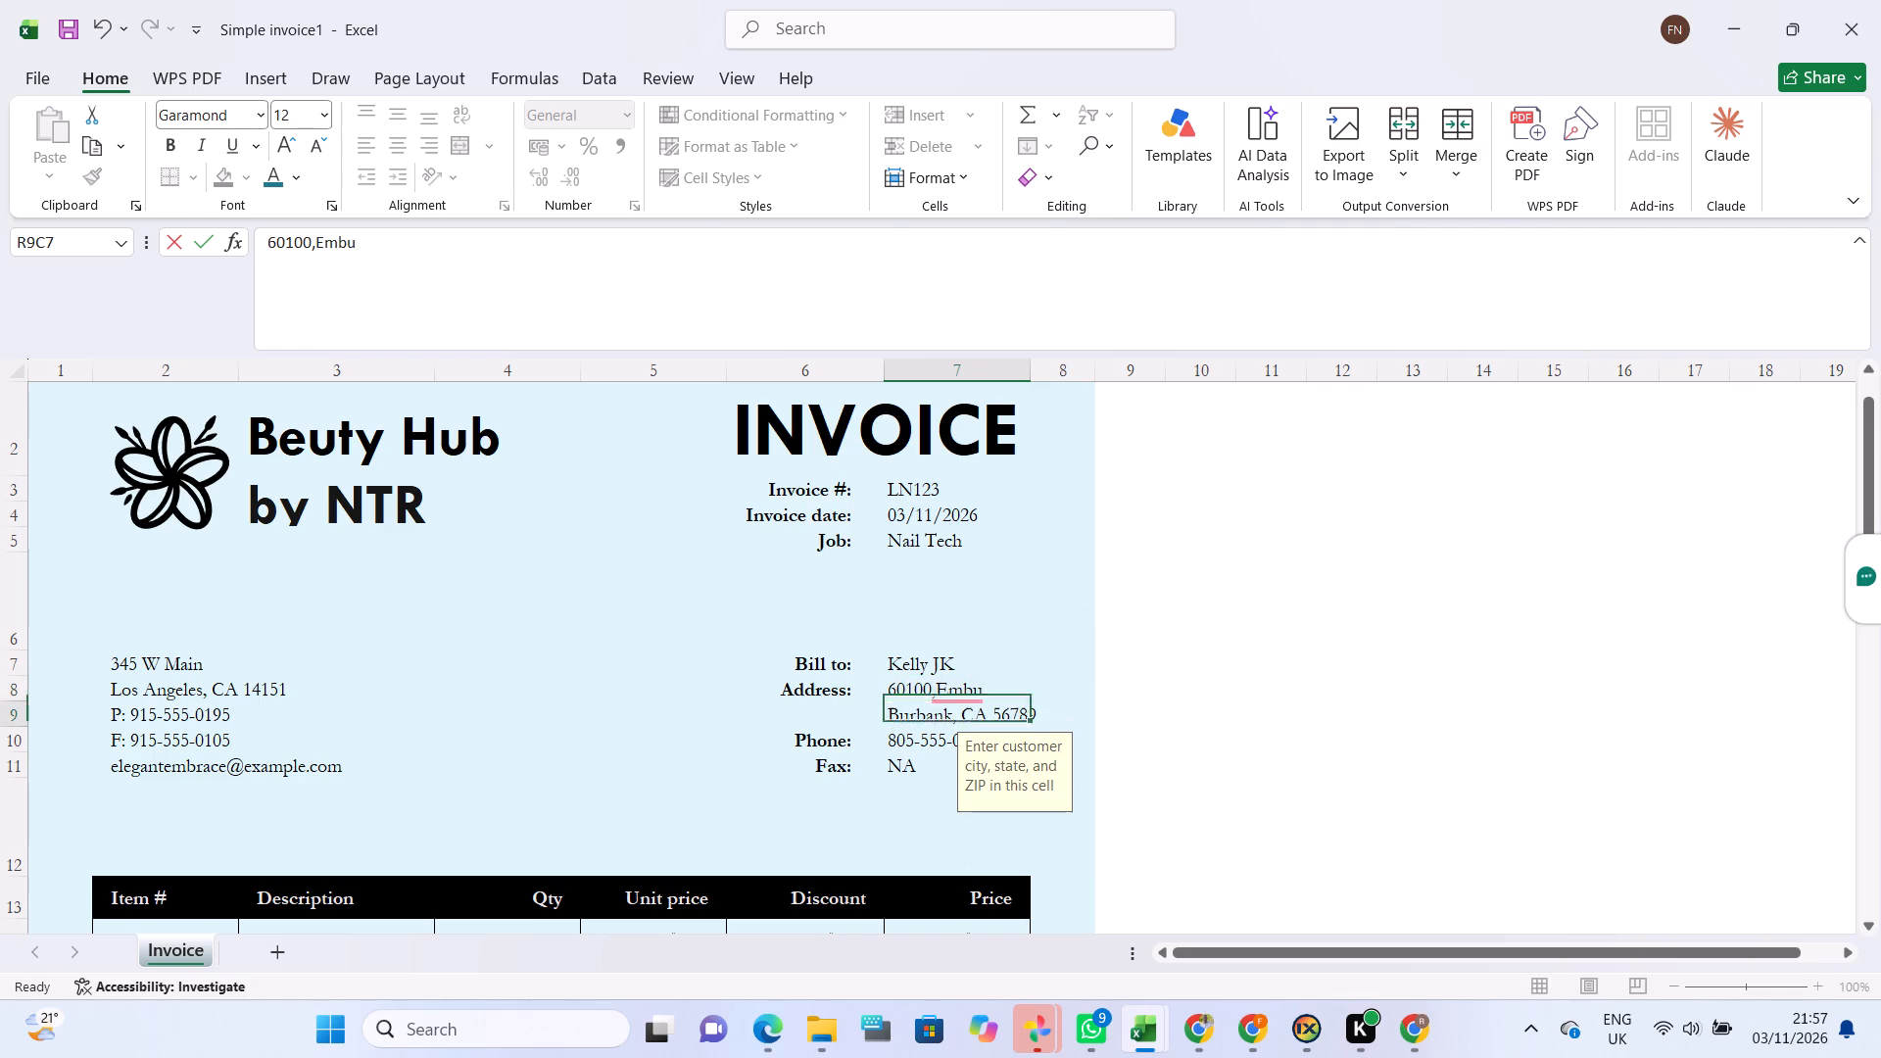
left_click(938, 701)
left_click(940, 697)
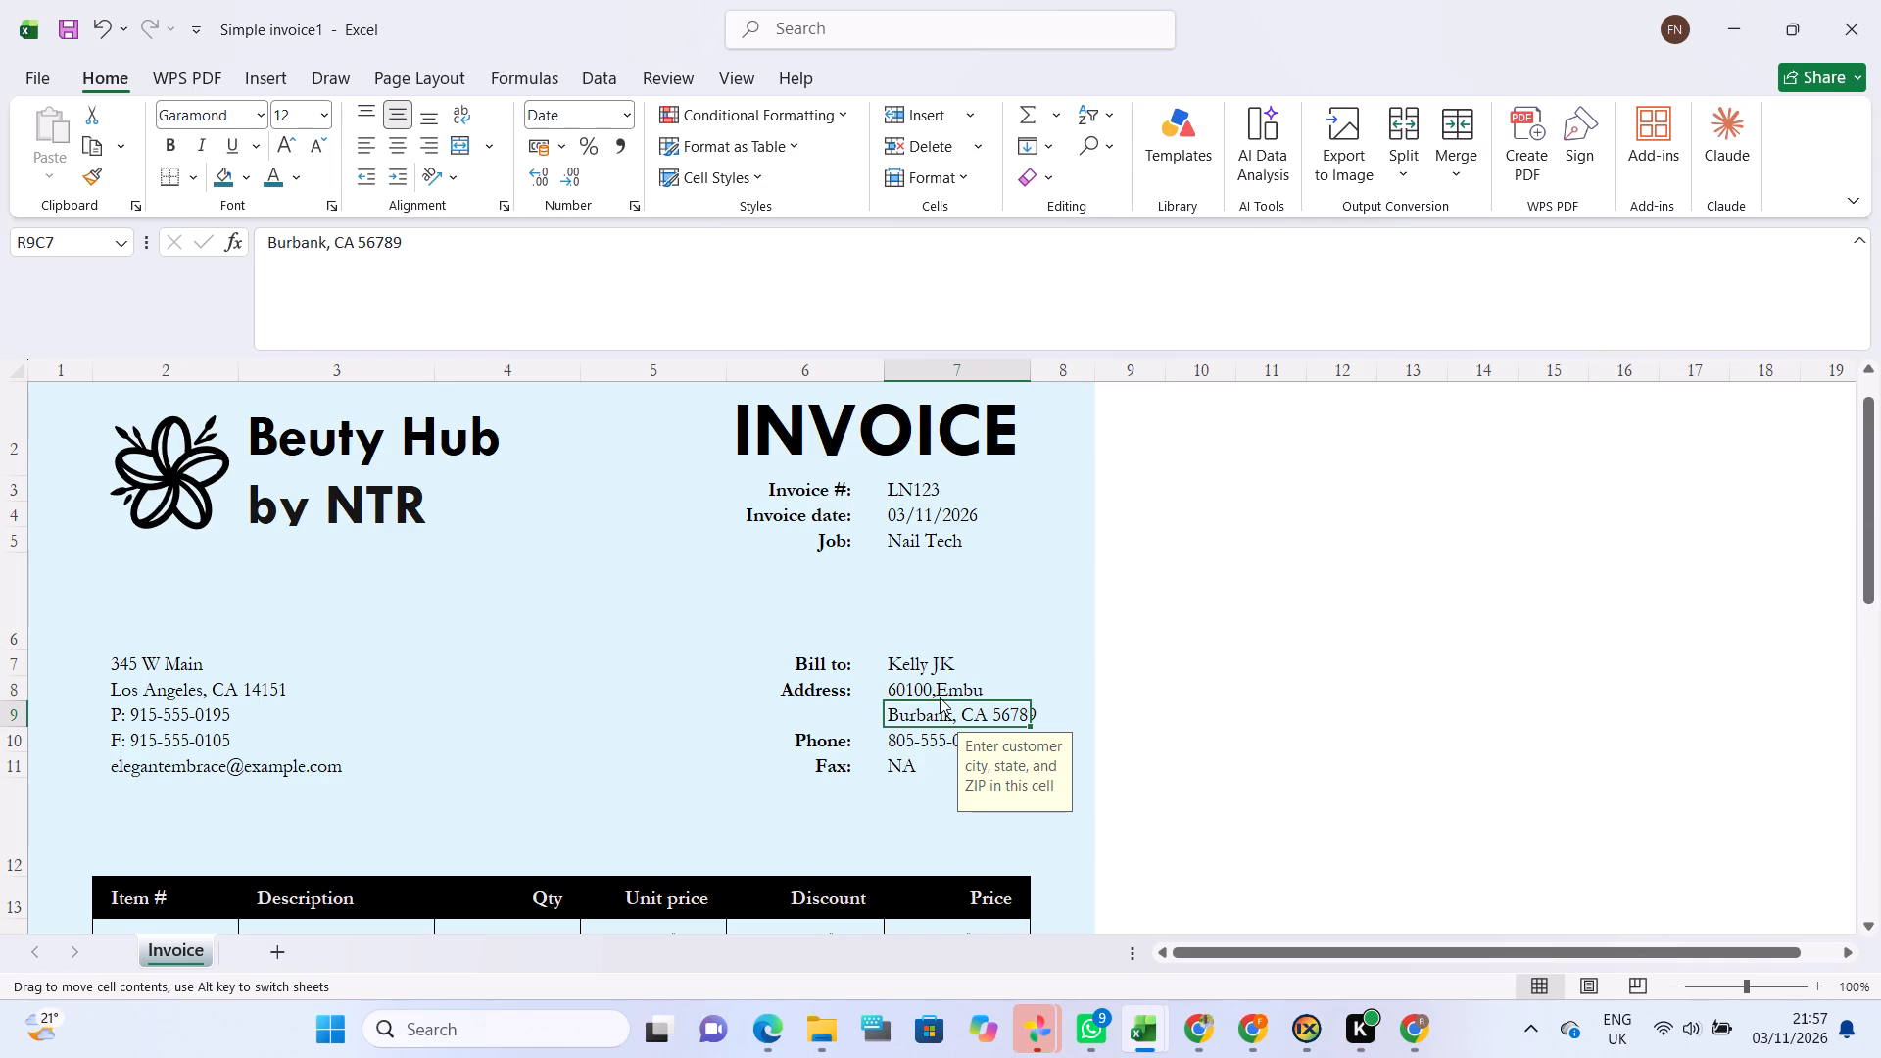
left_click(947, 687)
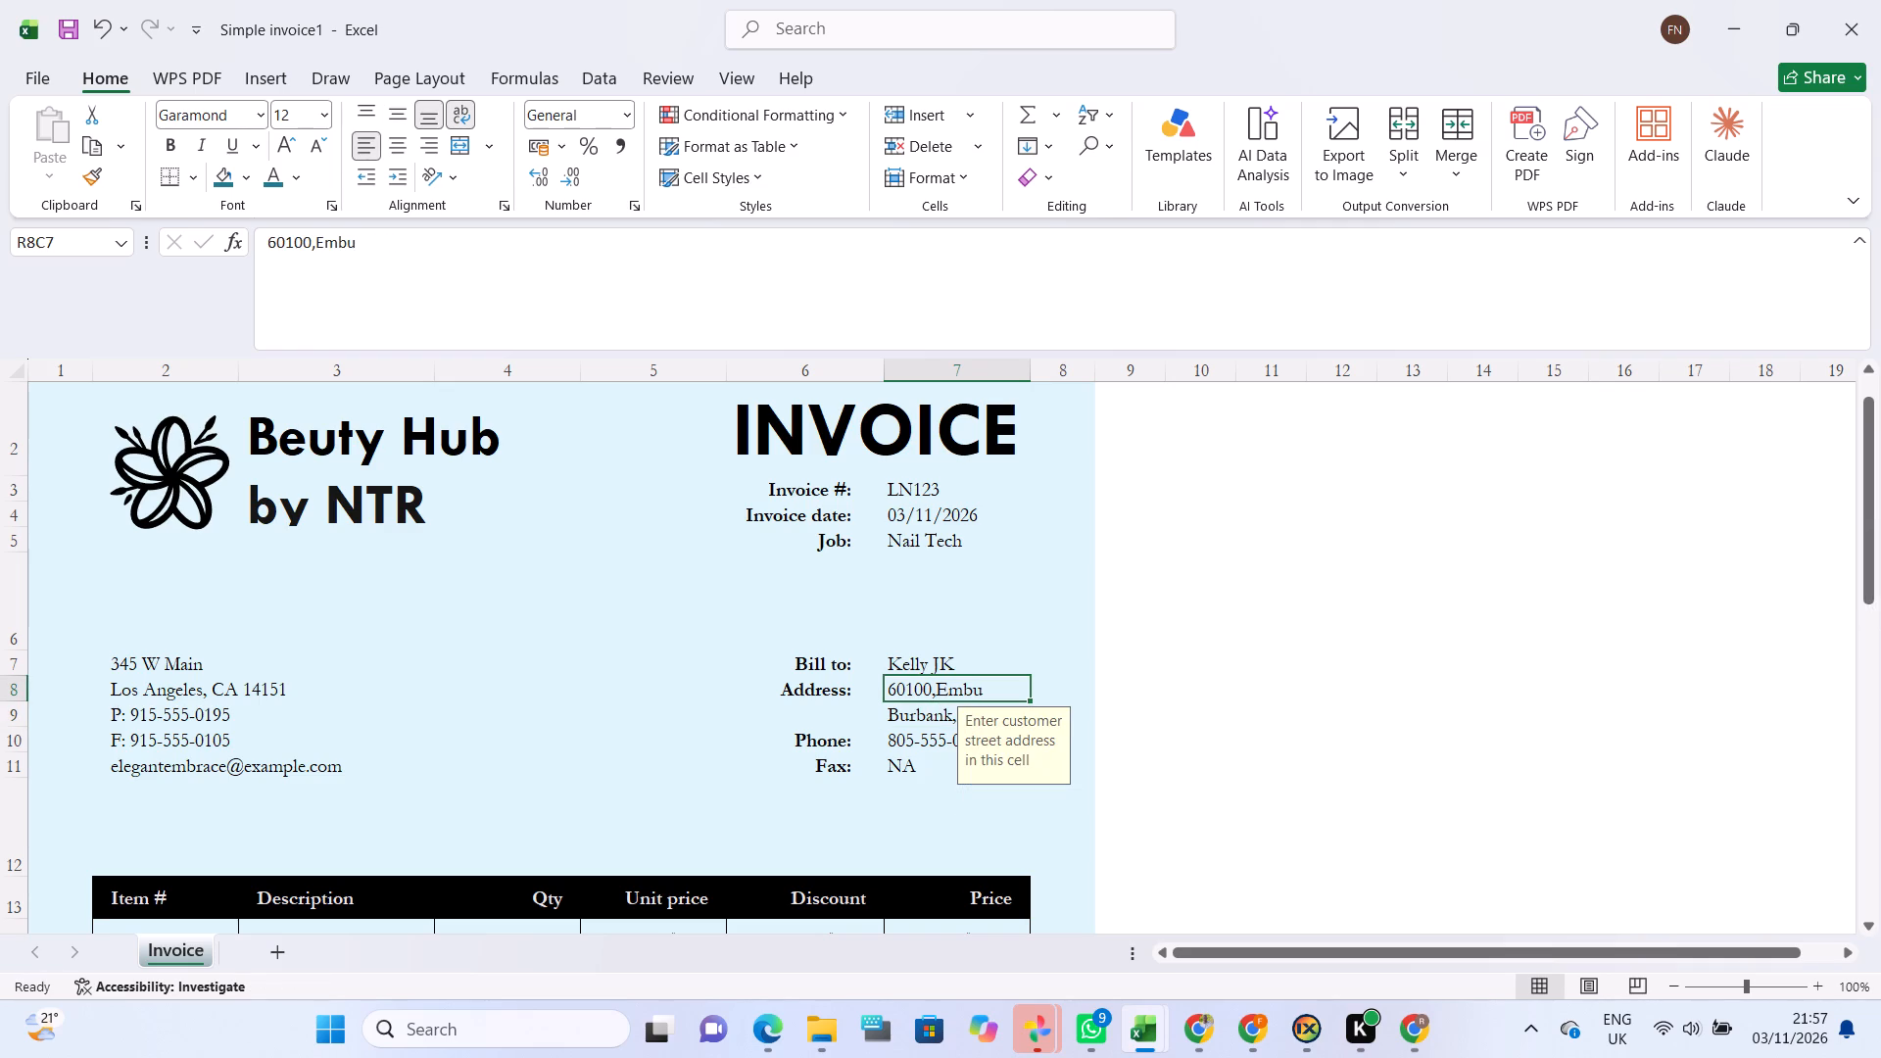
Replace the sample city, state and ZIP in the second Address line under Bill to with "Kenya".
left_click(922, 726)
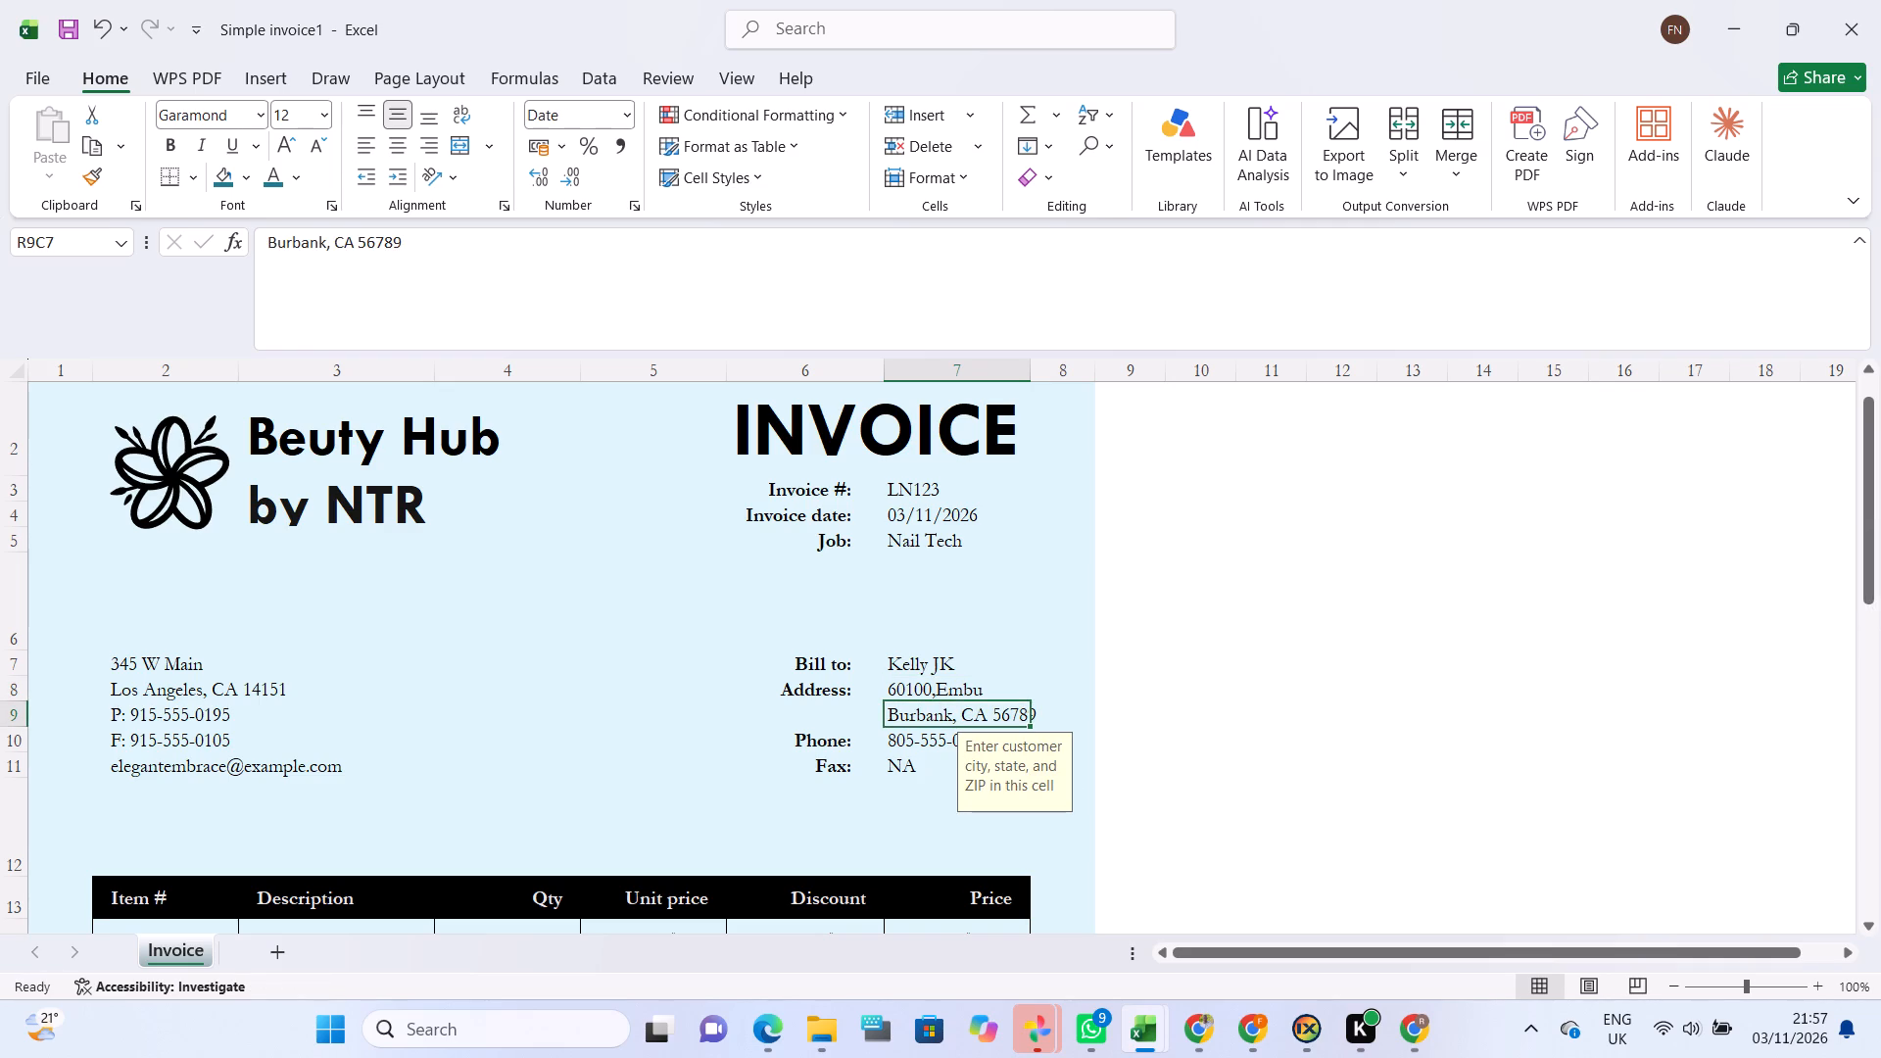
left_click(985, 714)
double_click(985, 714)
key("BackSpace")
key("BackSpace")
key("BackSpace")
key("BackSpace")
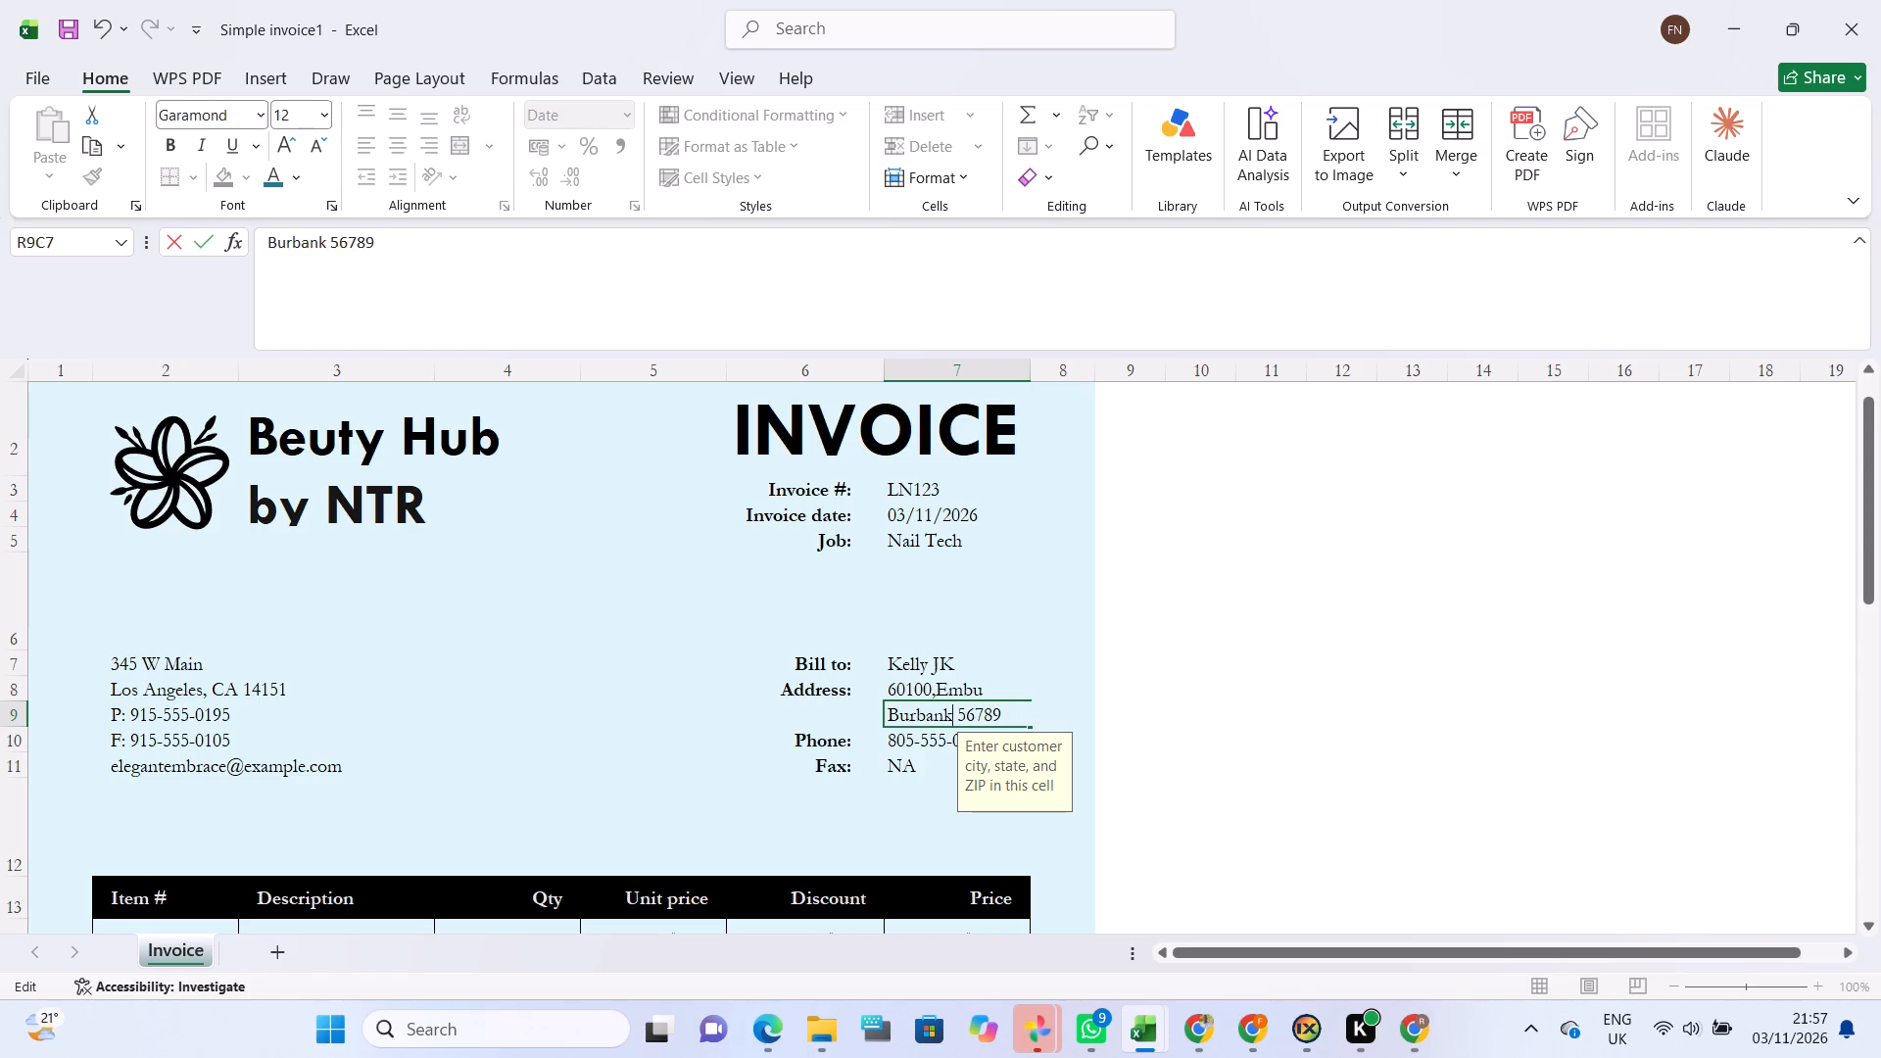
left_click(1009, 709)
key("BackSpace")
key("BackSpace")
key("BackSpace")
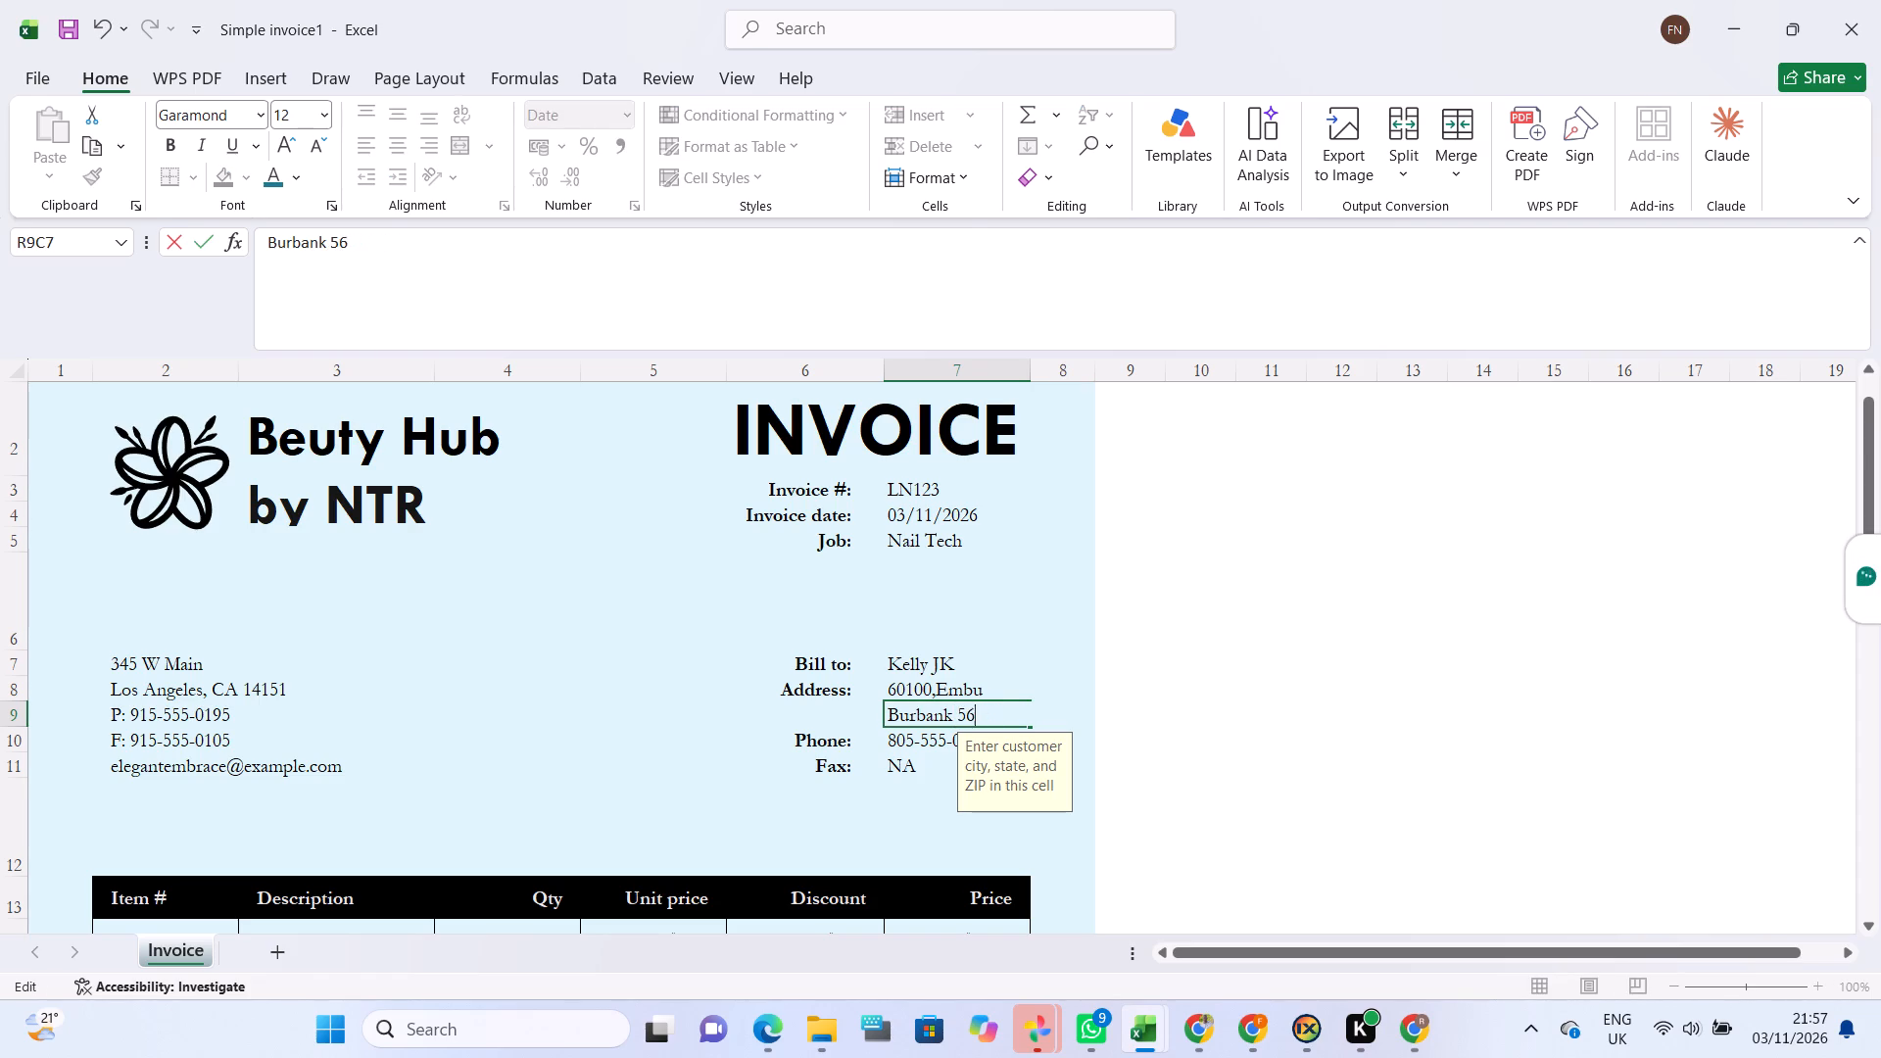
key("BackSpace")
key("BackSpace")
key("BackSpace")
key("BackSpace")
key("BackSpace")
key("BackSpace")
key("BackSpace")
key("BackSpace")
key("BackSpace")
key("BackSpace")
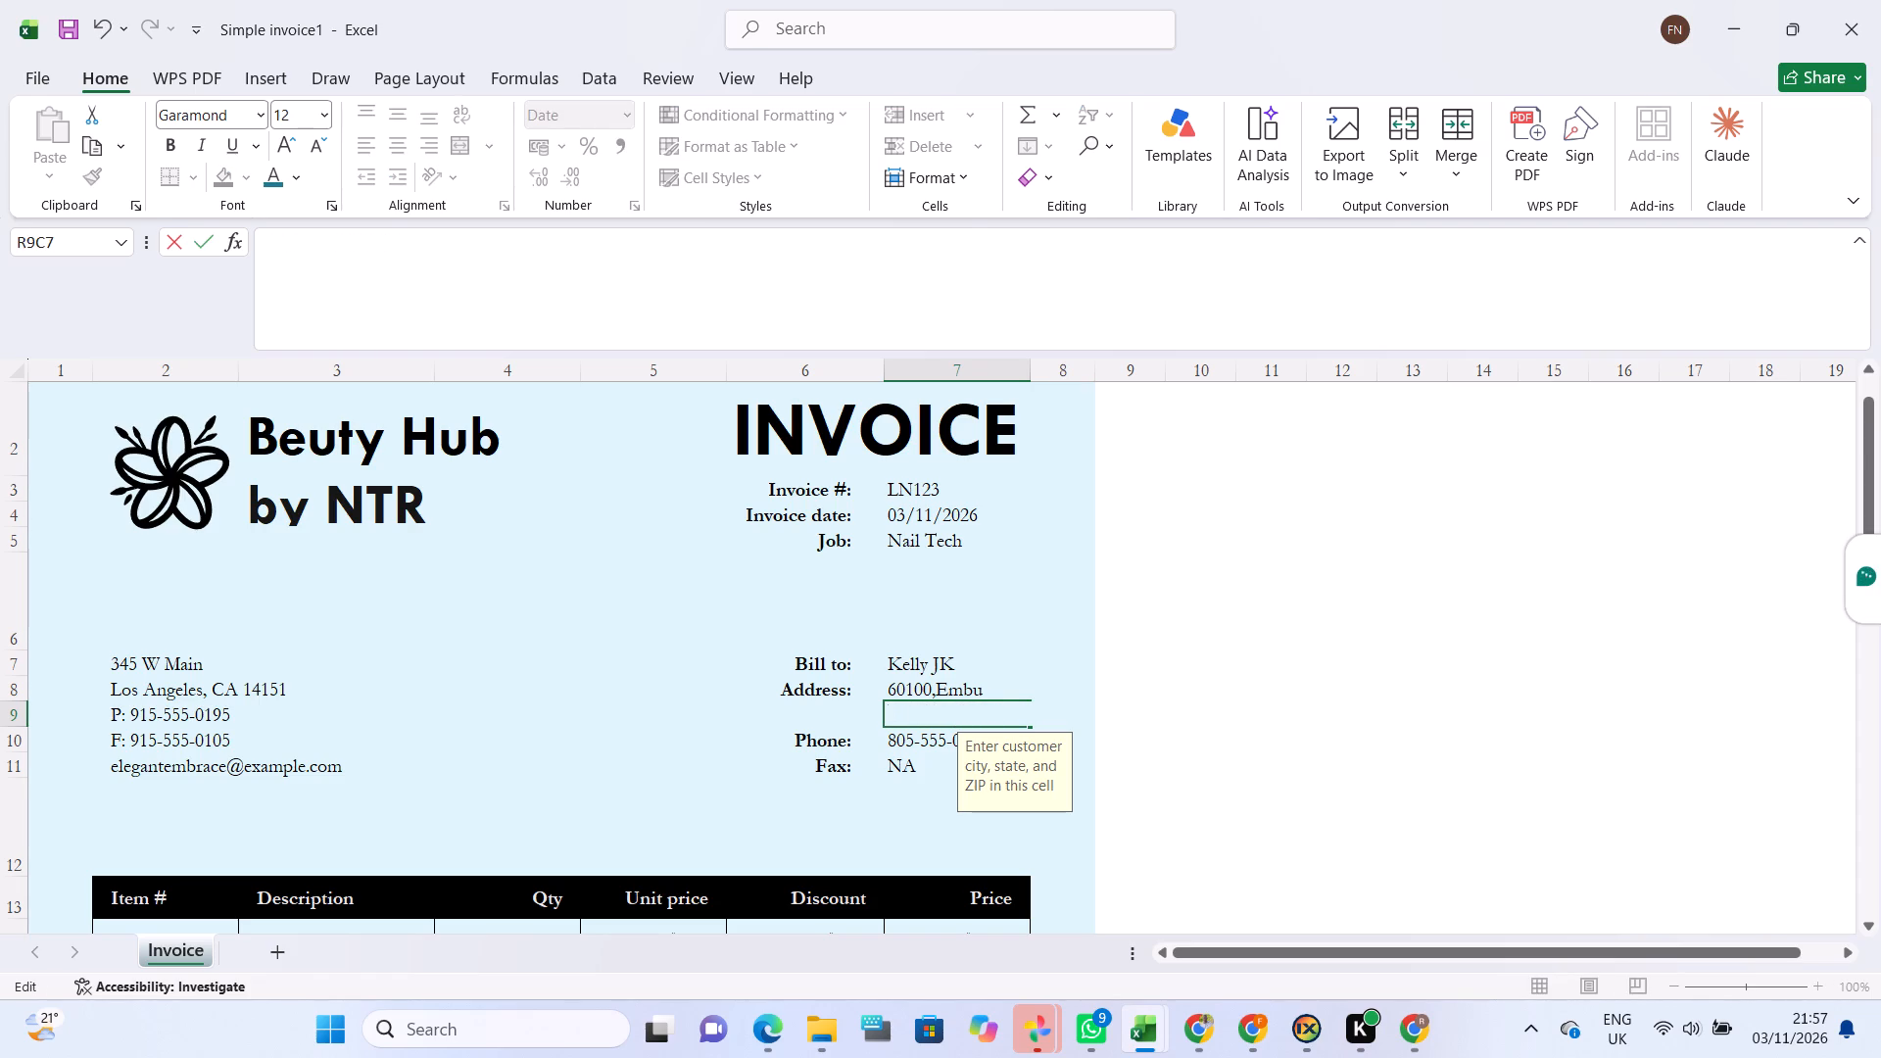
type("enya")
Finish the "Kenya" entry in the second Address line under Bill to.
left_click(1132, 726)
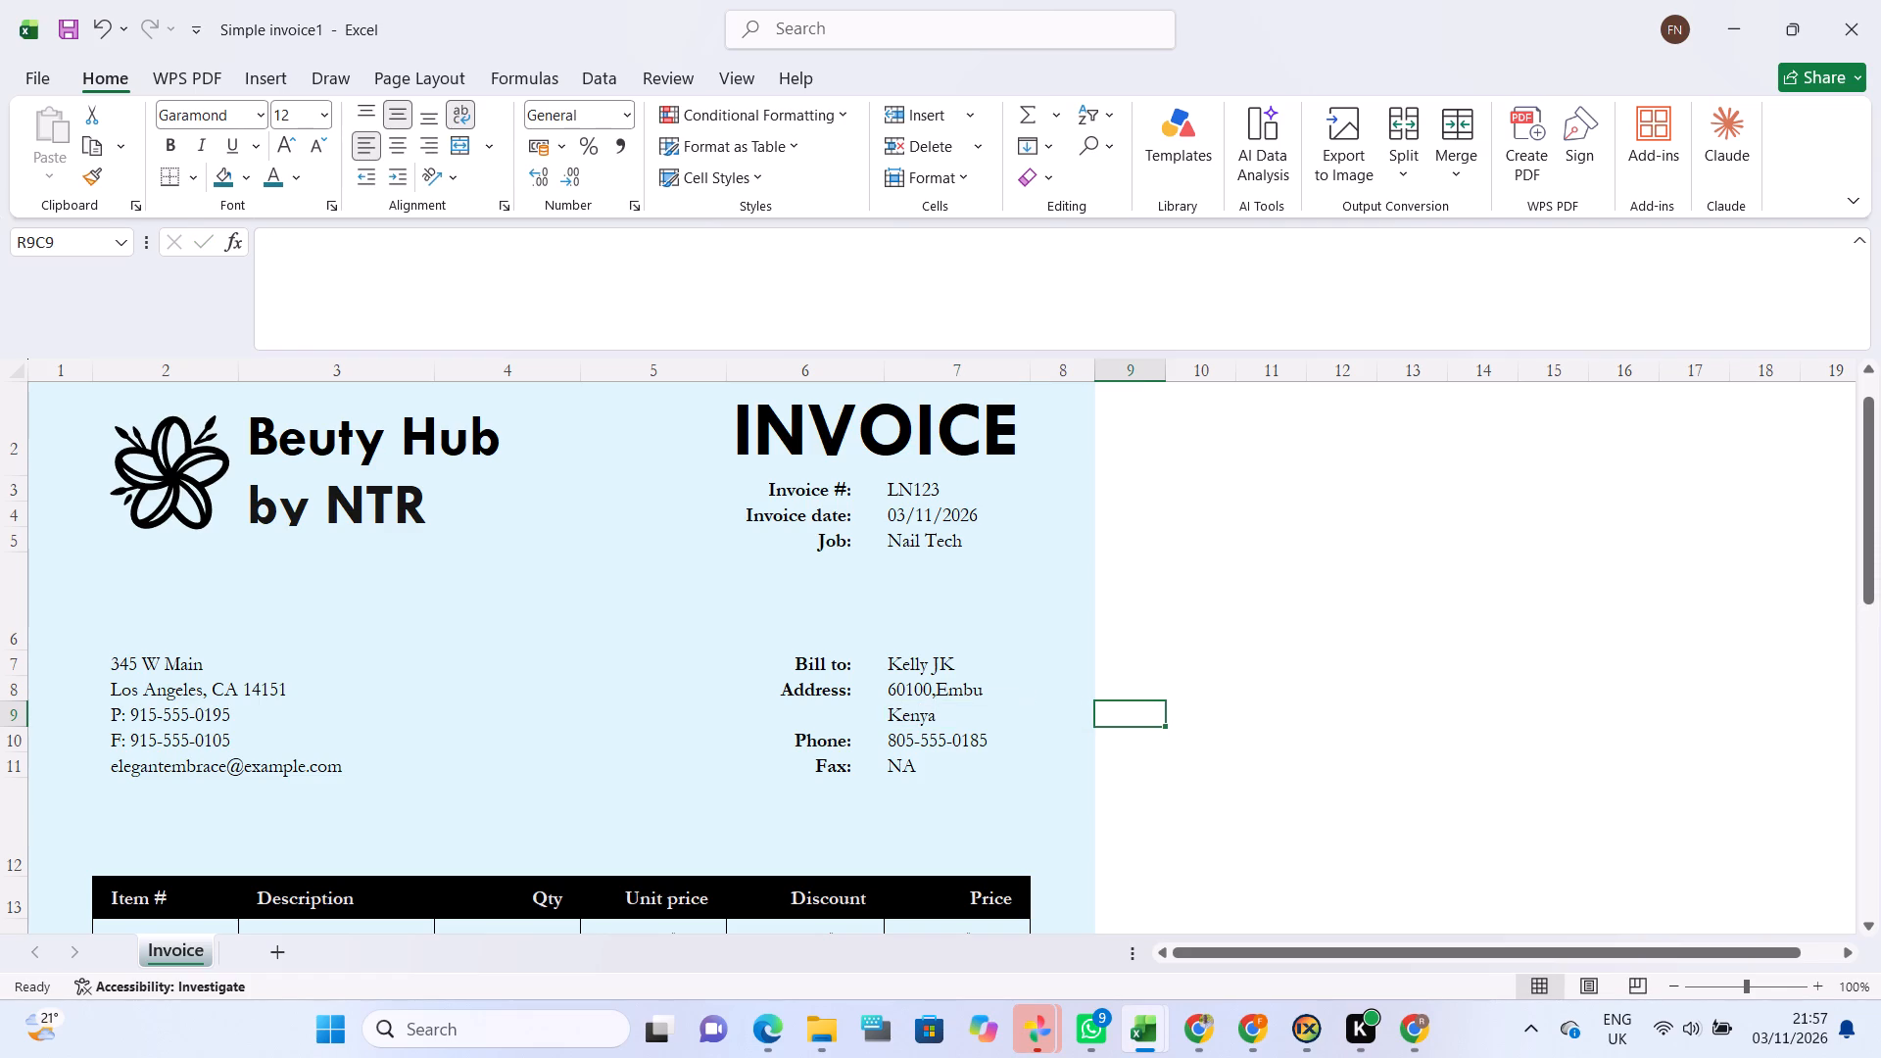
Select the customer's Phone number cell under Bill to.
left_click(921, 756)
left_click(926, 742)
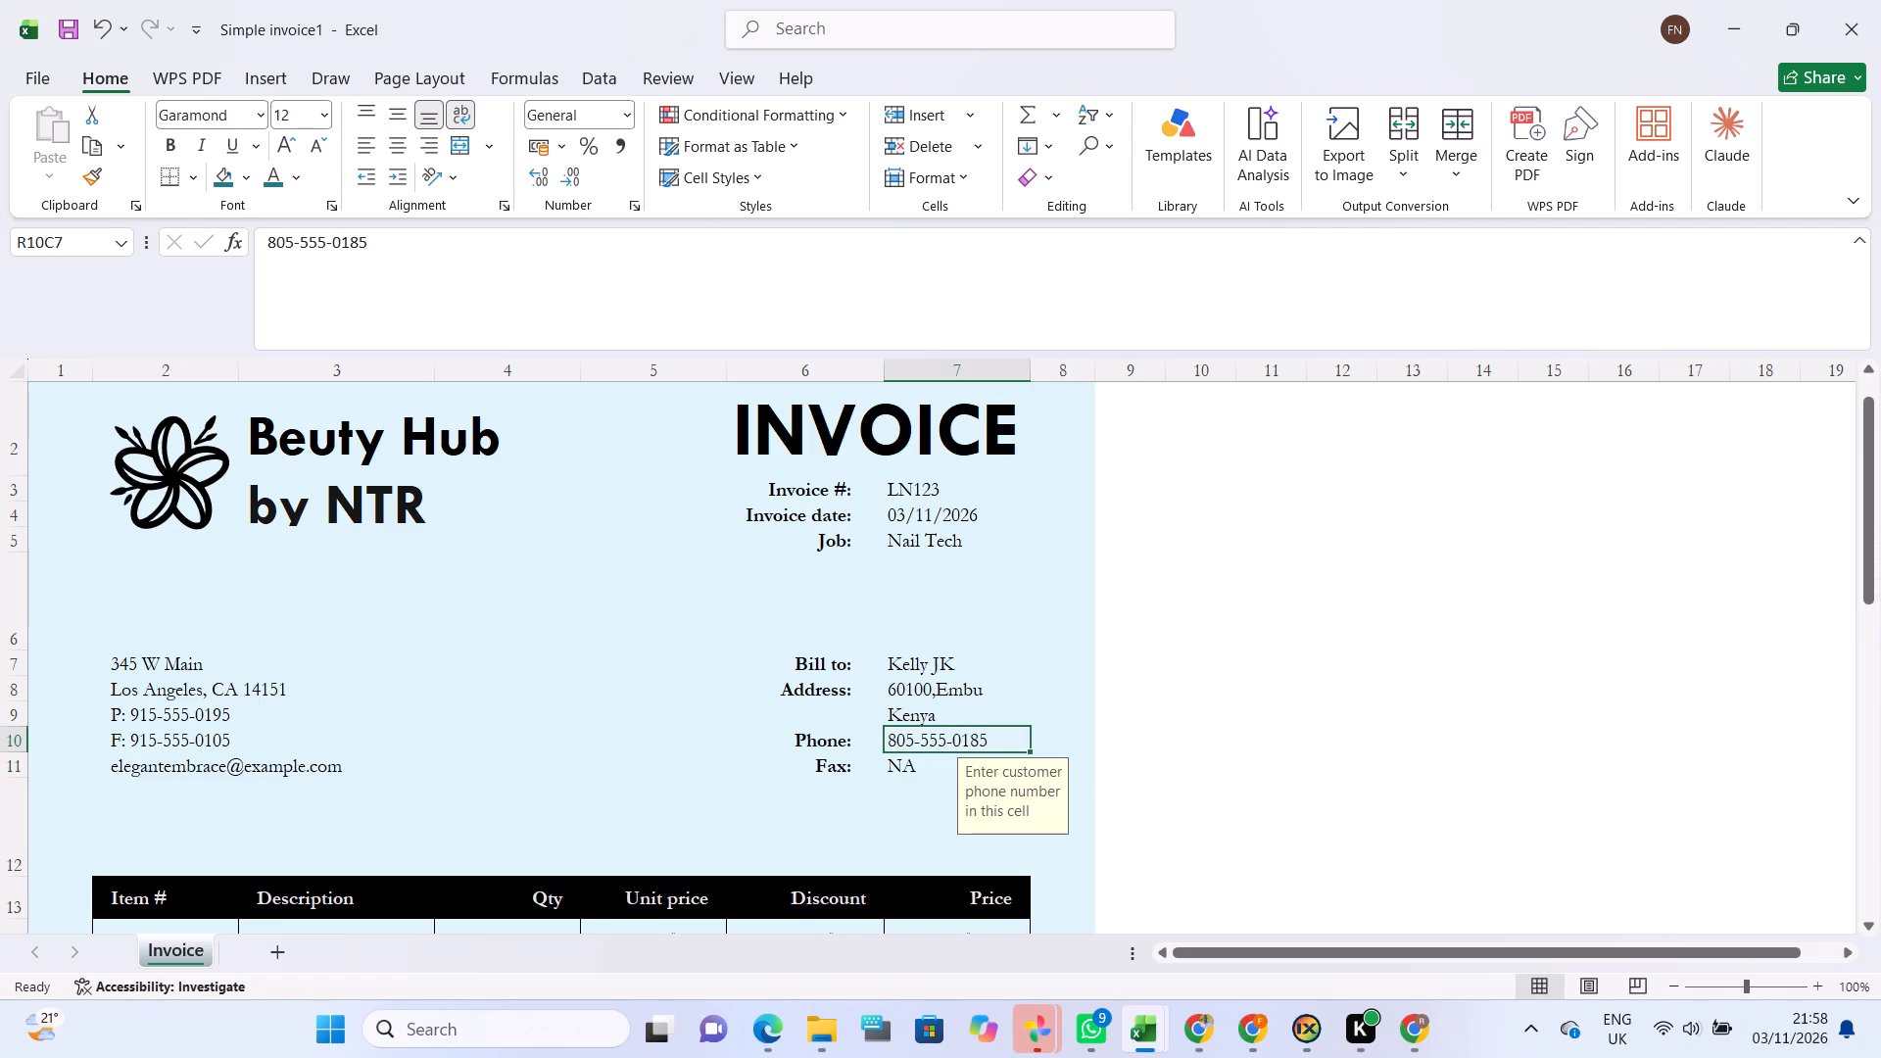
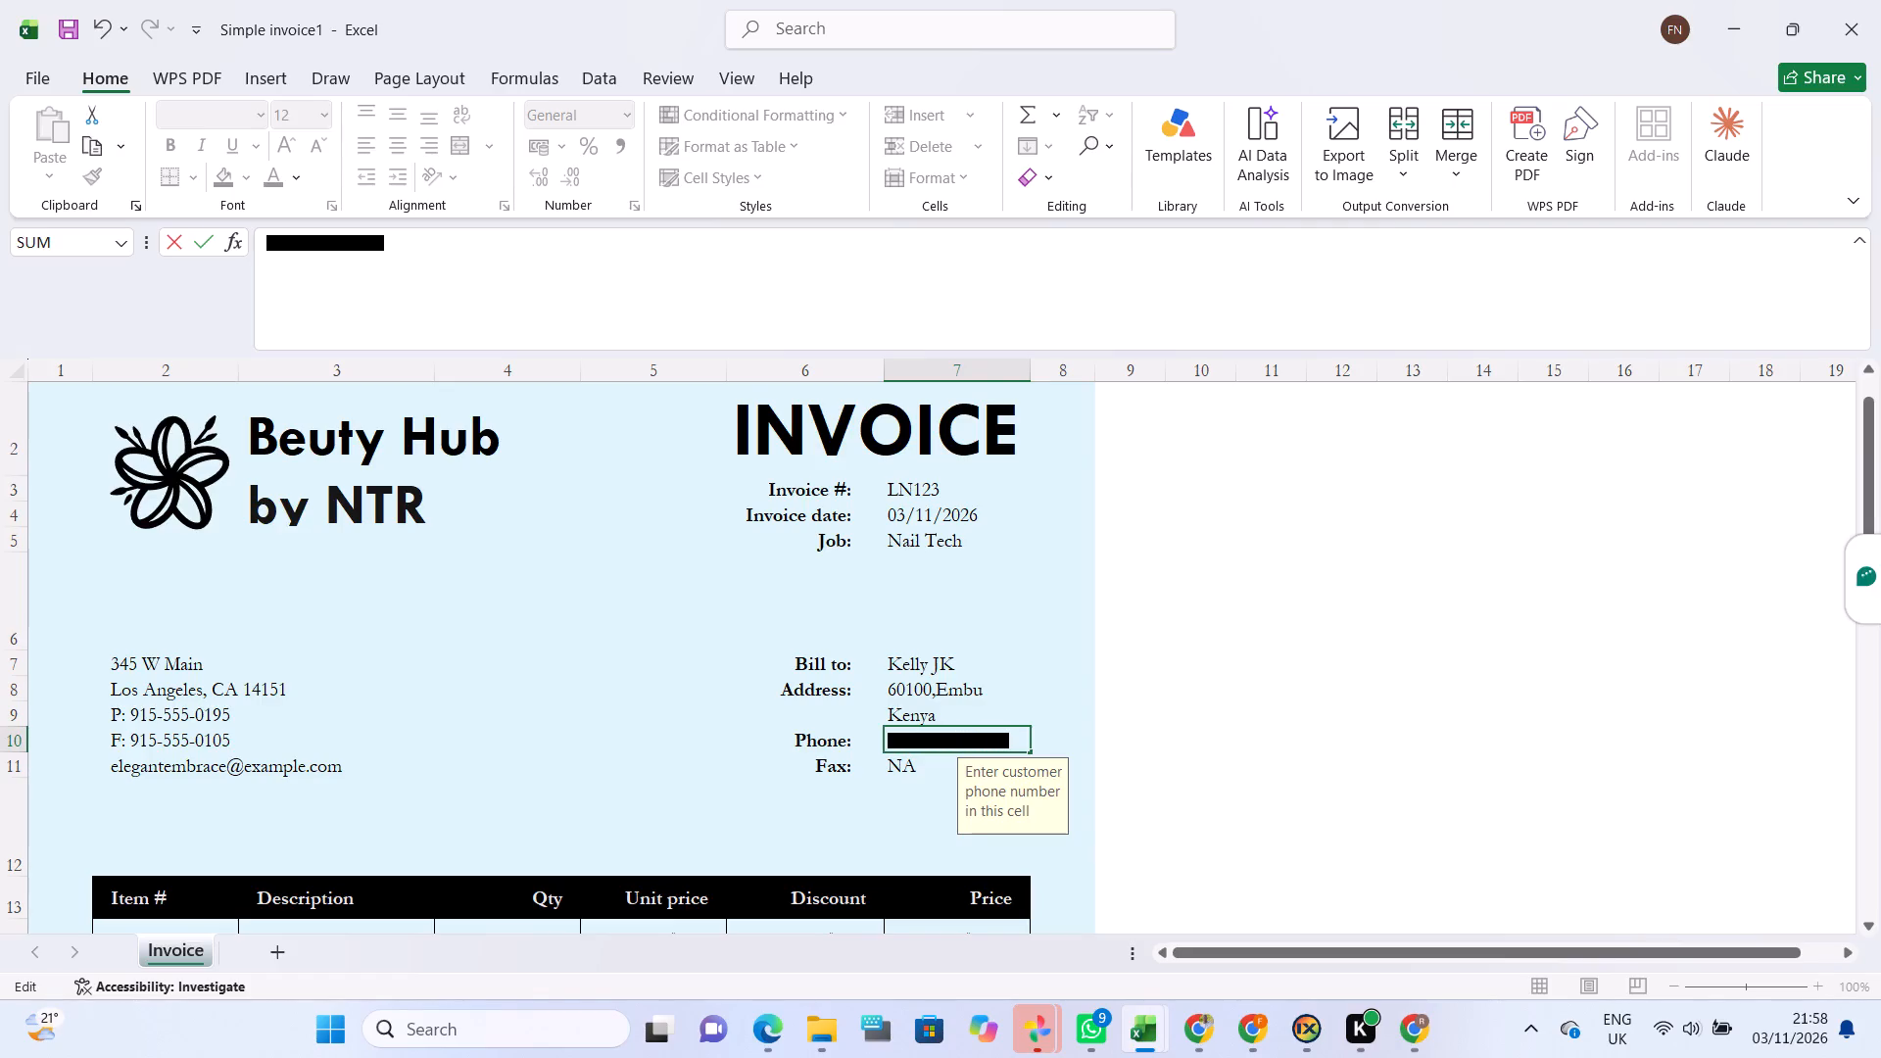
Erase the sample company email address in the cell beneath the company's fax number.
double_click(217, 773)
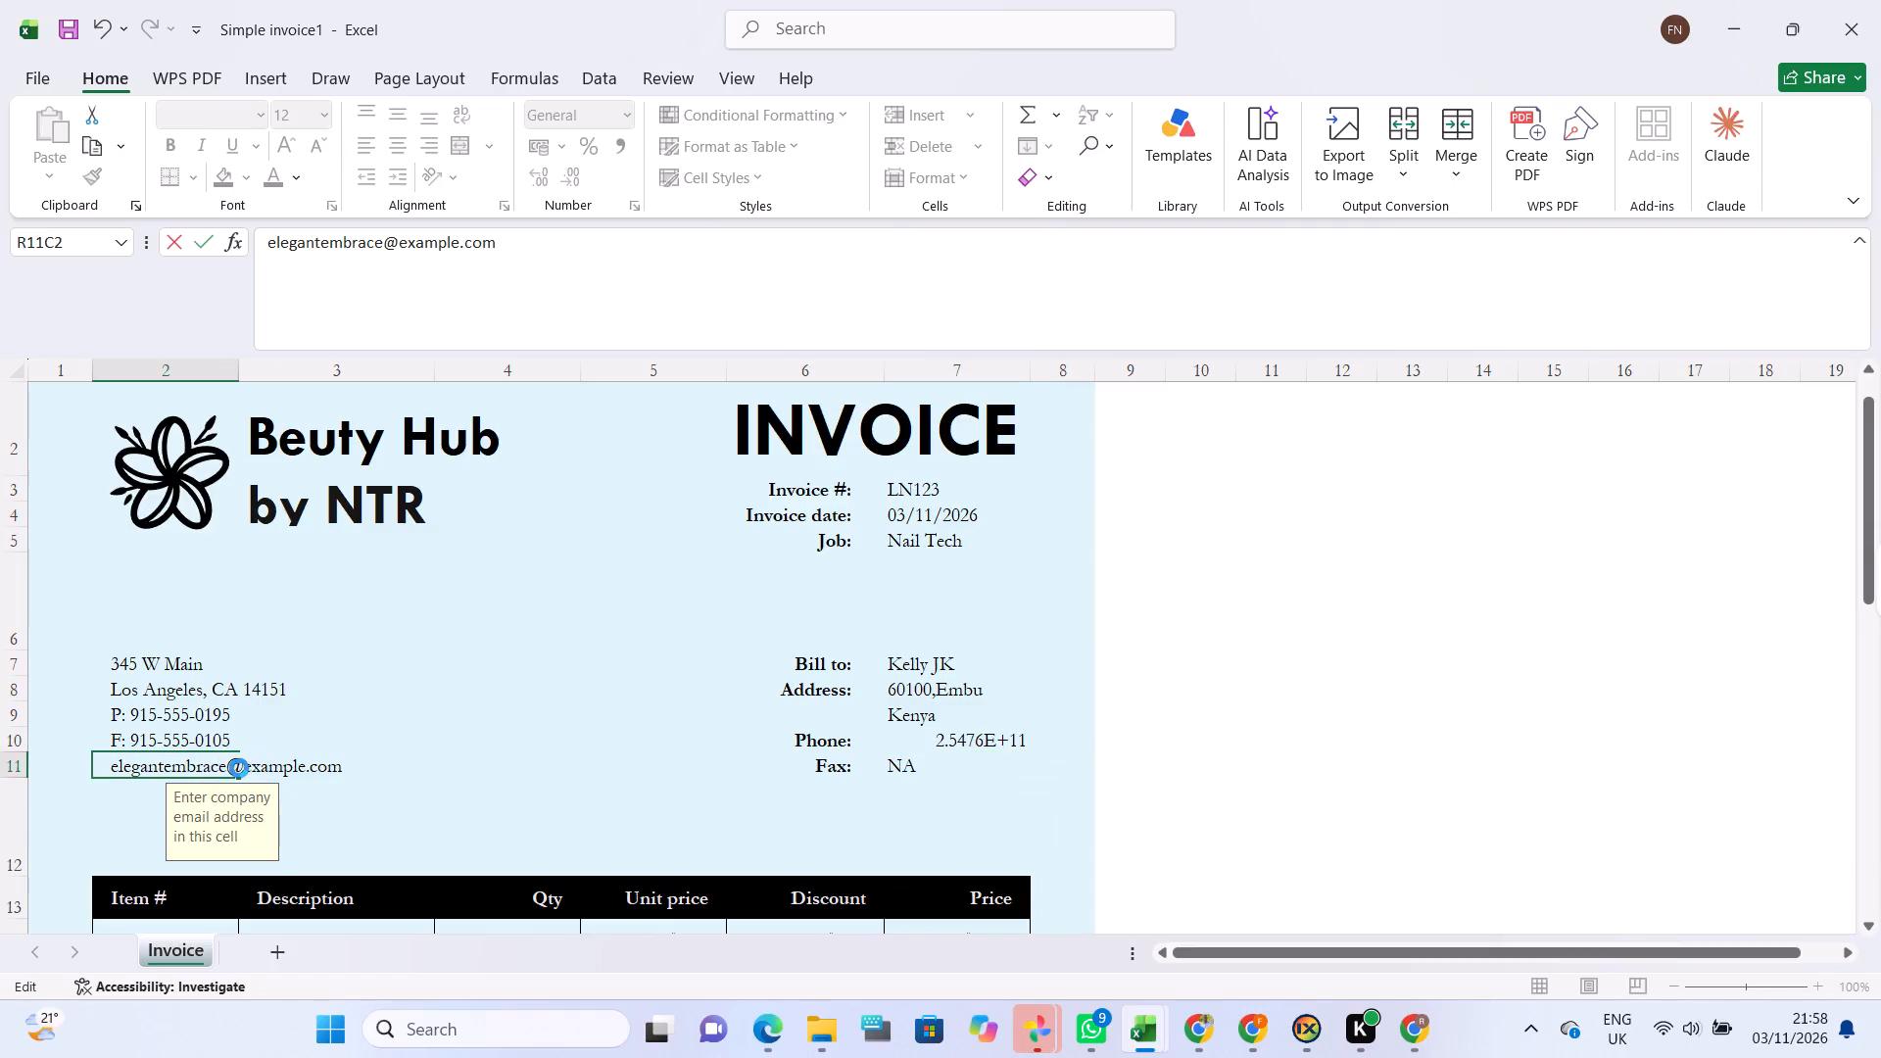
left_click(229, 772)
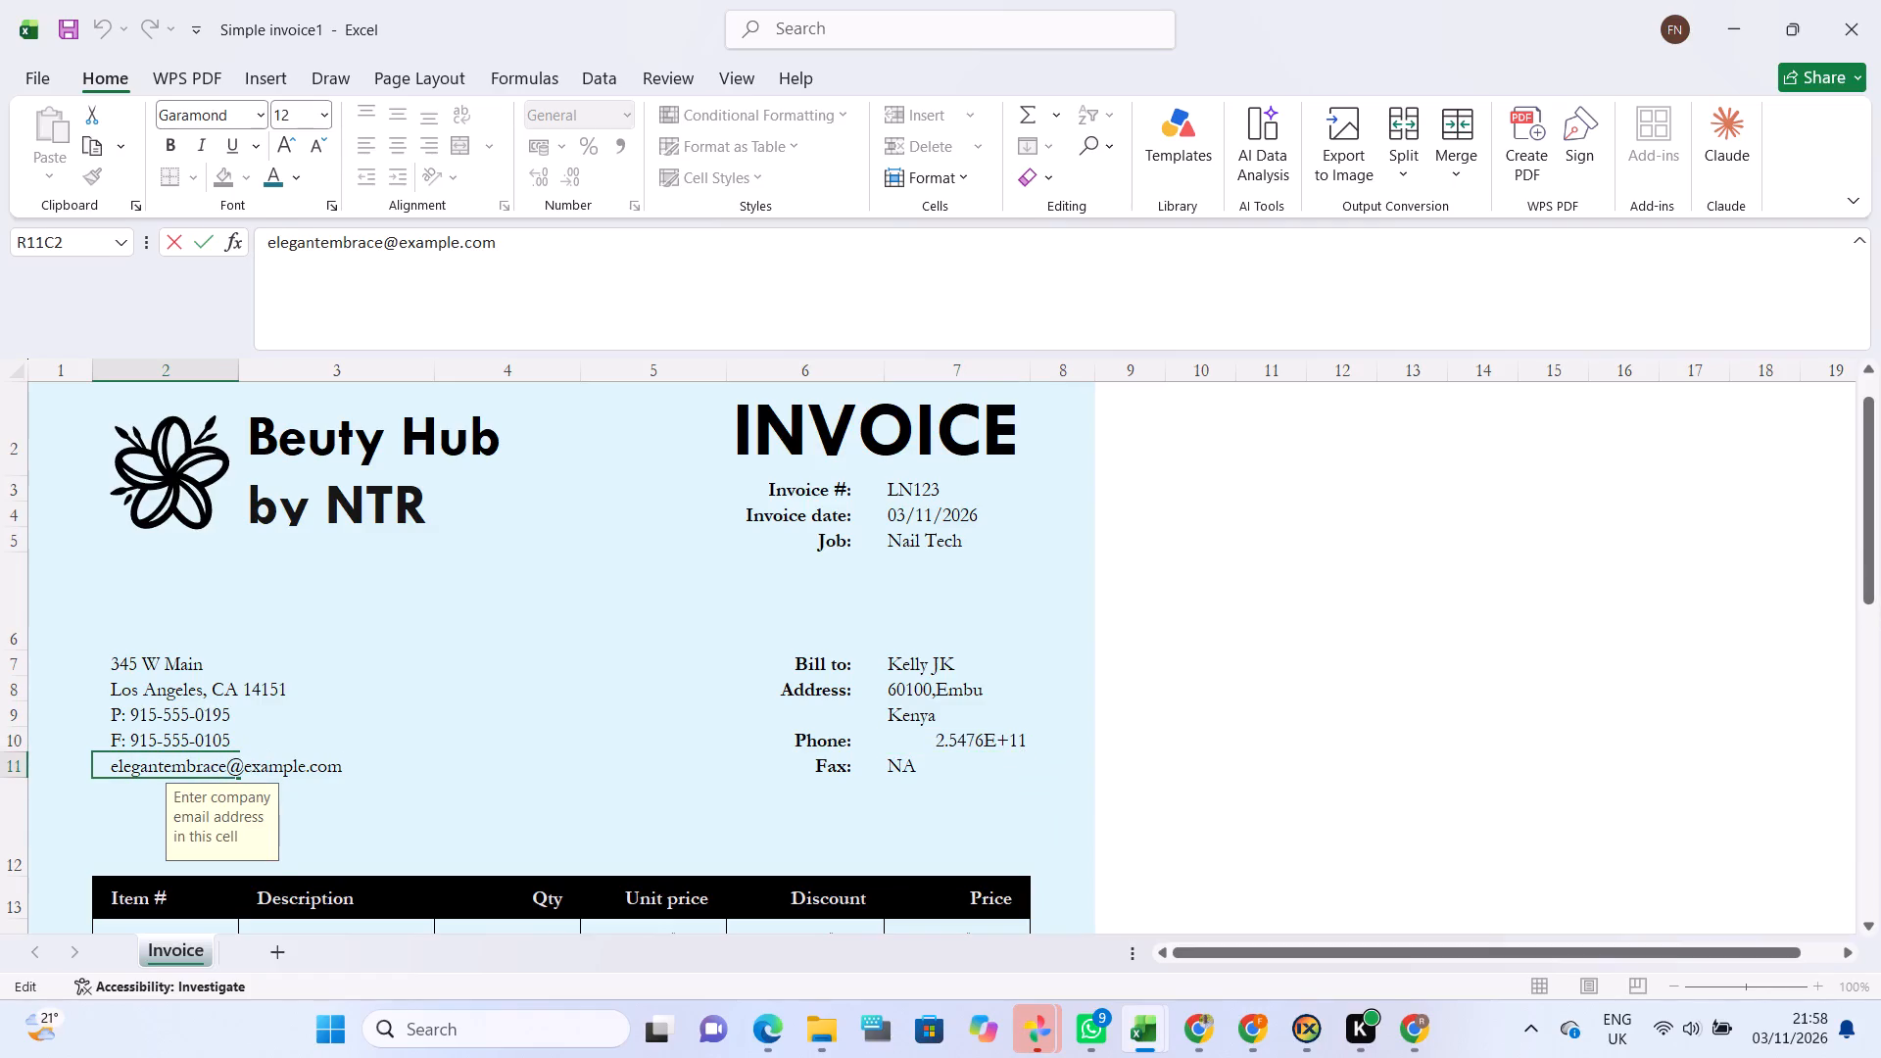
key("Delete")
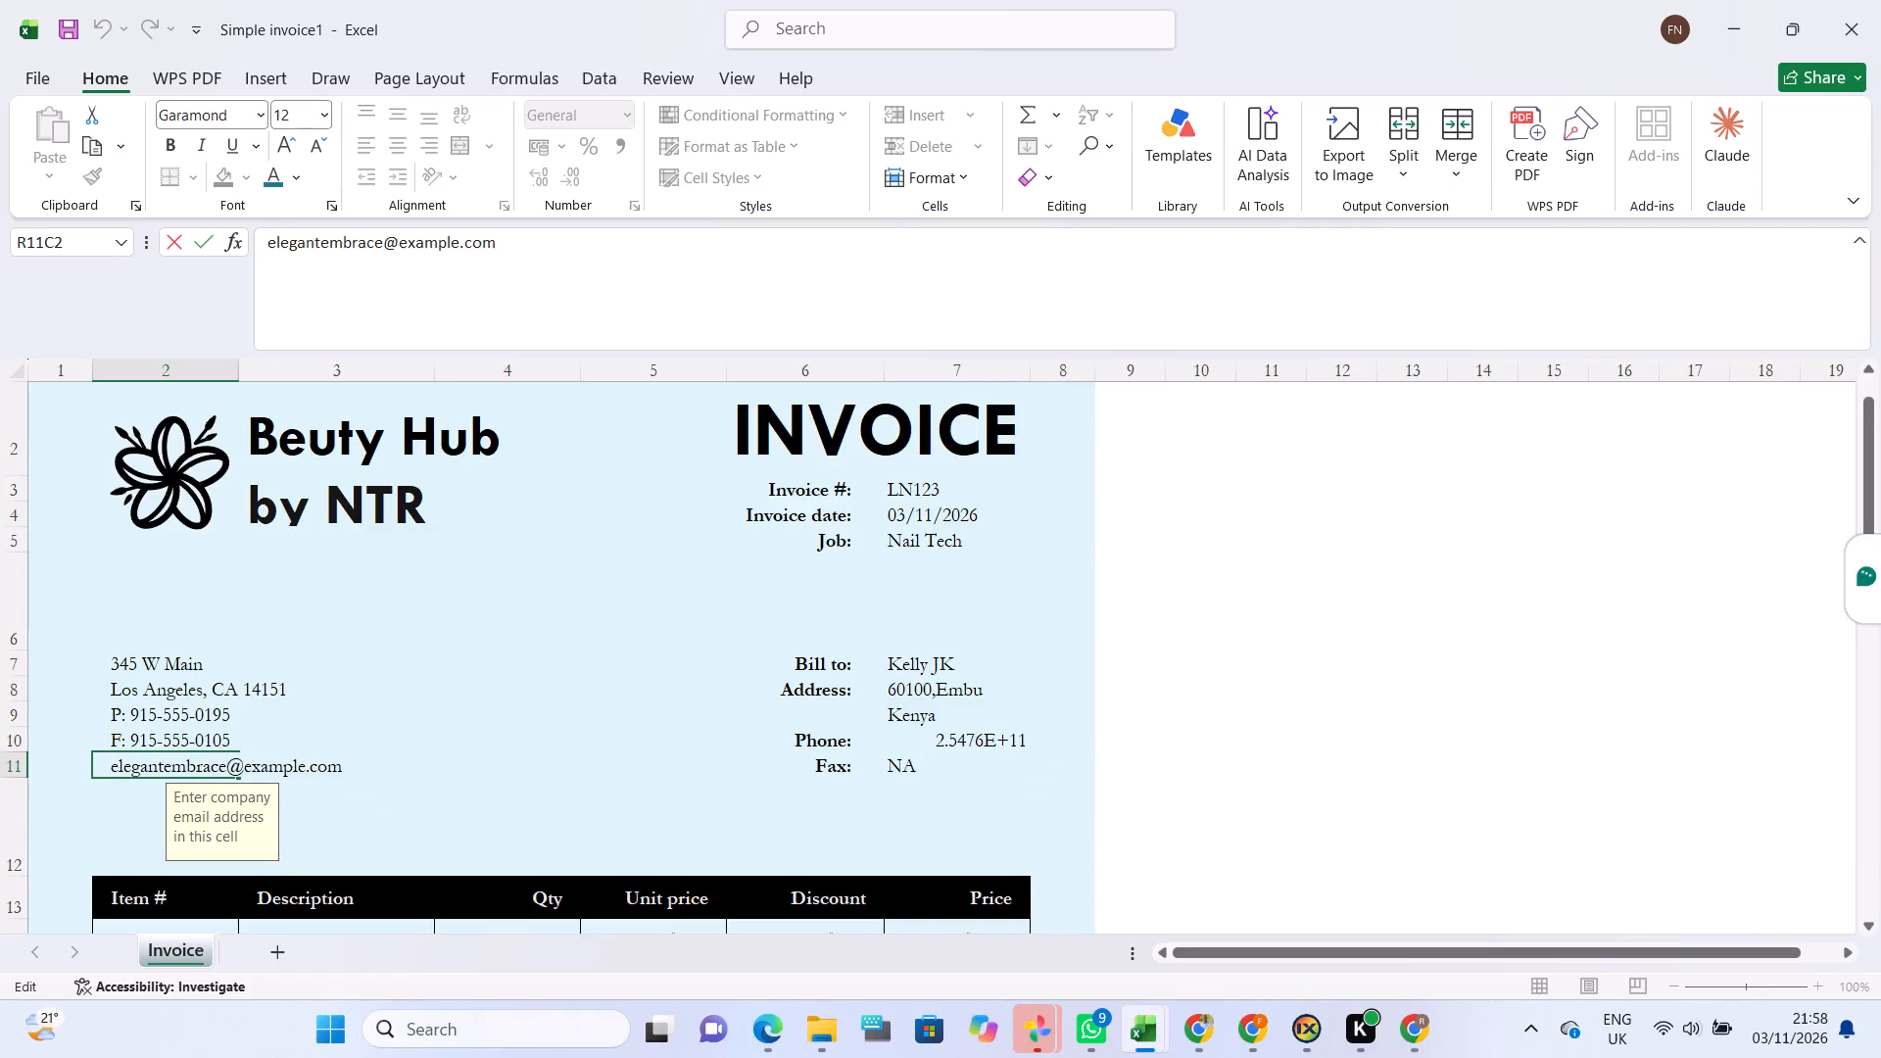
key("Delete")
key("Delete")
key("Delete")
key("Delete")
key("Delete")
key("Delete")
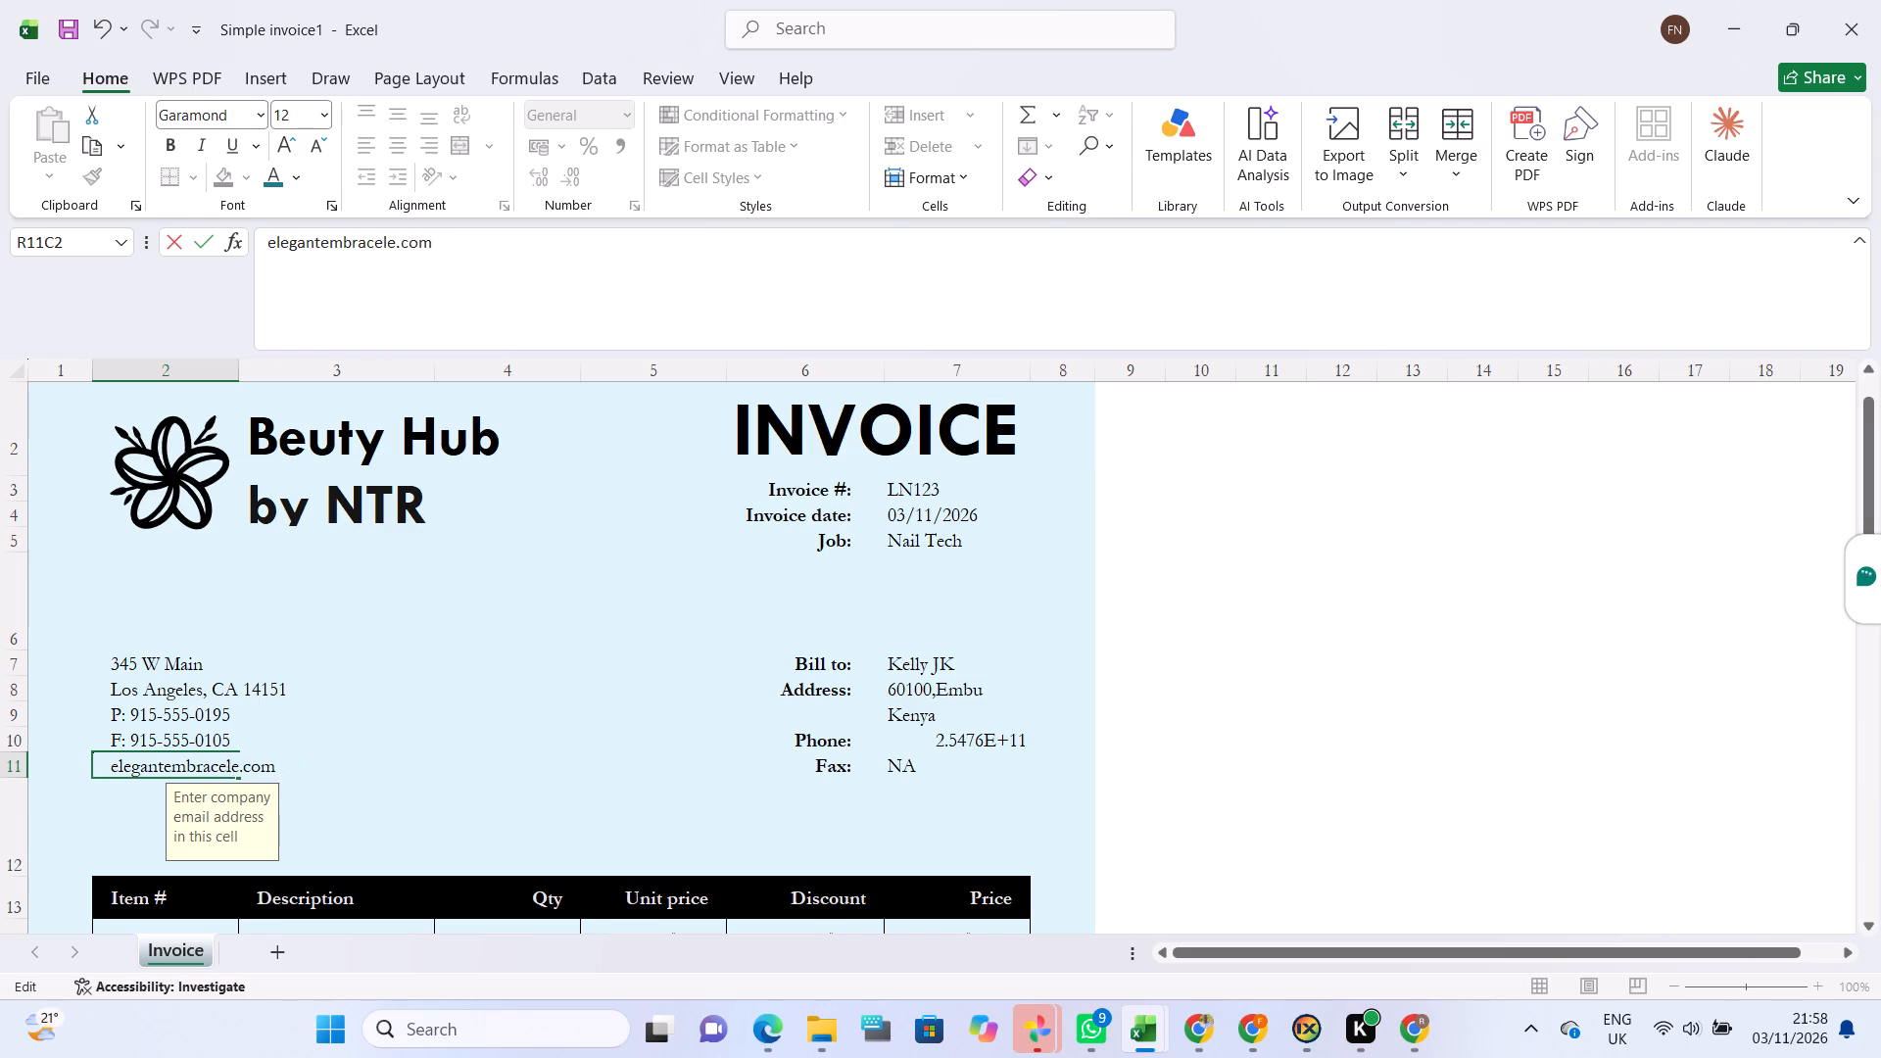
key("Delete")
key("Delete")
key("Delete")
key("Delete")
key("Delete")
key("Delete")
key("Delete")
key("Delete")
key("Delete")
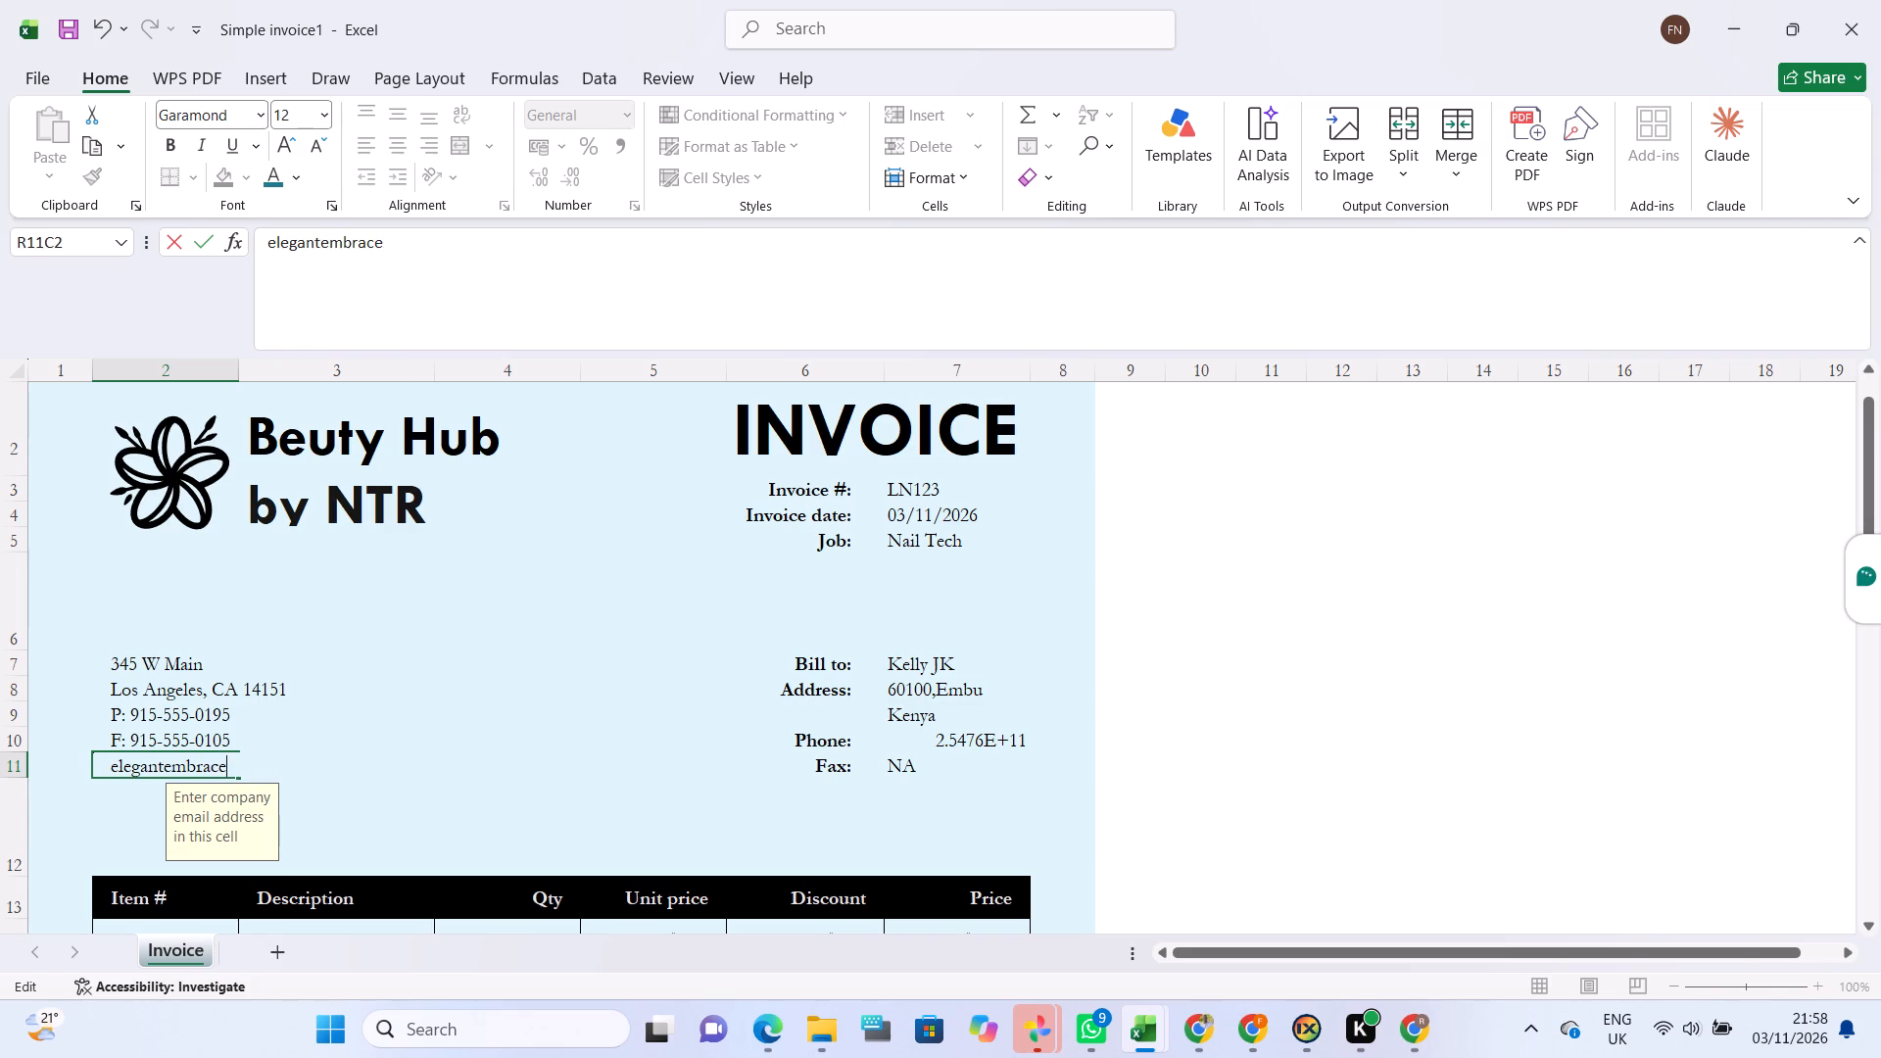
left_click(231, 761)
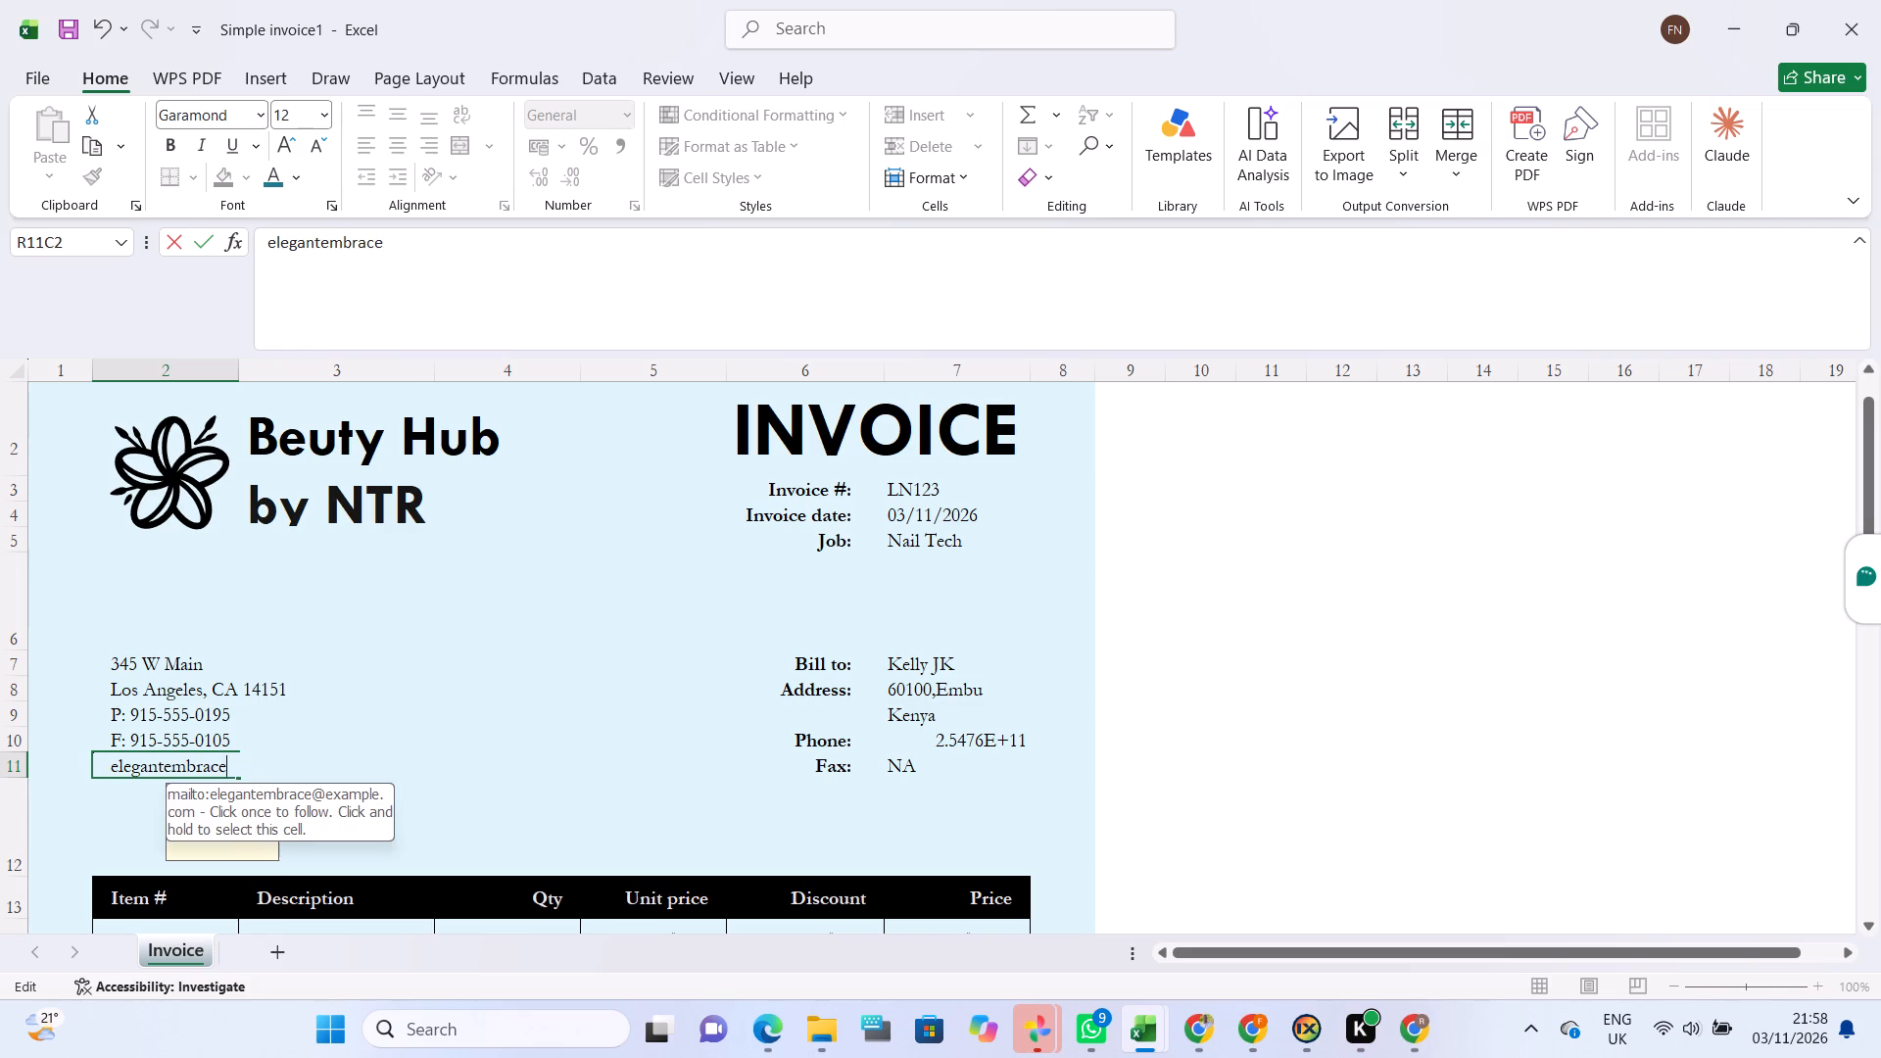
key("BackSpace")
key("BackSpace")
key("BackSpace")
key("BackSpace")
key("BackSpace")
key("BackSpace")
key("BackSpace")
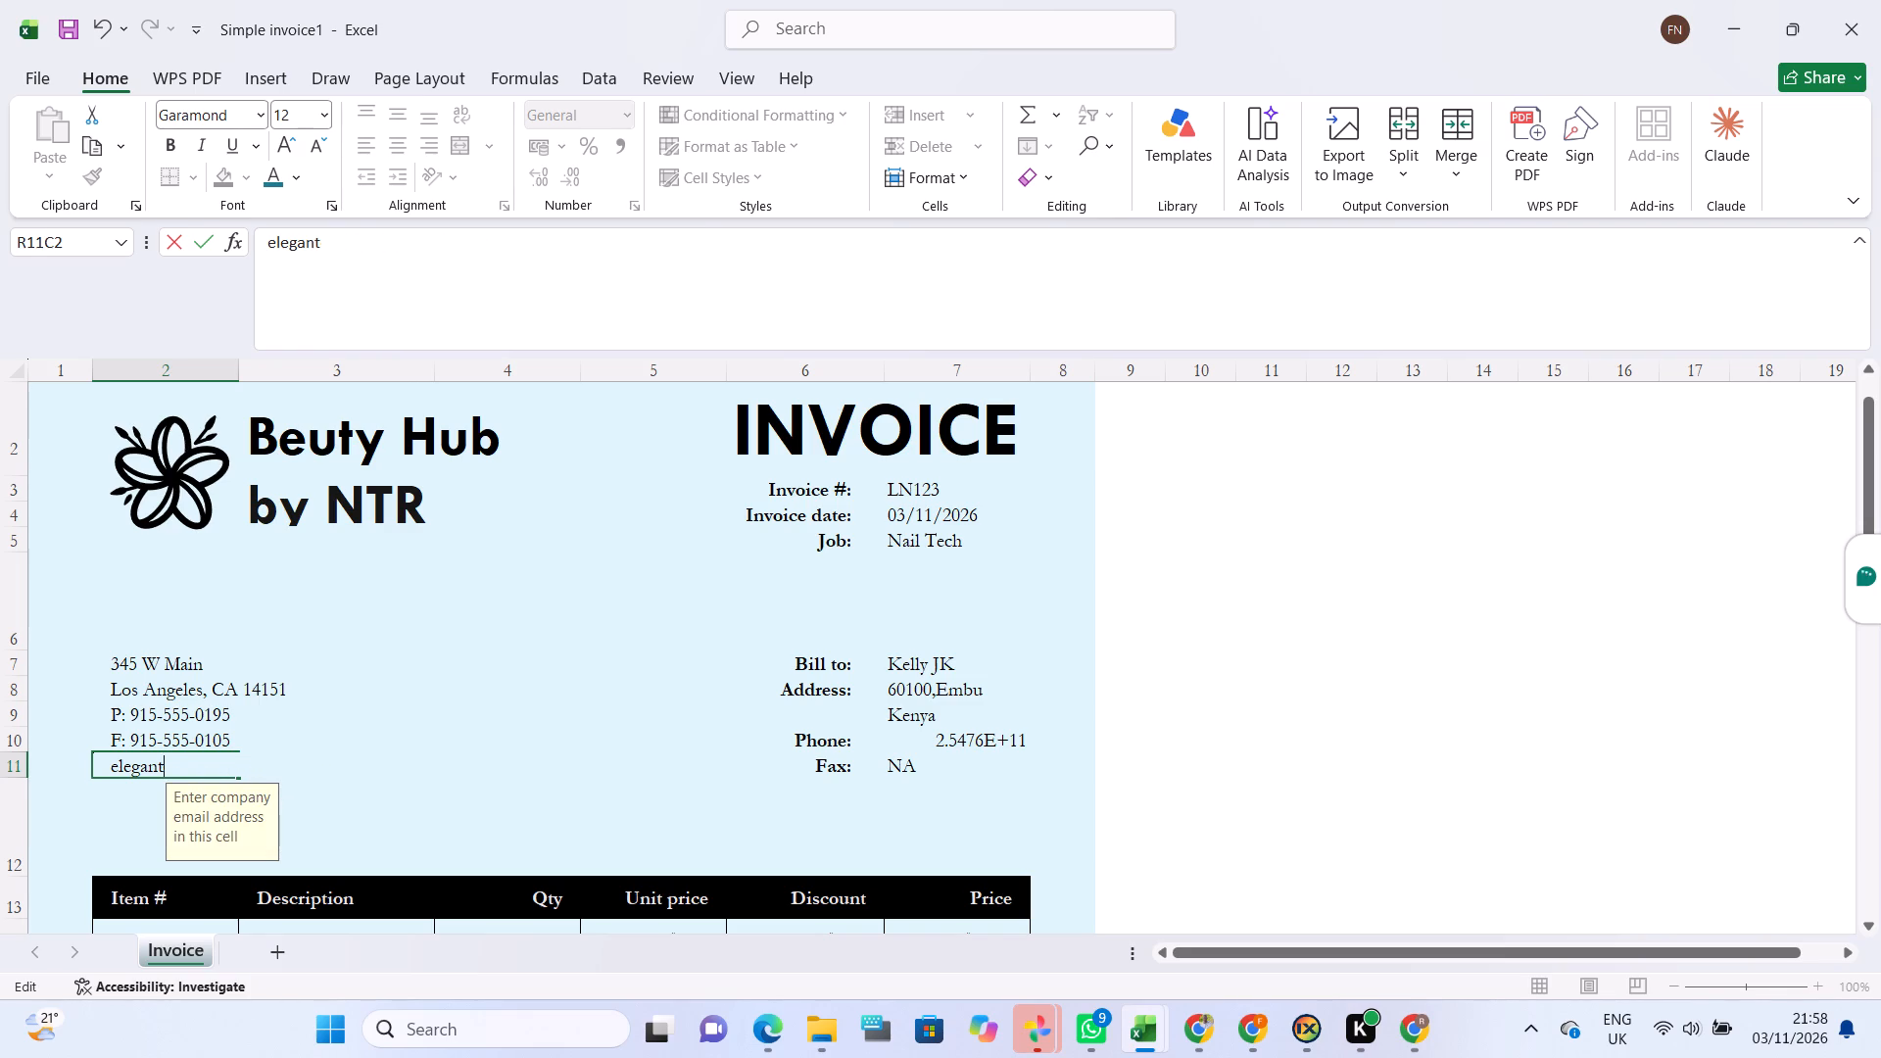
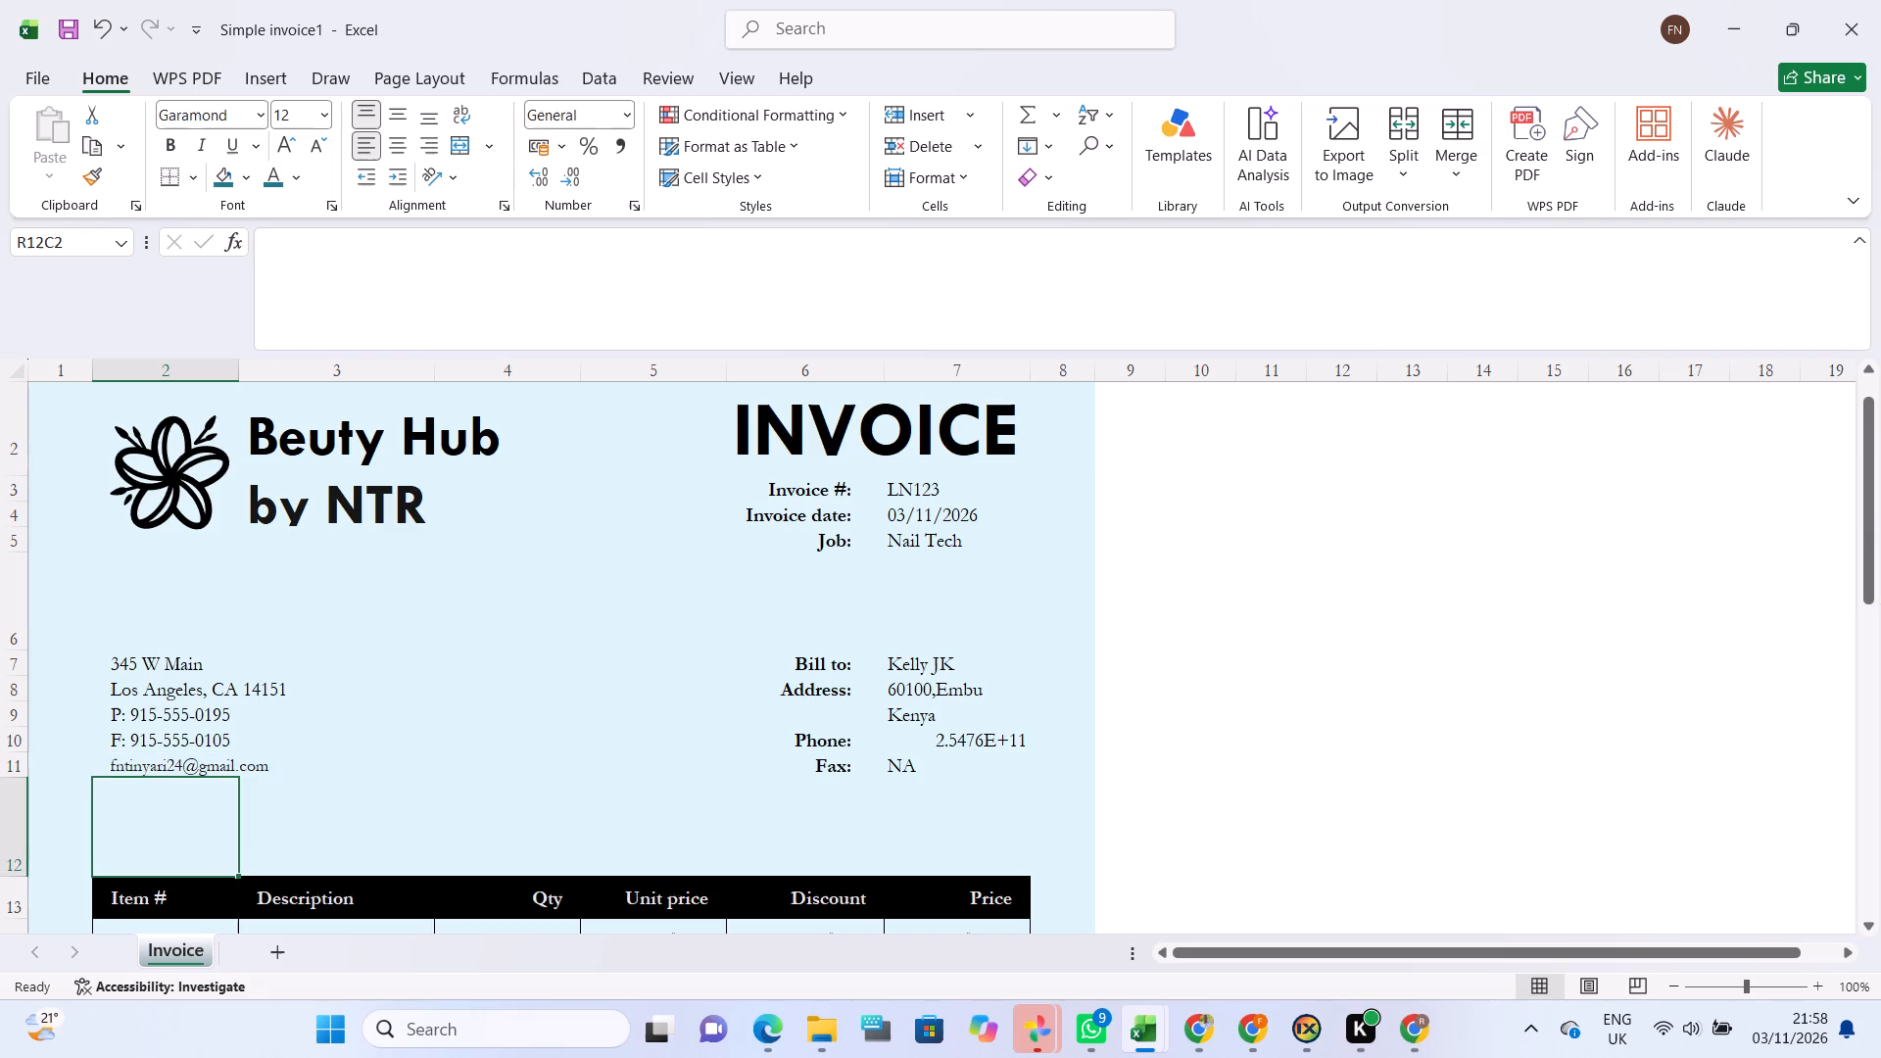
Replace the company's sample city, state and ZIP line below the street address with "Nairobi,Star Mall".
left_click(201, 701)
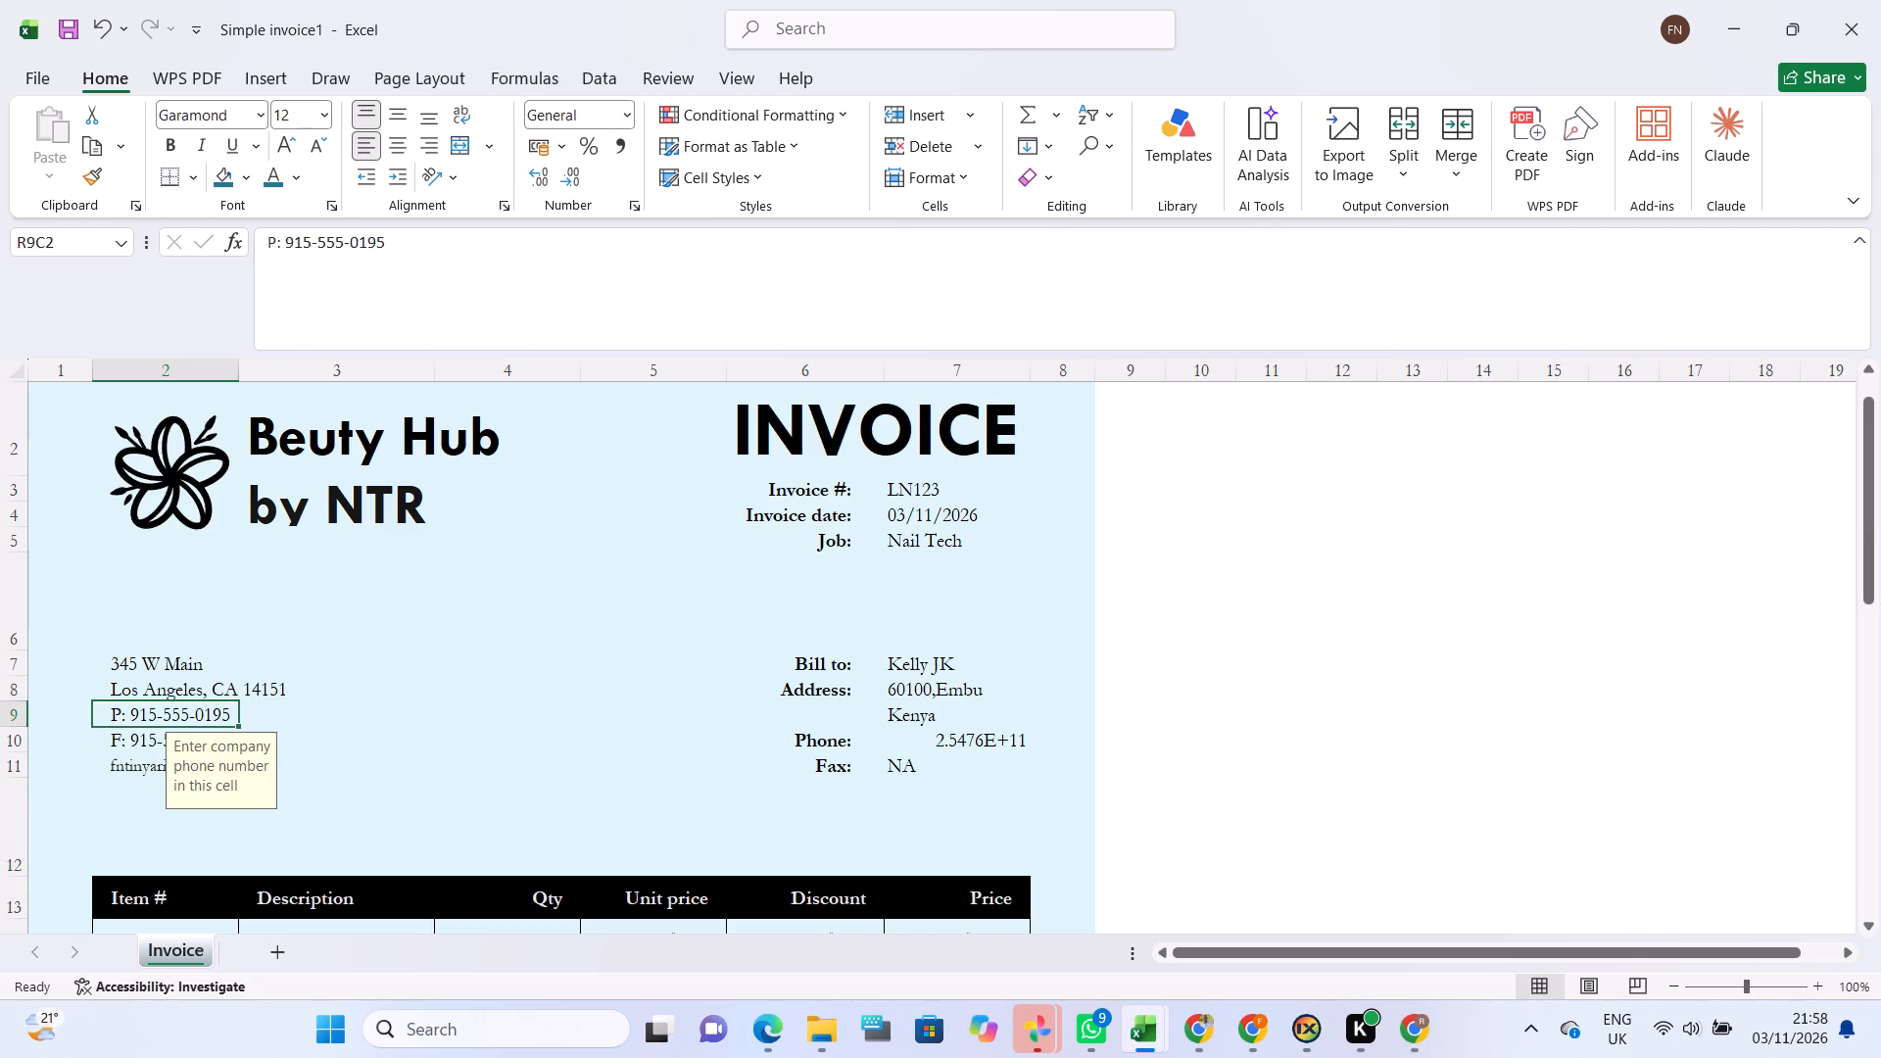
left_click(183, 686)
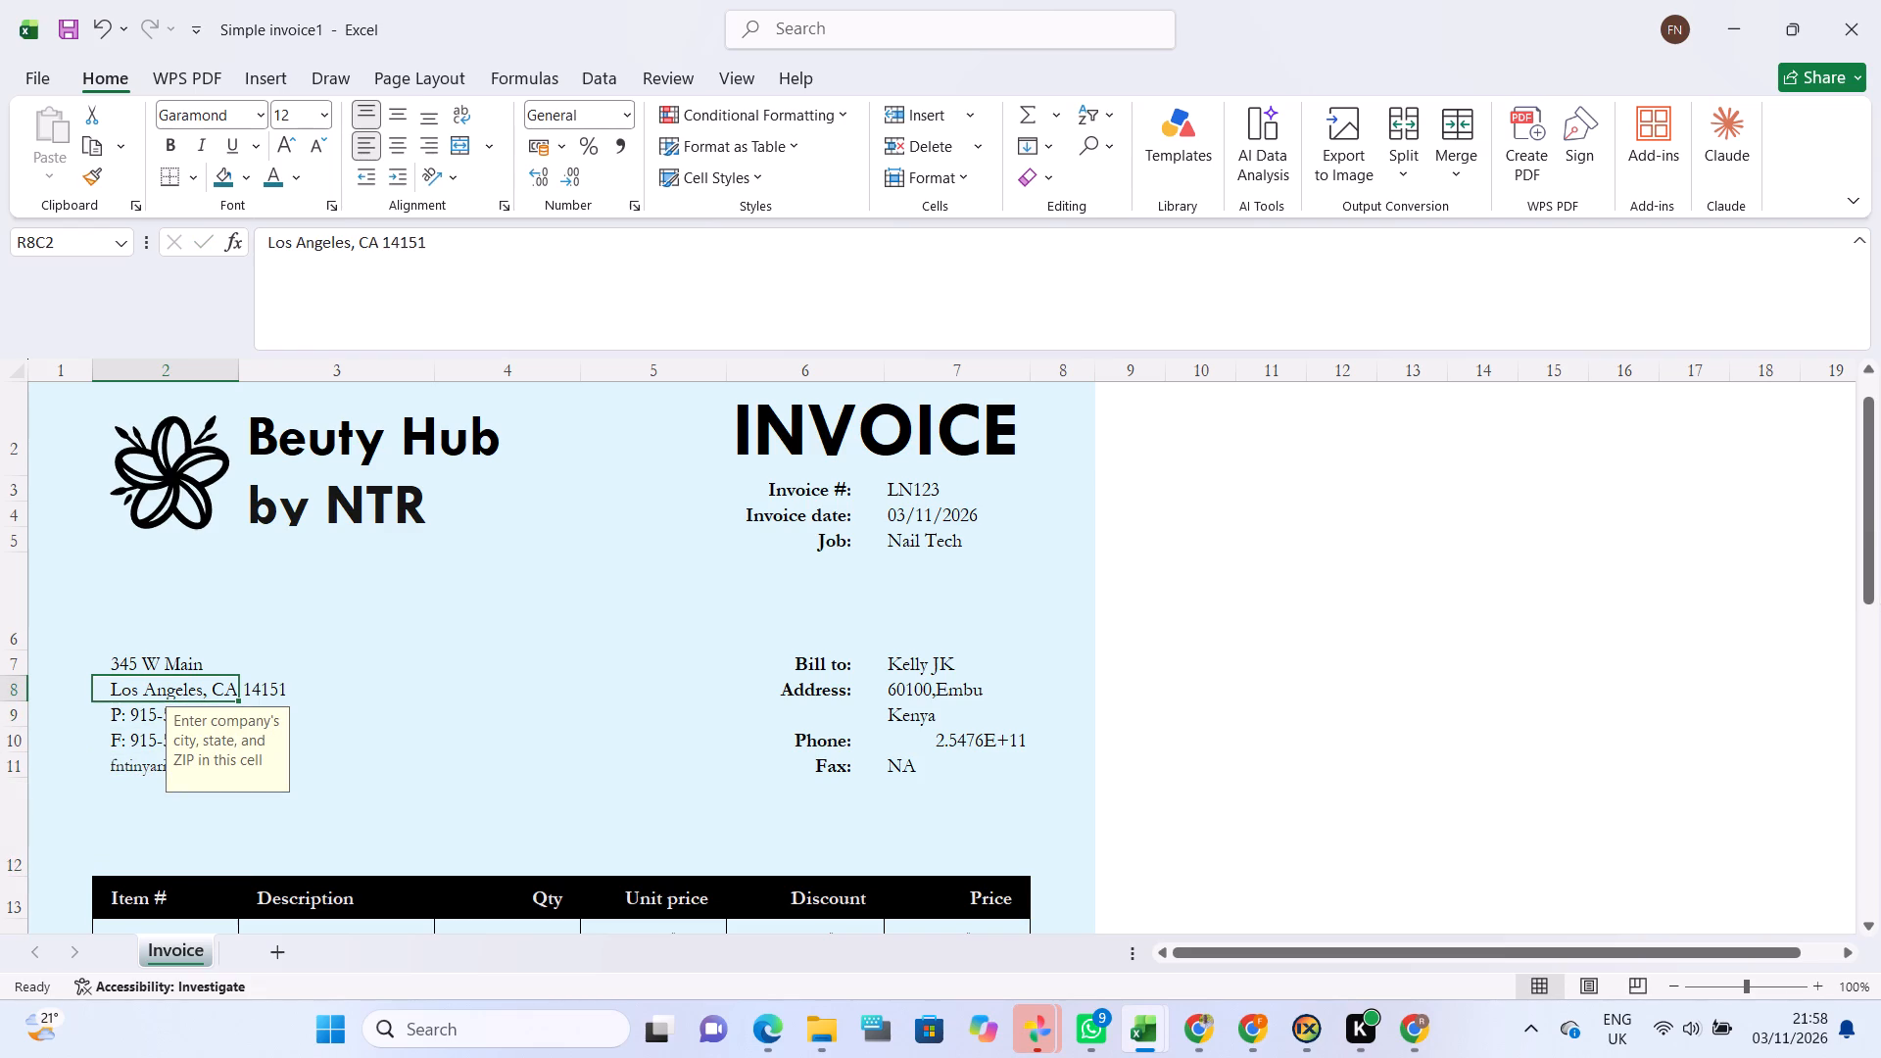
key("BackSpace")
key("BackSpace")
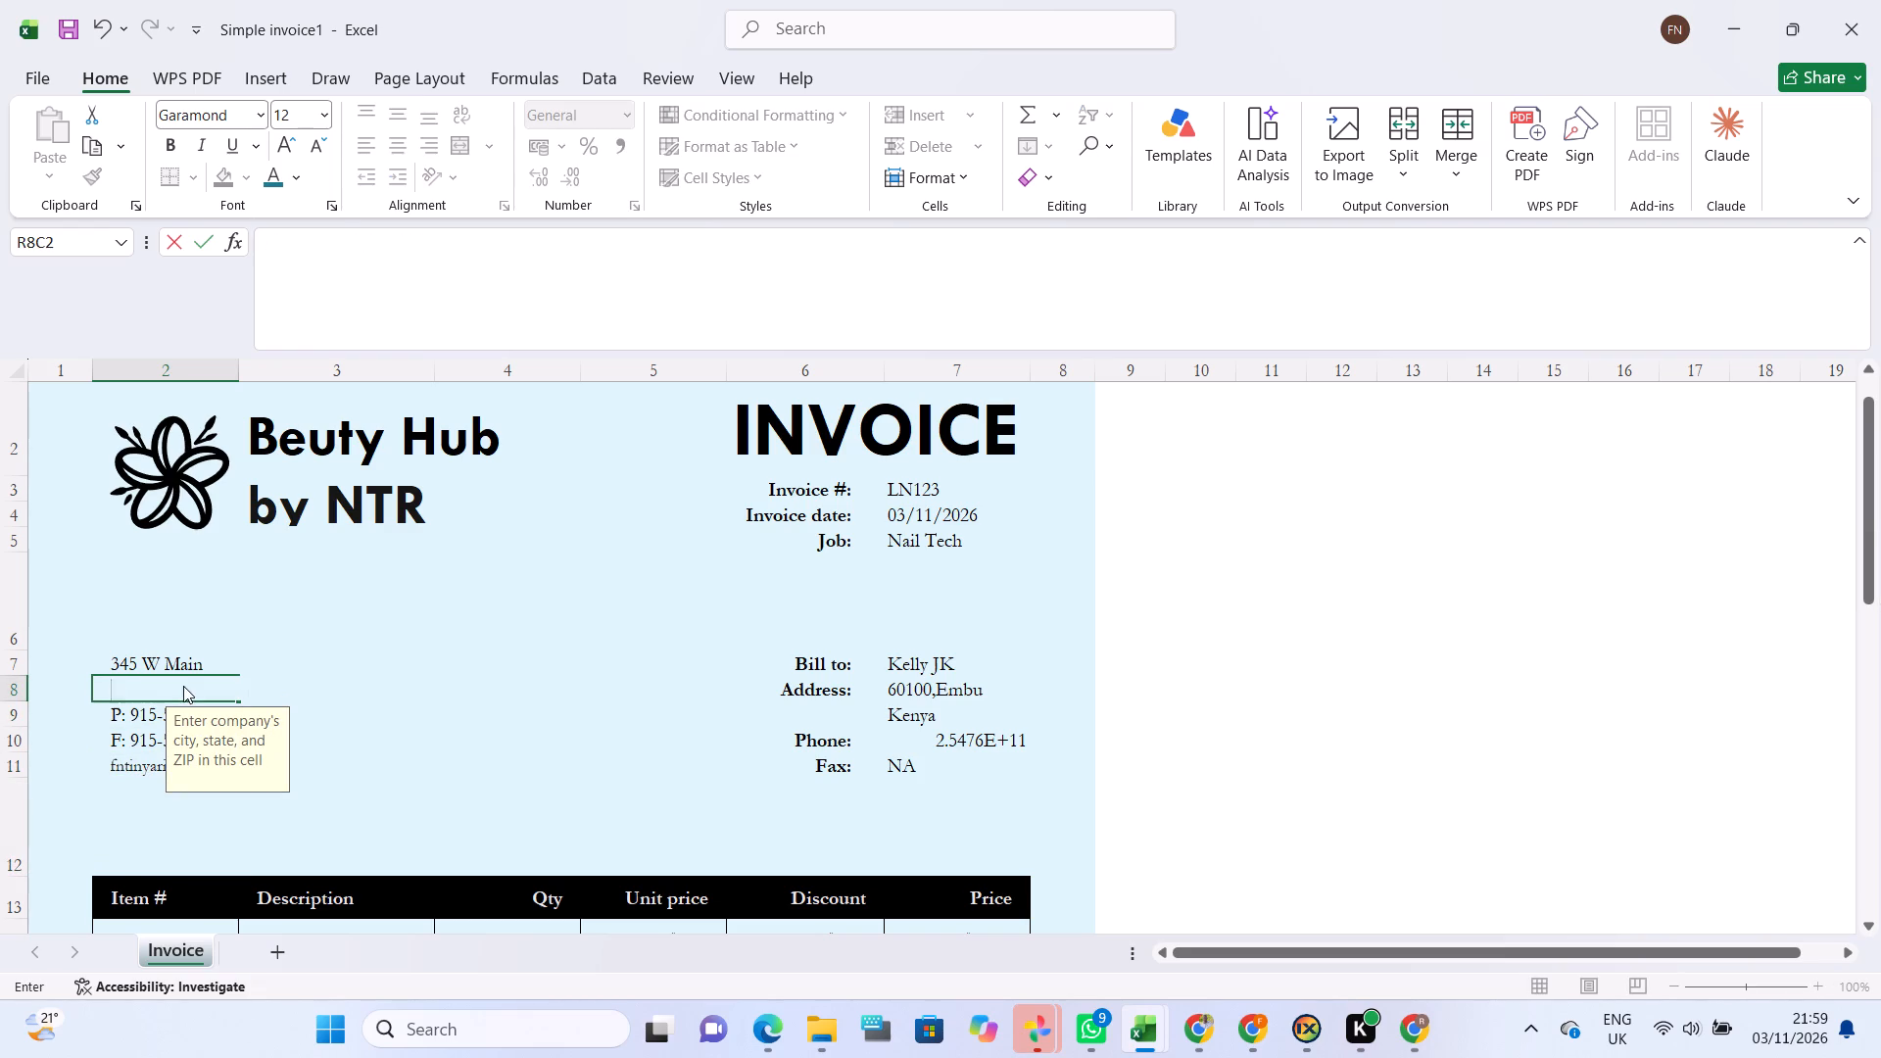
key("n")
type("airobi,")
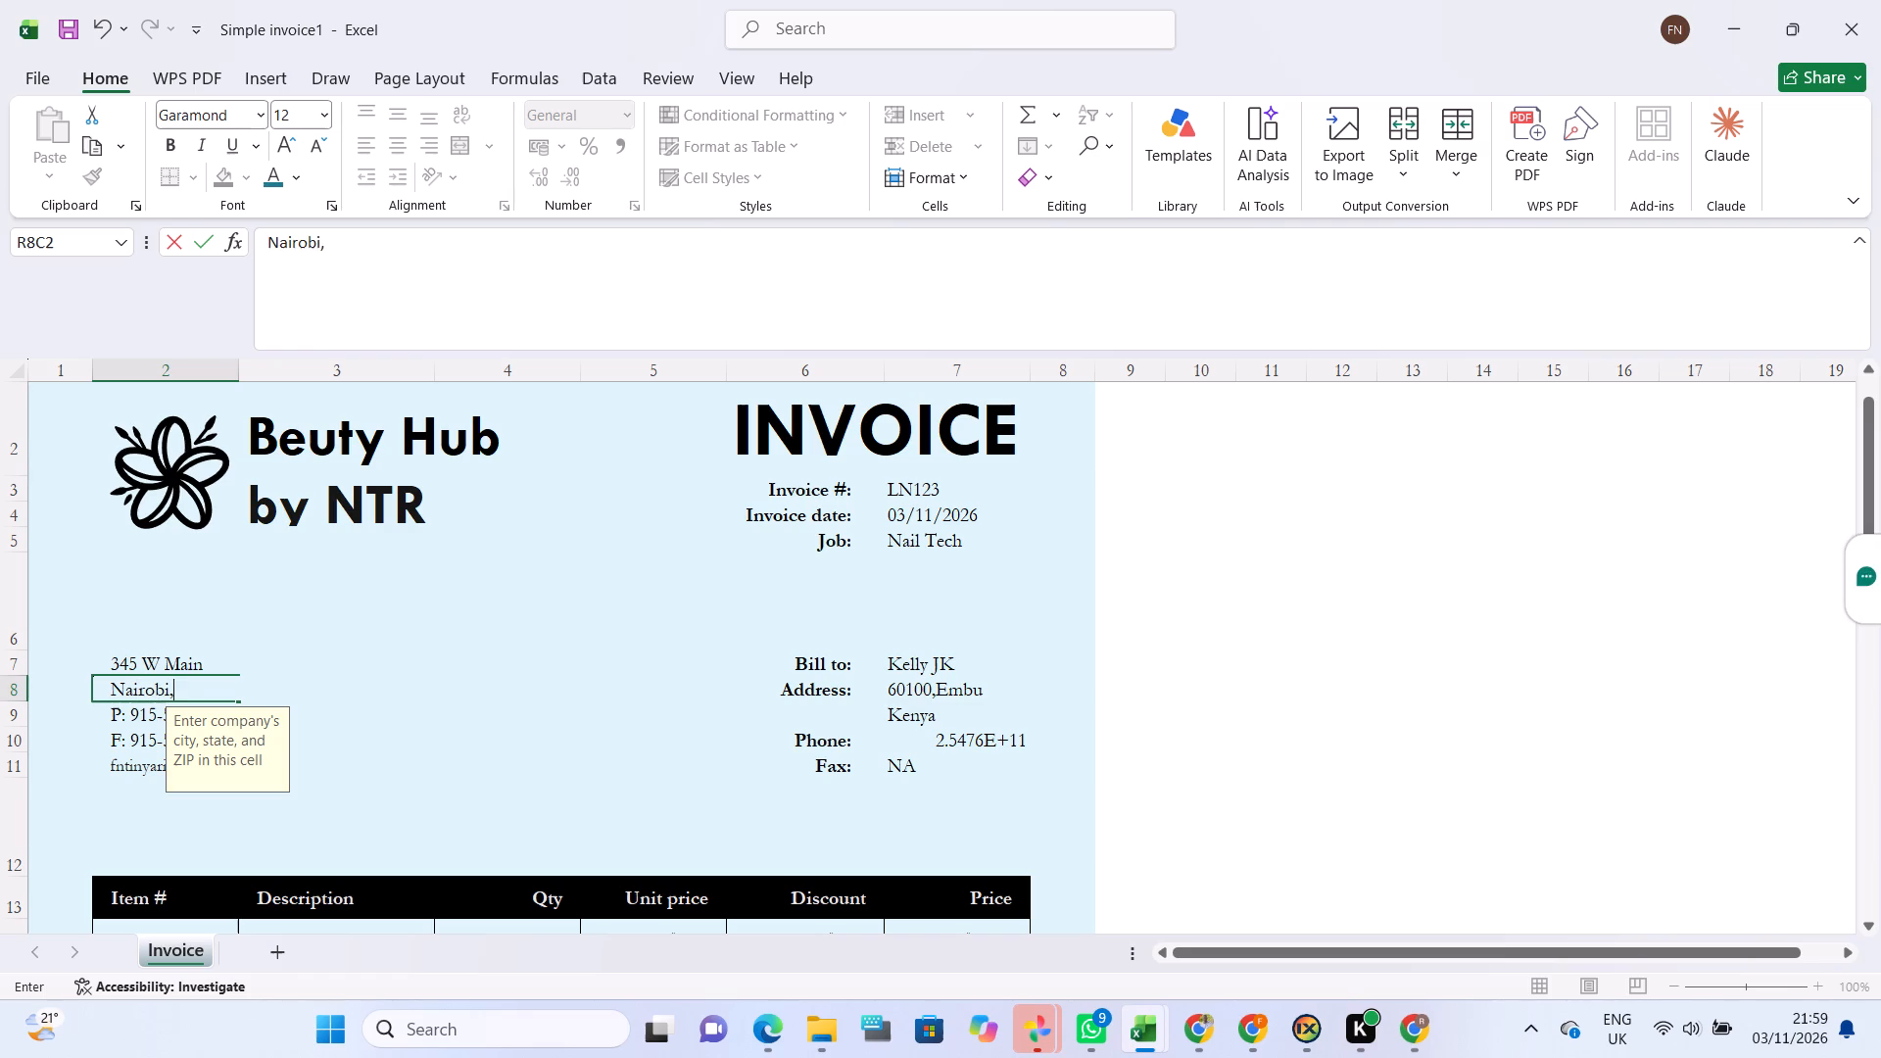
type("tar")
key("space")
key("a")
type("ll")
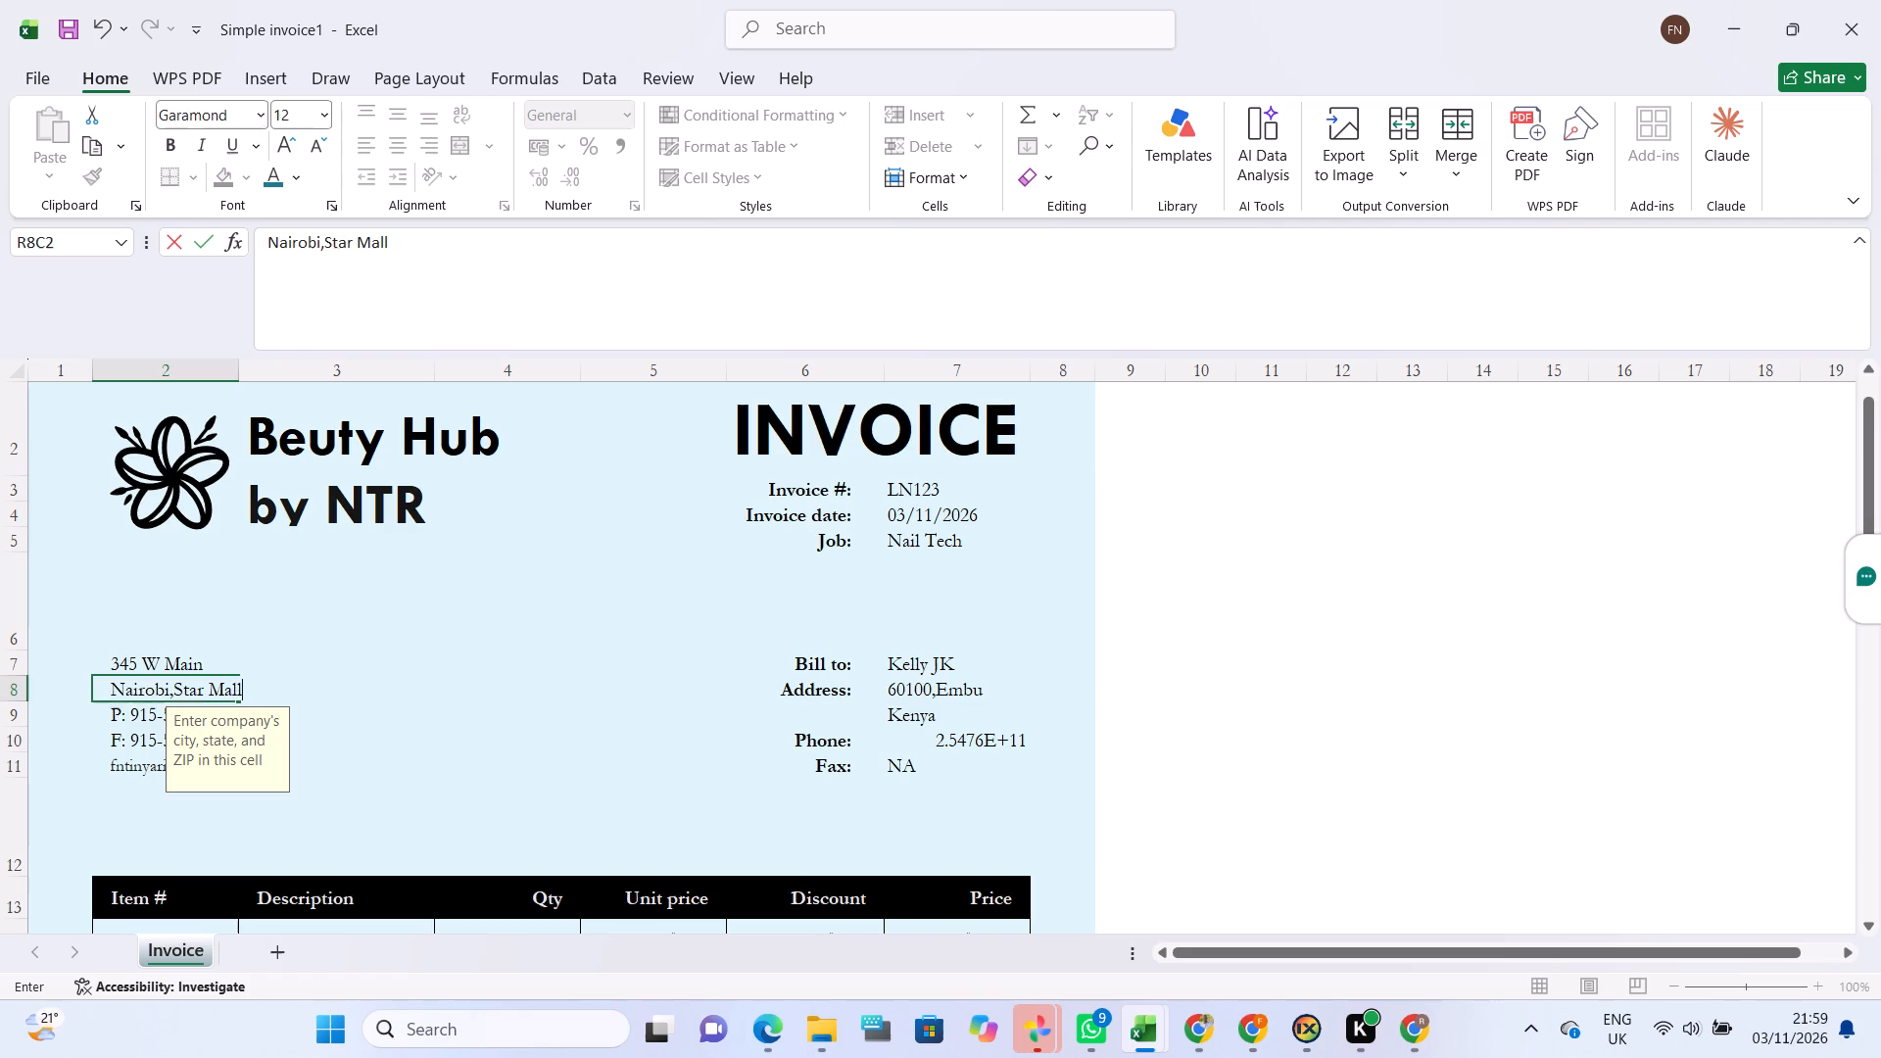
Clear the sample street address from the company details below the logo, leaving that line empty.
left_click(187, 658)
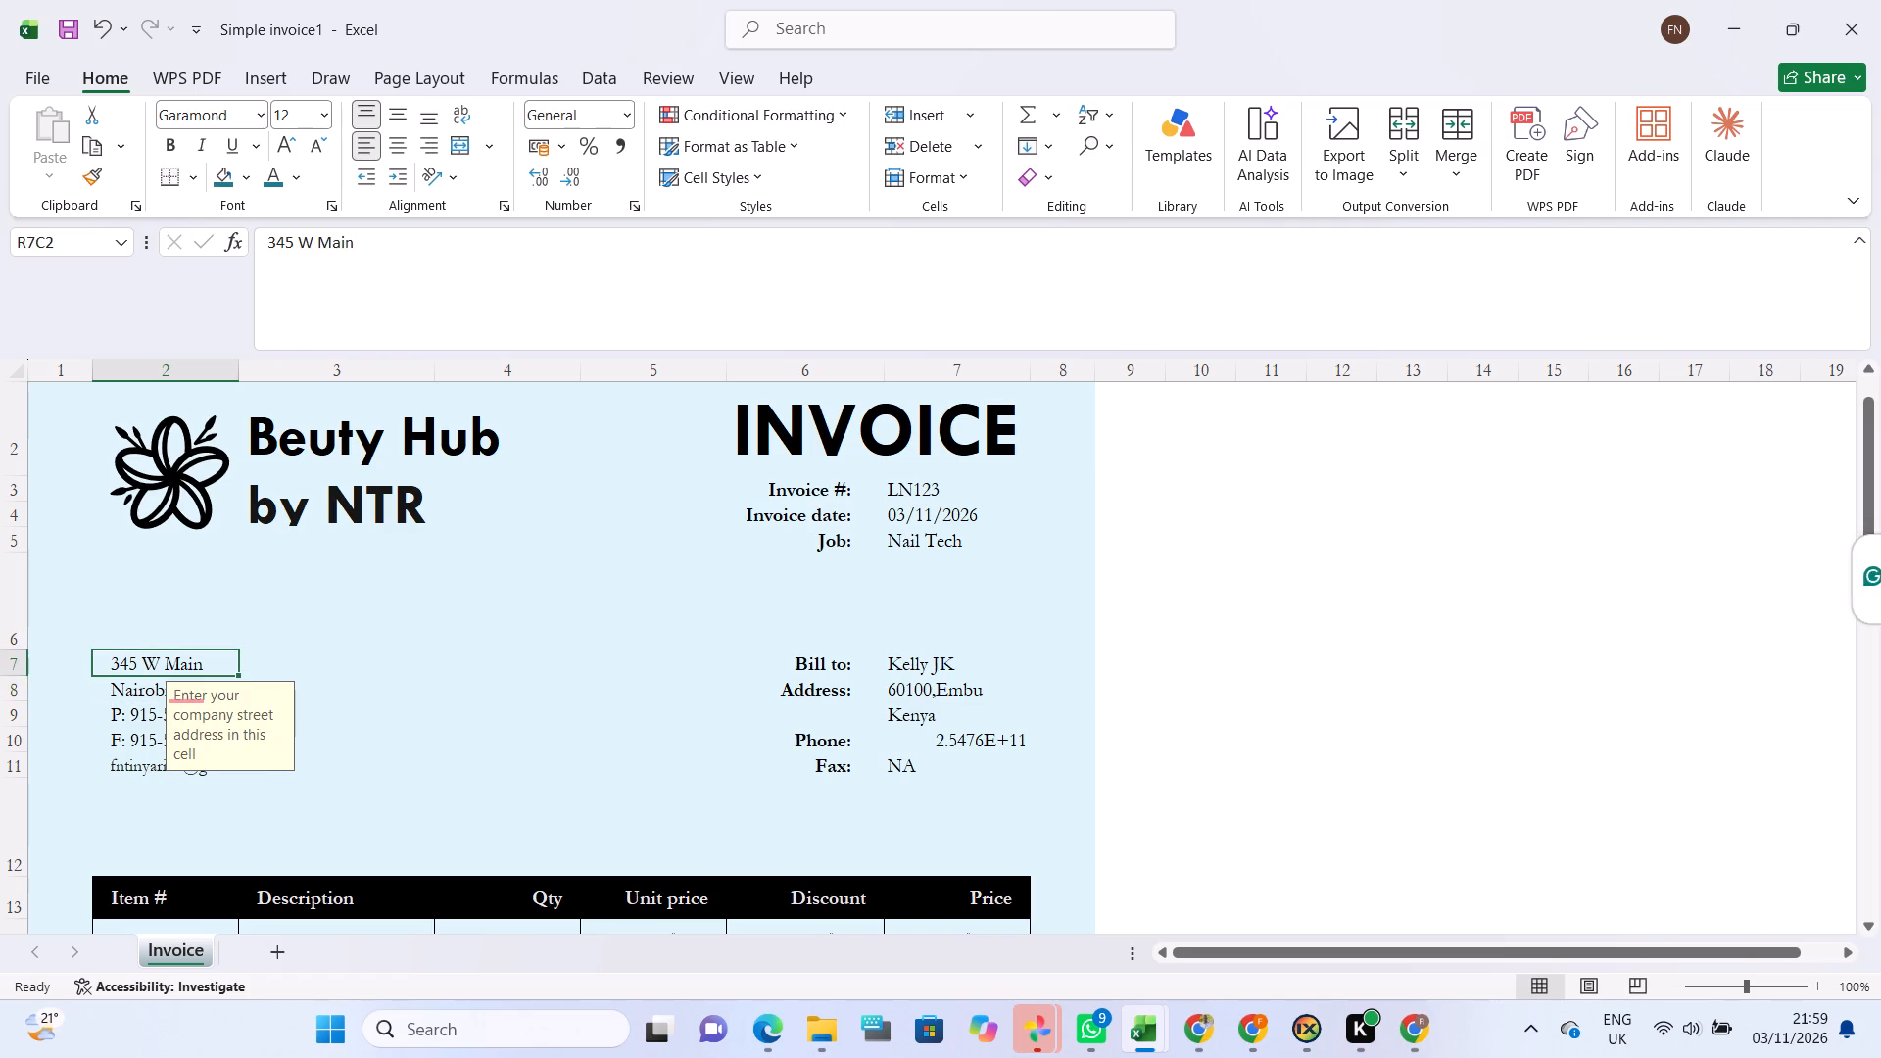
double_click(206, 665)
key("BackSpace")
key("BackSpace")
key("BackSpace")
key("BackSpace")
key("BackSpace")
key("BackSpace")
key("BackSpace")
key("BackSpace")
key("BackSpace")
key("BackSpace")
key("BackSpace")
key("BackSpace")
key("BackSpace")
key("BackSpace")
key("BackSpace")
key("BackSpace")
key("BackSpace")
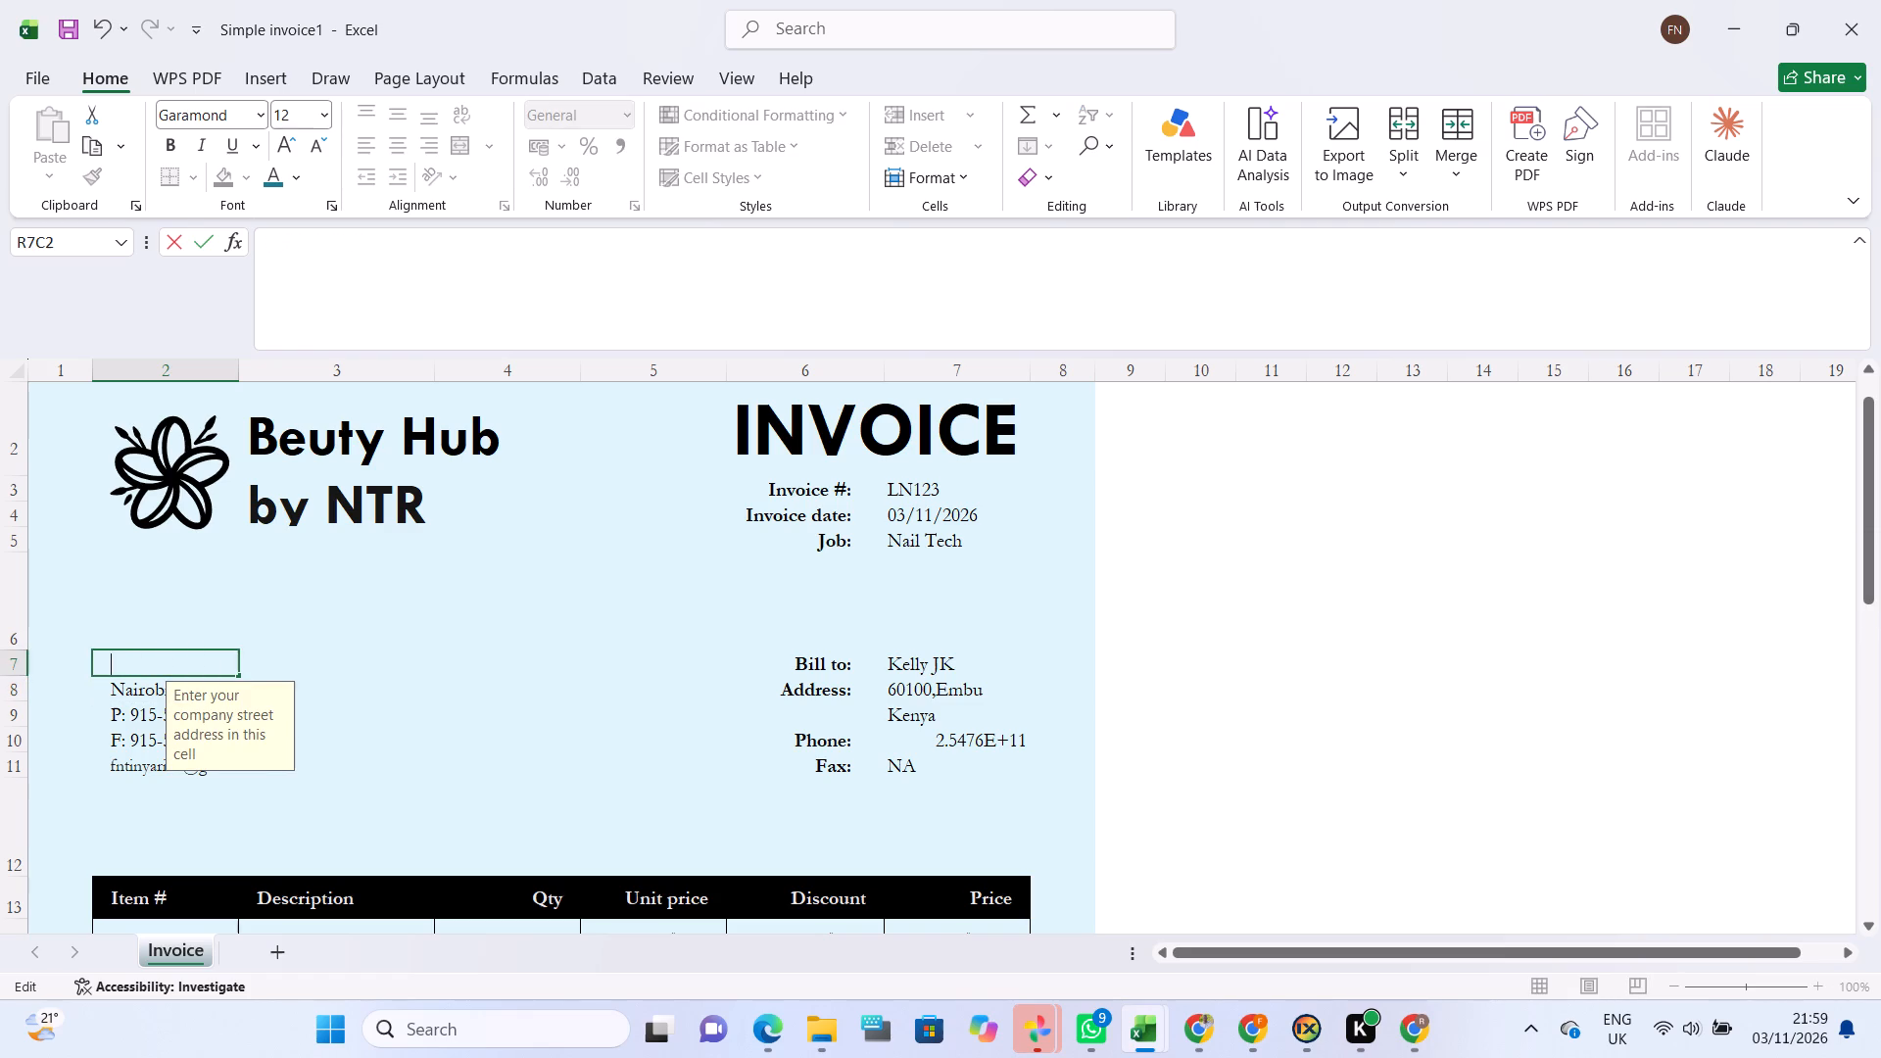
Clear the sample company phone number from the line below the mall name in the company details.
left_click(145, 713)
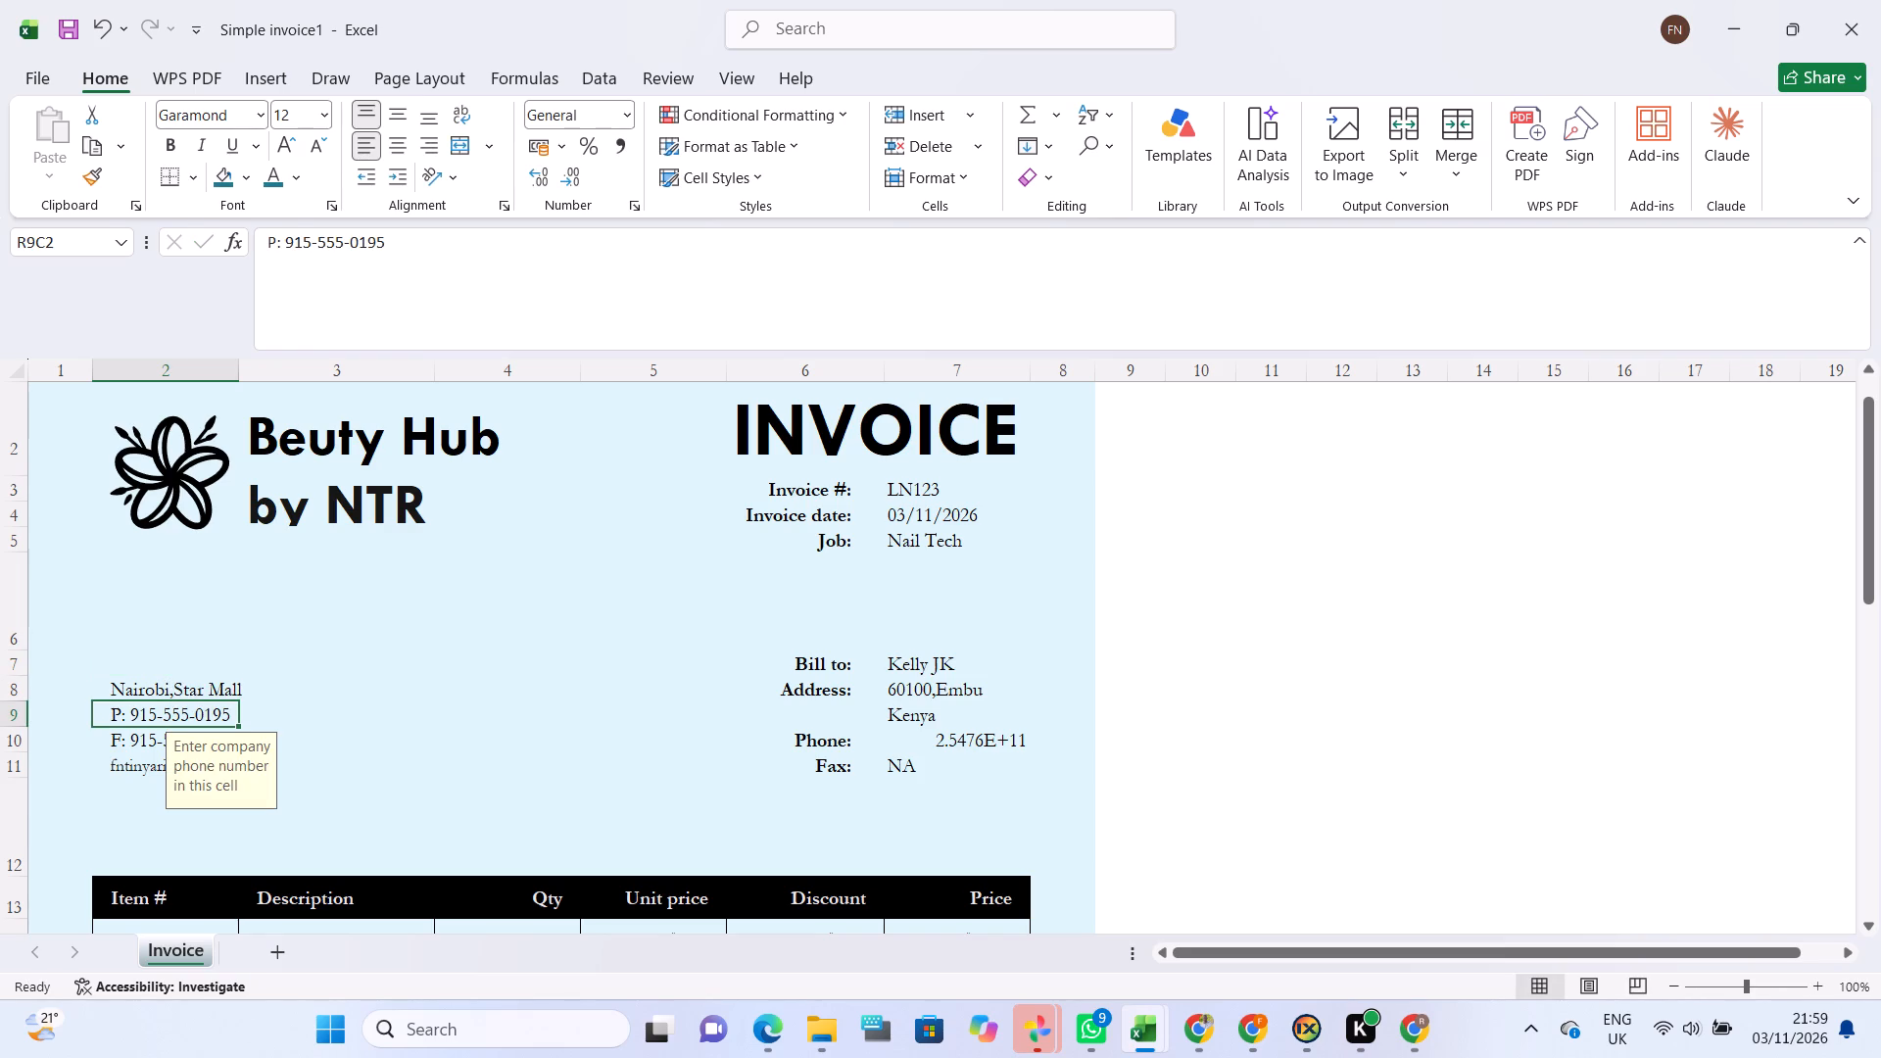
double_click(232, 707)
key("BackSpace")
key("BackSpace")
key("BackSpace")
key("BackSpace")
key("BackSpace")
key("BackSpace")
key("BackSpace")
key("BackSpace")
key("BackSpace")
key("BackSpace")
key("BackSpace")
key("BackSpace")
key("BackSpace")
key("BackSpace")
key("BackSpace")
key("BackSpace")
key("BackSpace")
key("BackSpace")
key("BackSpace")
key("BackSpace")
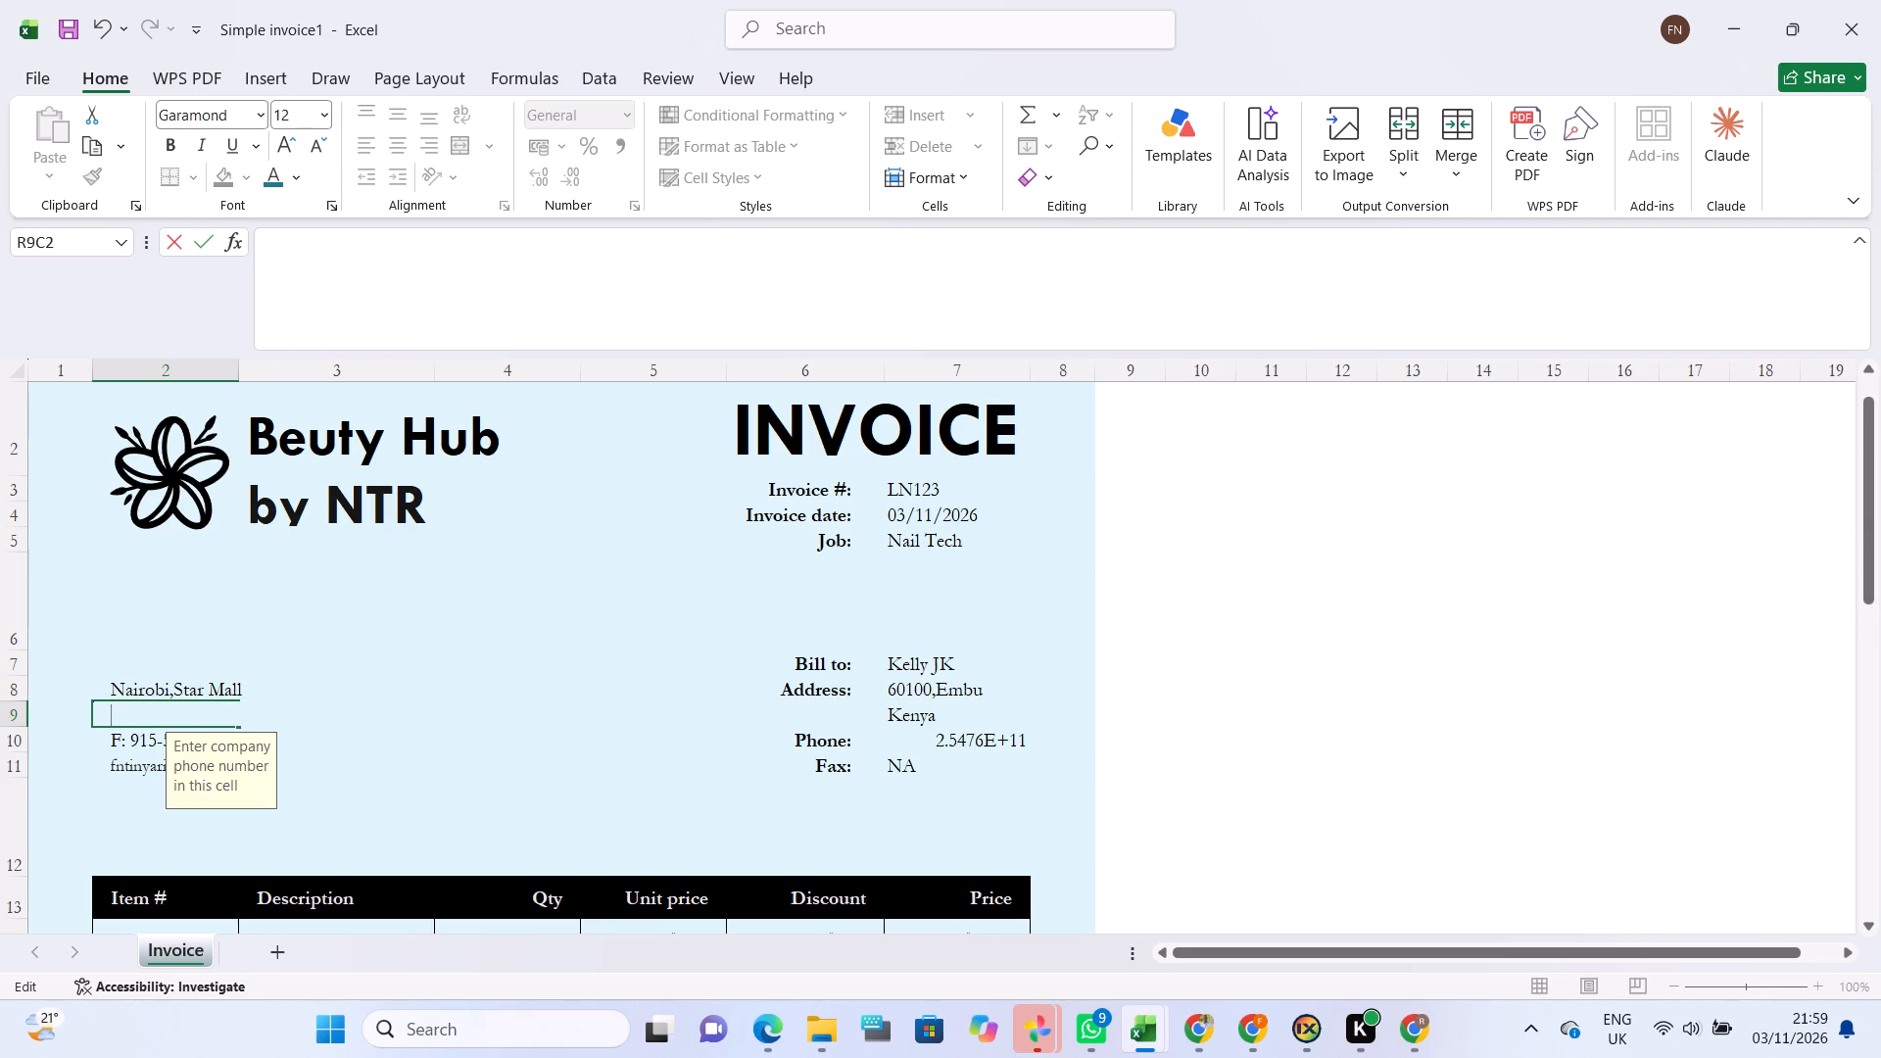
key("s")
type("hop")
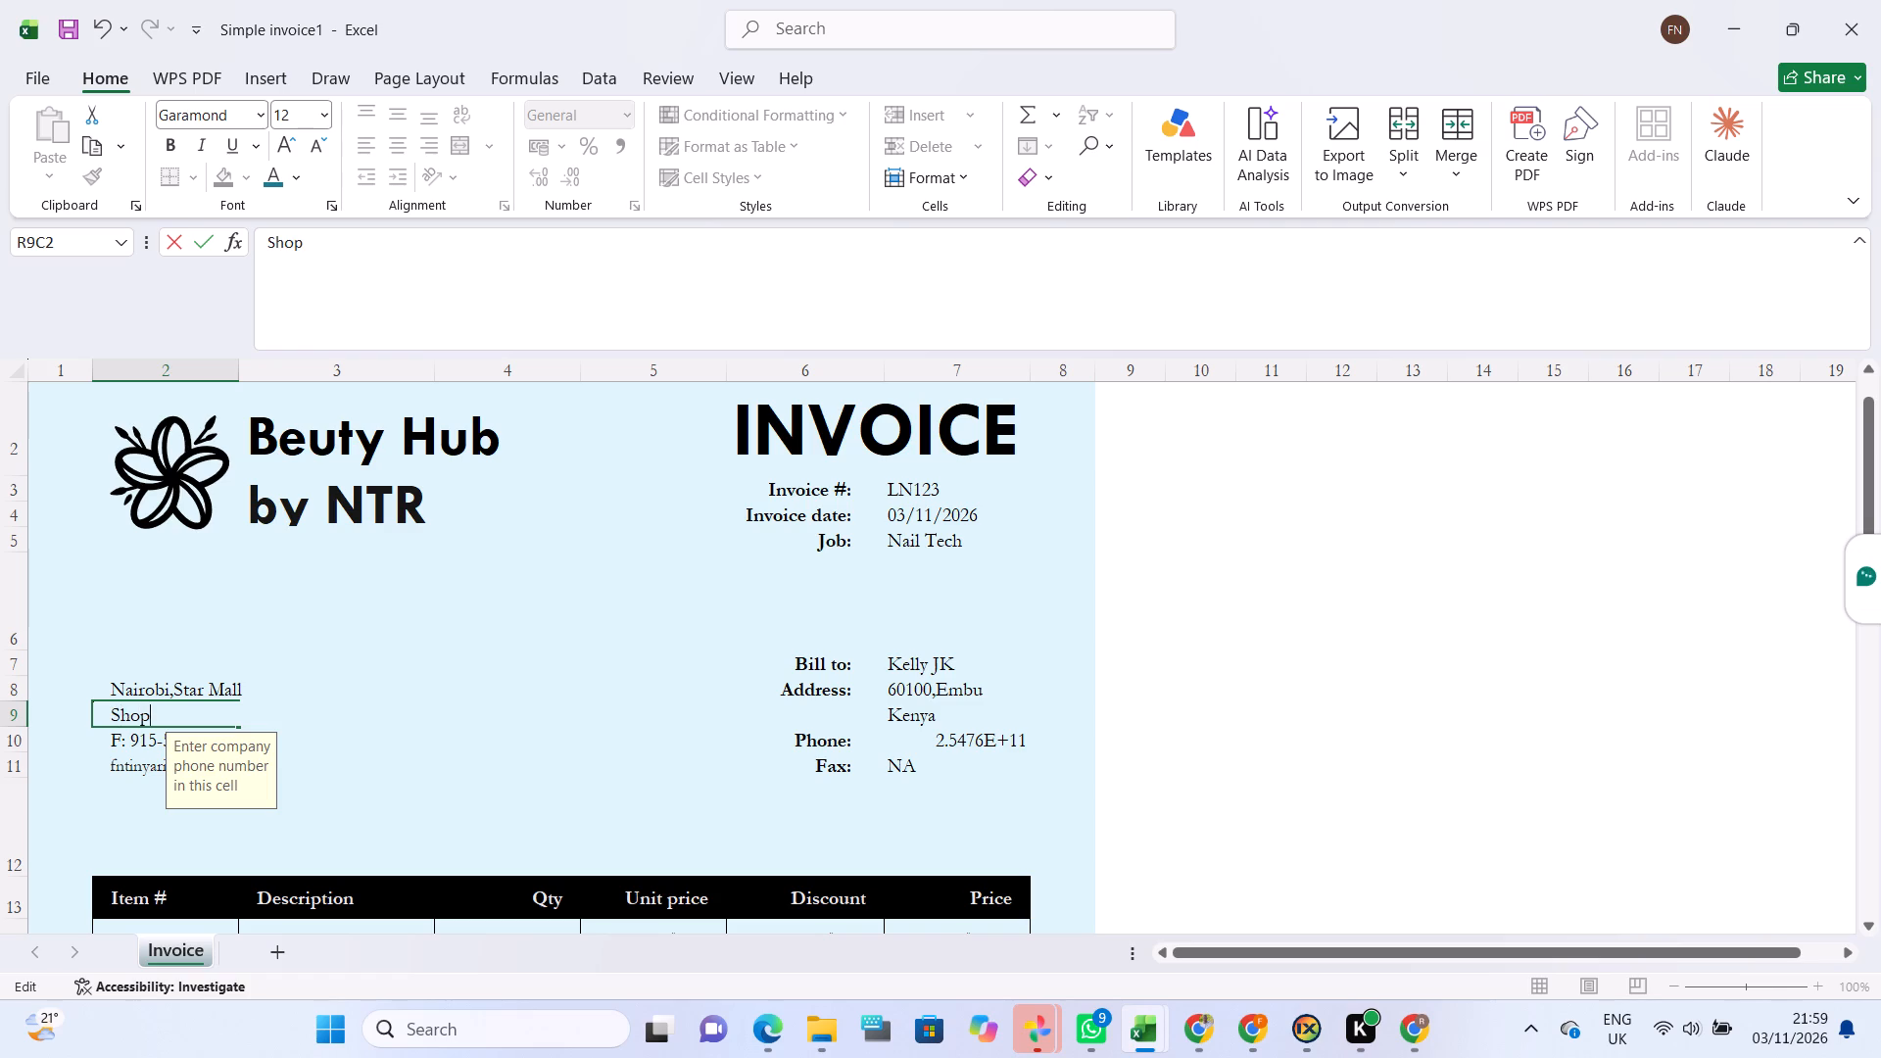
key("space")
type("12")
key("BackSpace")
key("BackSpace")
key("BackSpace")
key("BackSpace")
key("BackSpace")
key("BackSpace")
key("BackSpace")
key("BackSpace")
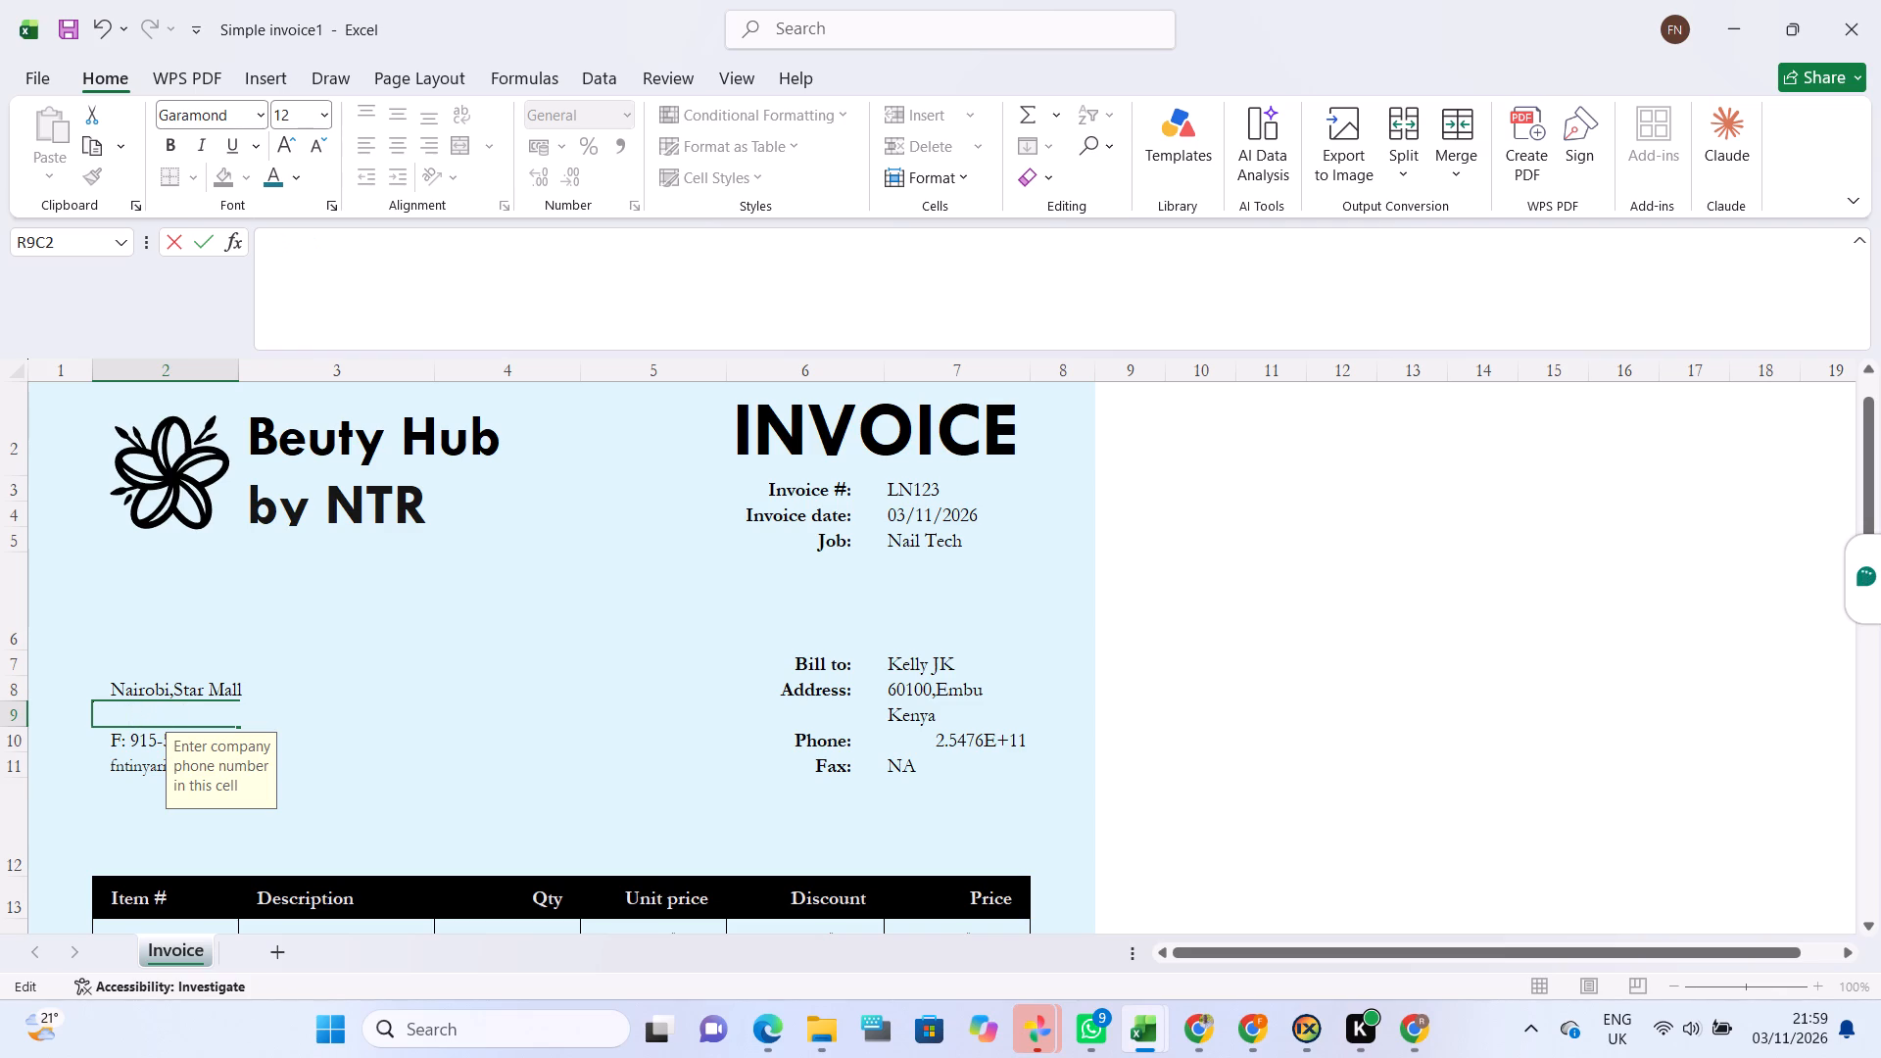
Enter "Second floor," in the emptied company phone line, directly below the mall name.
key("s")
type("or")
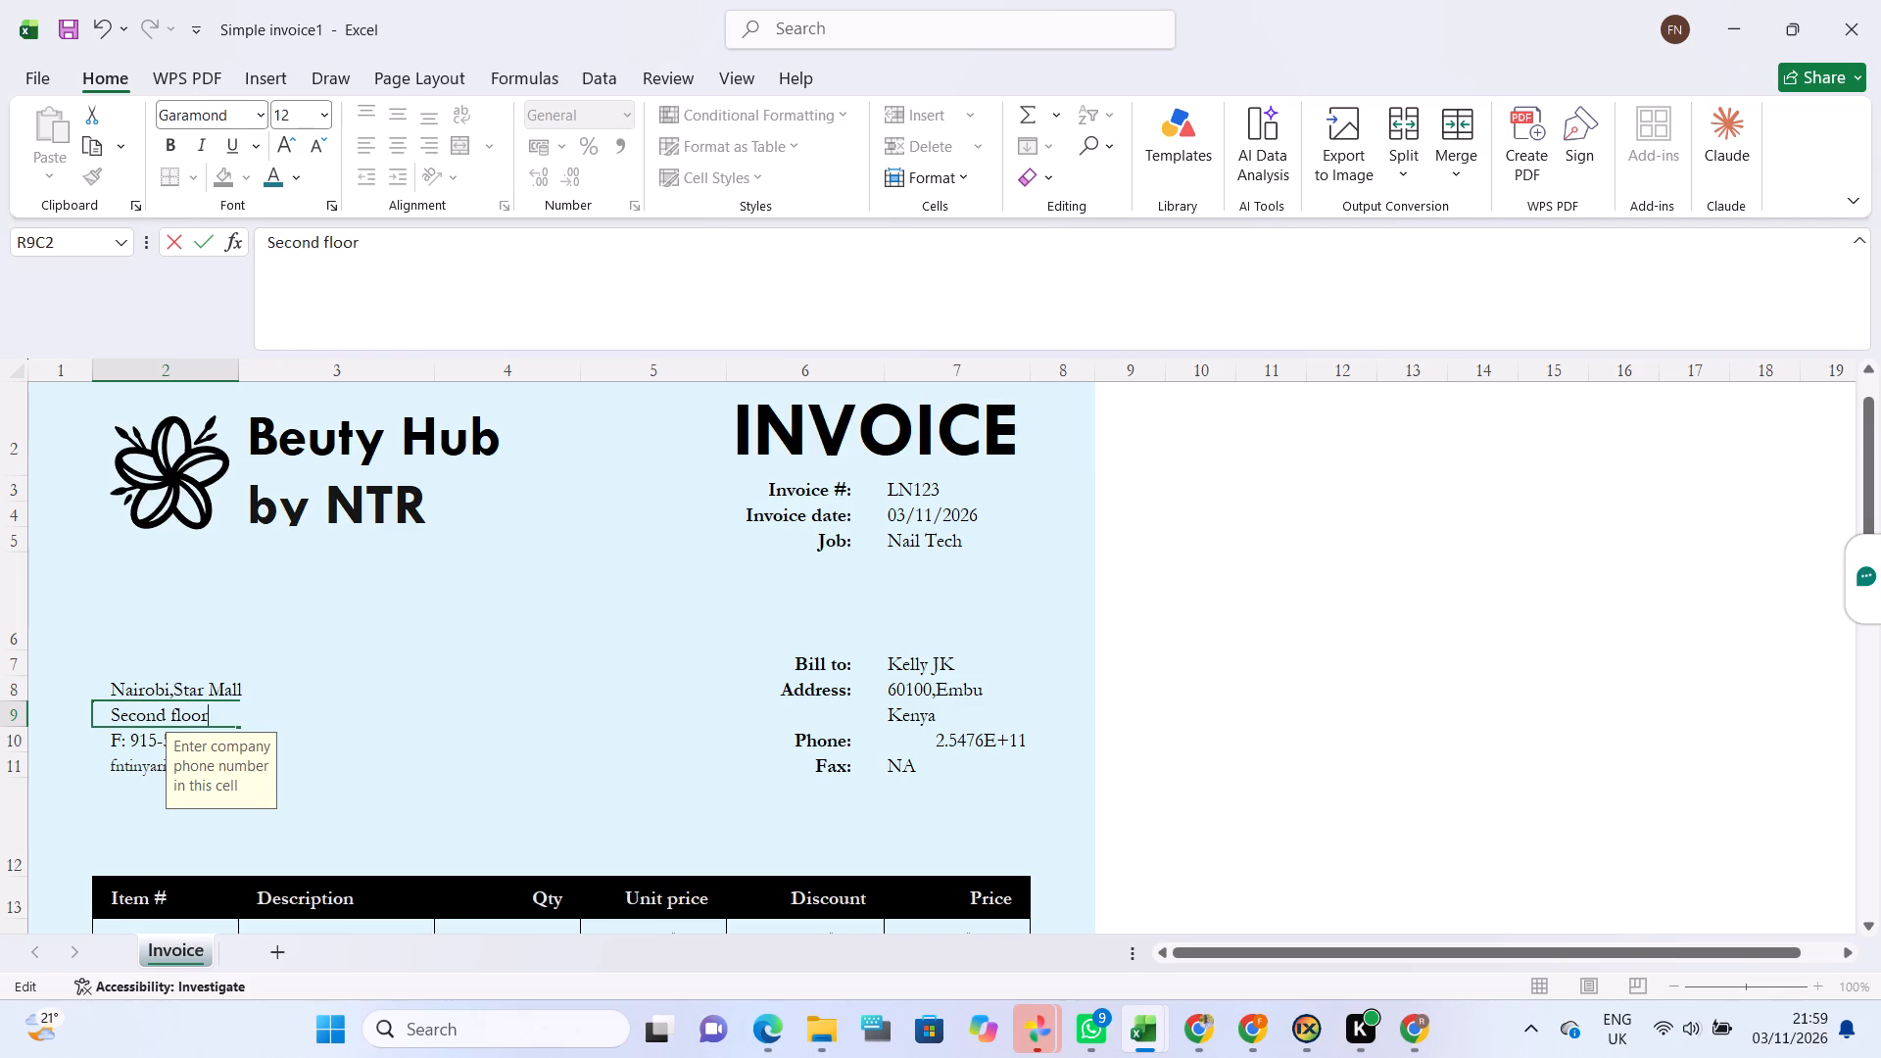
key("comma")
Replace the sample company fax number with the shop number line, starting with "Shop No.".
left_click(143, 735)
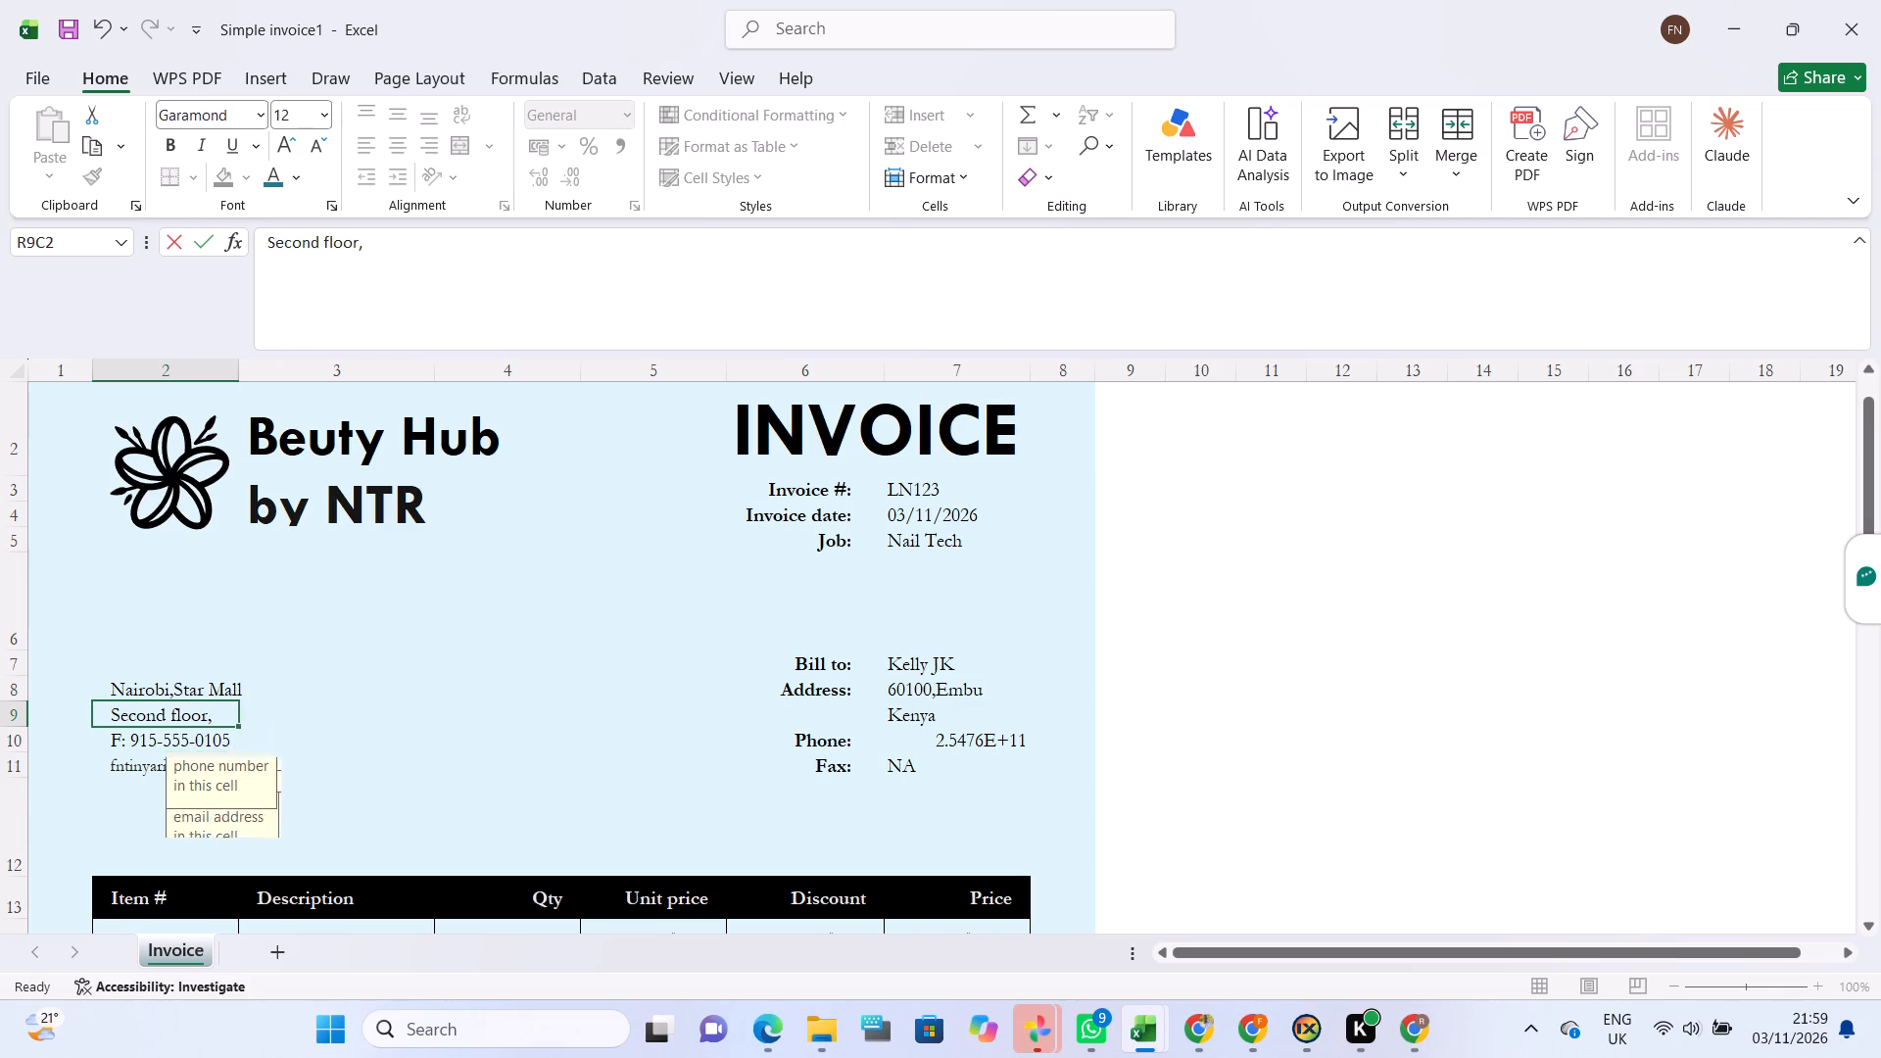
double_click(215, 745)
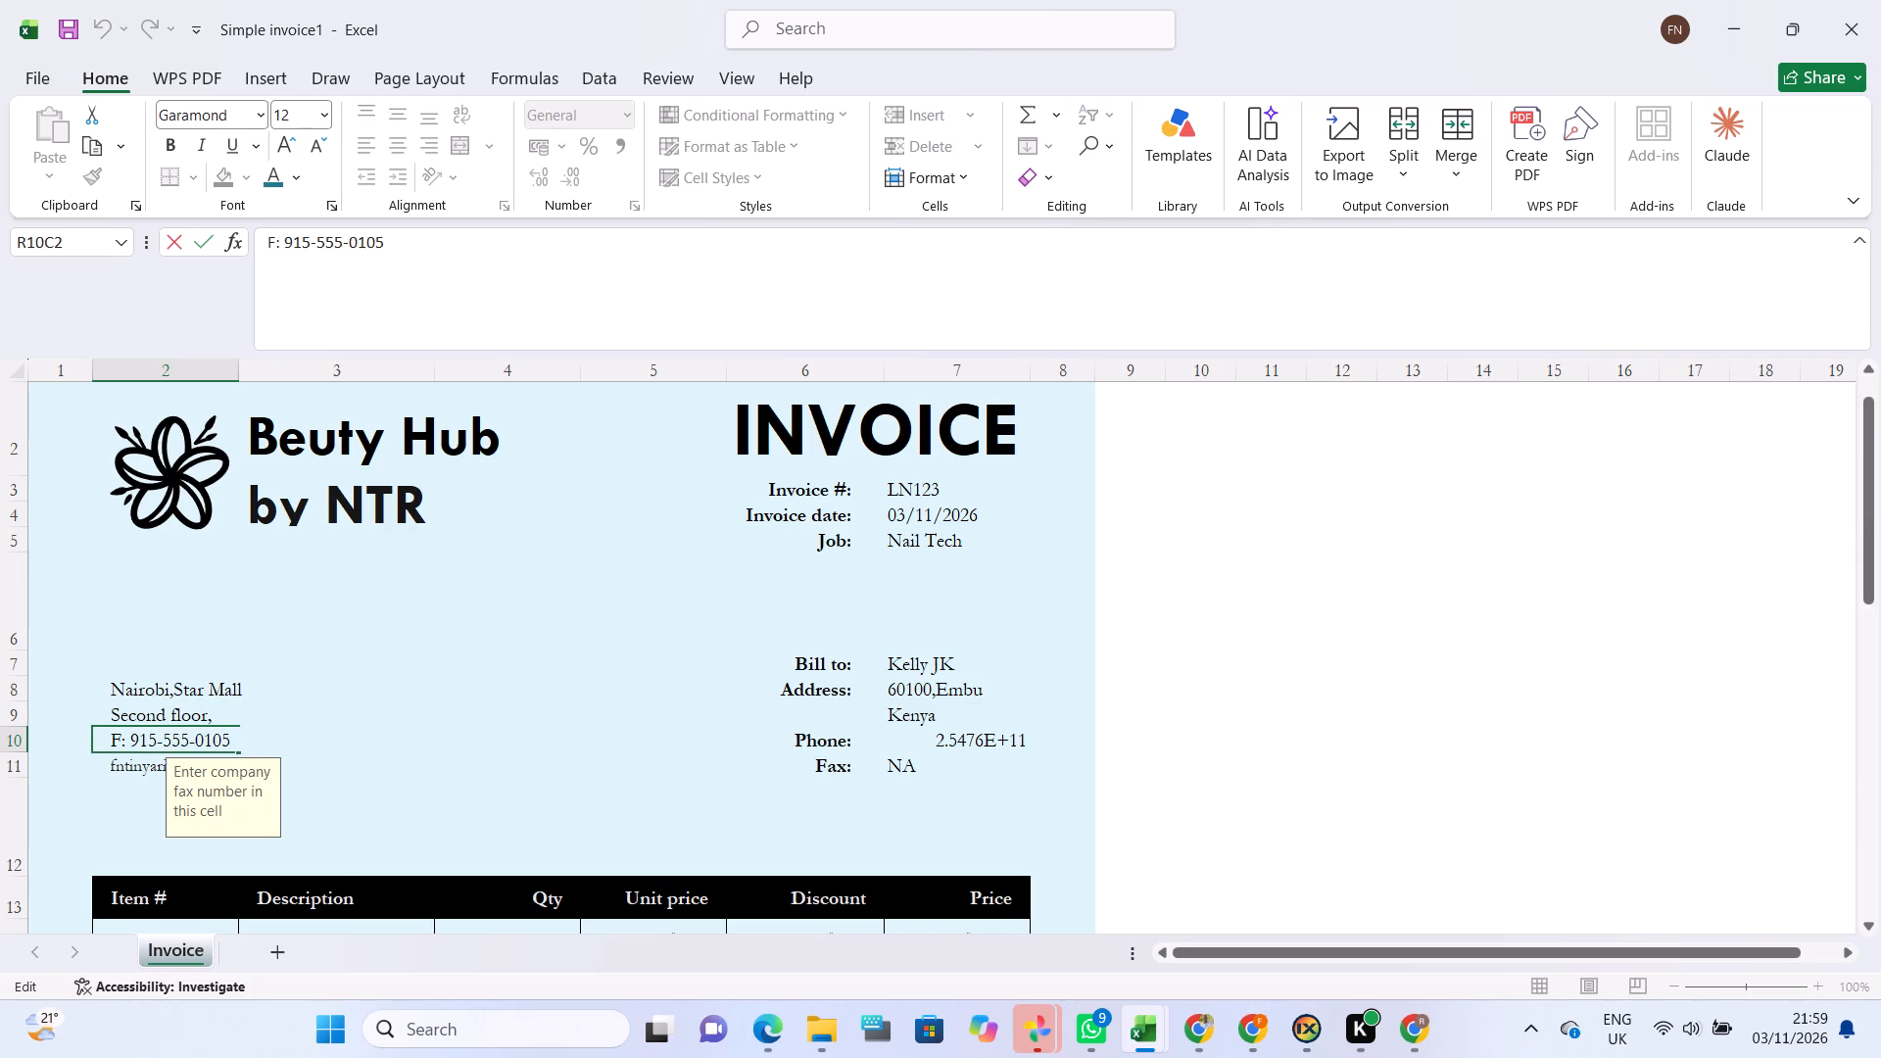
key("BackSpace")
key("BackSpace")
key("BackSpace")
key("BackSpace")
left_click(215, 745)
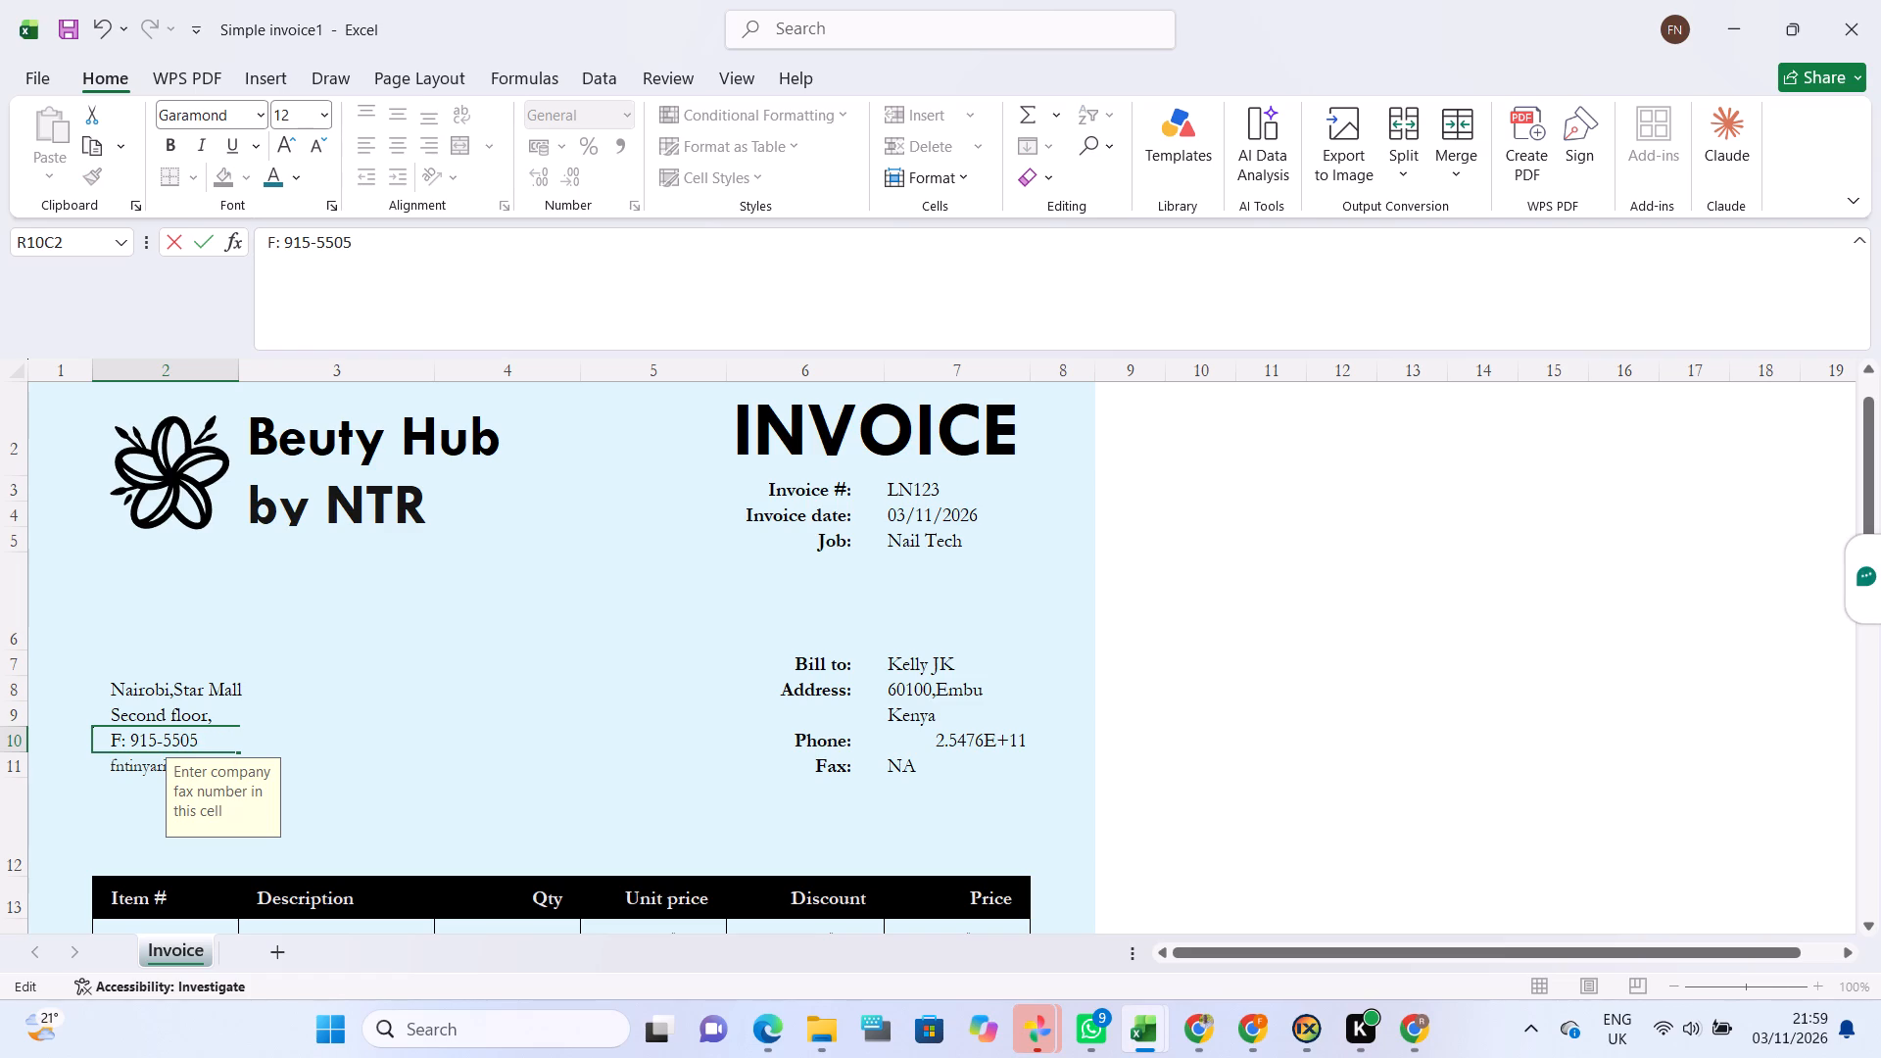
left_click(215, 745)
key("BackSpace")
key("BackSpace")
key("BackSpace")
key("BackSpace")
key("BackSpace")
key("BackSpace")
key("BackSpace")
key("BackSpace")
key("BackSpace")
key("BackSpace")
key("BackSpace")
key("BackSpace")
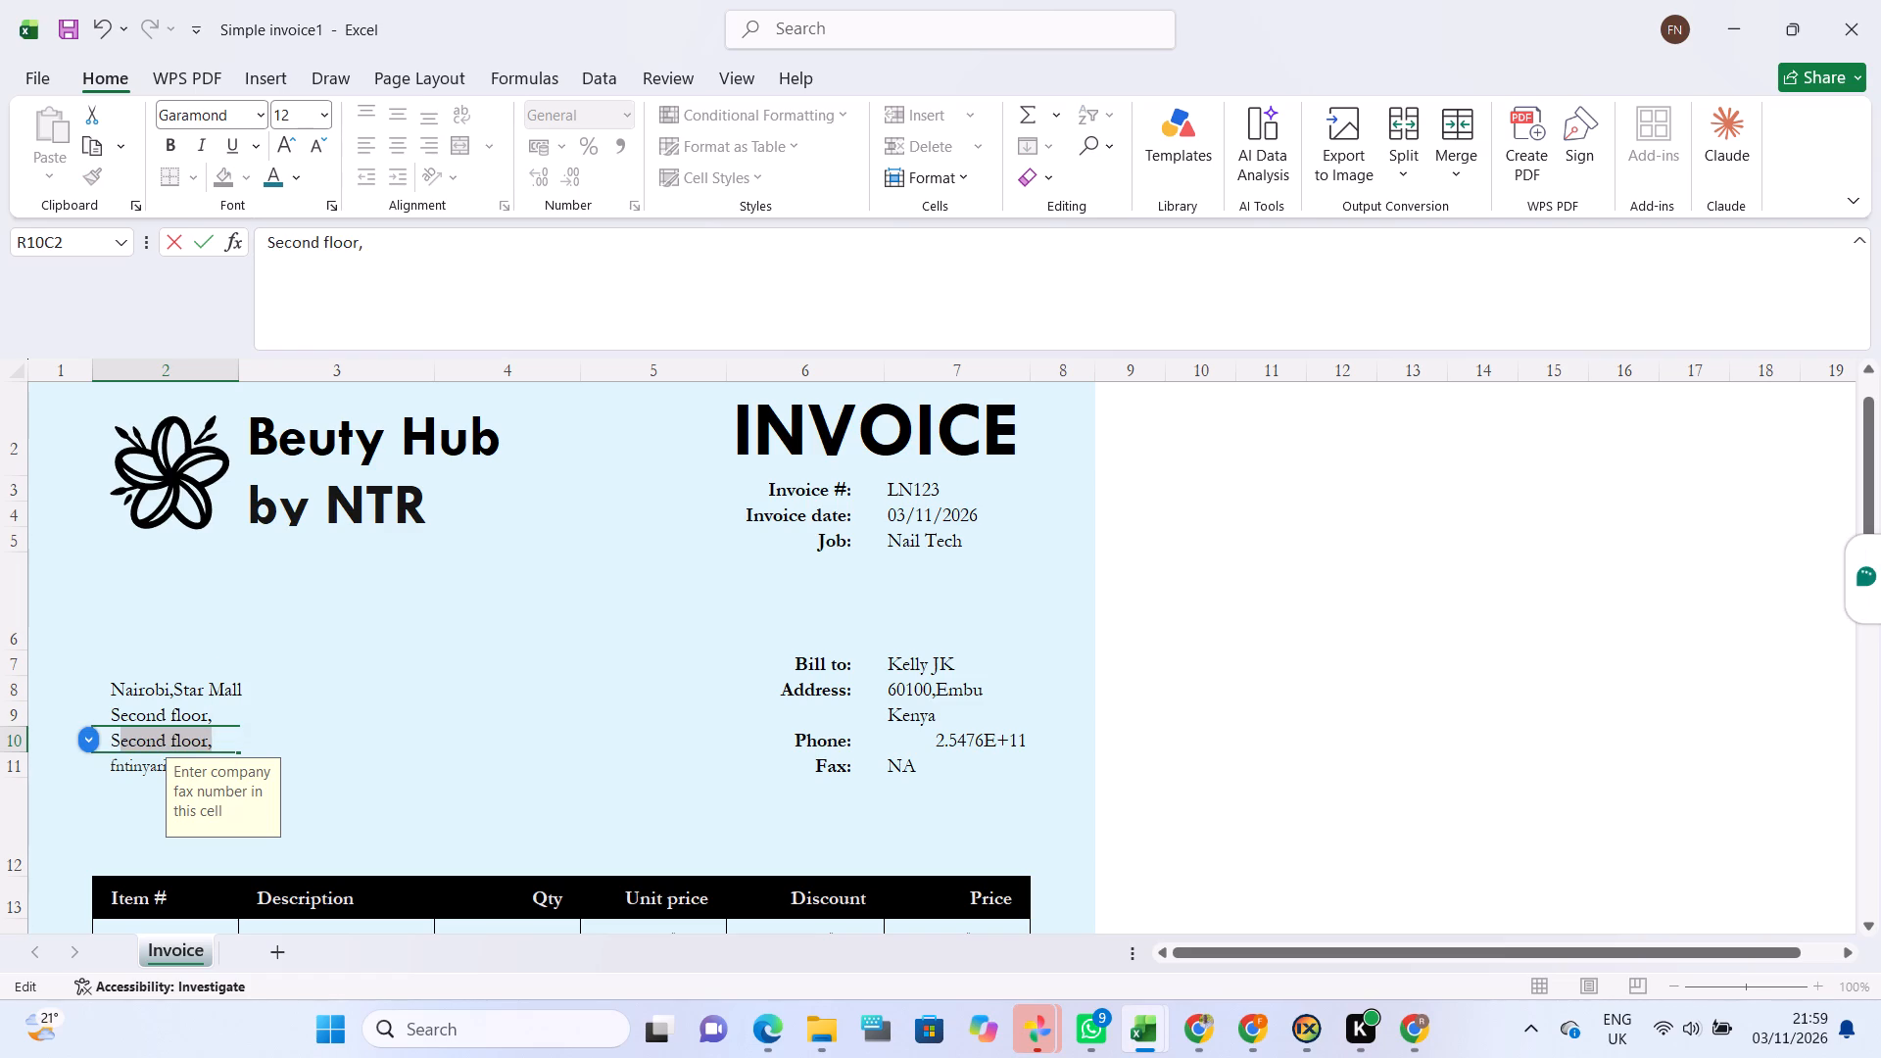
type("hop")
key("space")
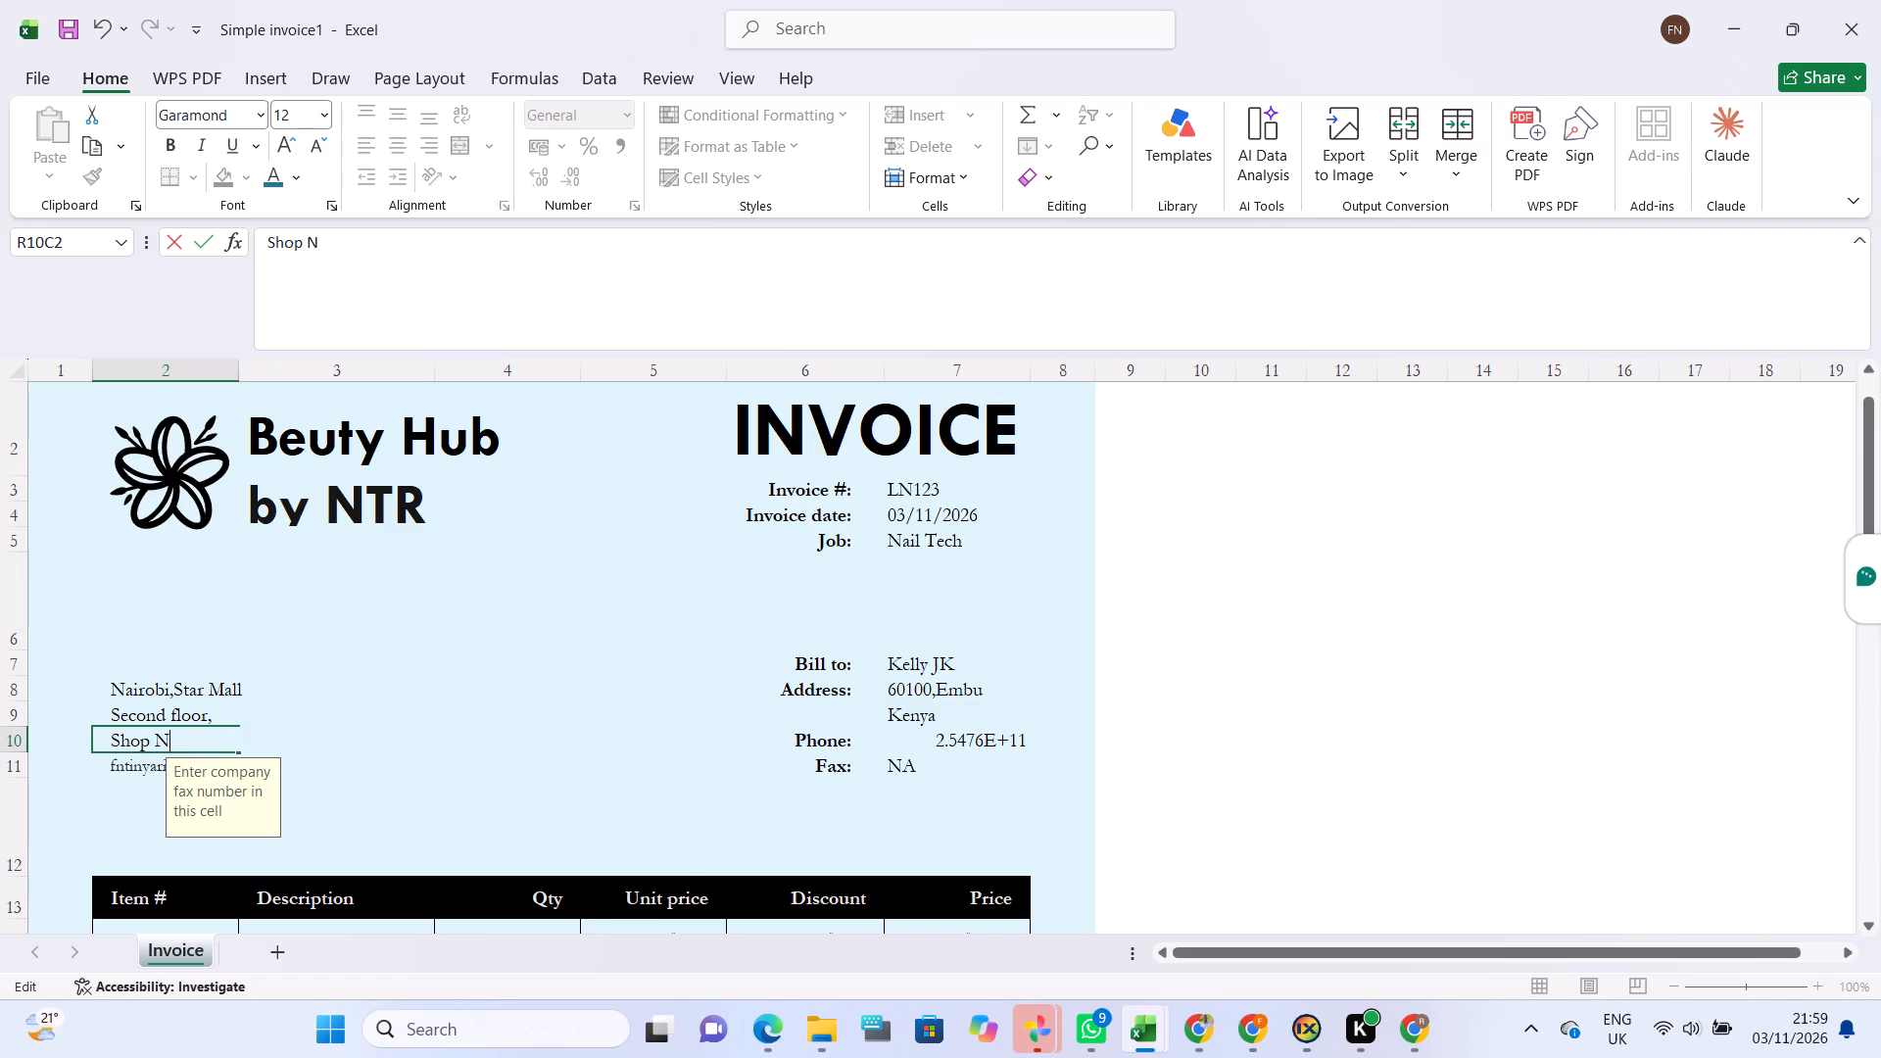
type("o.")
Complete the shop number line in the company details so it reads "Shop No.C12".
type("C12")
scroll(215, 745, "down", 1)
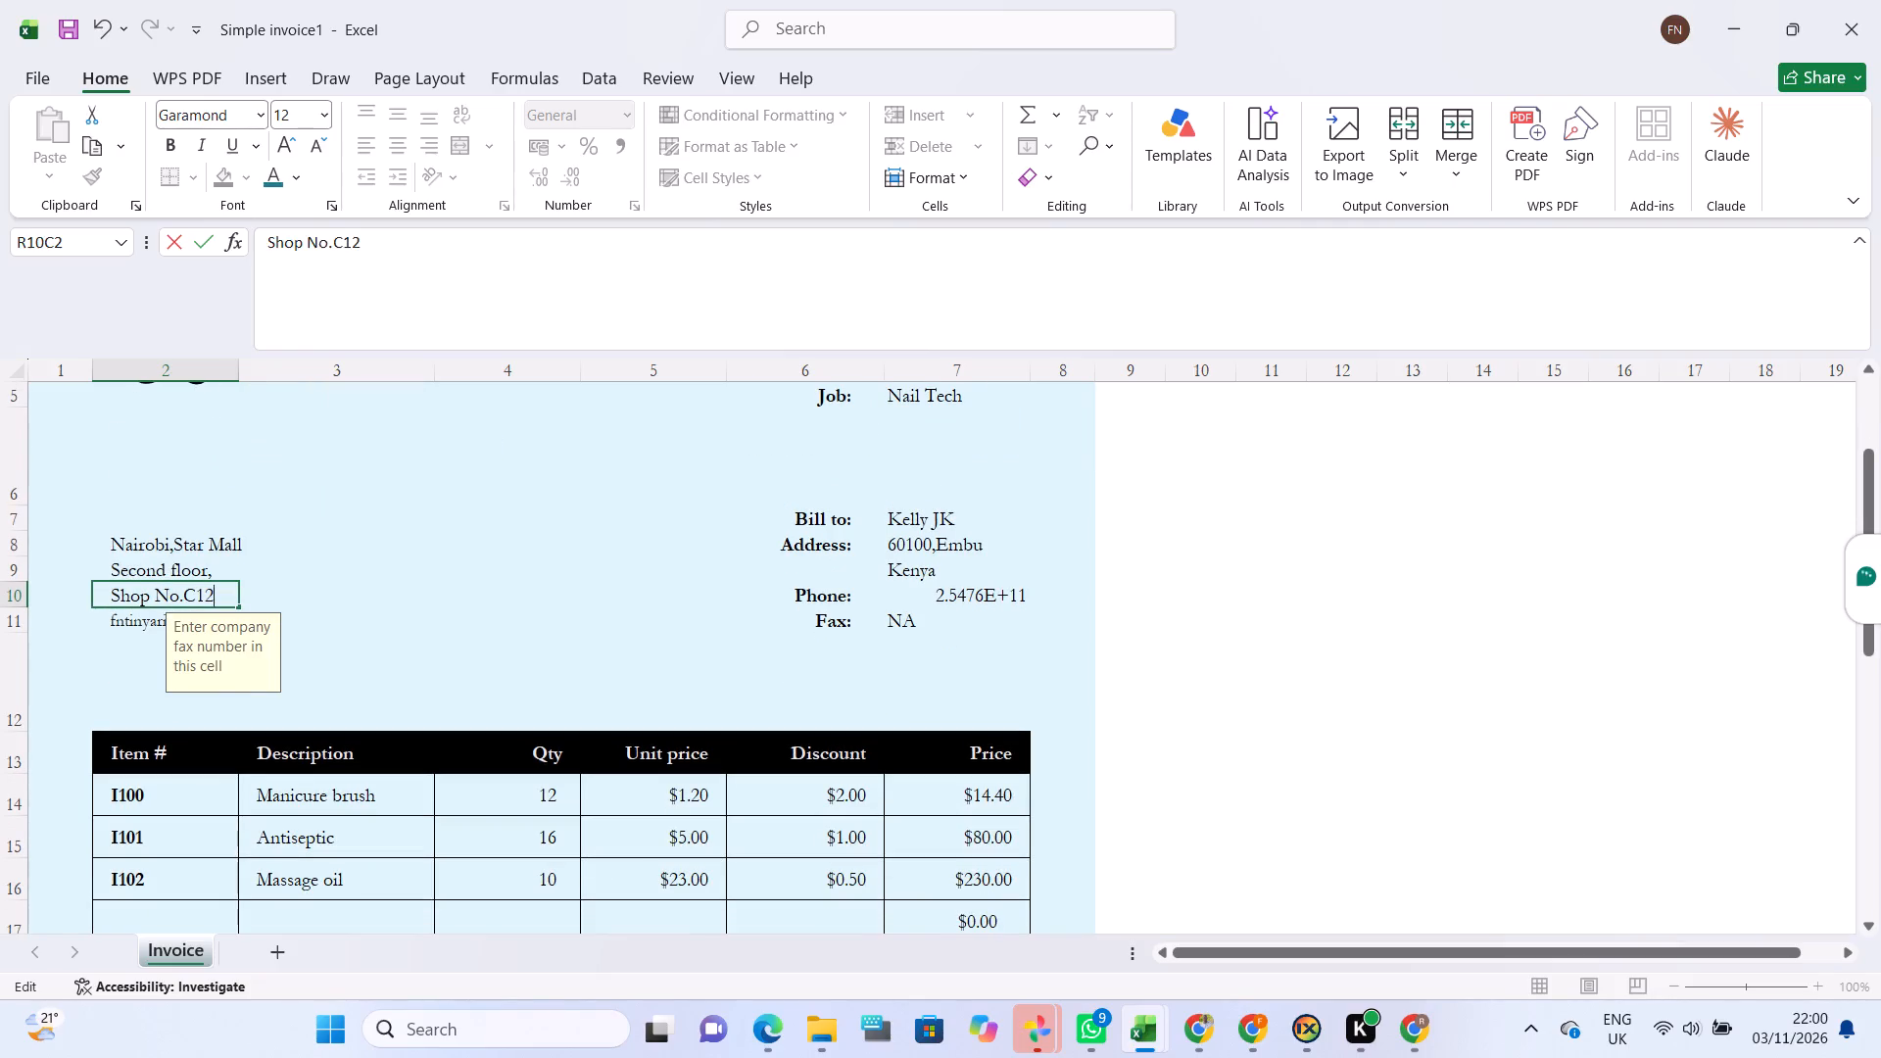
double_click(963, 591)
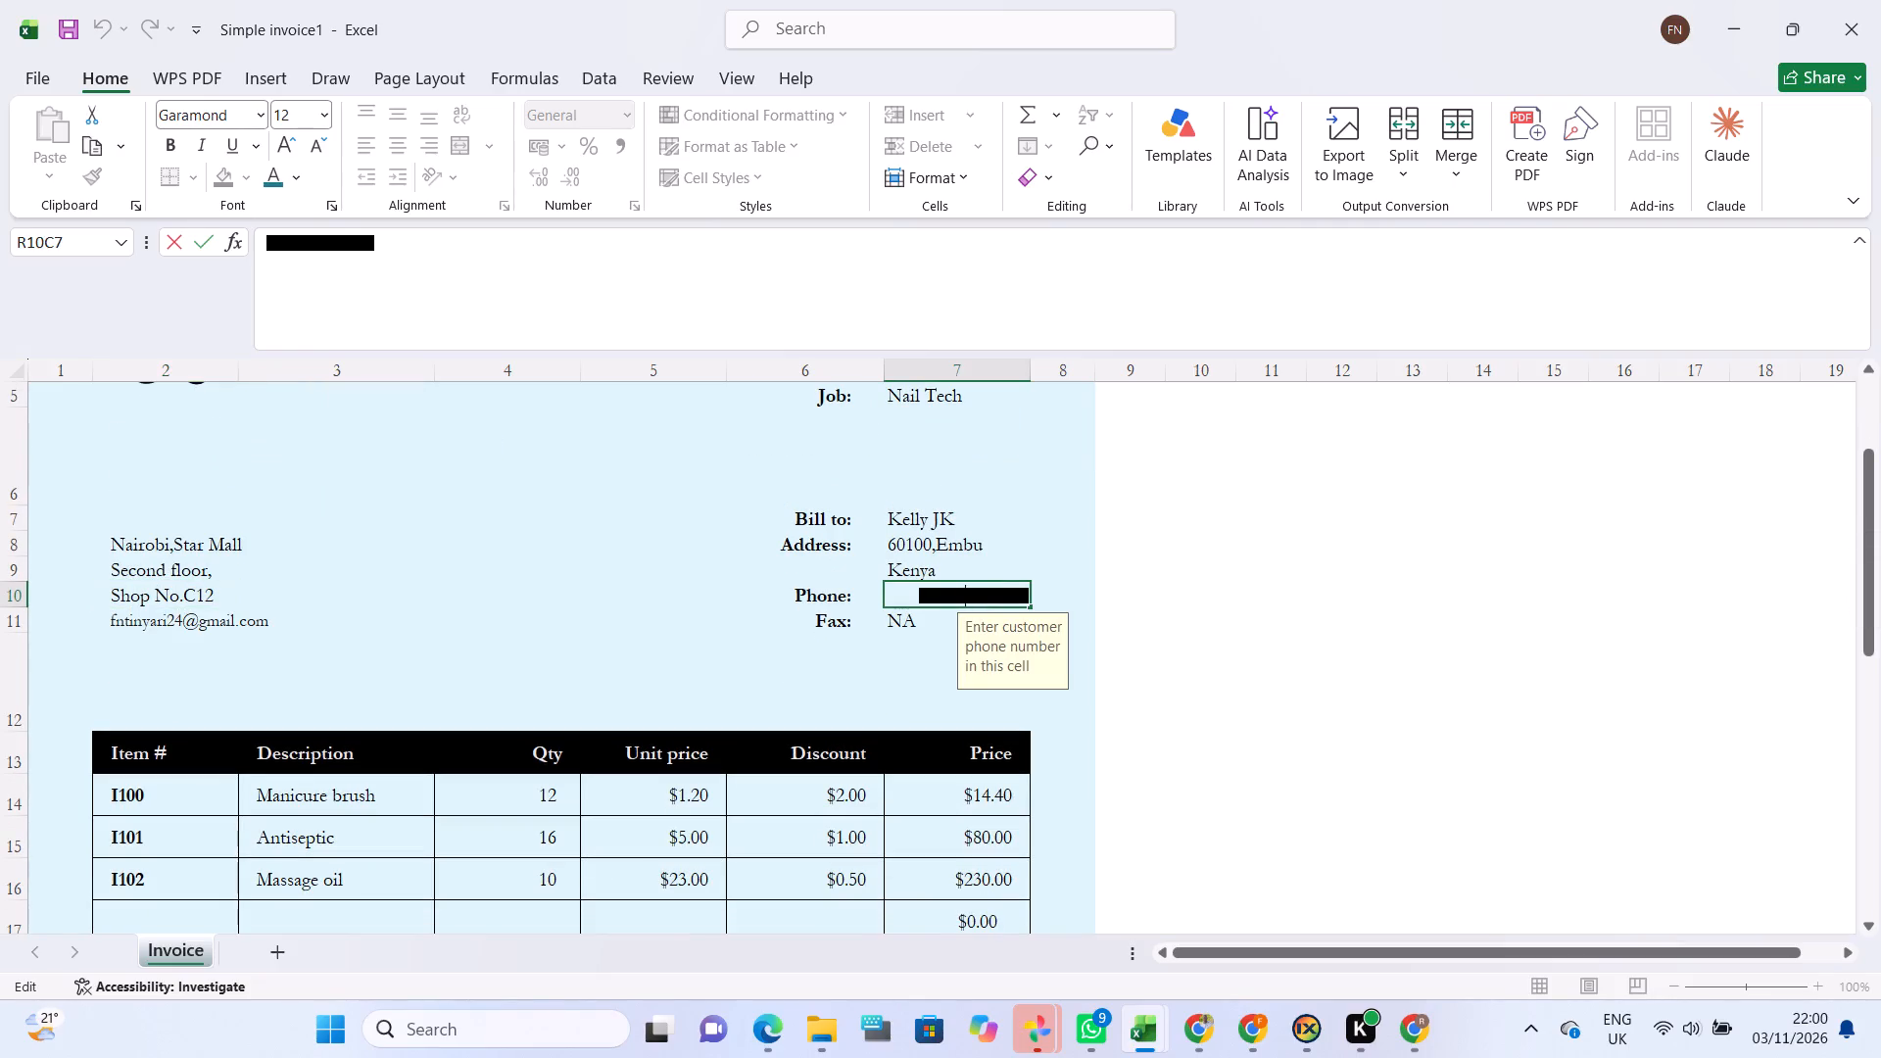
left_click(844, 639)
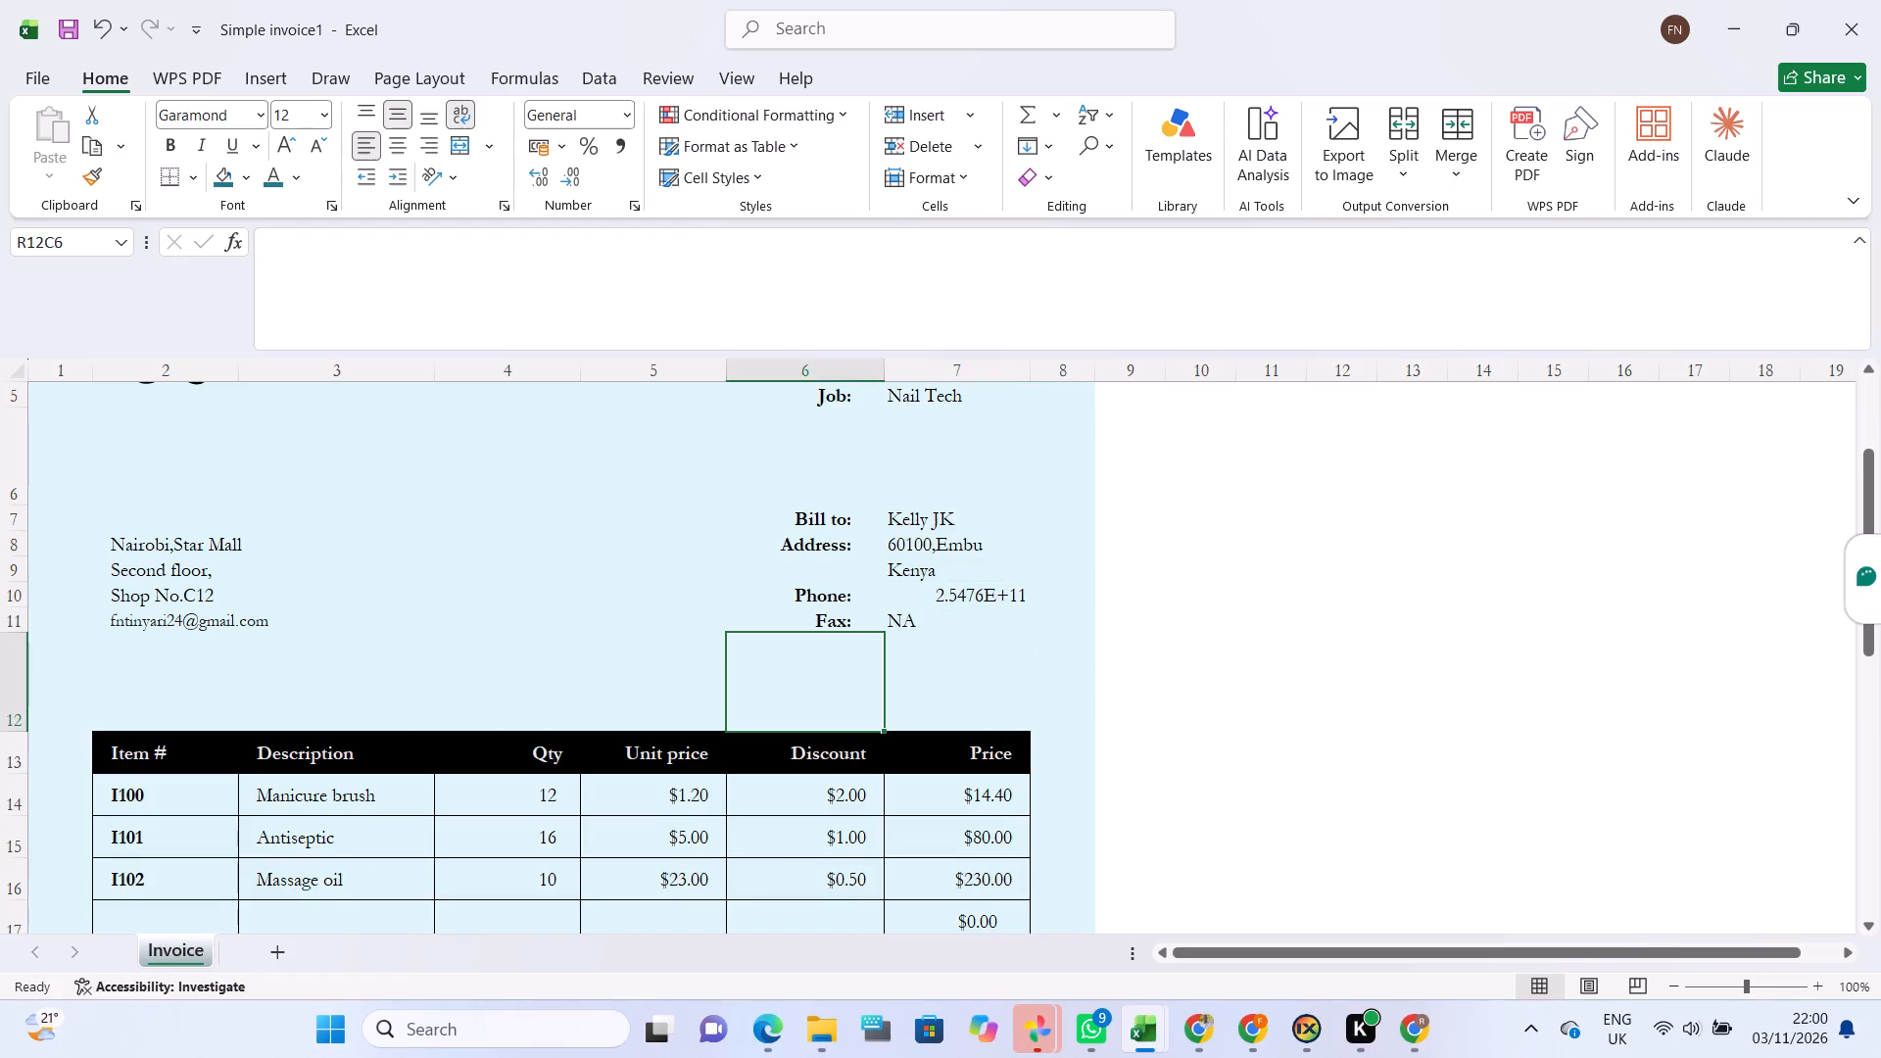
Delete the sample company email address from the contact line at the bottom of the invoice, keeping the separator and website.
scroll(574, 640, "down", 1)
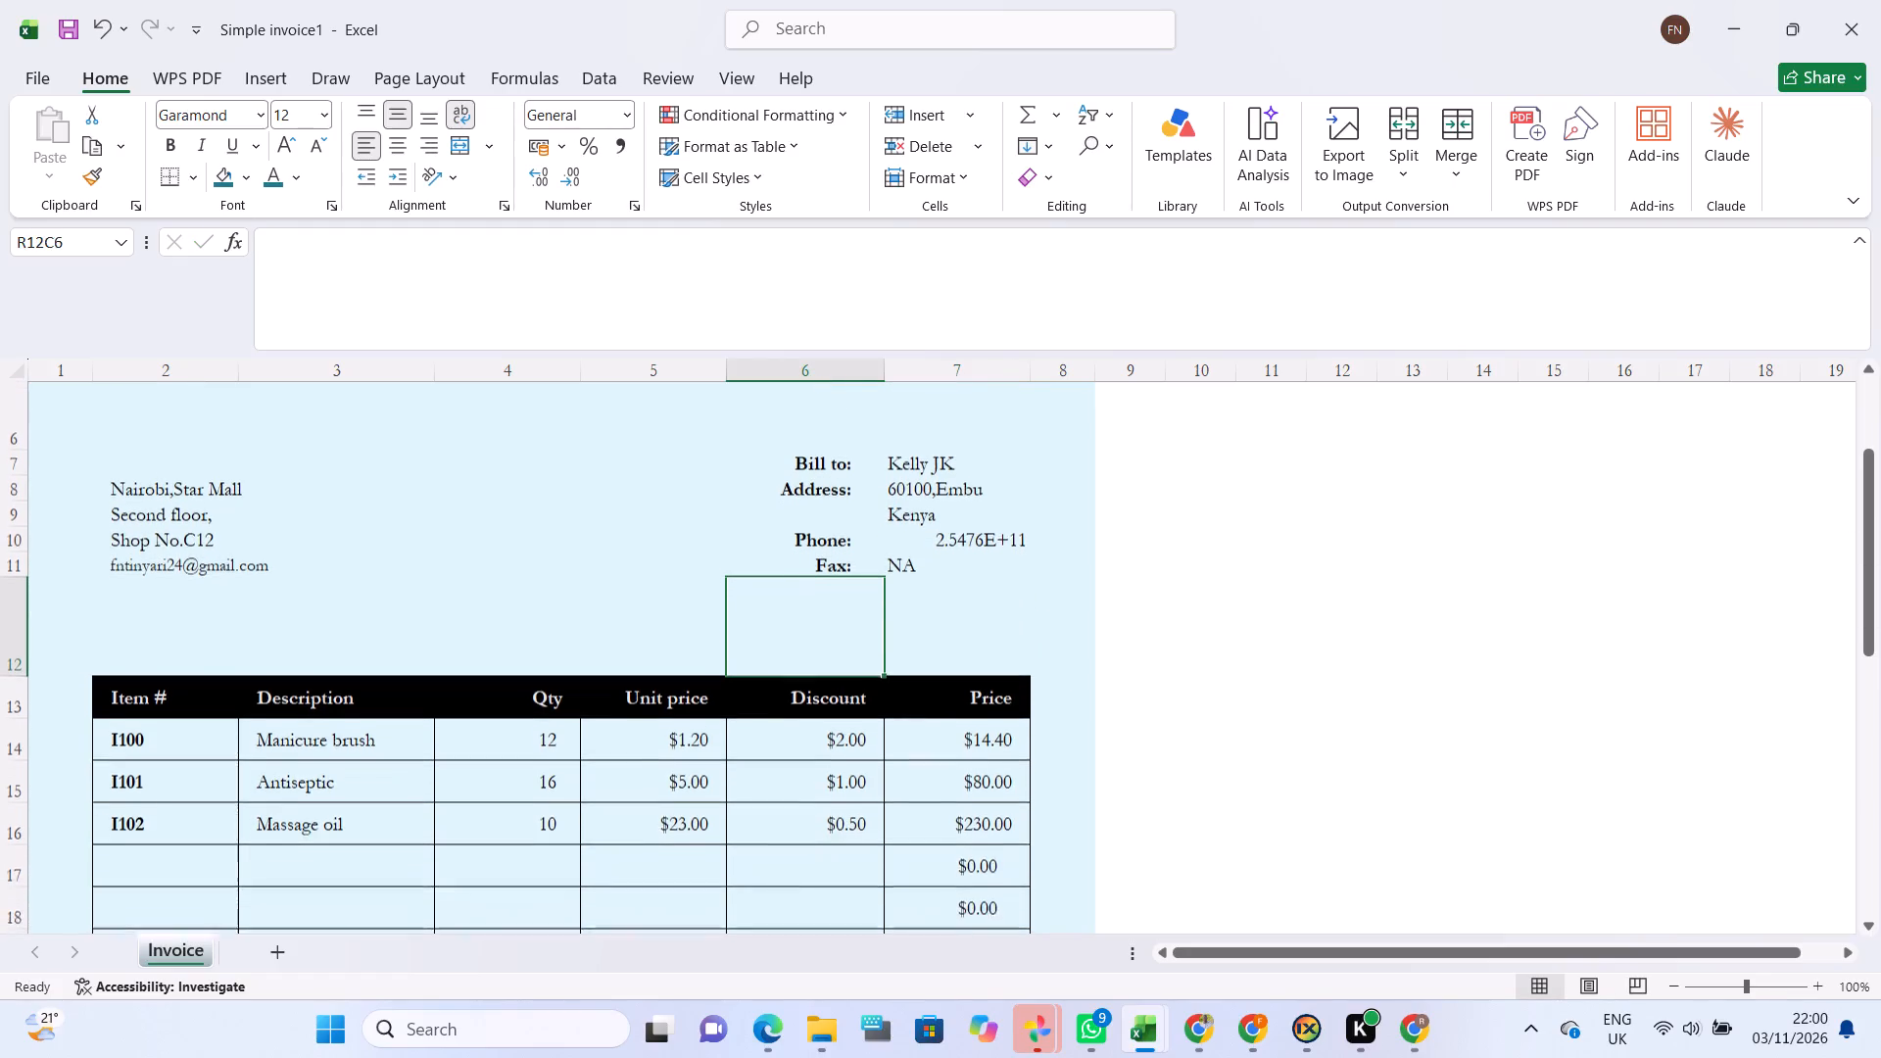
scroll(875, 519, "down", 1)
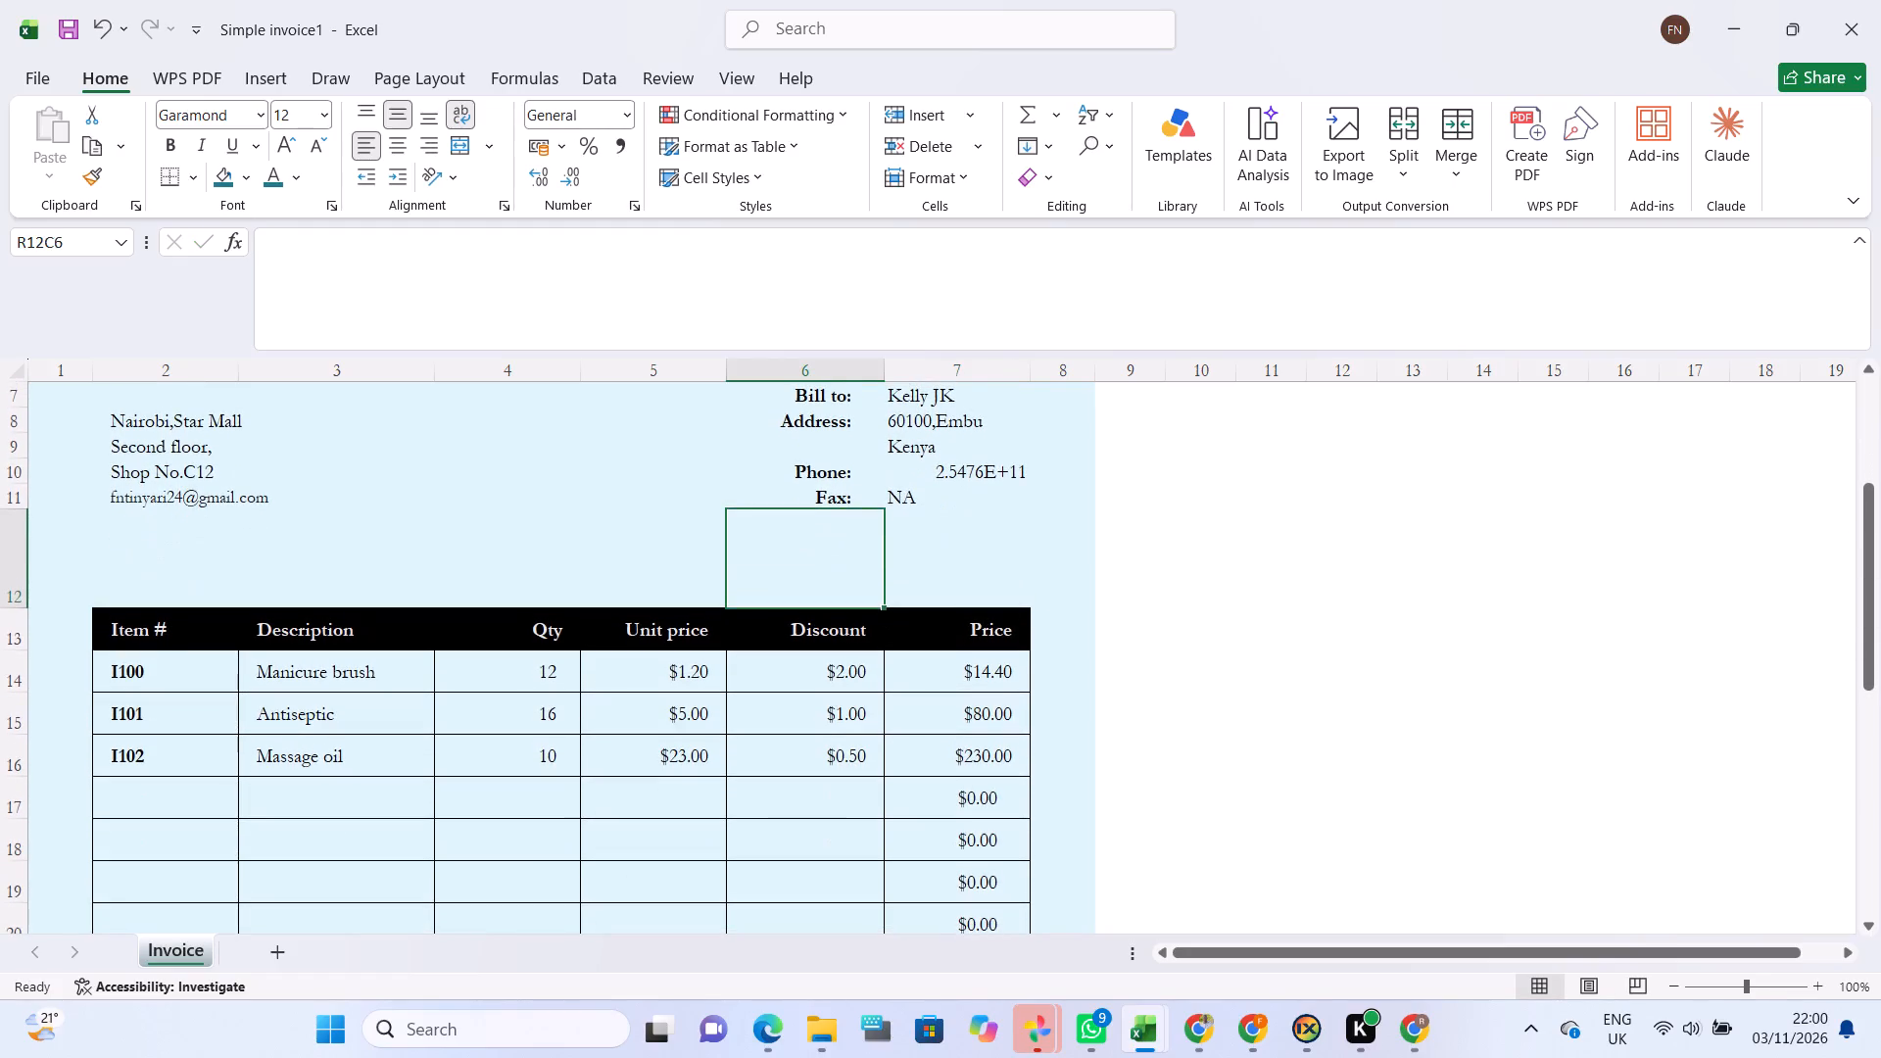
scroll(770, 697, "down", 4)
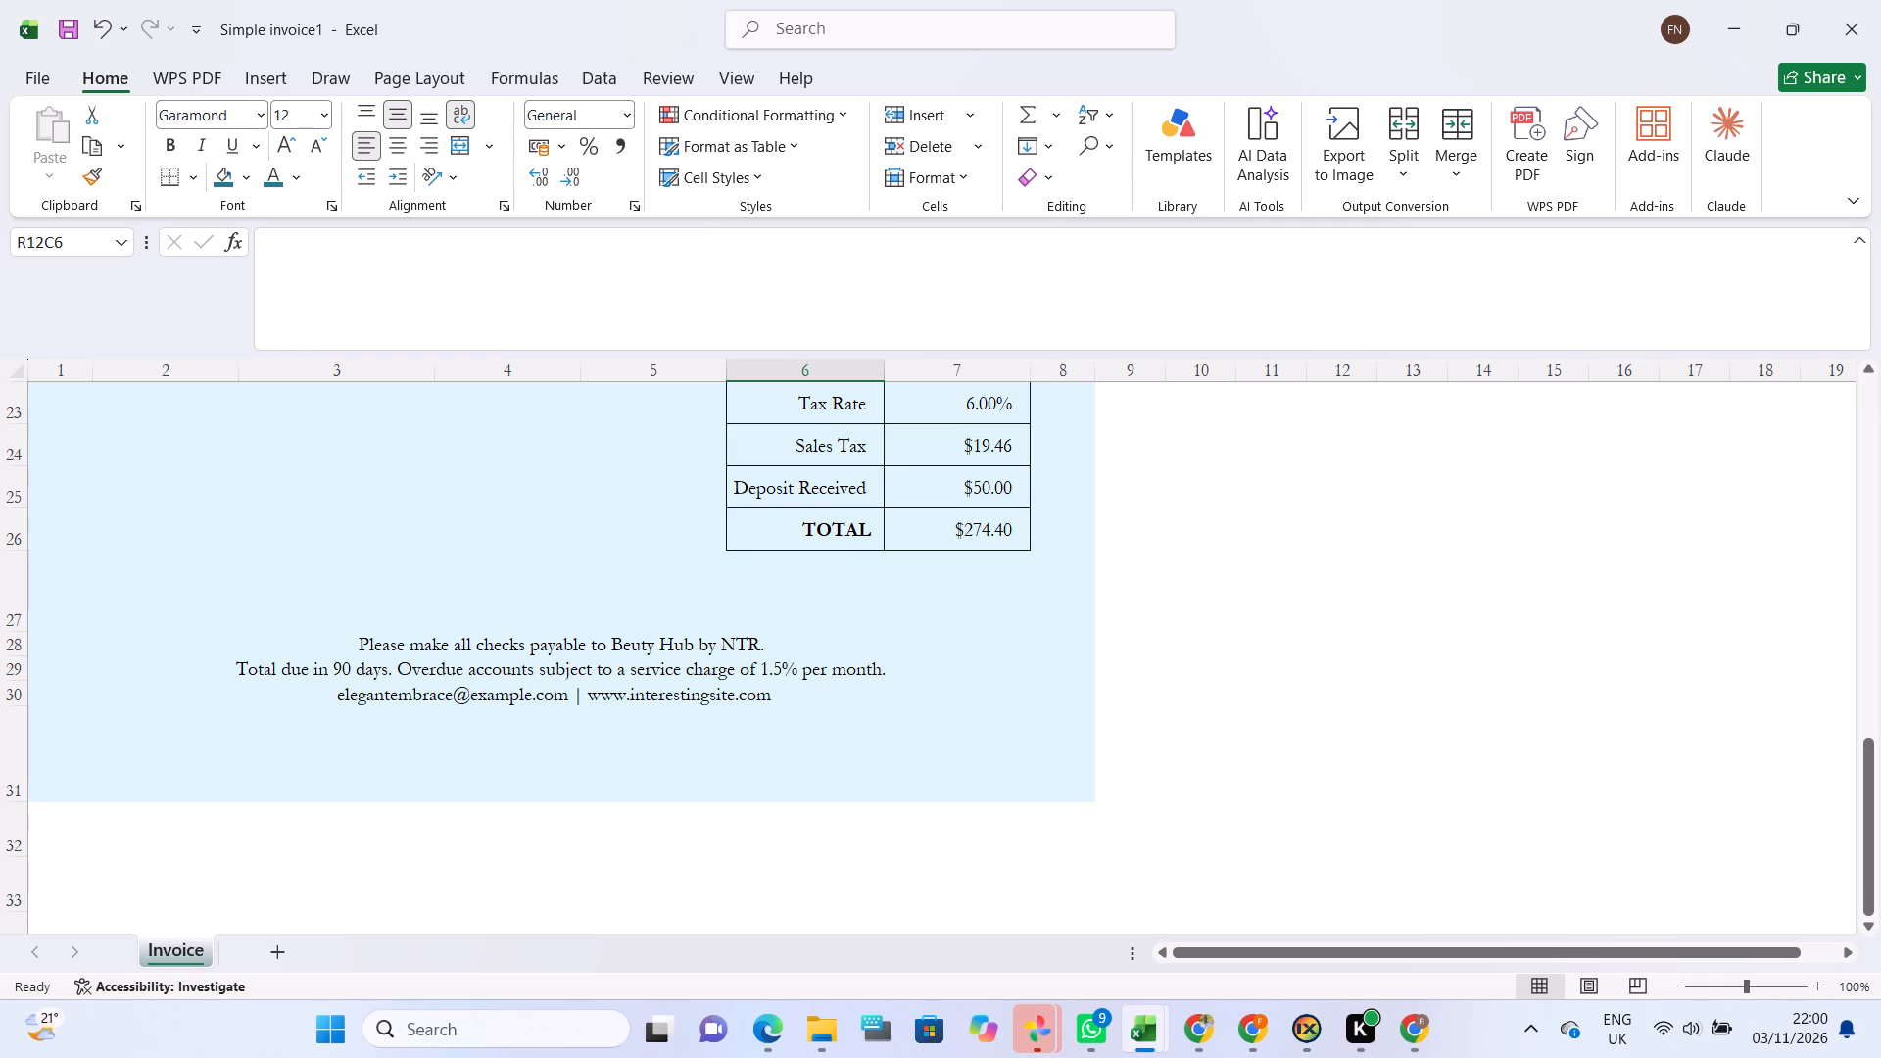
double_click(500, 697)
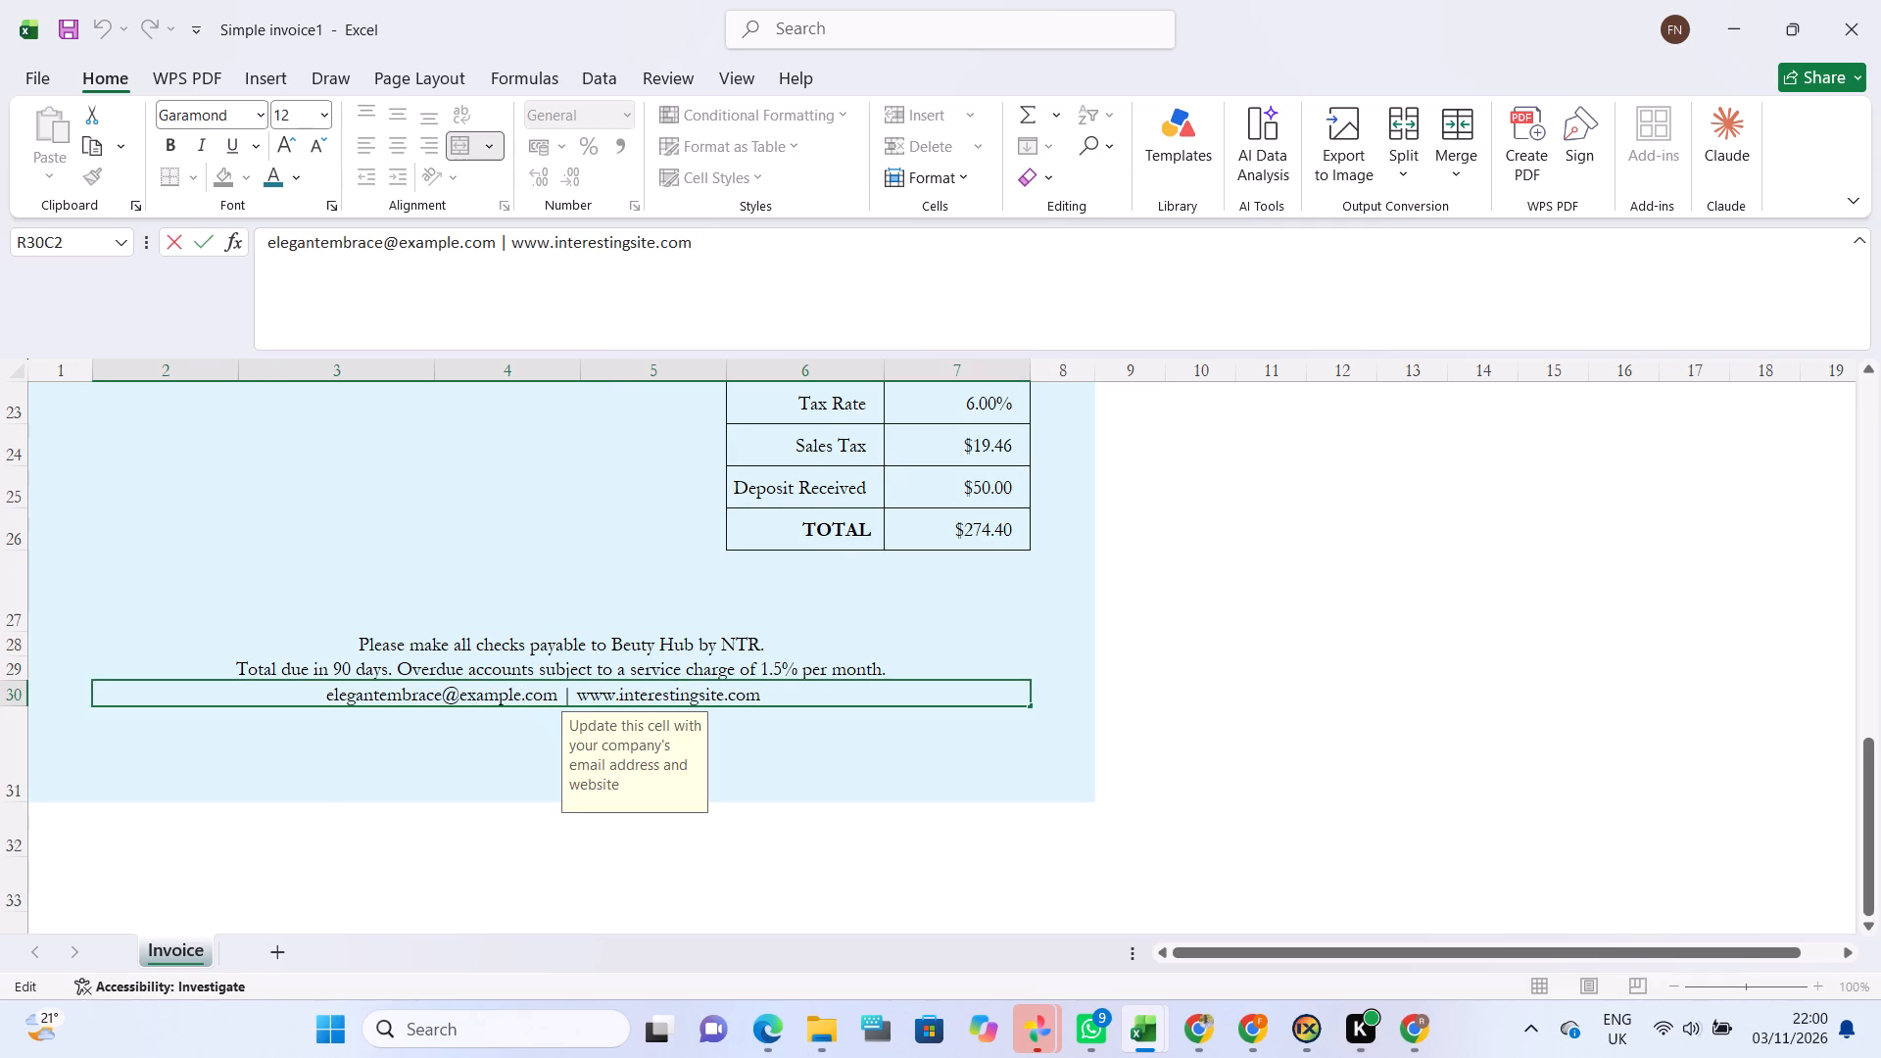
left_click(561, 697)
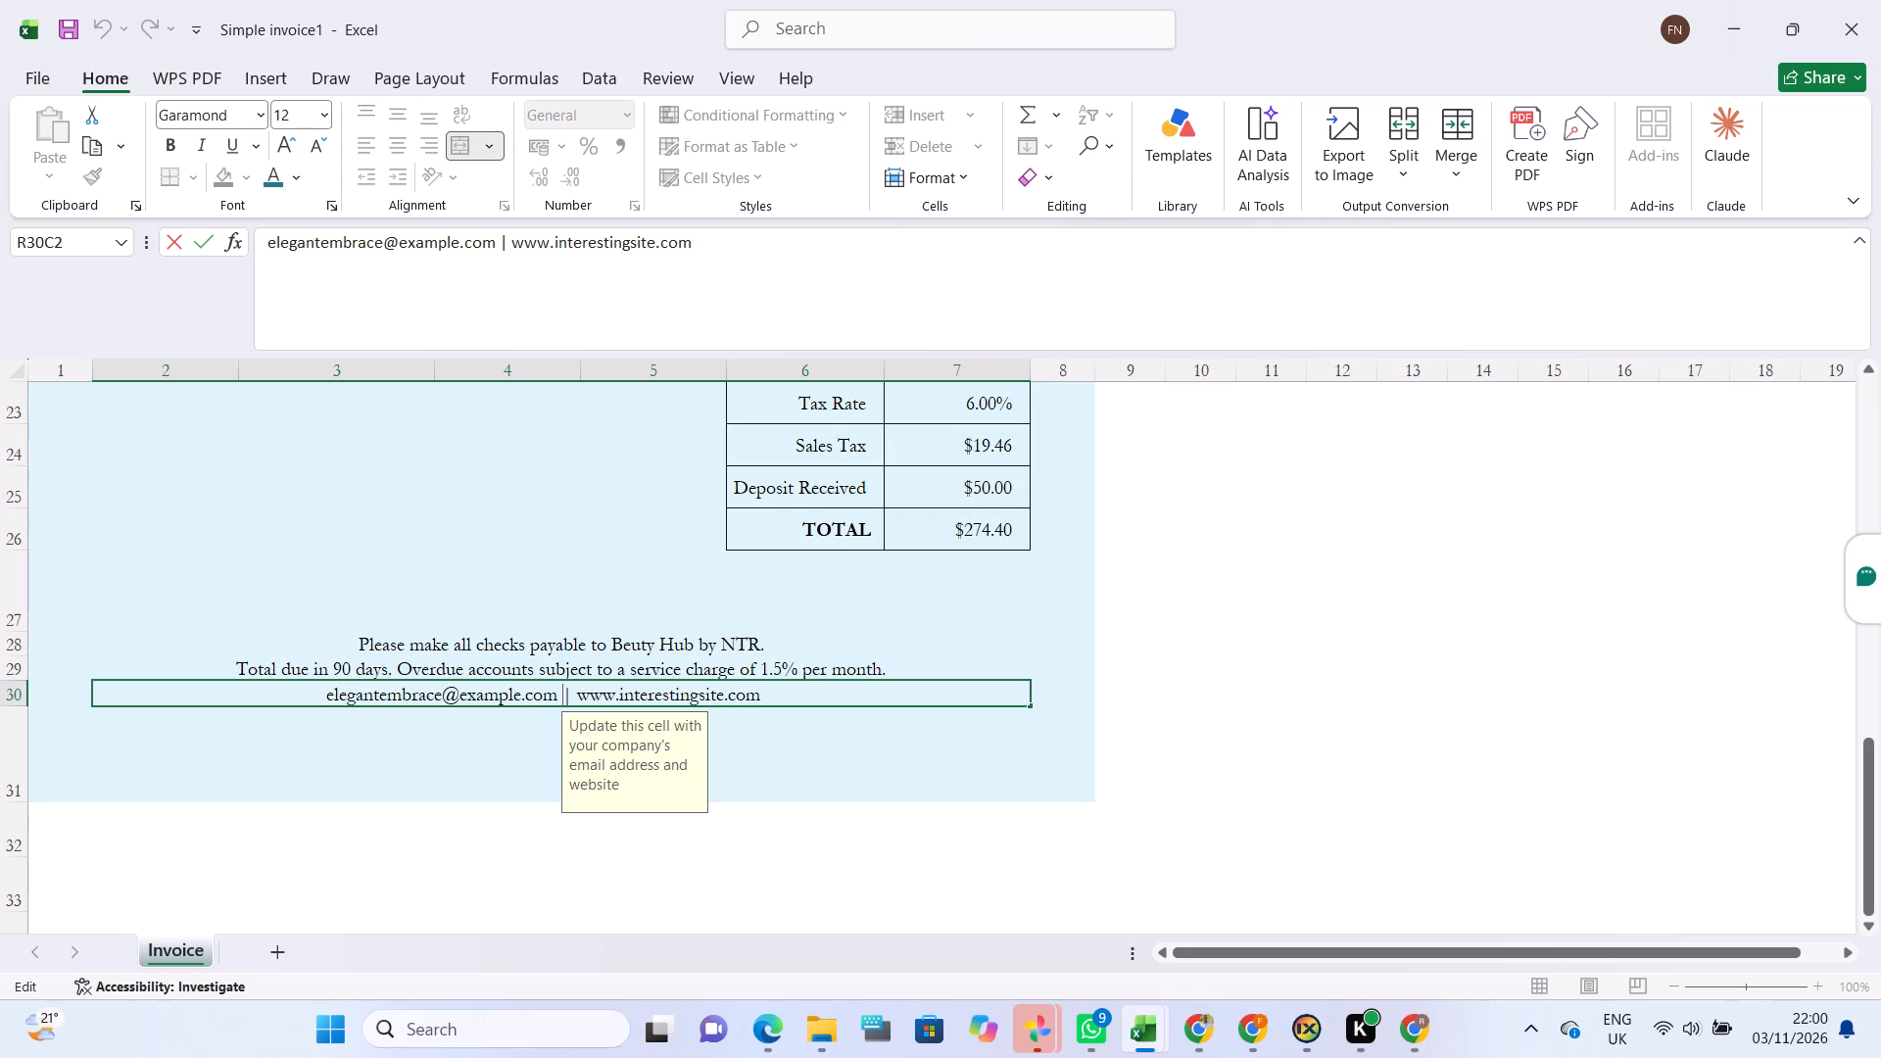
key("BackSpace")
key("BackSpace")
key("BackSpace")
key("BackSpace")
key("BackSpace")
key("BackSpace")
key("BackSpace")
key("BackSpace")
key("BackSpace")
key("BackSpace")
key("BackSpace")
key("BackSpace")
key("BackSpace")
key("BackSpace")
key("BackSpace")
key("BackSpace")
key("BackSpace")
key("BackSpace")
key("BackSpace")
key("BackSpace")
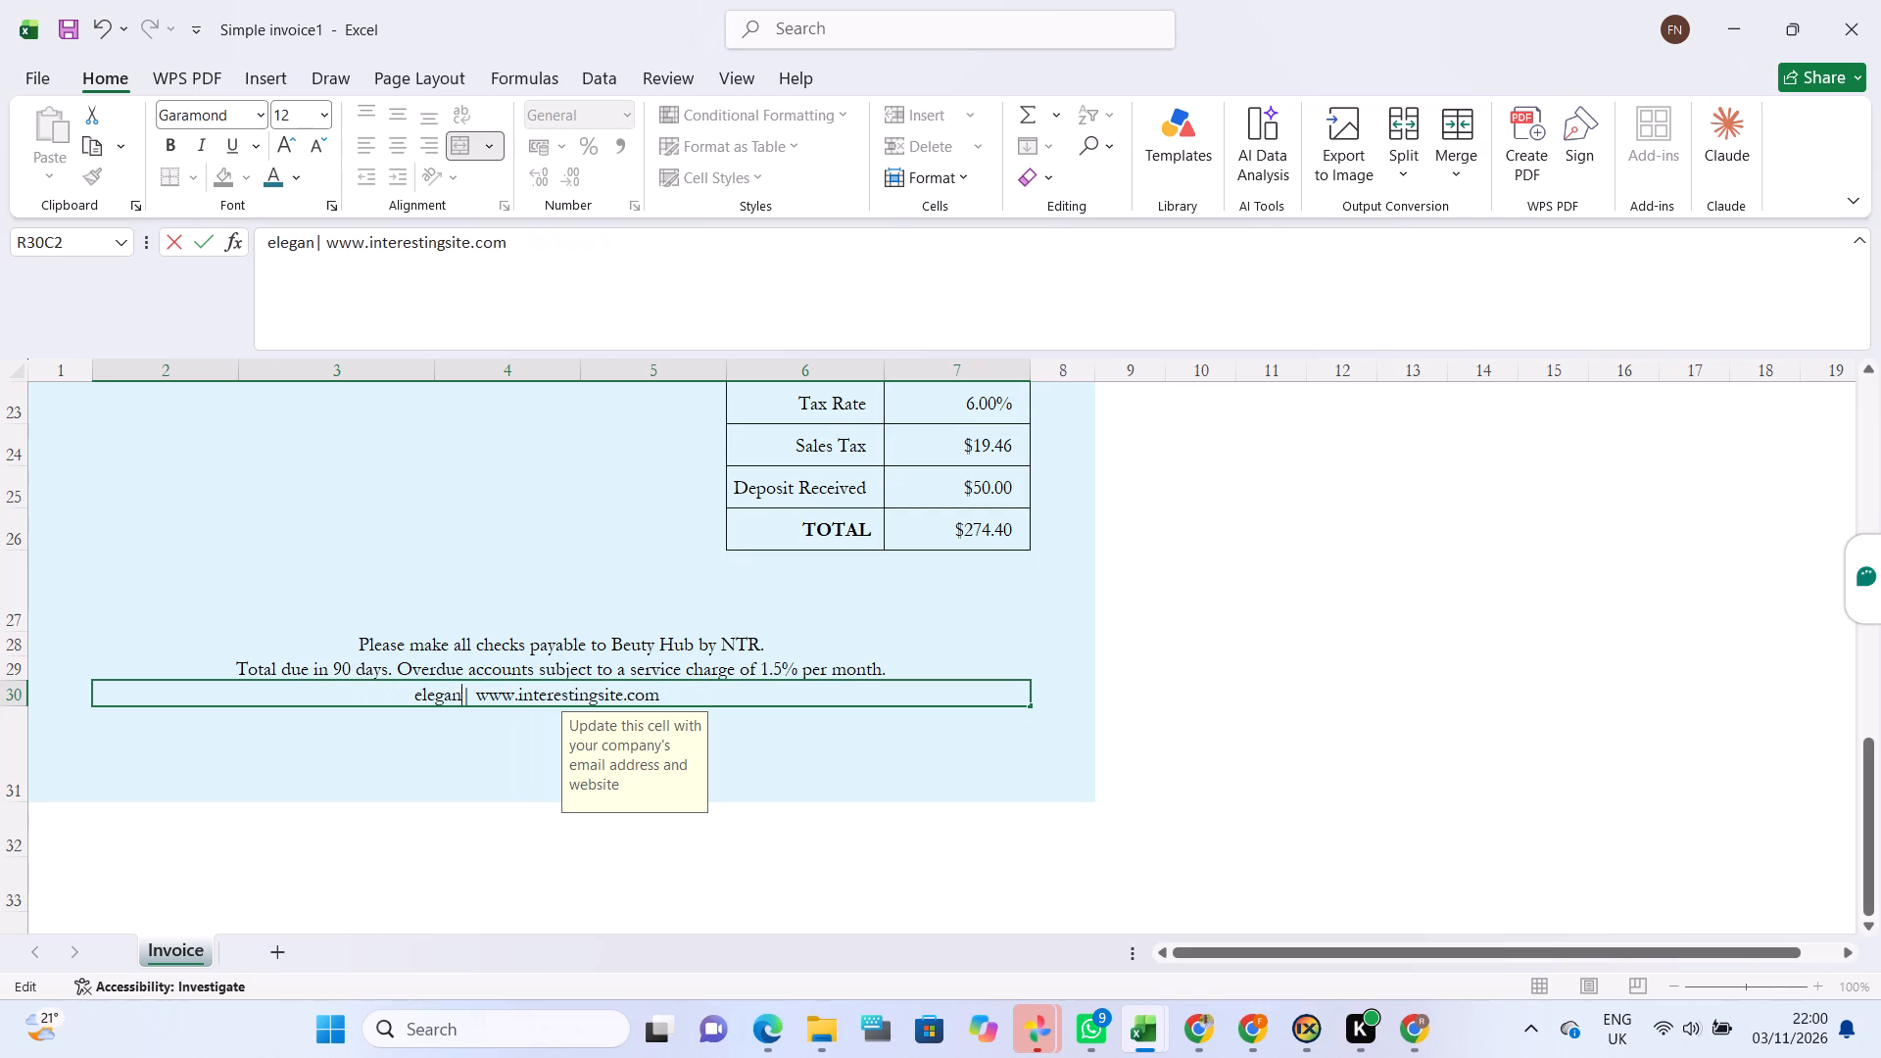
key("BackSpace")
key("BackSpace")
key("BackSpace")
key("BackSpace")
key("BackSpace")
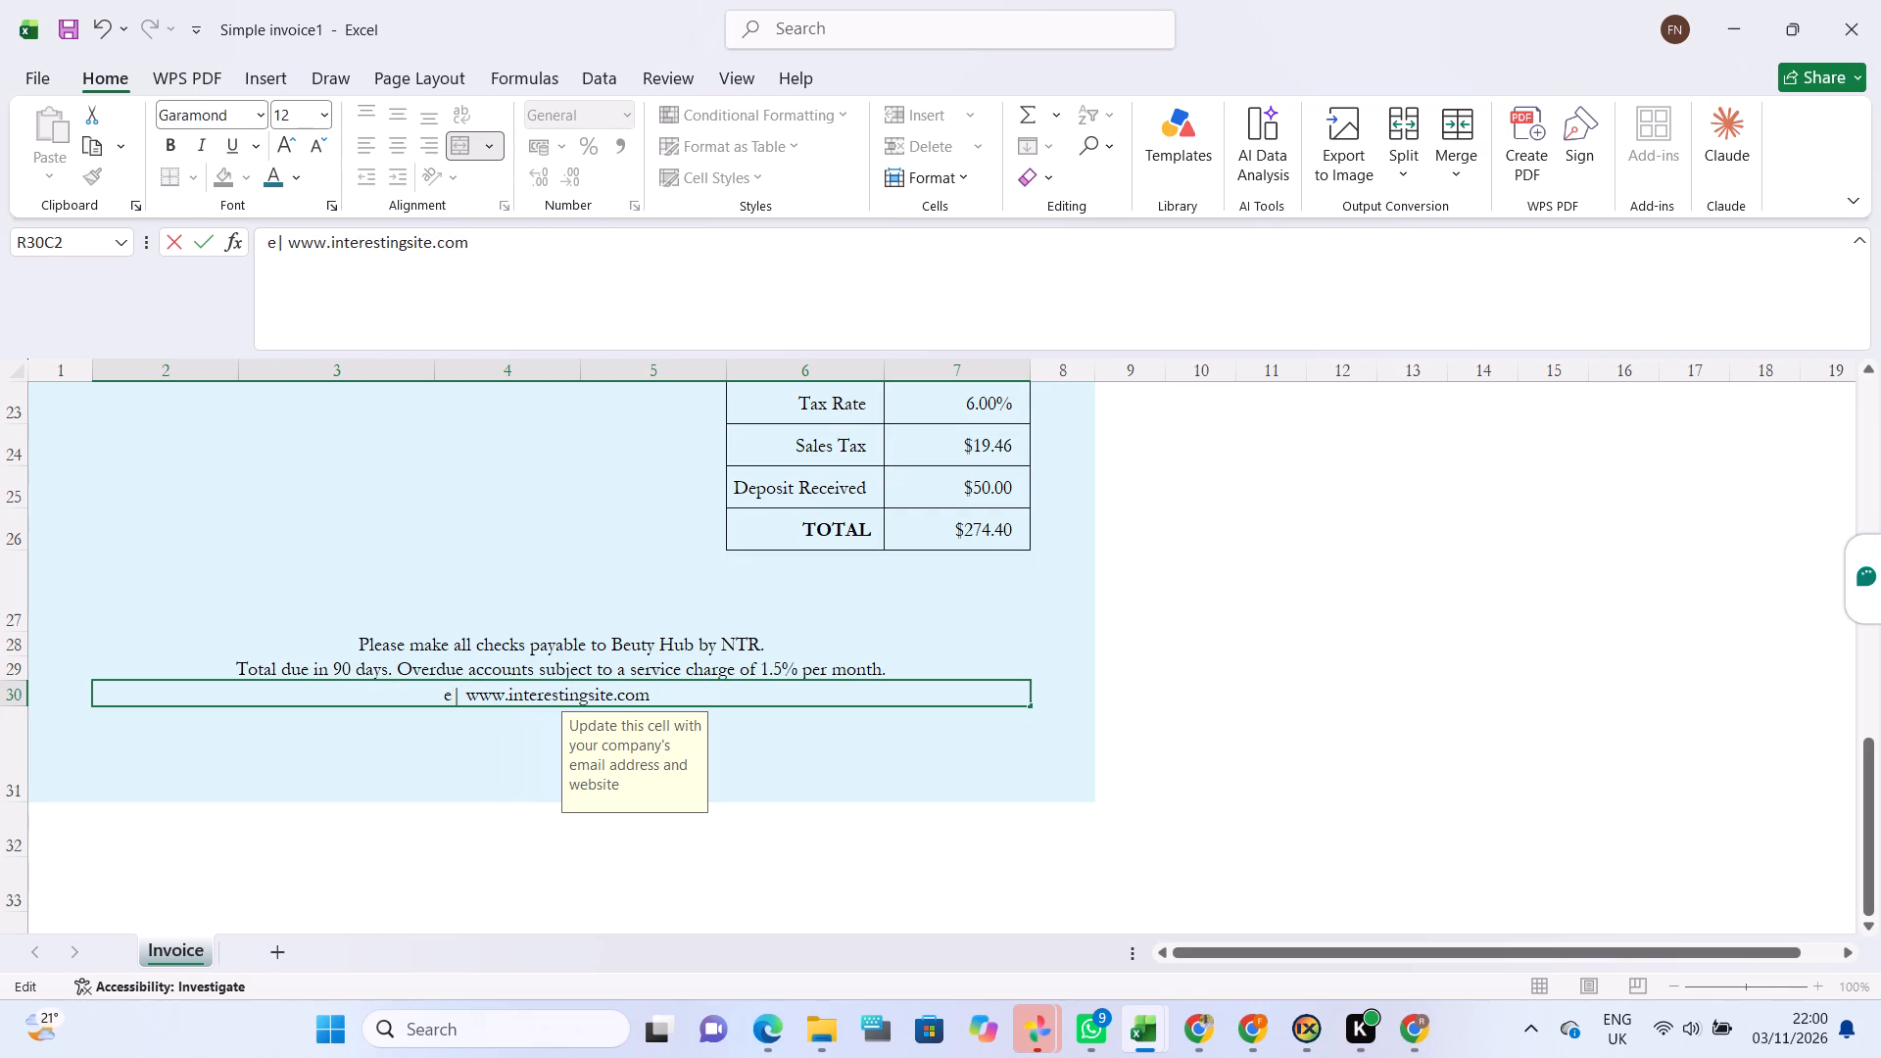
key("BackSpace")
Edit the end of the sample website address in the invoice's bottom contact line.
left_click(635, 699)
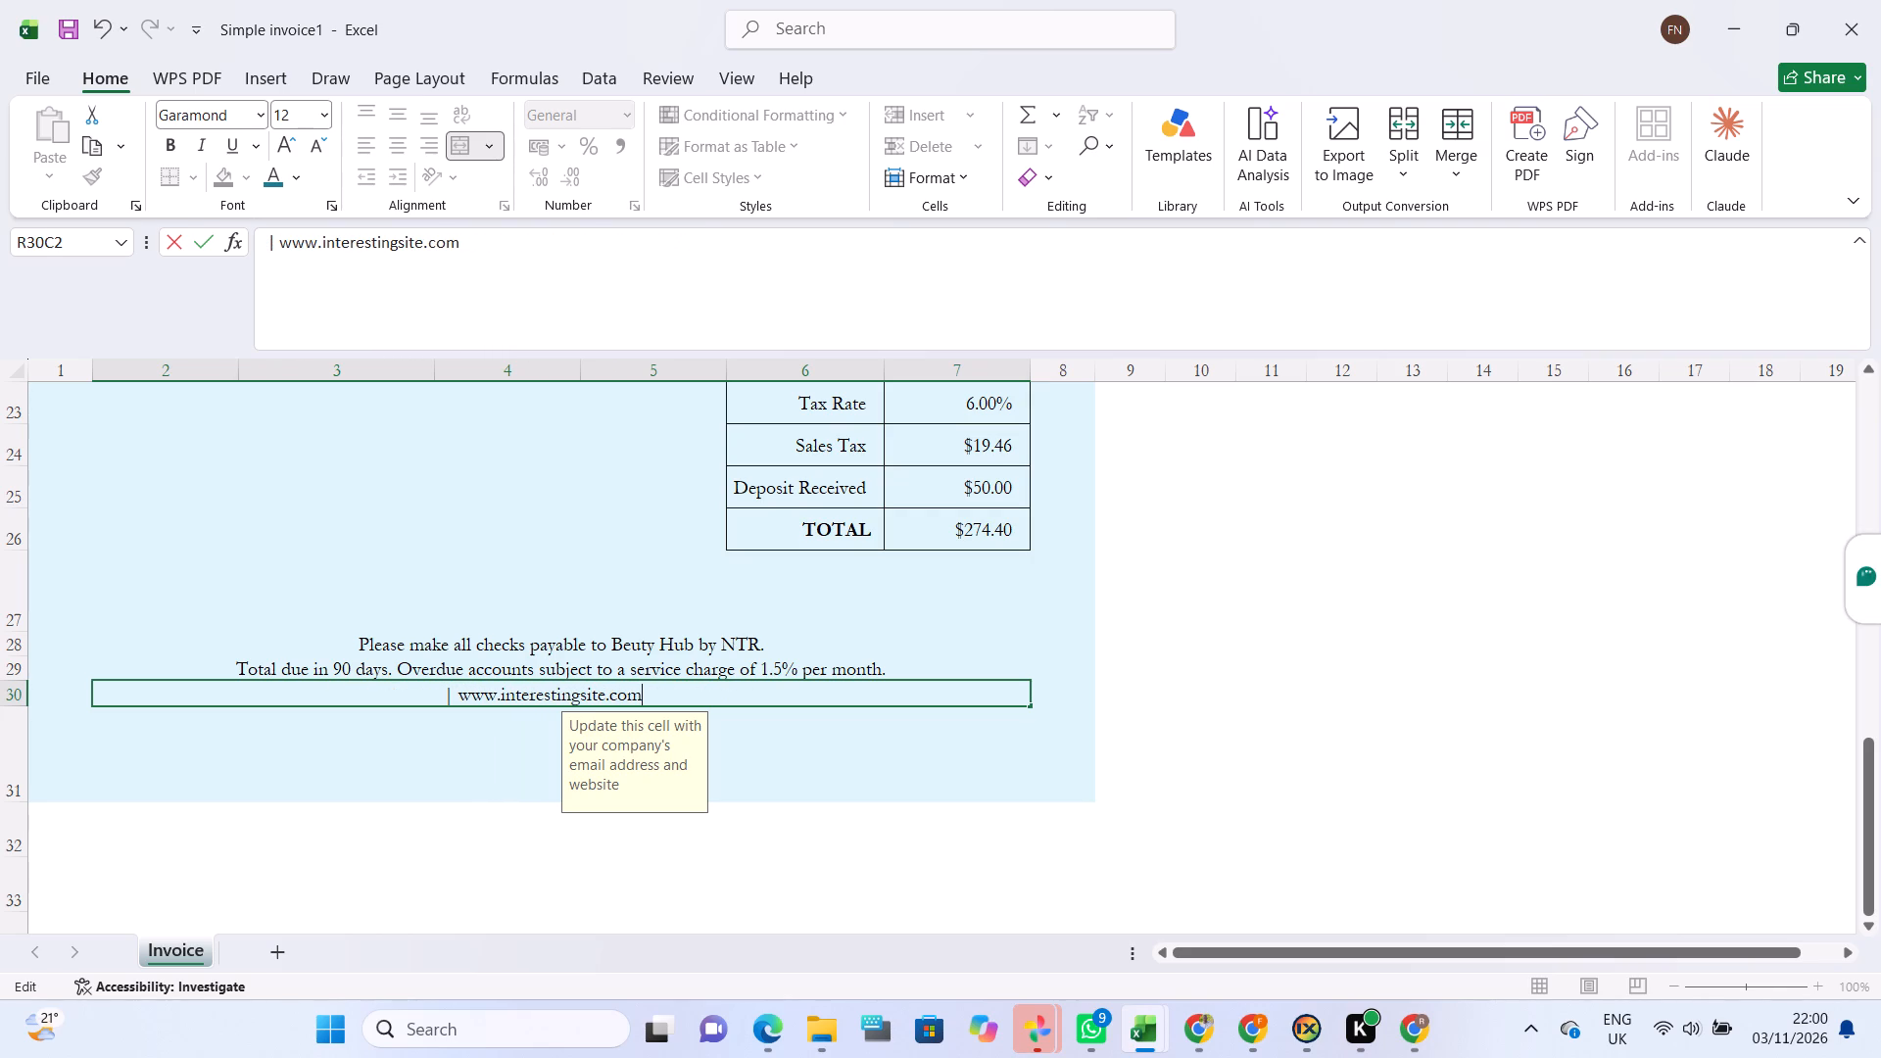
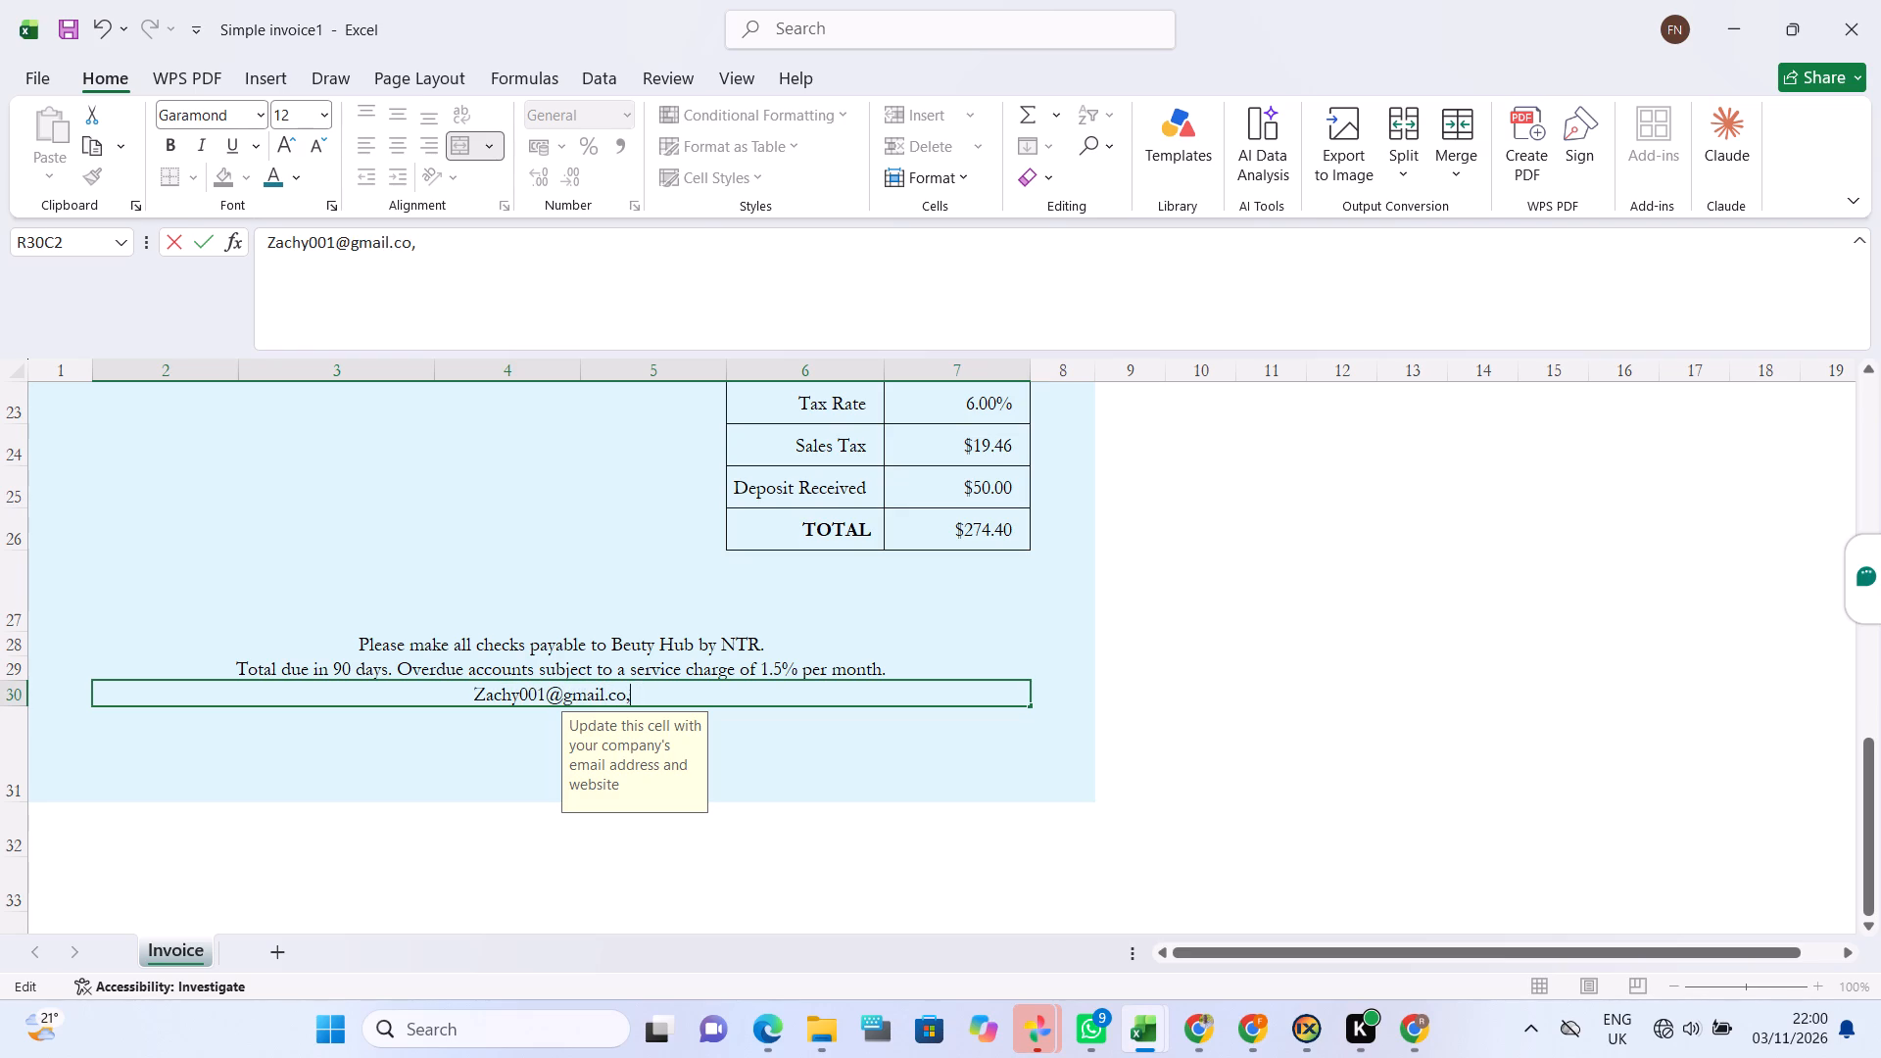
key("BackSpace")
type("m,")
key("space")
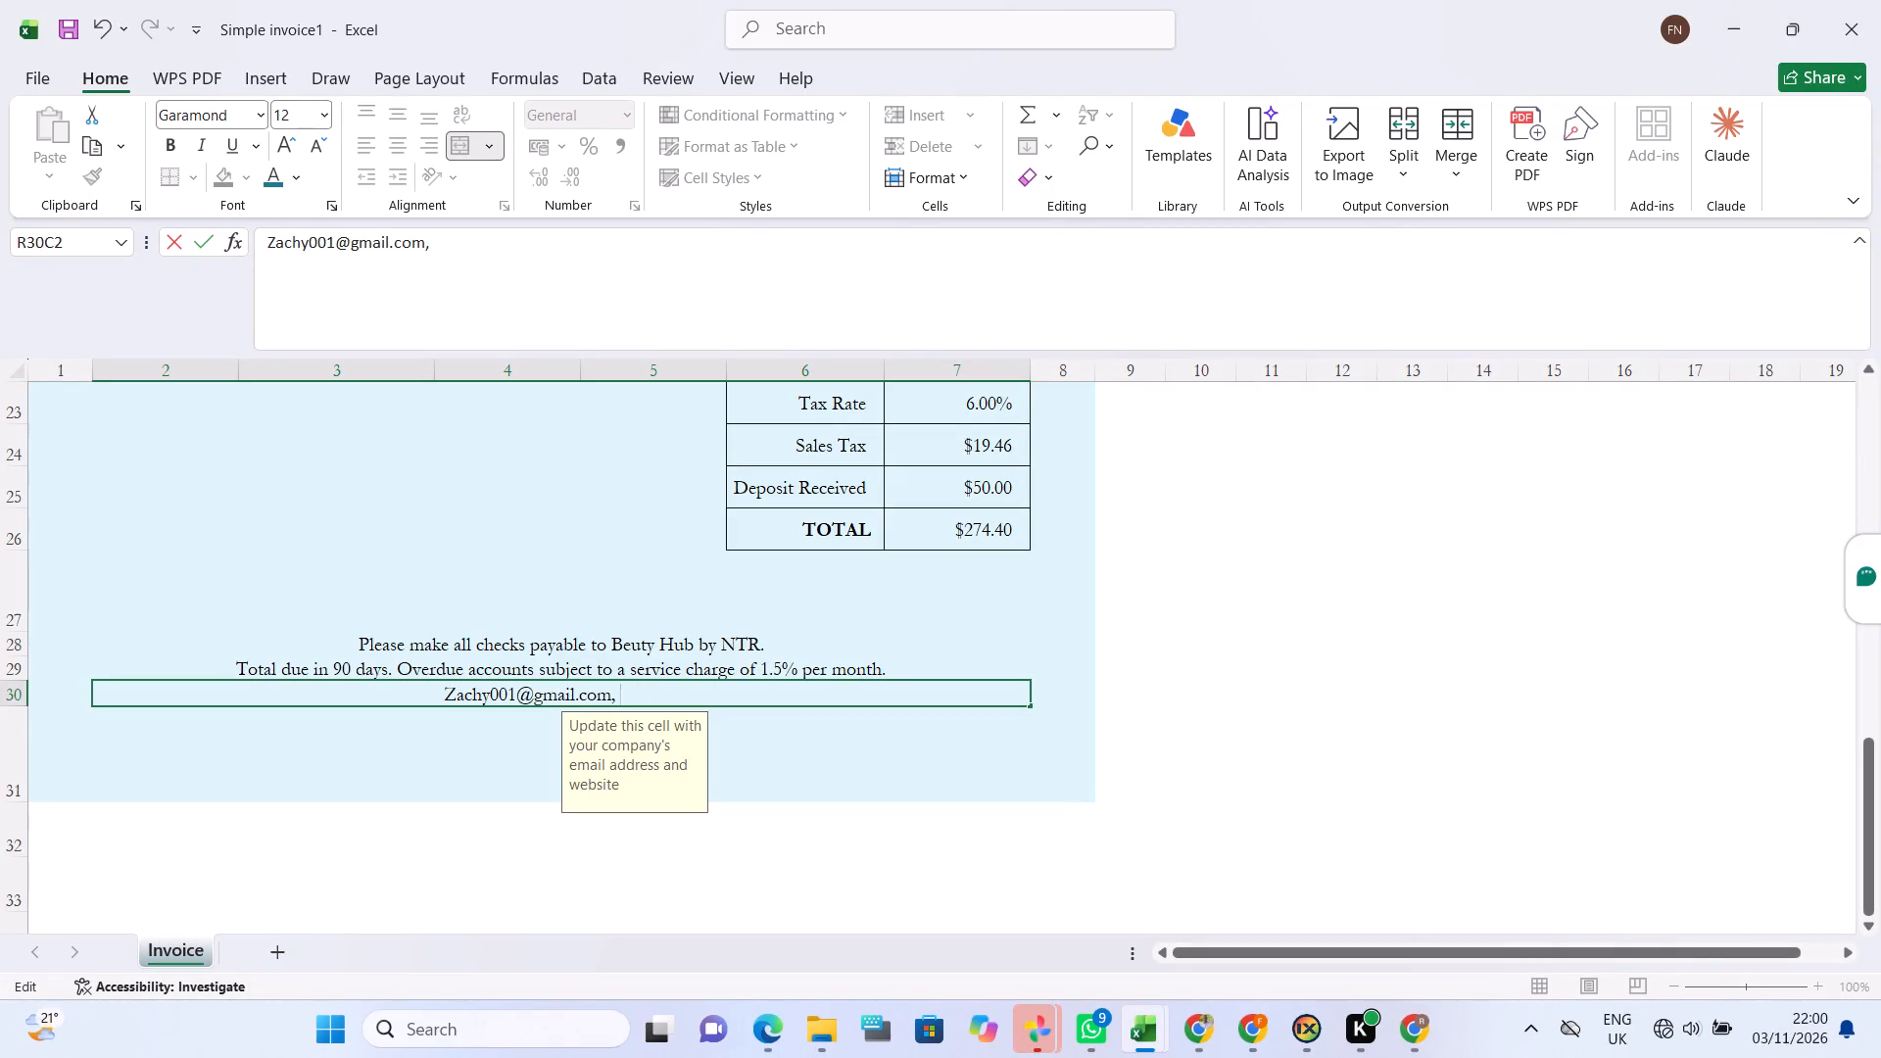
type("www")
key("period")
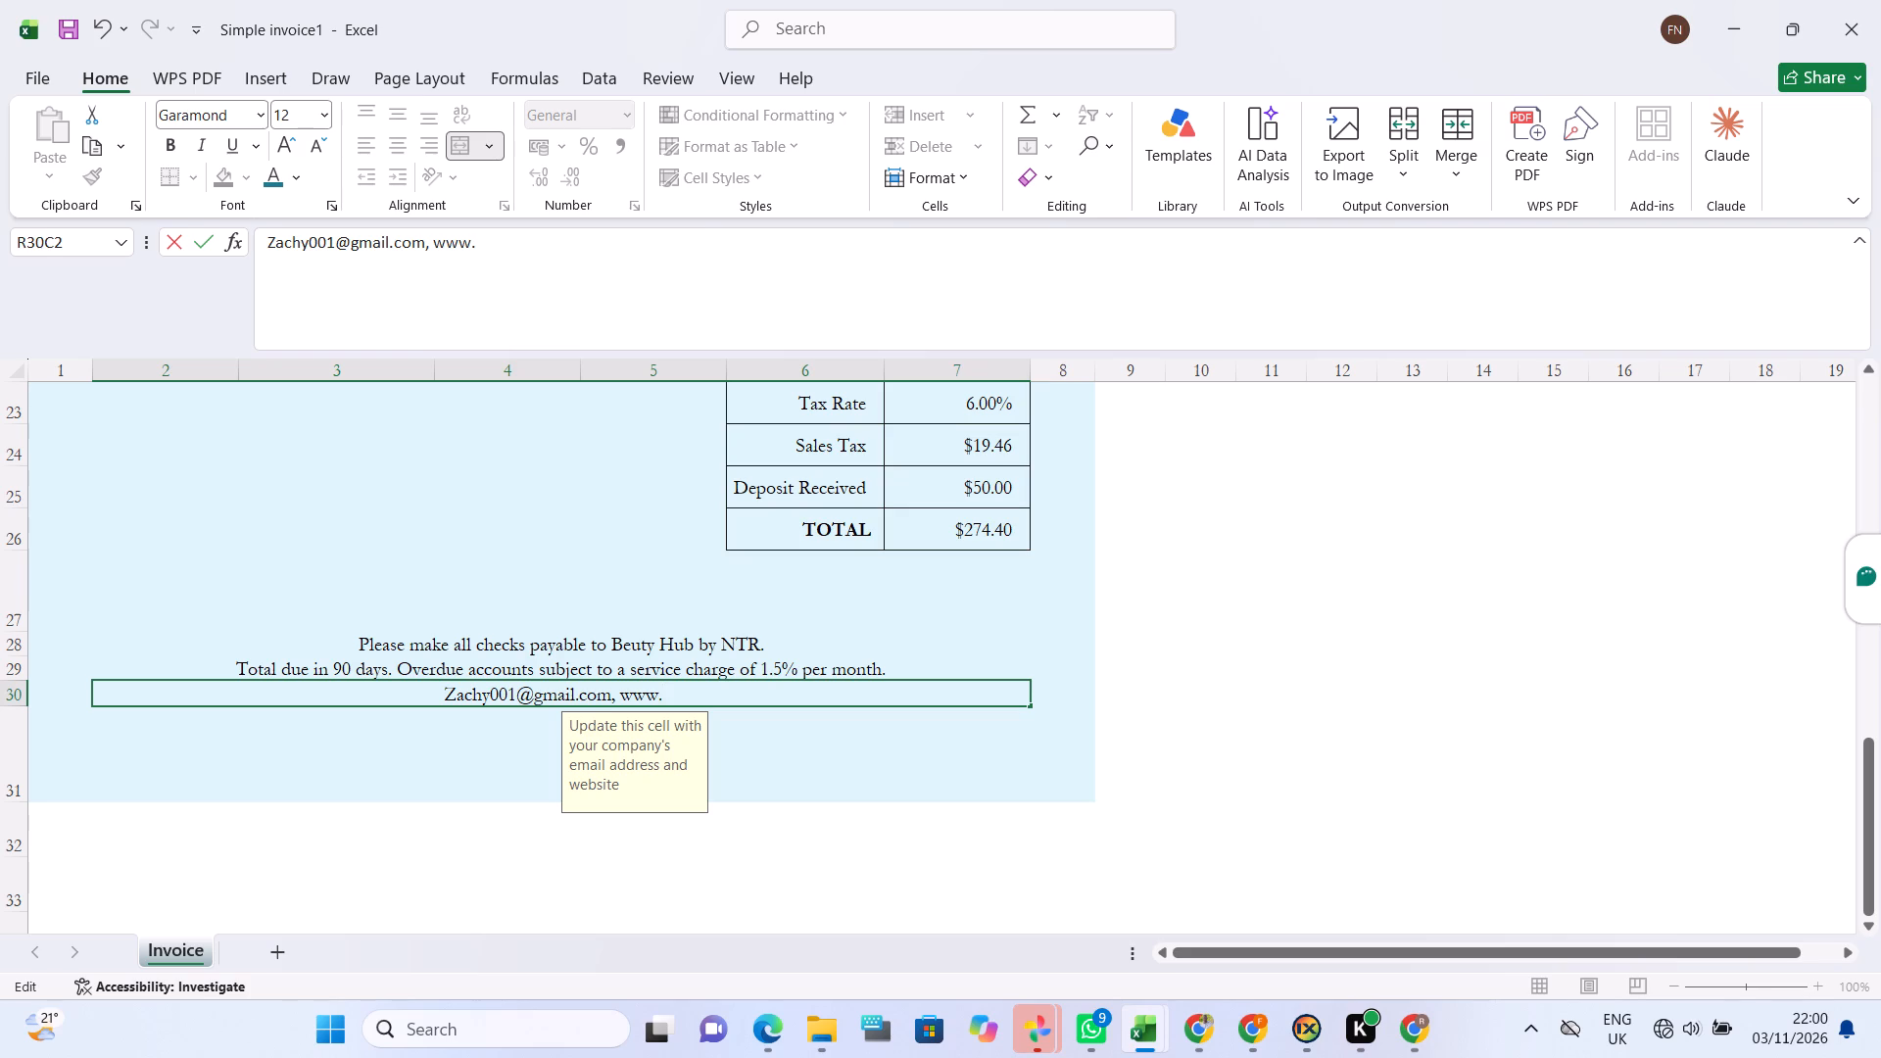
type("beuty")
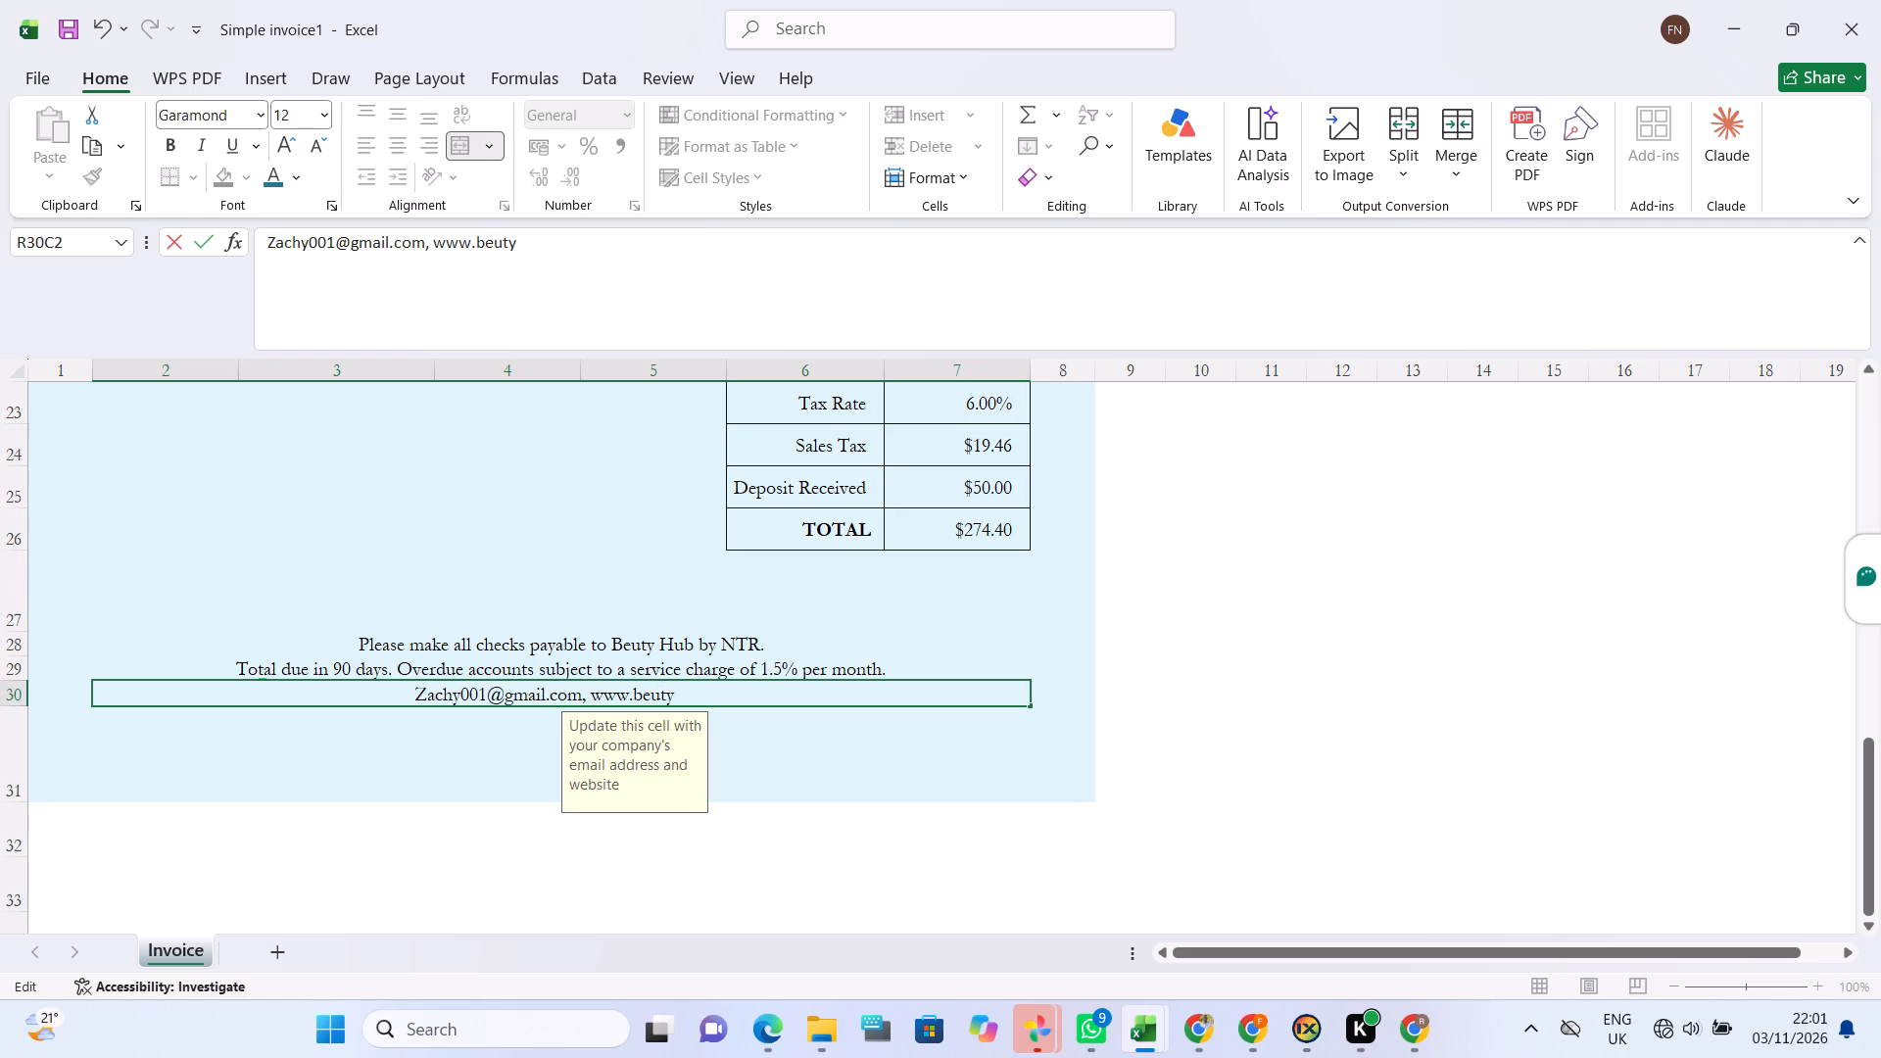
type("hub")
type("kenya")
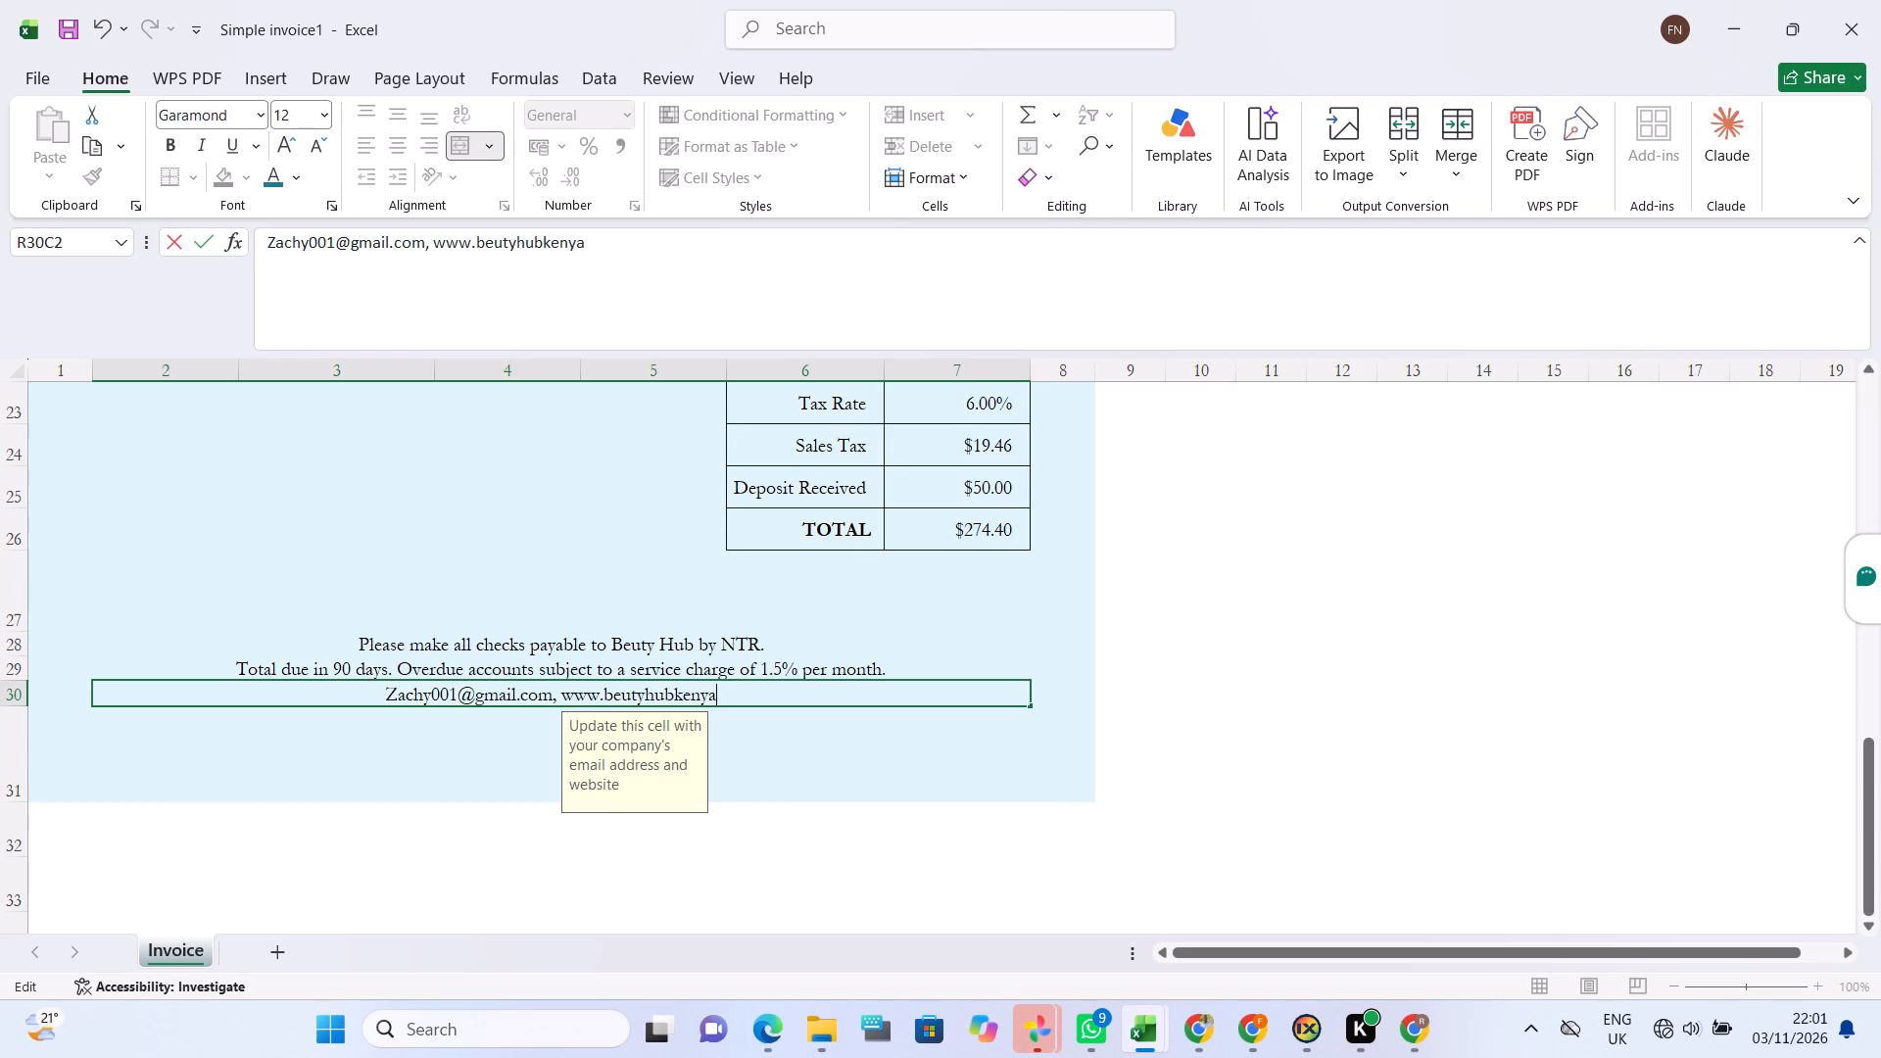
type(".co")
type(".ke")
key("period")
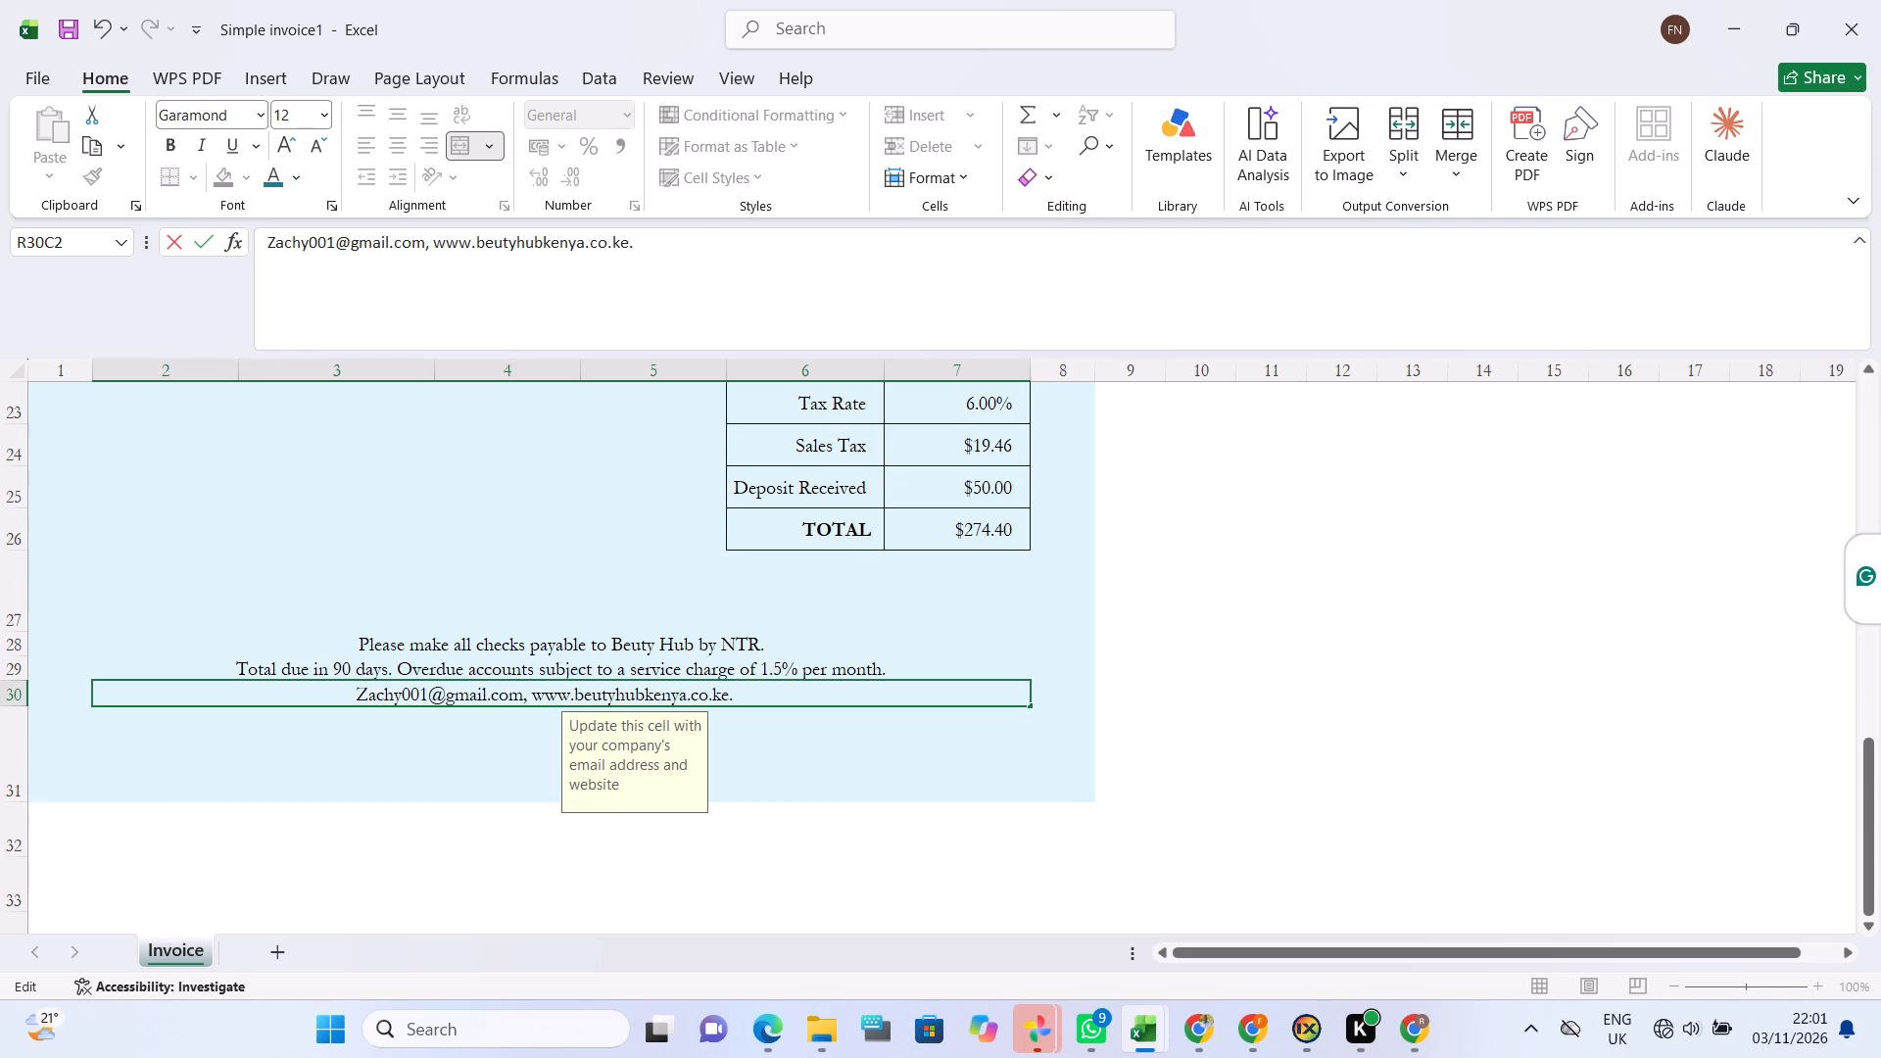
left_click(823, 649)
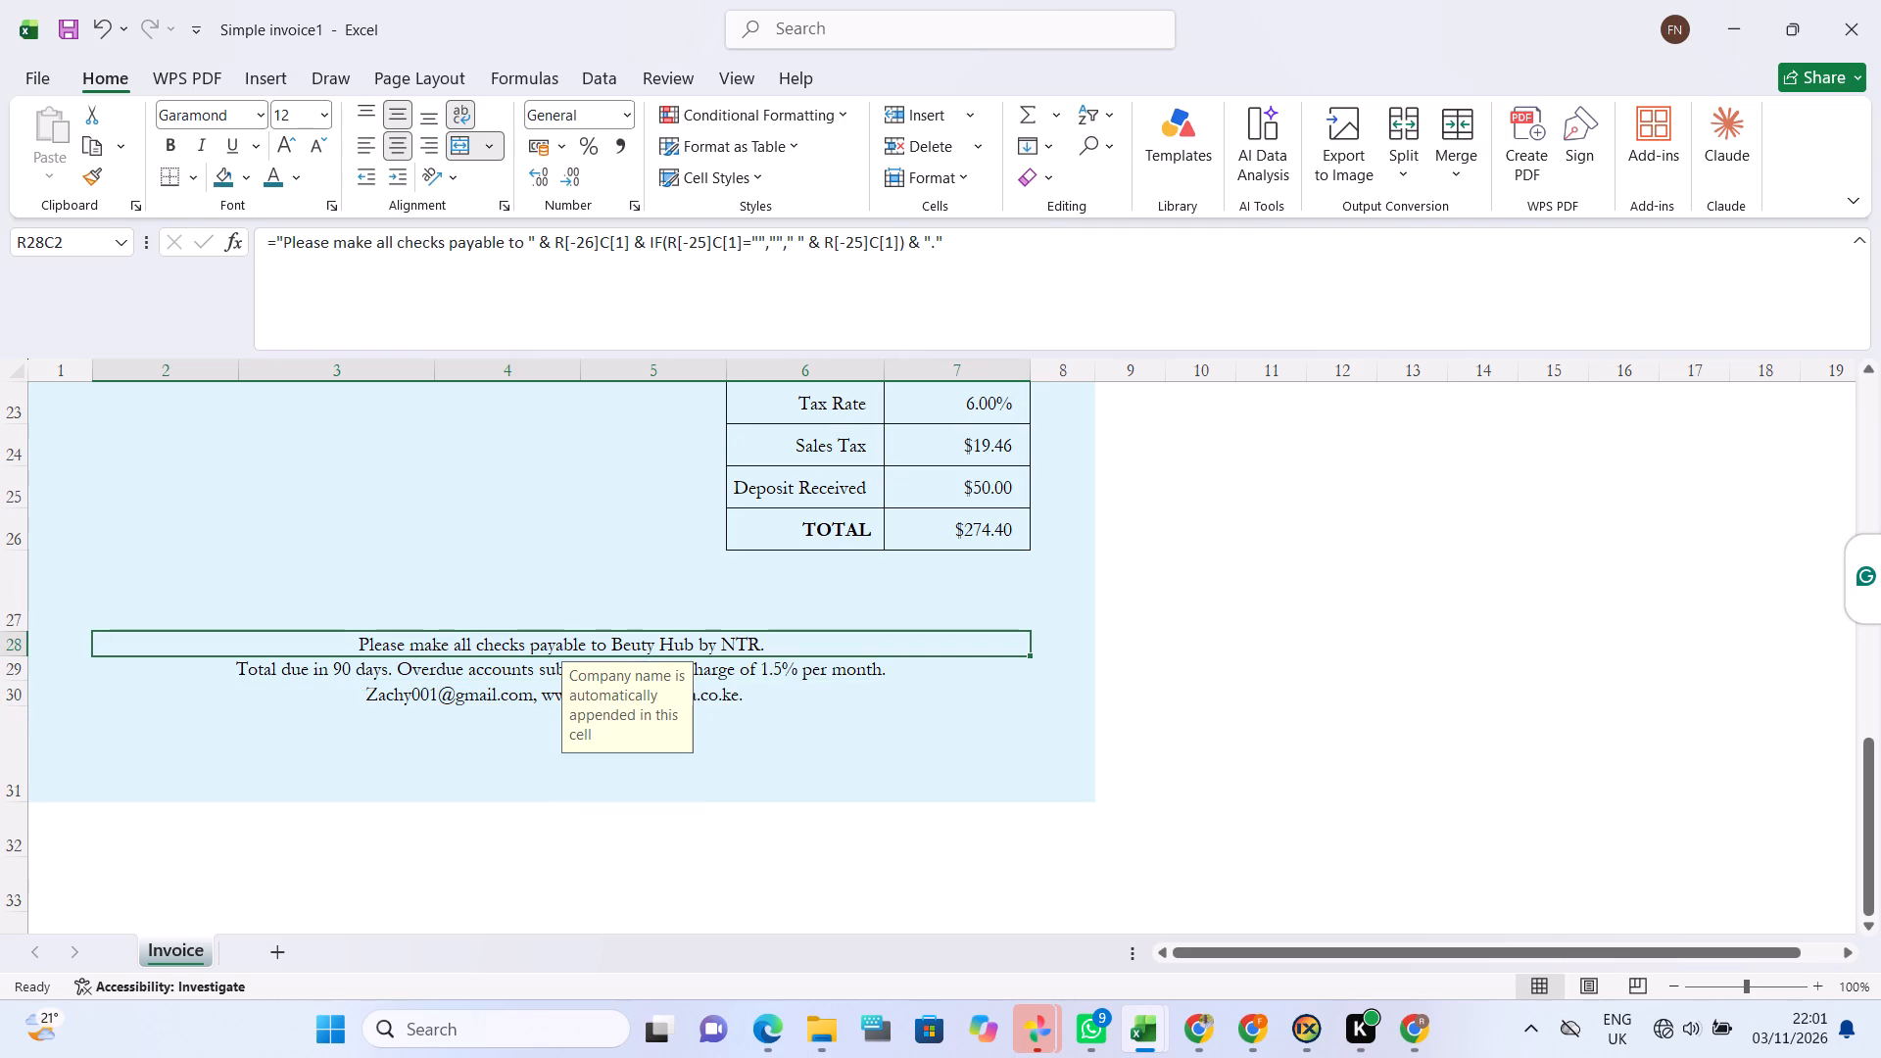
left_click(705, 772)
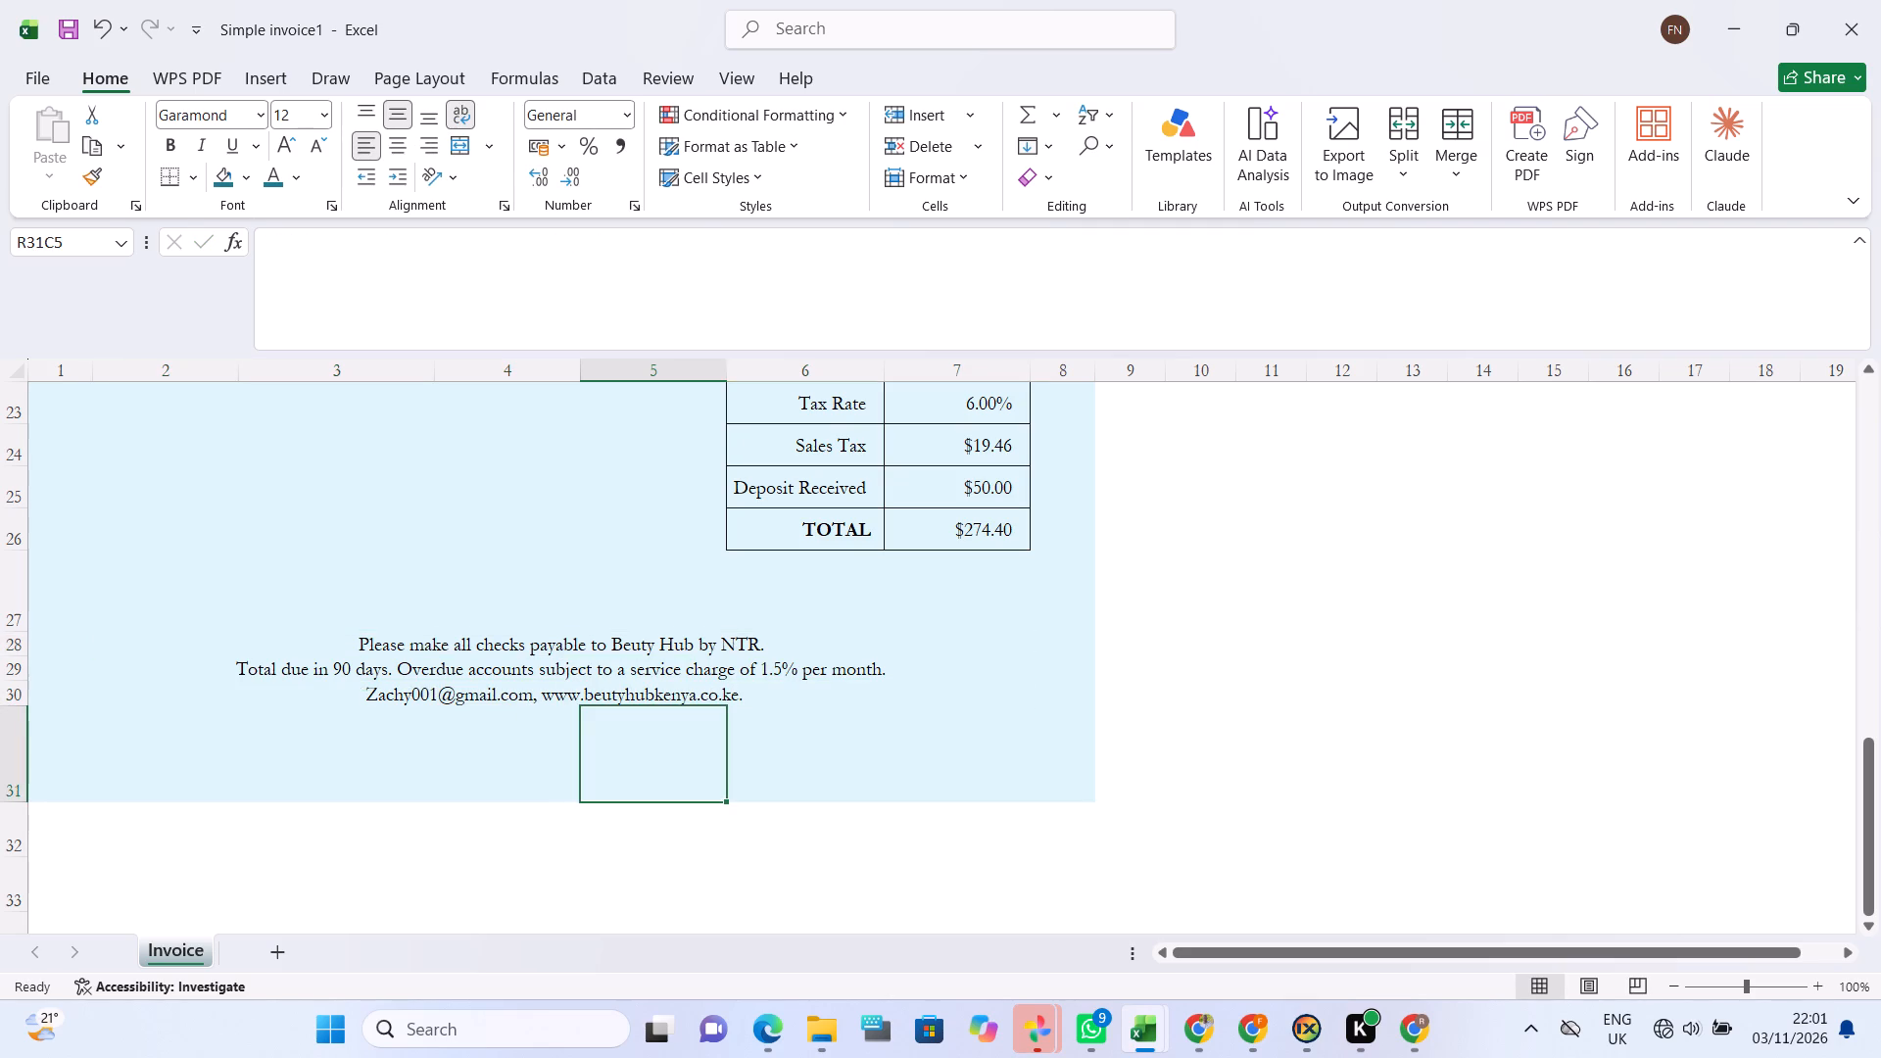
Set the payment period in the footer terms line to 60 days.
left_click(424, 666)
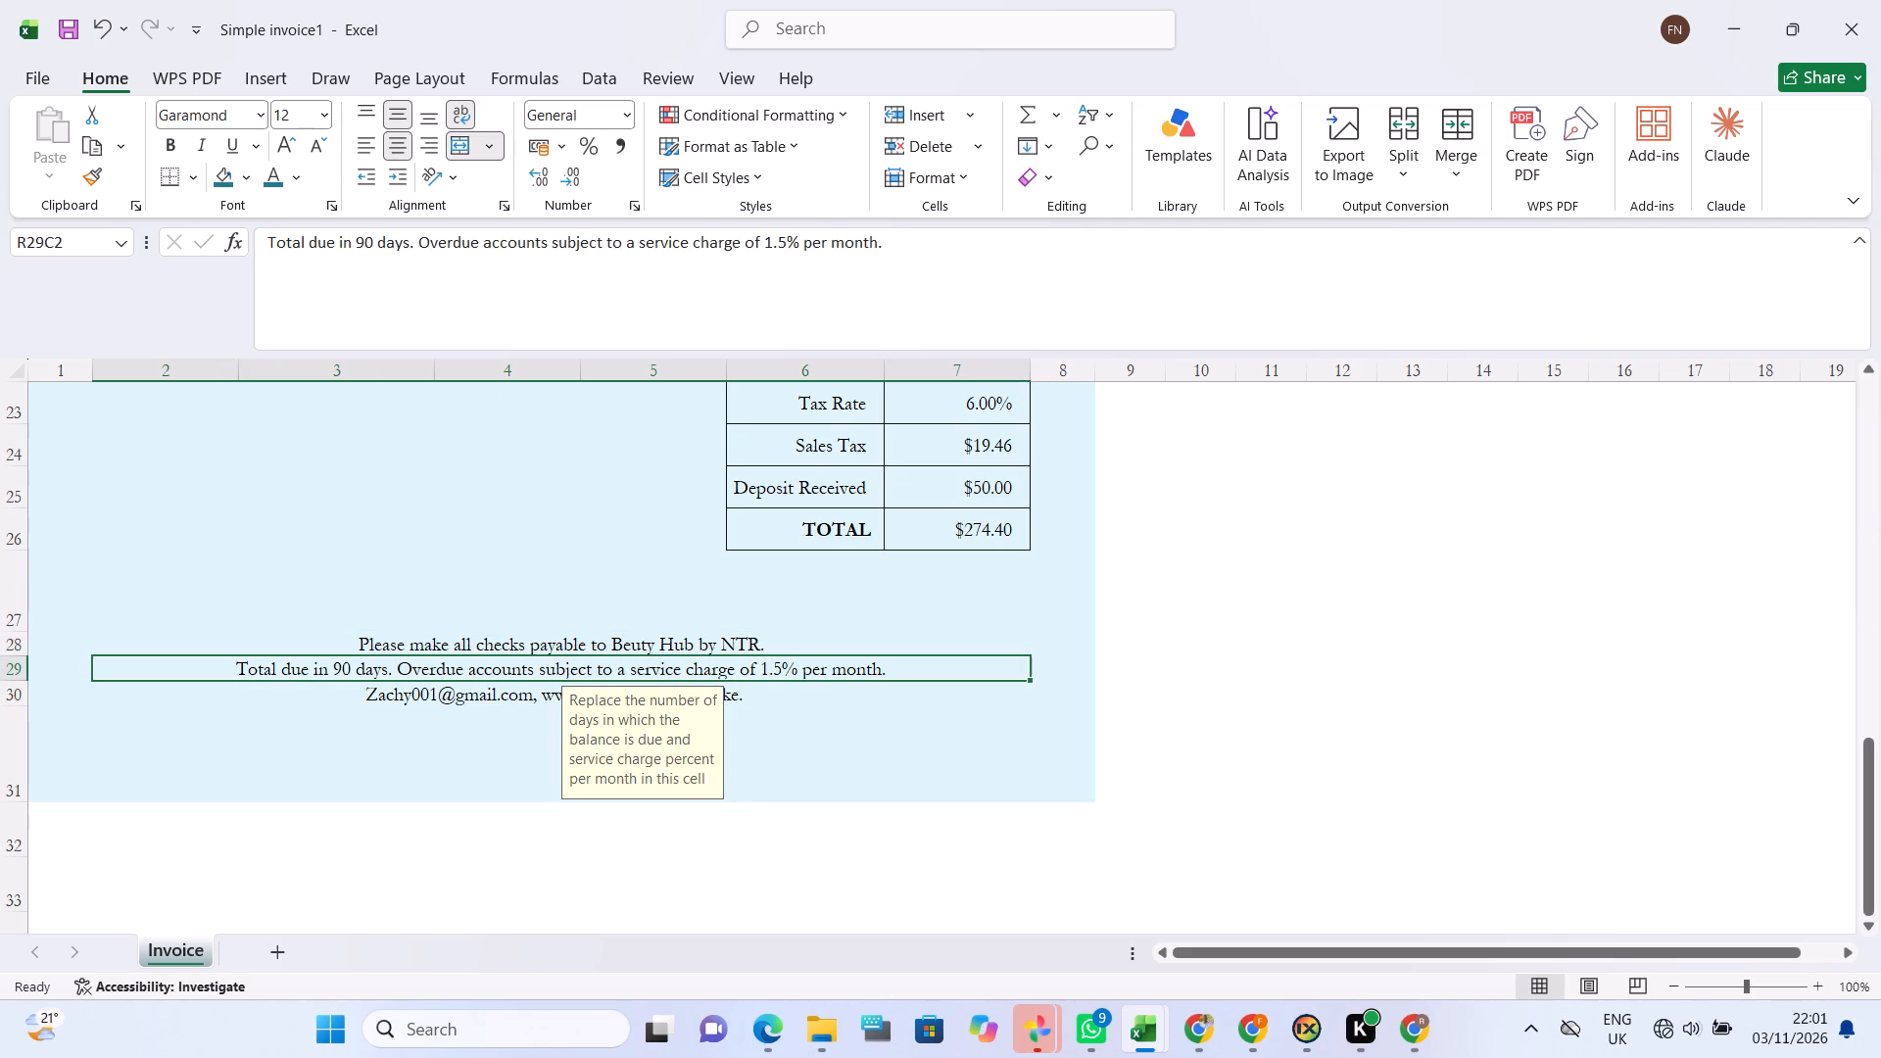
left_click(346, 670)
double_click(346, 670)
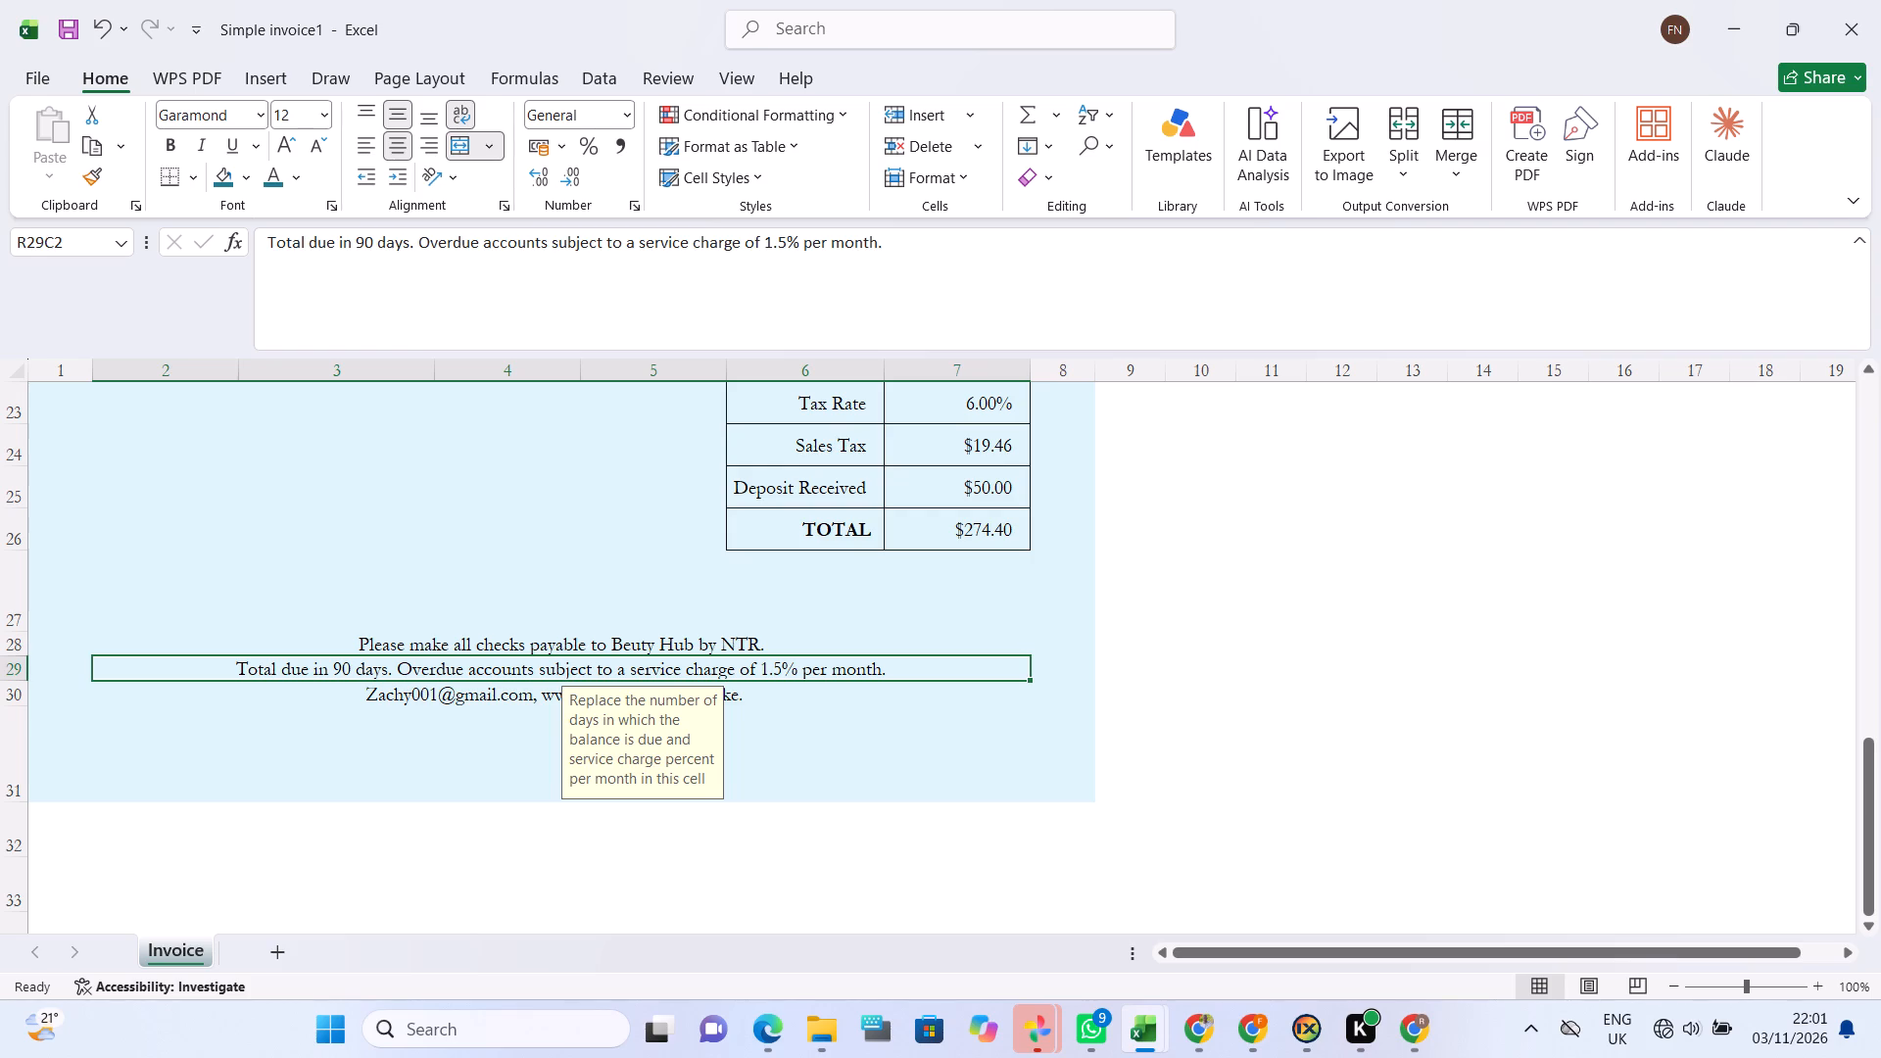
left_click(352, 678)
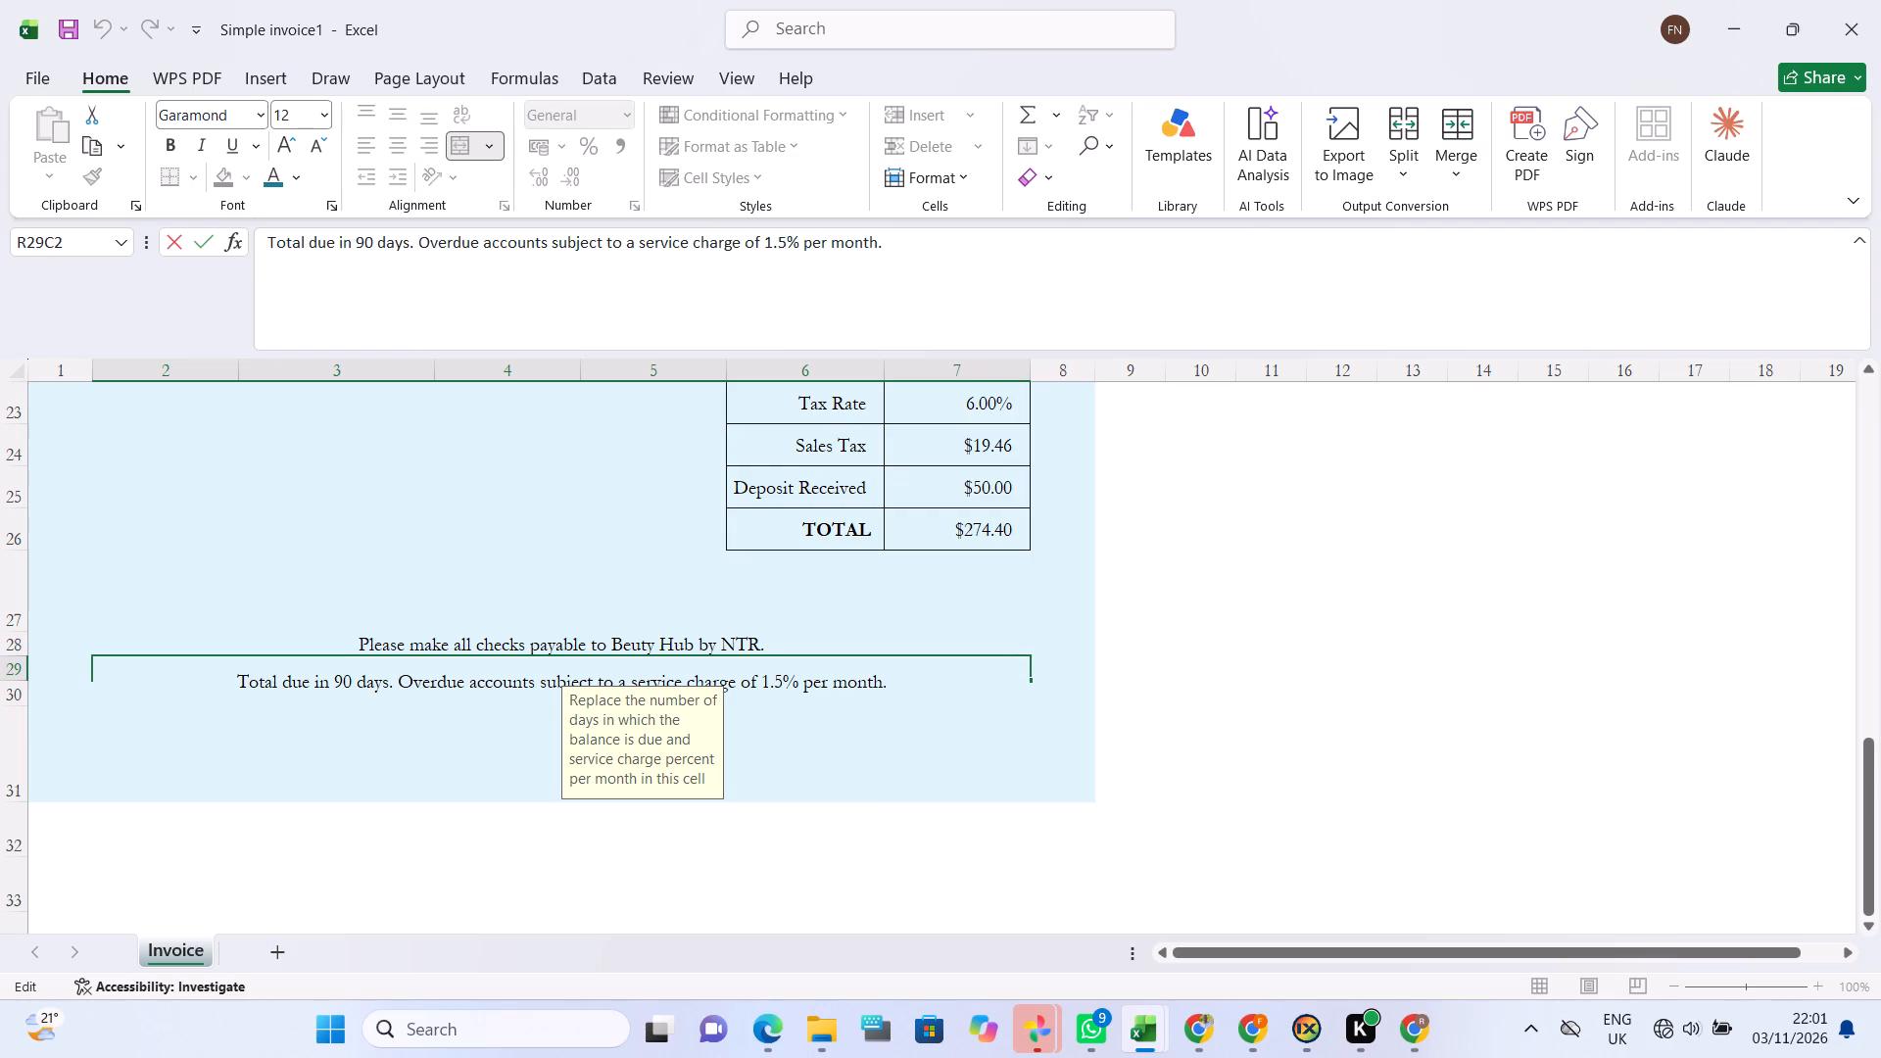
key("BackSpace")
key("BackSpace")
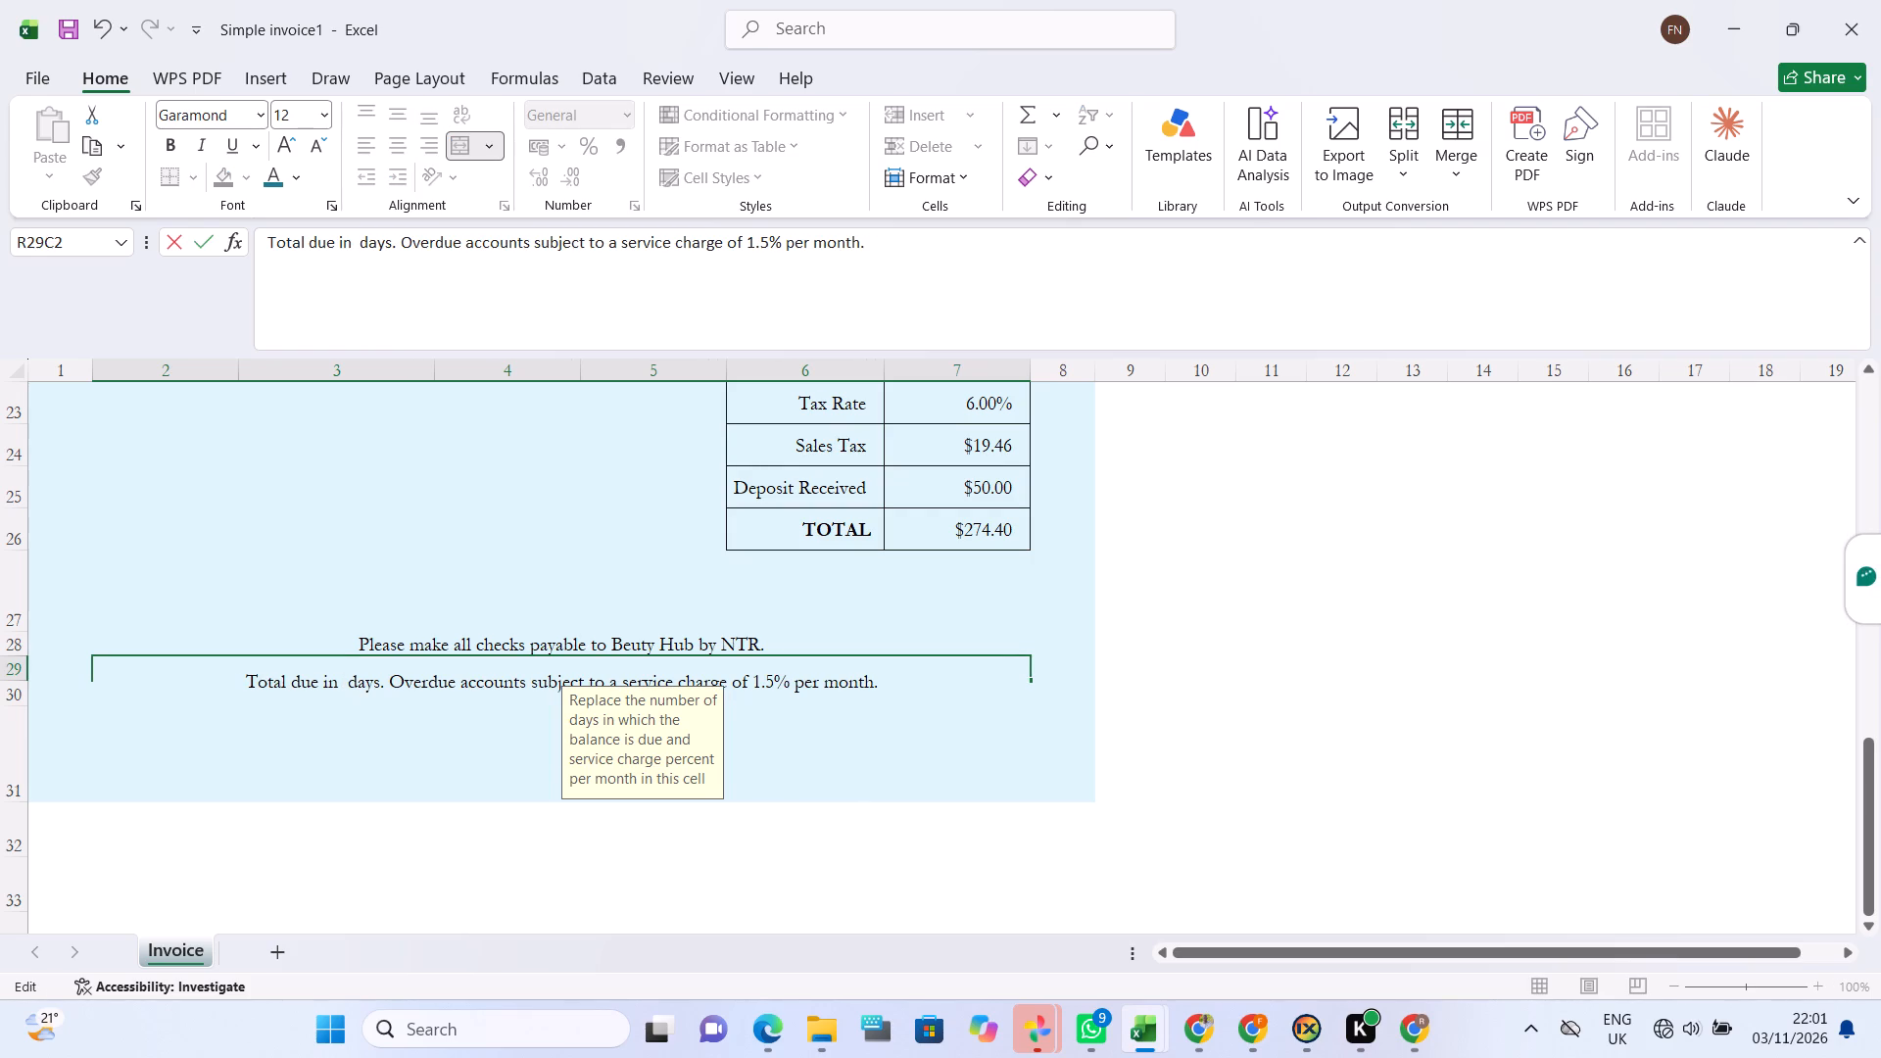
type("60")
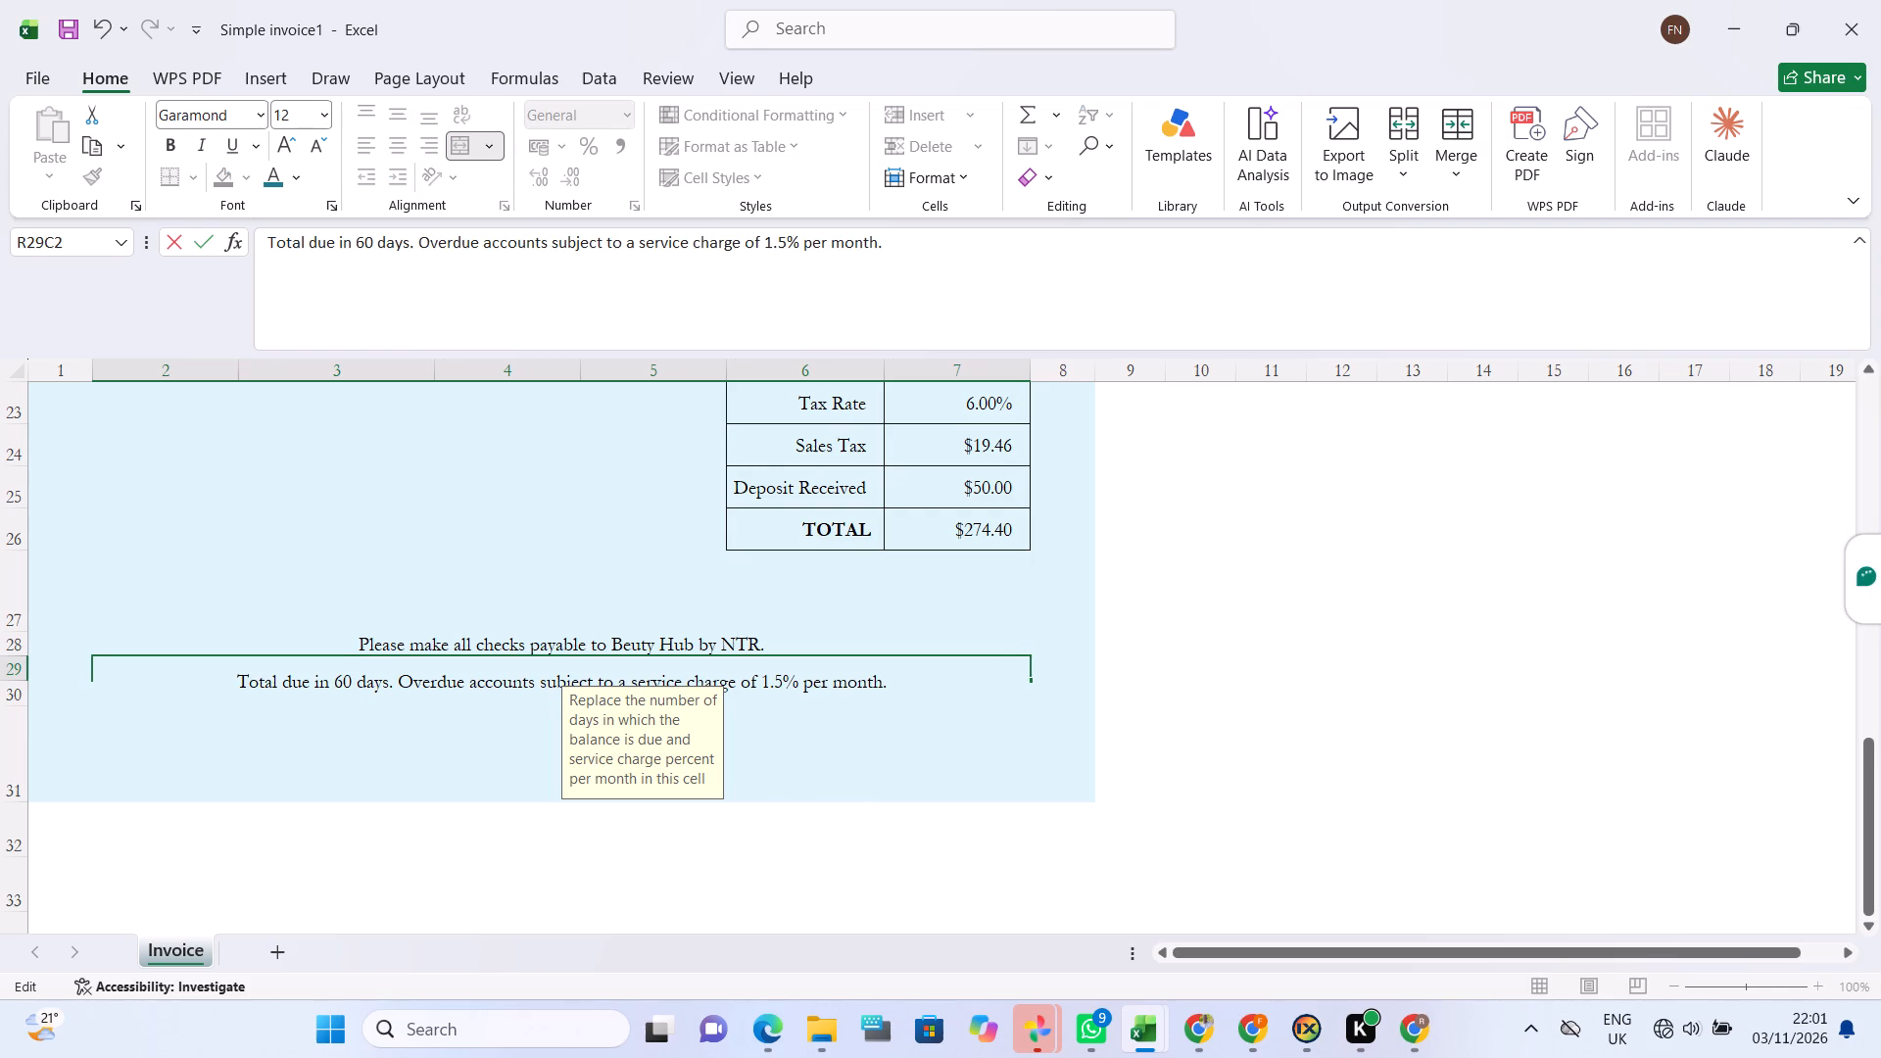
Change the monthly service charge in the payment terms line to 1..0%.
scroll(542, 682, "down", 2)
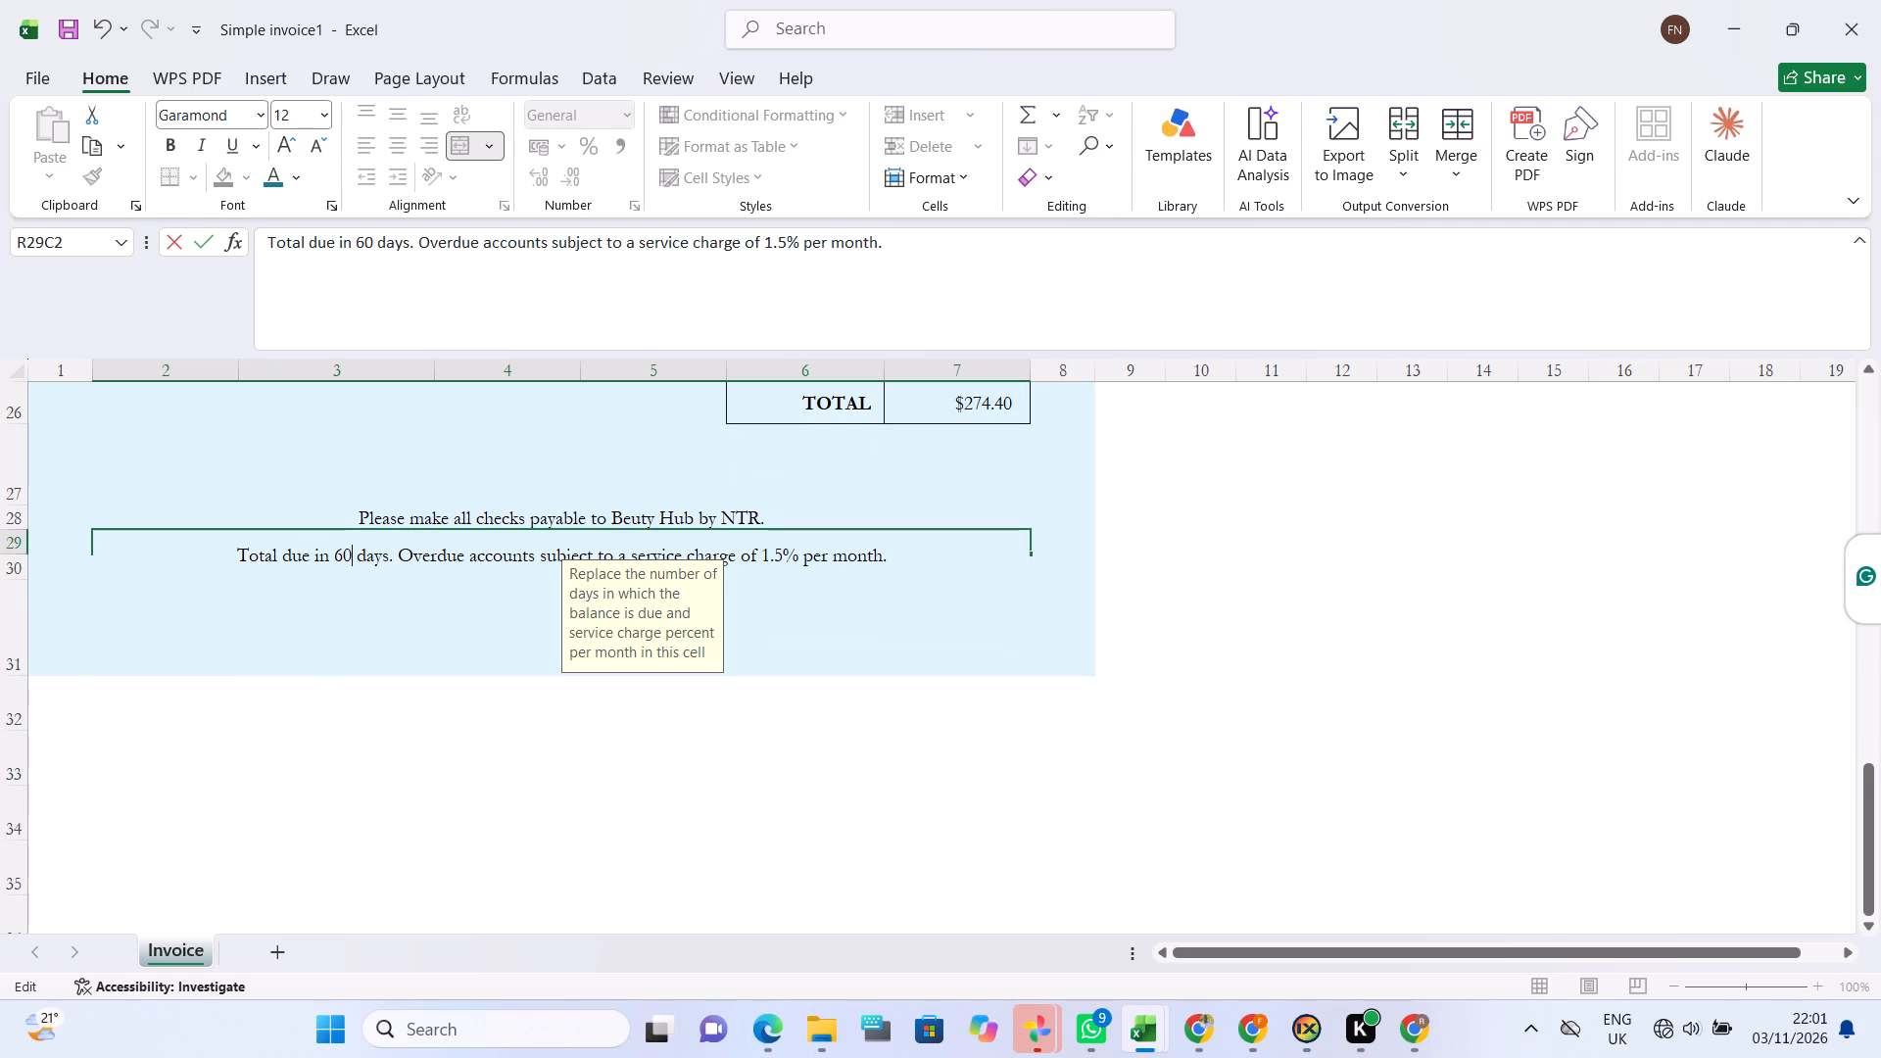
left_click(793, 548)
key("BackSpace")
key("BackSpace")
key("period")
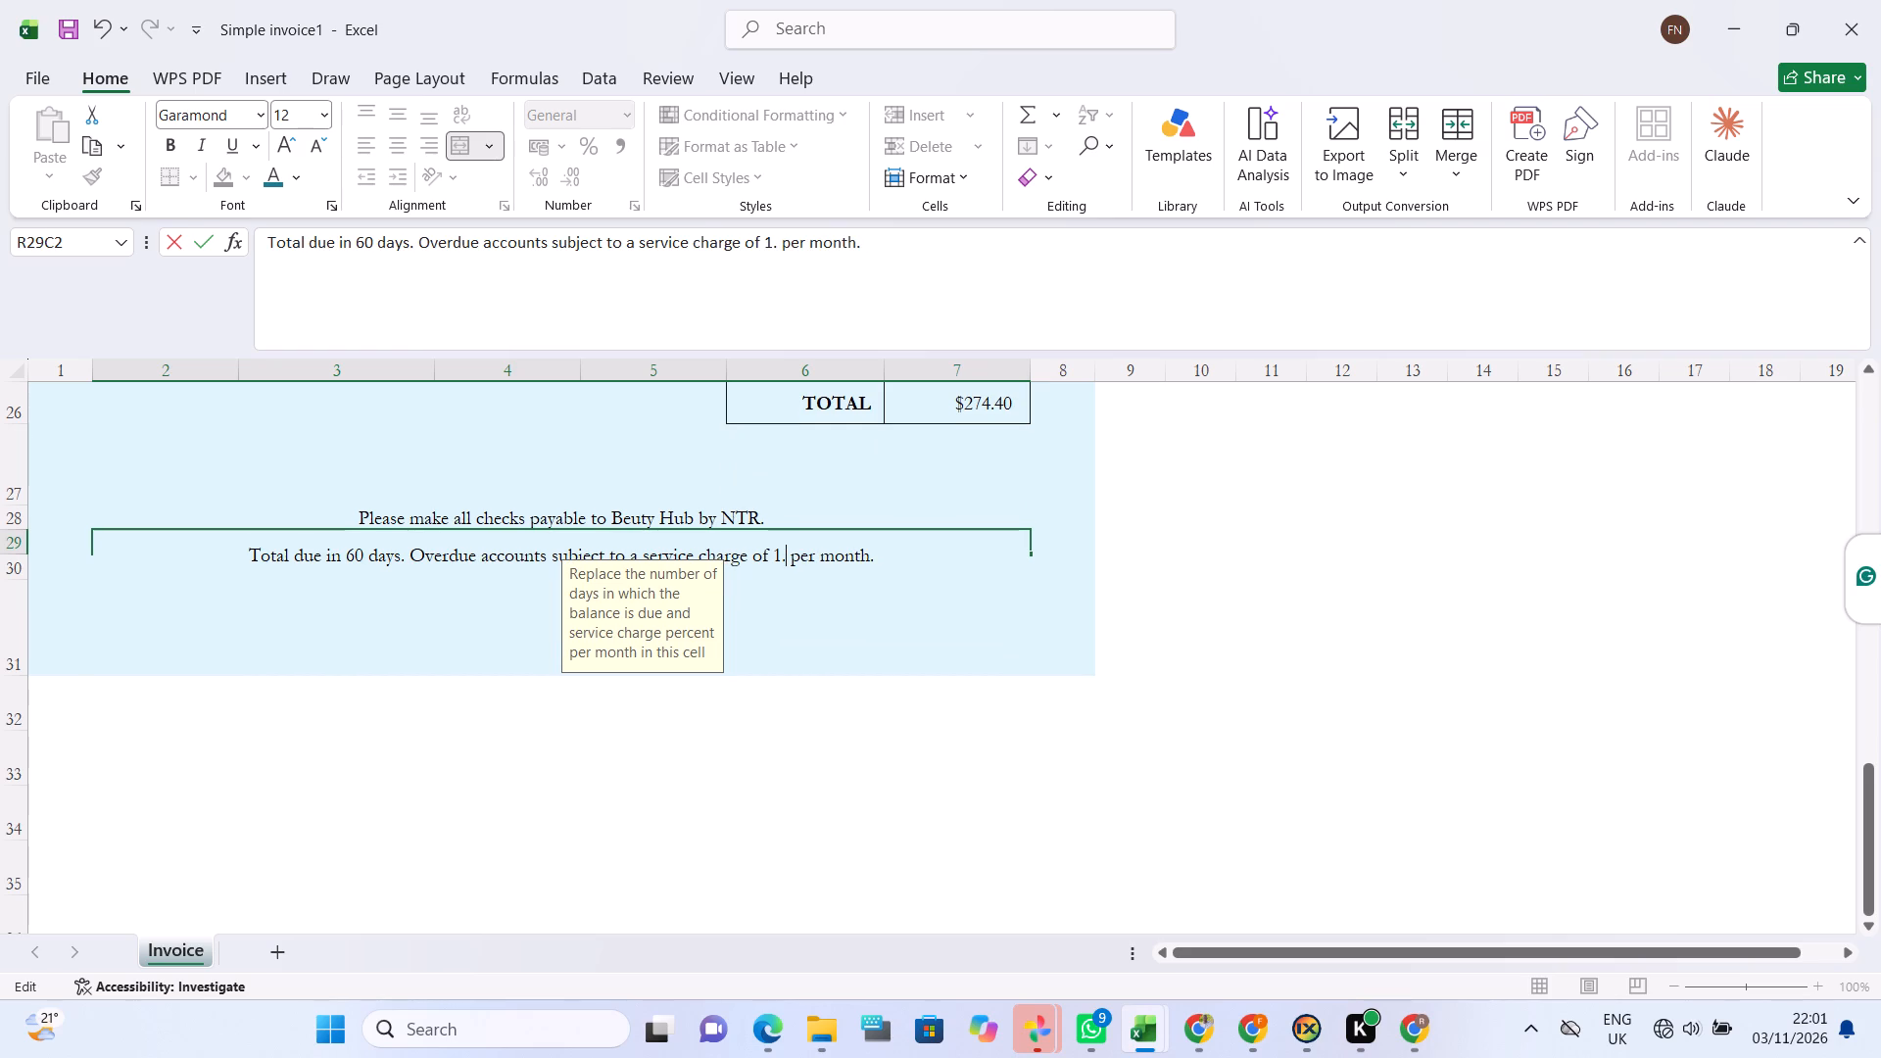
key("0")
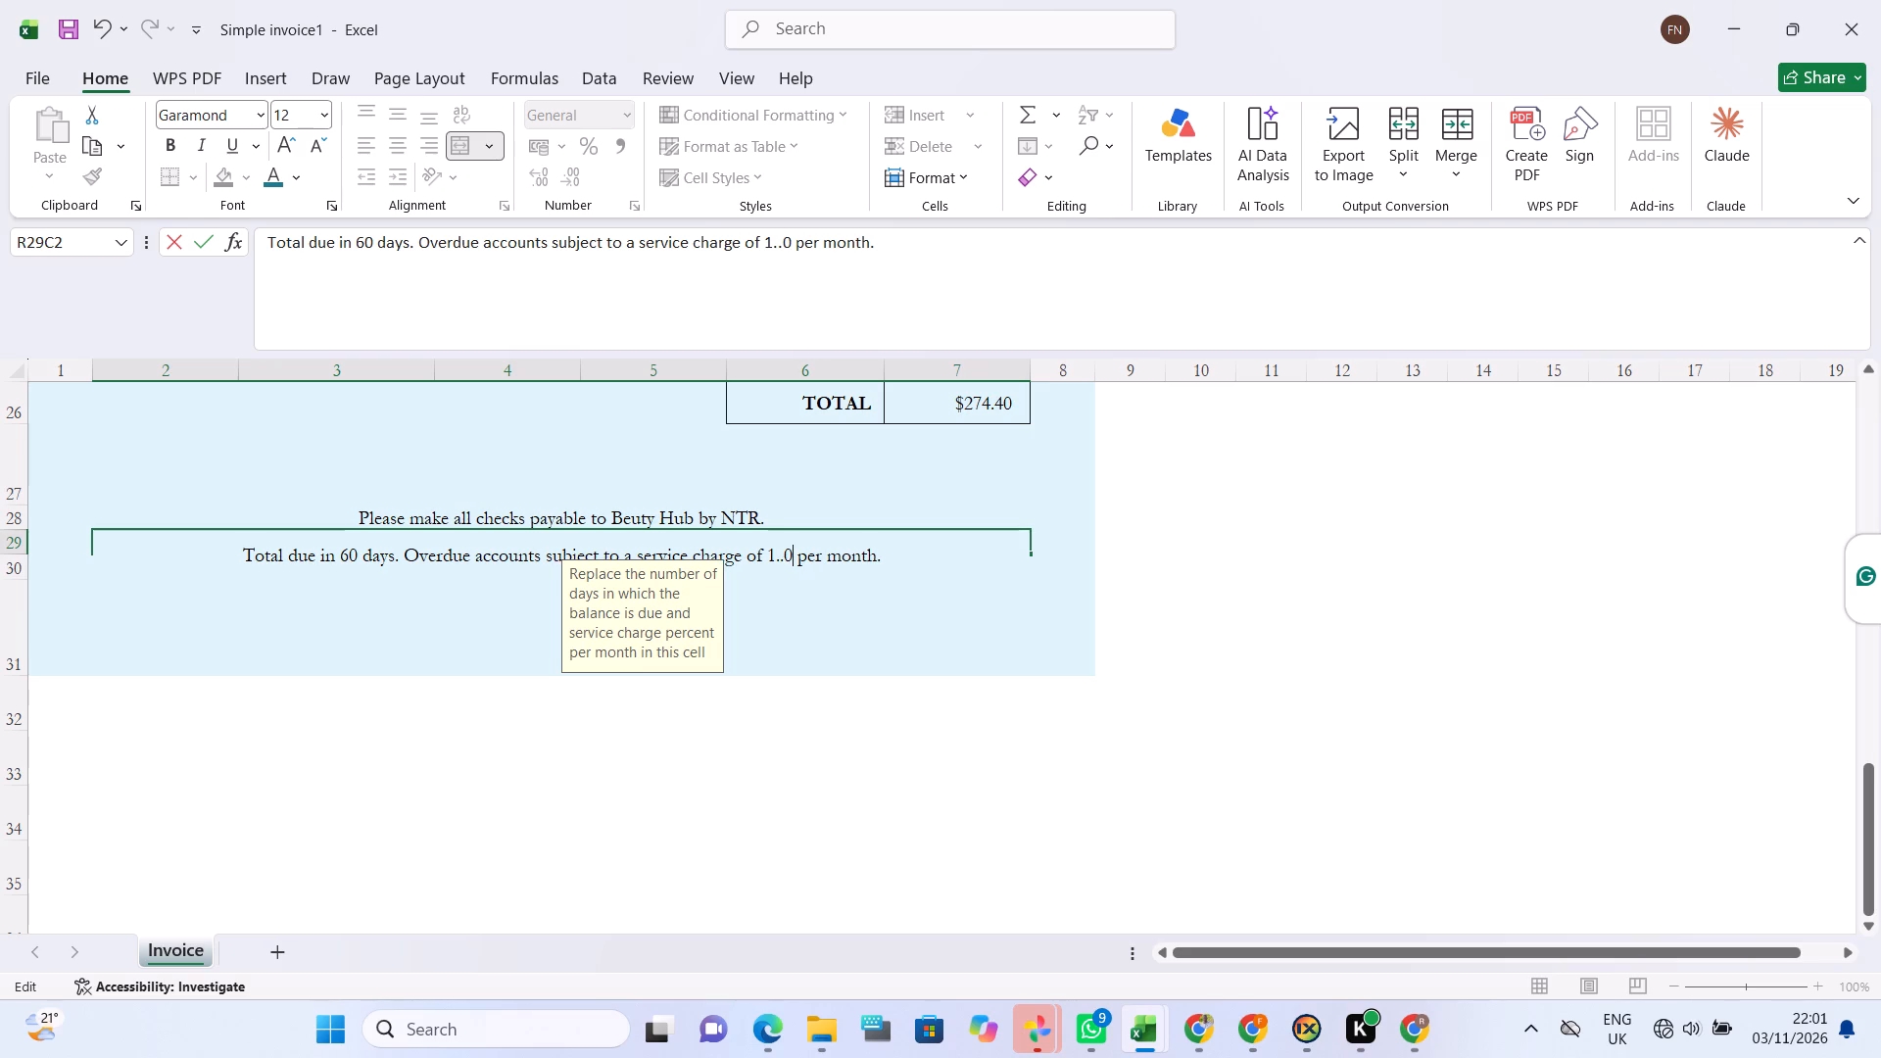
key("shift+percent")
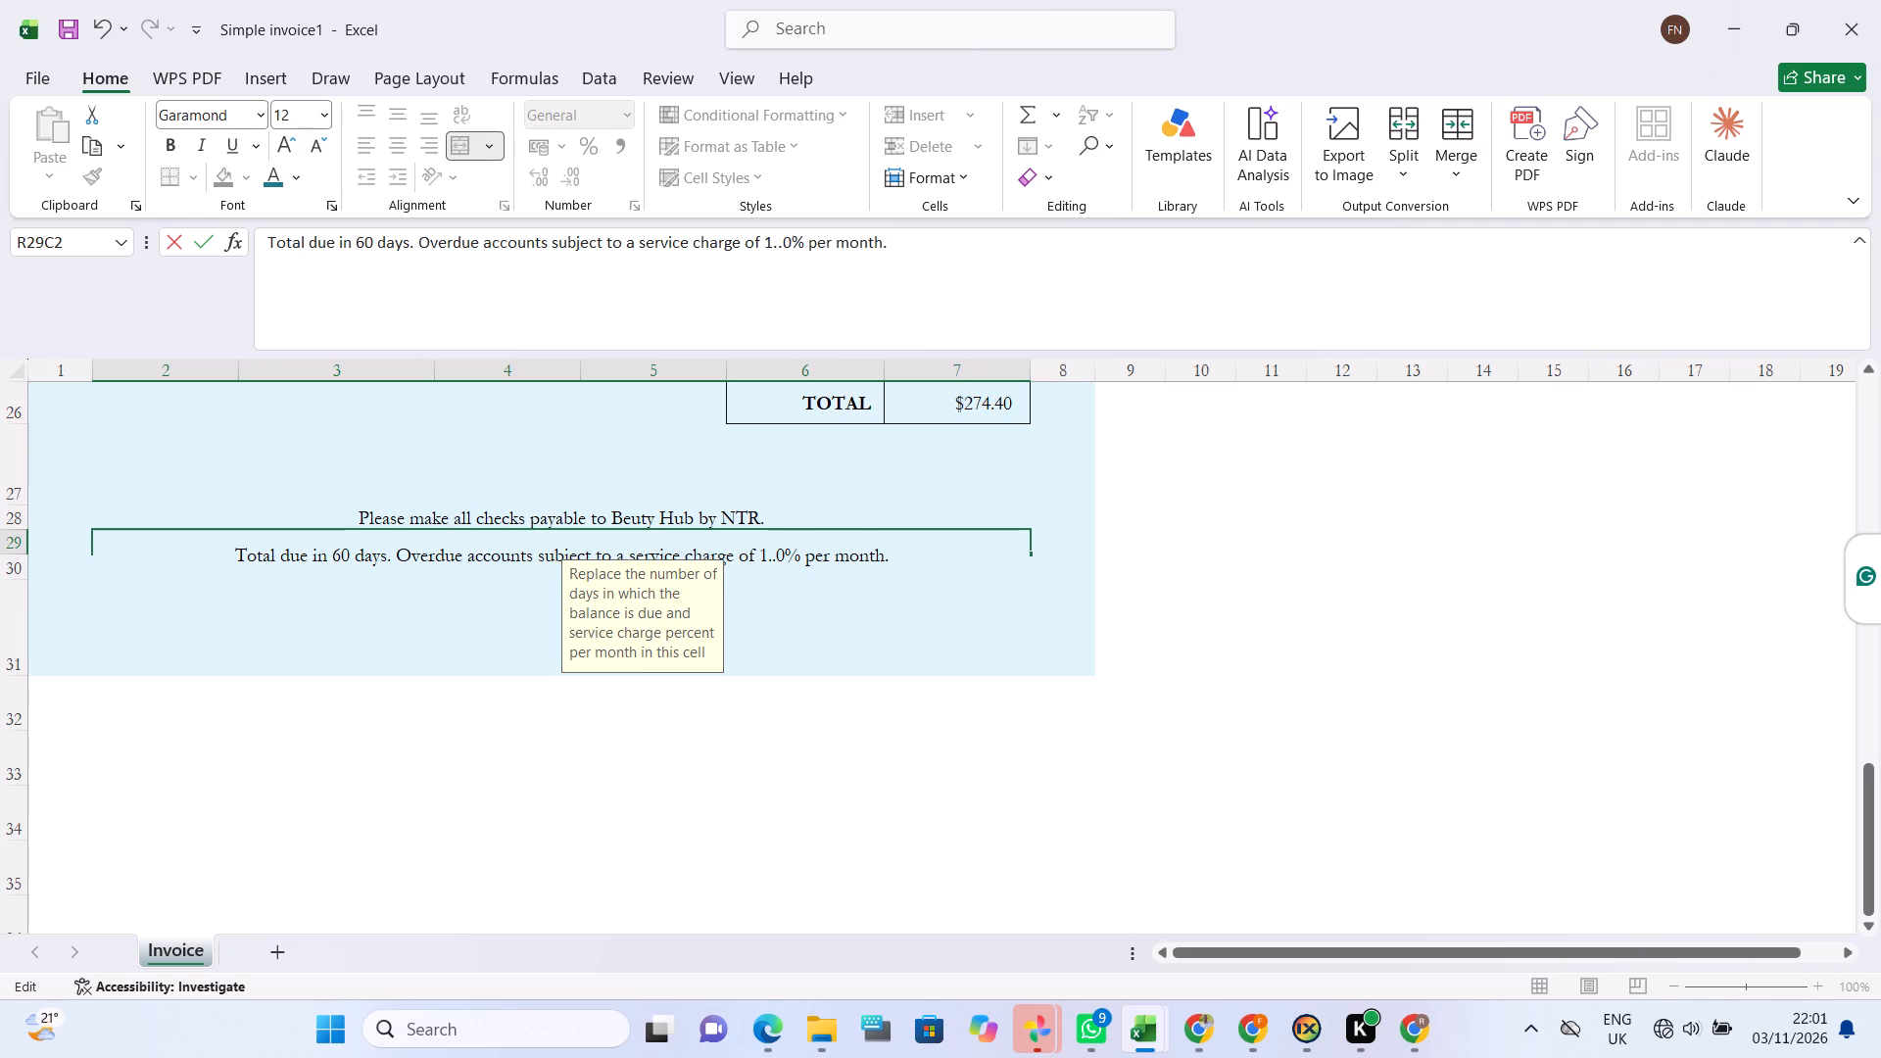
left_click(1197, 573)
key("Return")
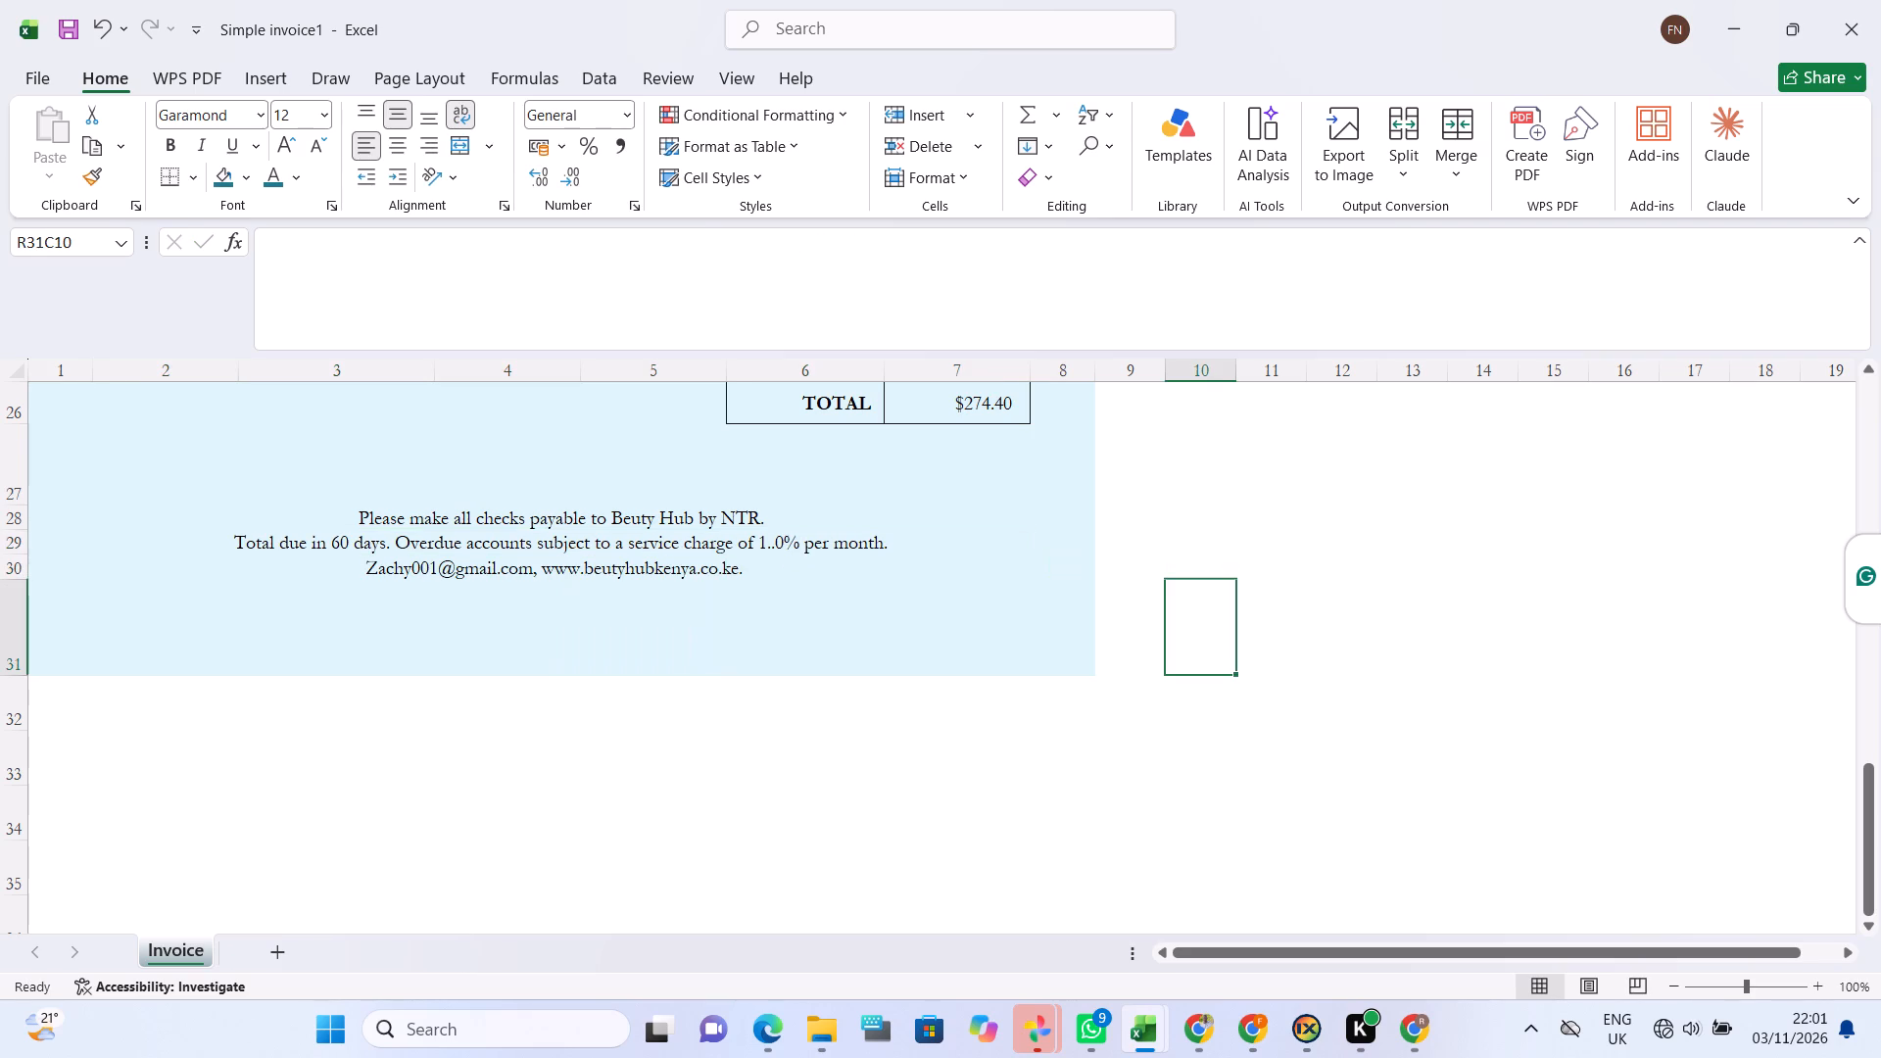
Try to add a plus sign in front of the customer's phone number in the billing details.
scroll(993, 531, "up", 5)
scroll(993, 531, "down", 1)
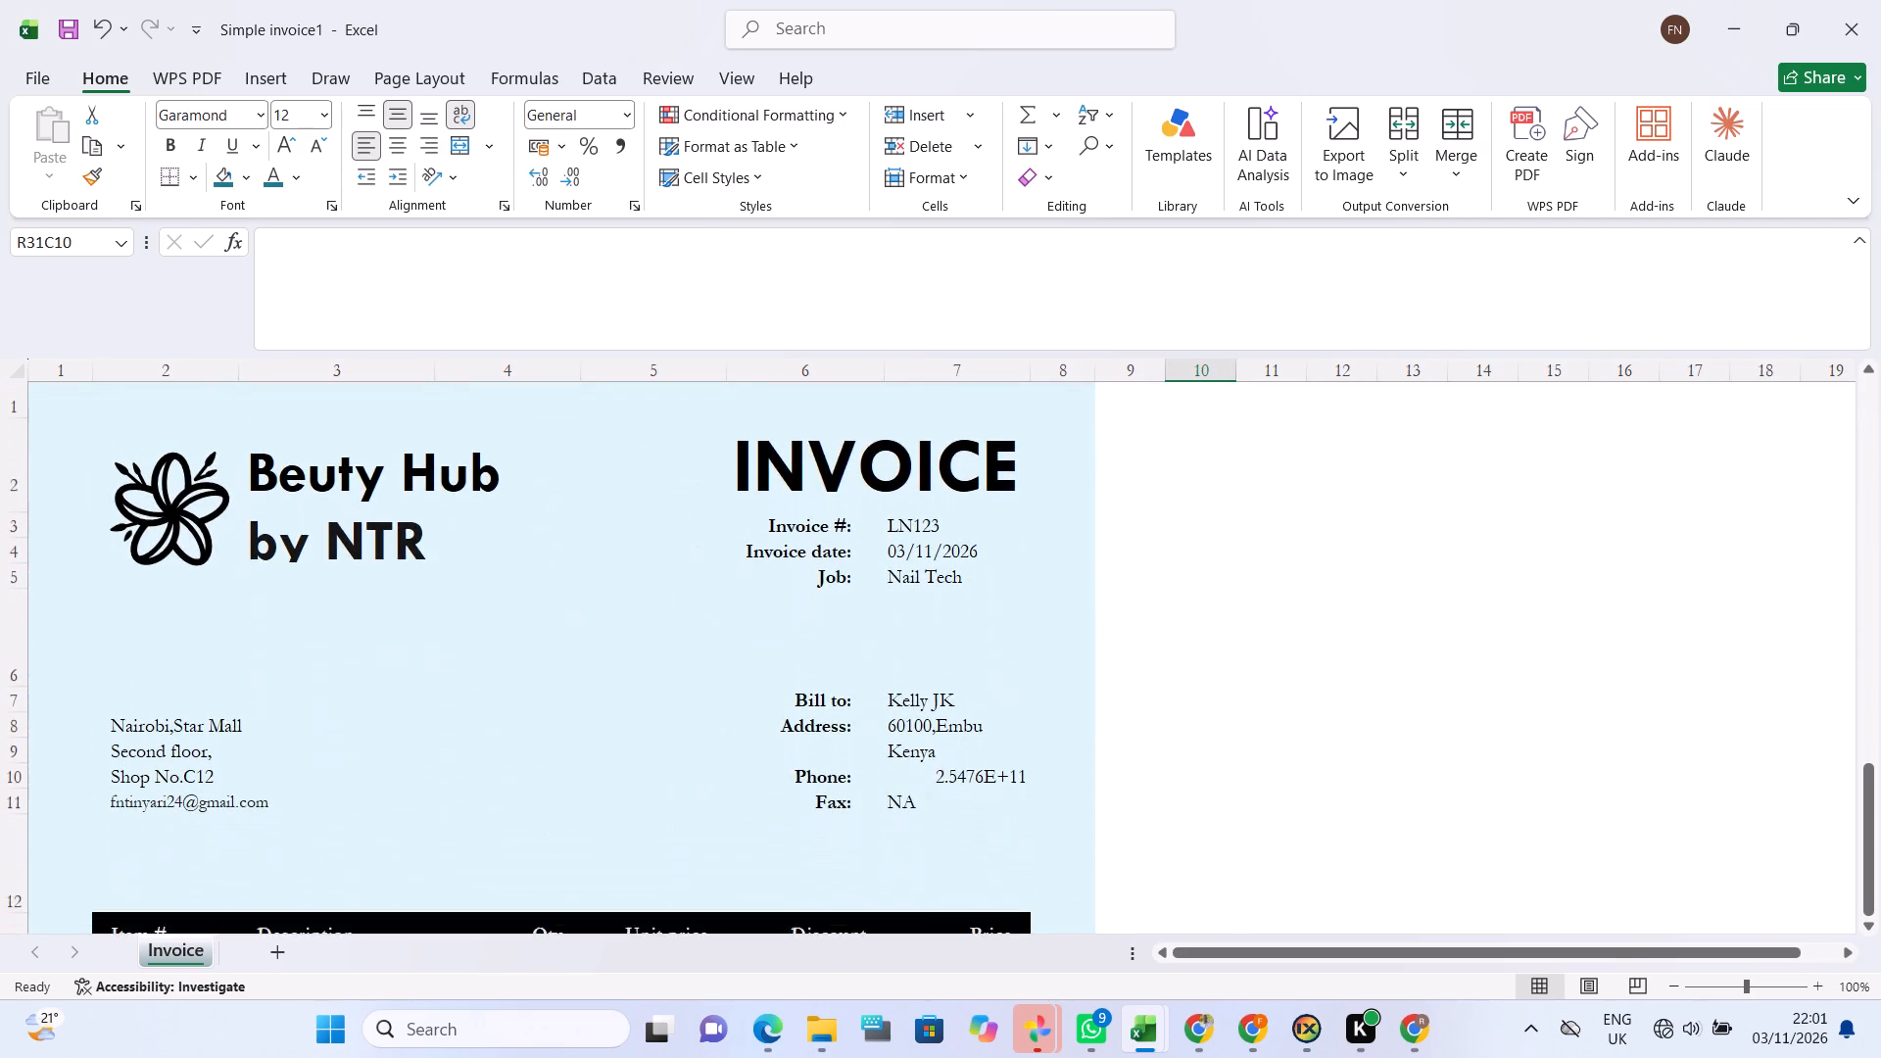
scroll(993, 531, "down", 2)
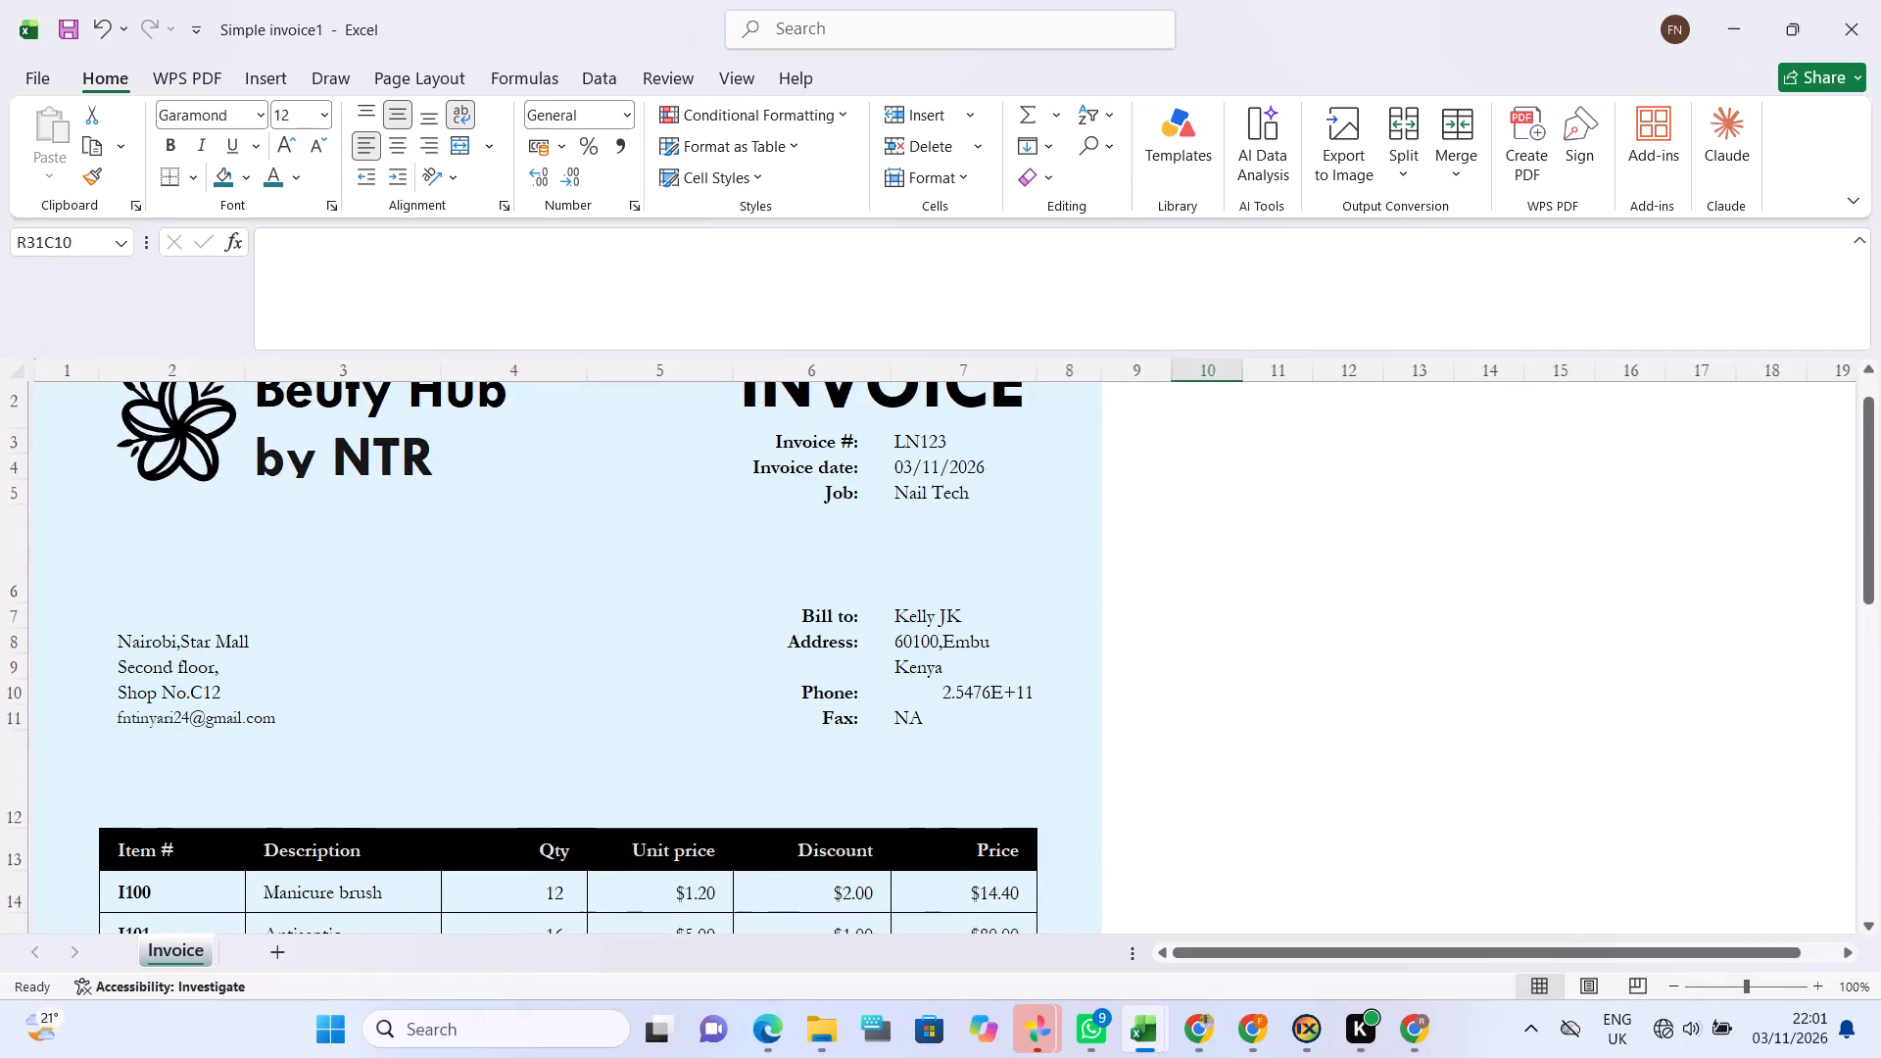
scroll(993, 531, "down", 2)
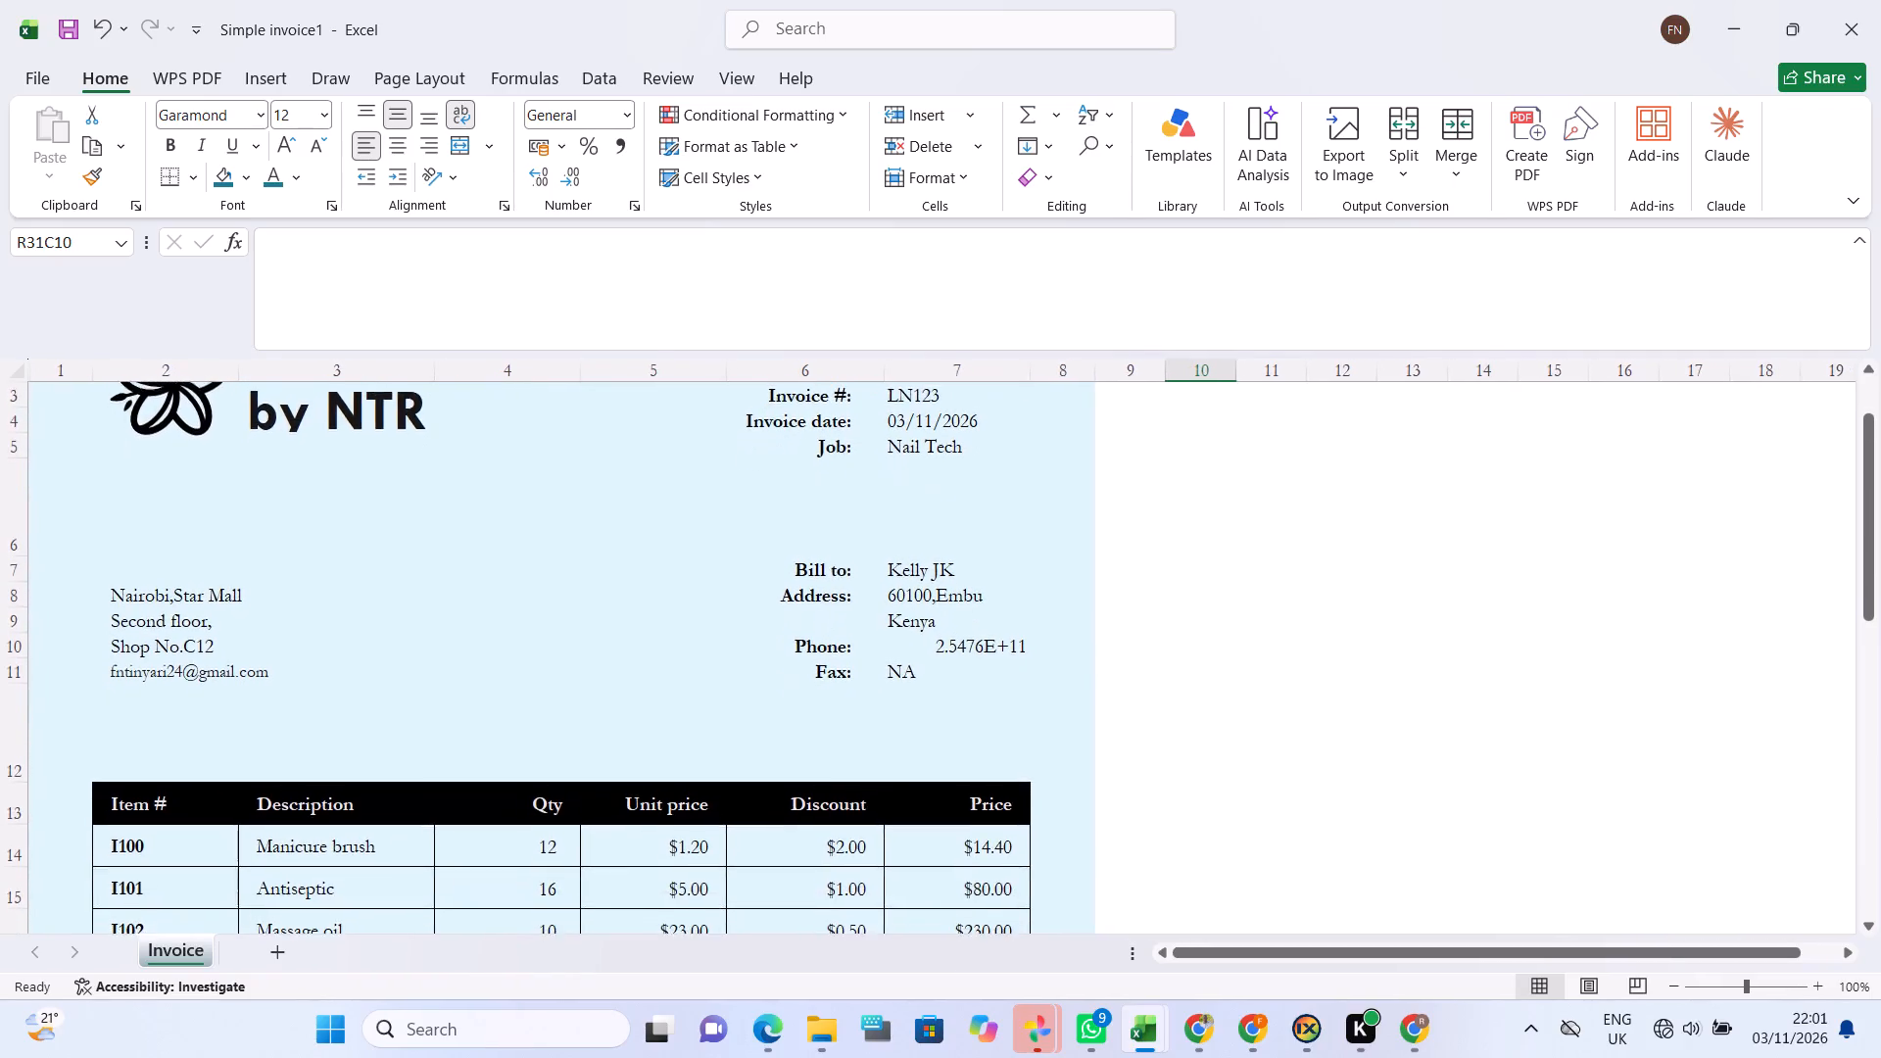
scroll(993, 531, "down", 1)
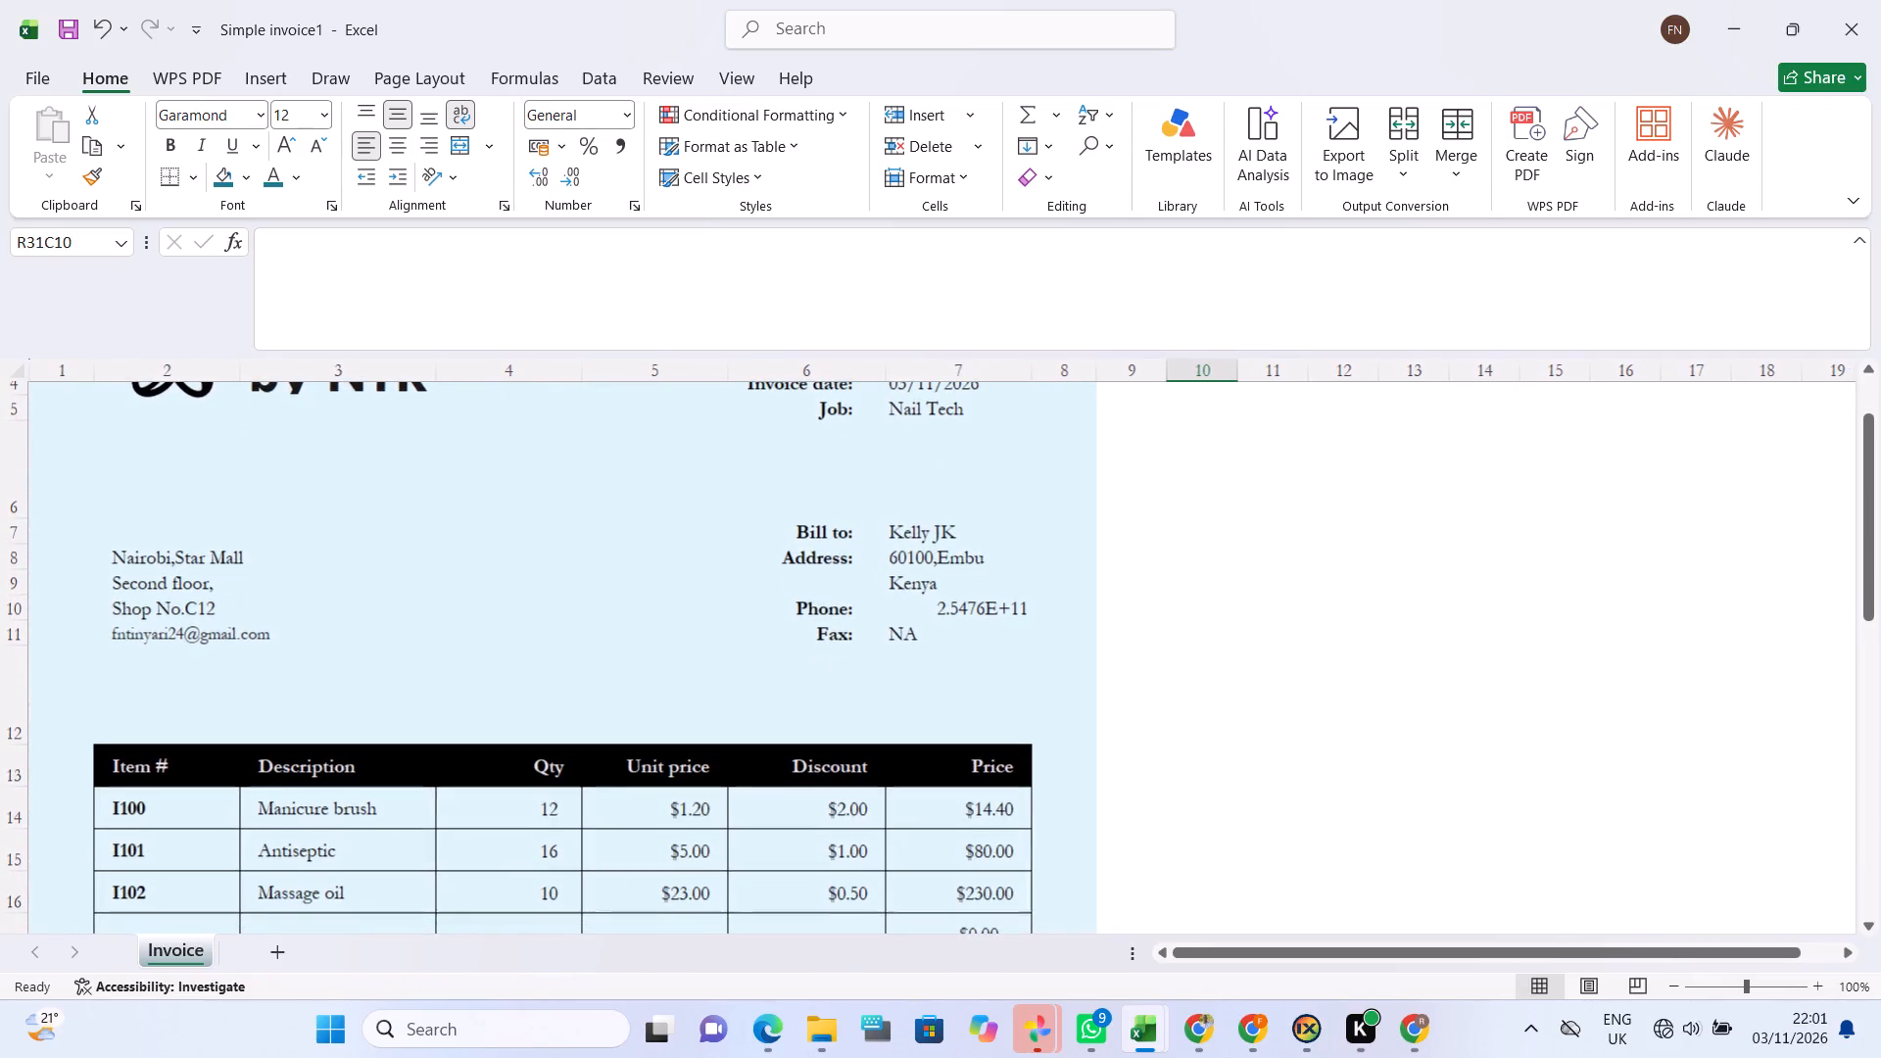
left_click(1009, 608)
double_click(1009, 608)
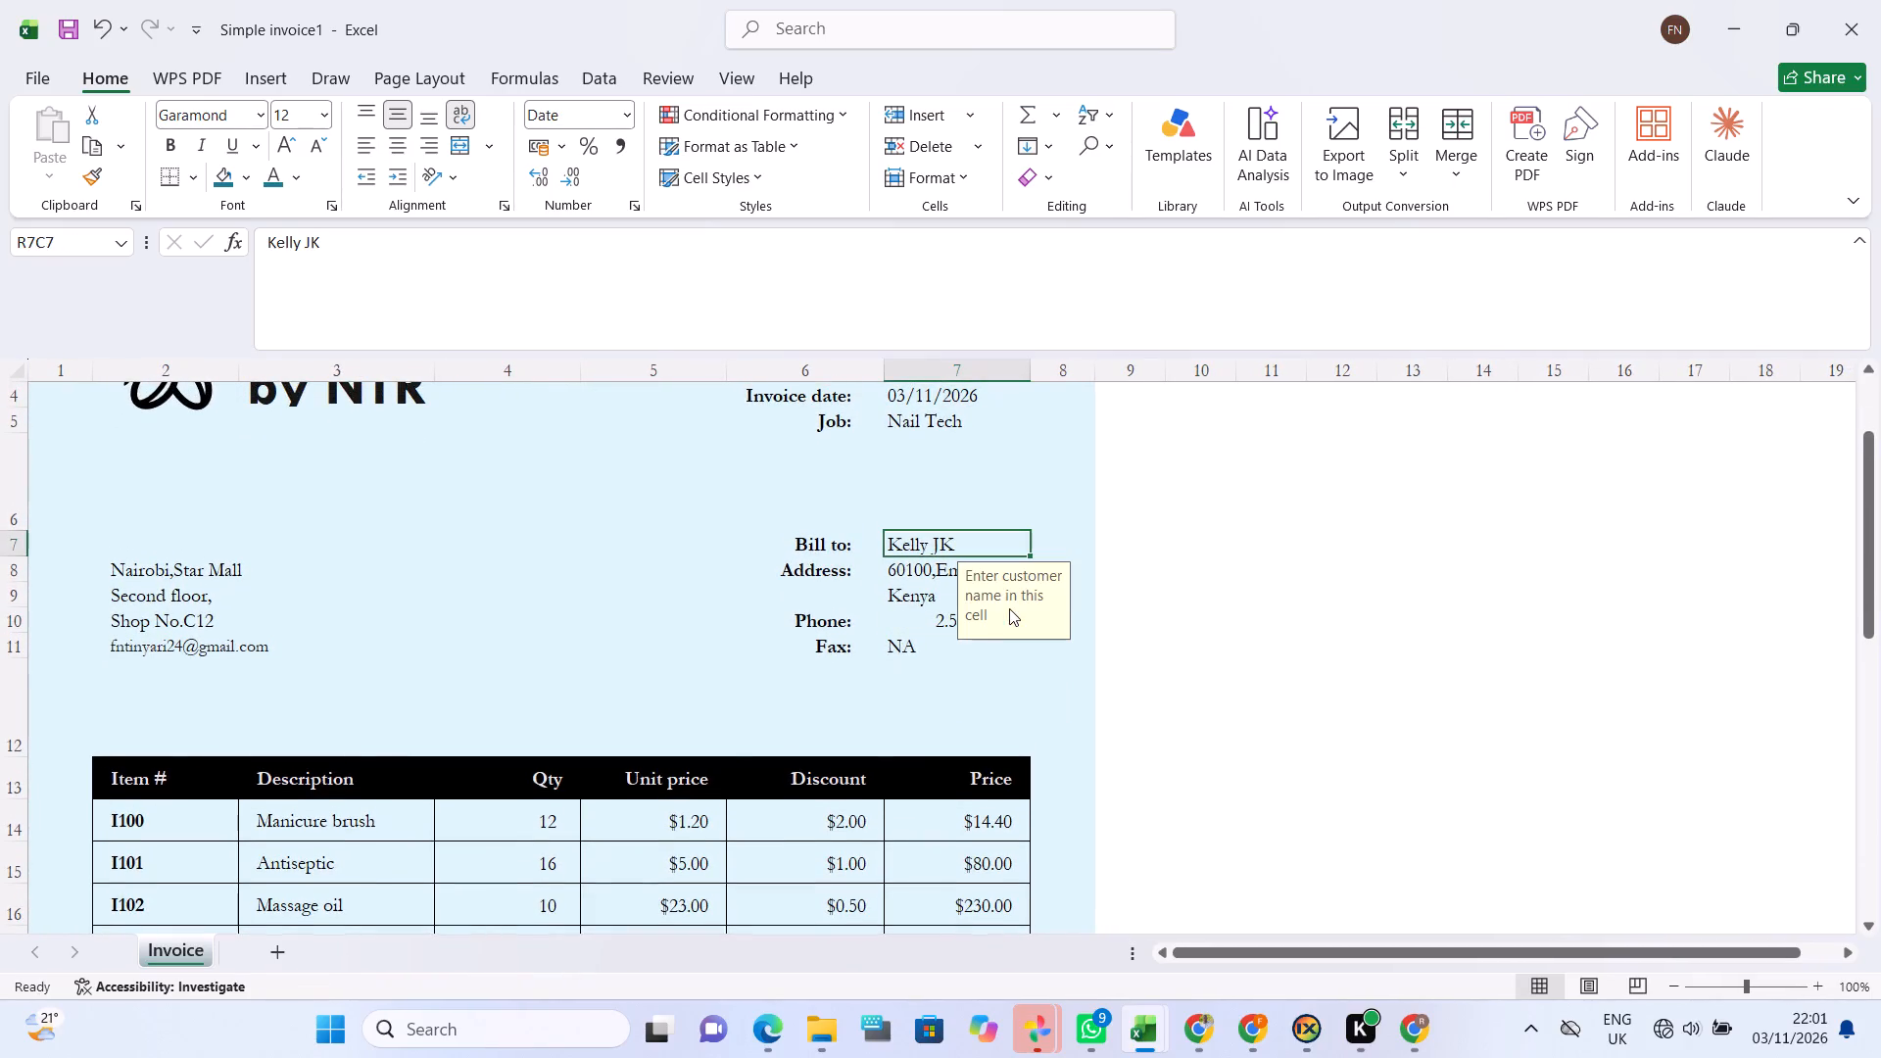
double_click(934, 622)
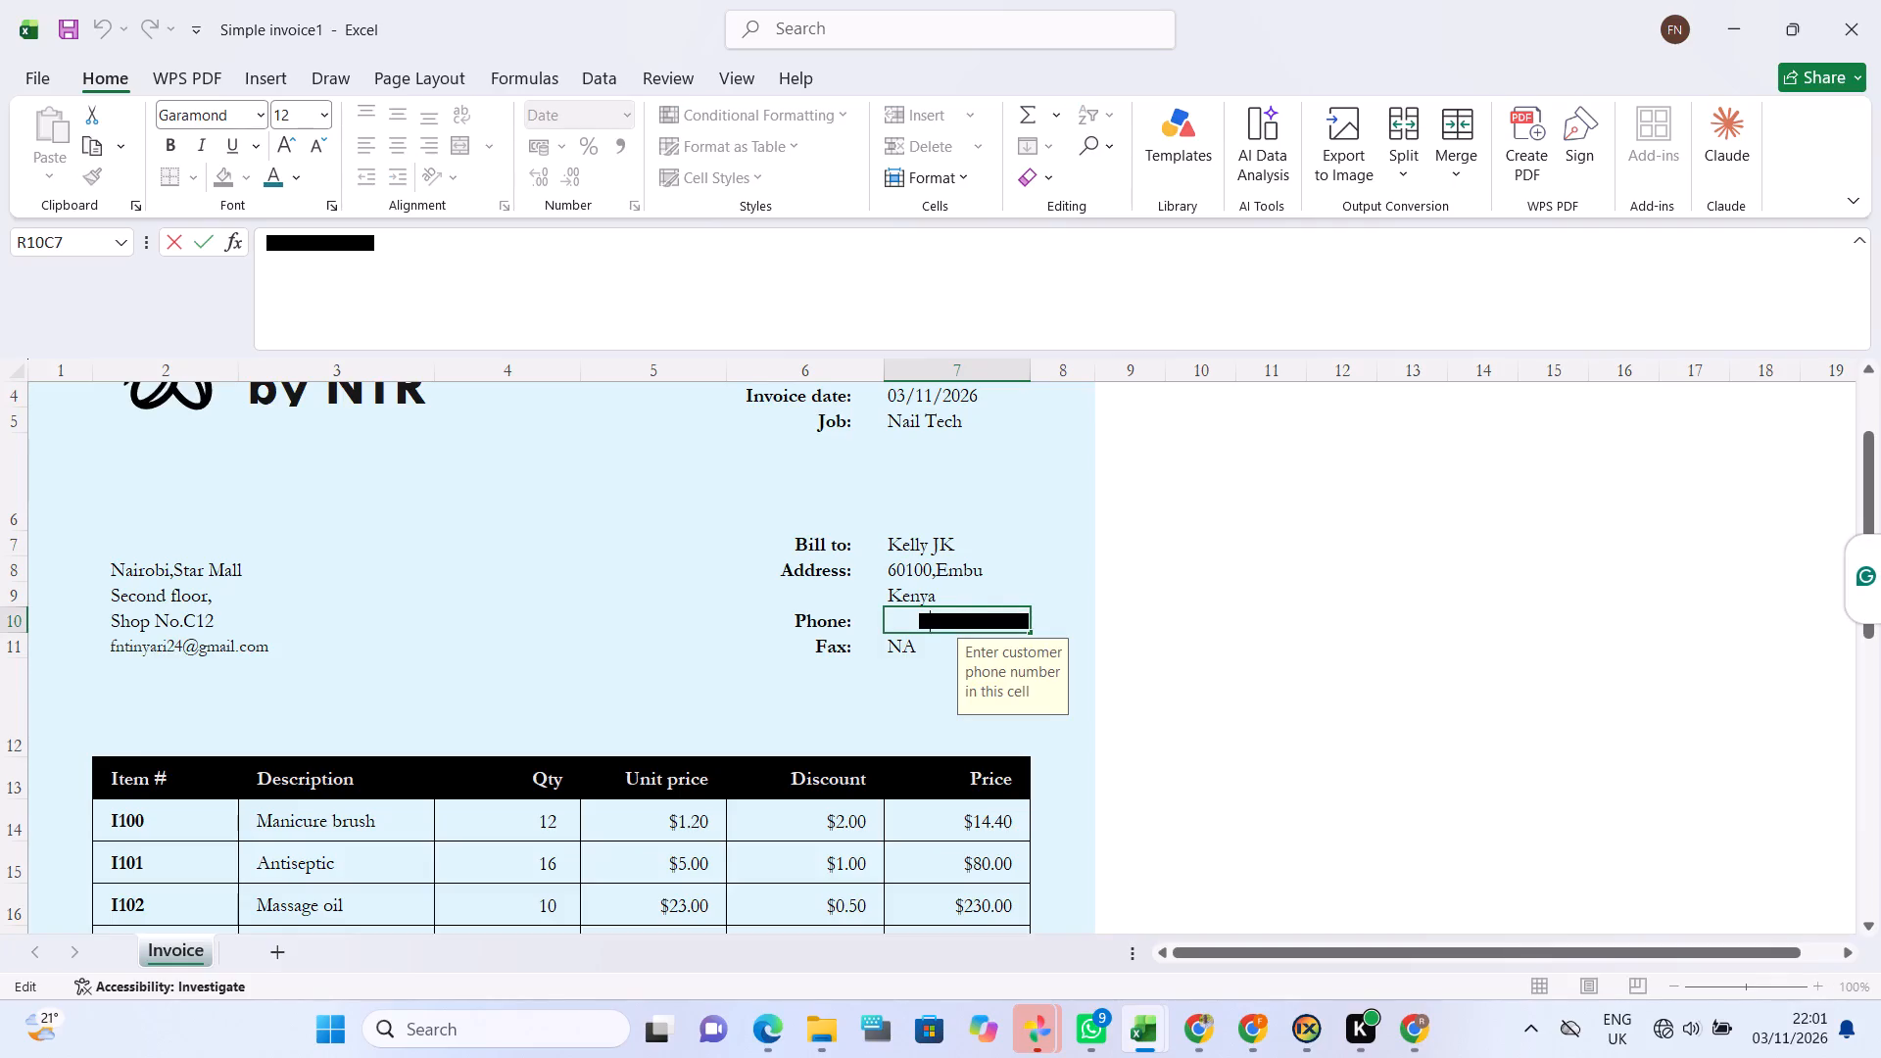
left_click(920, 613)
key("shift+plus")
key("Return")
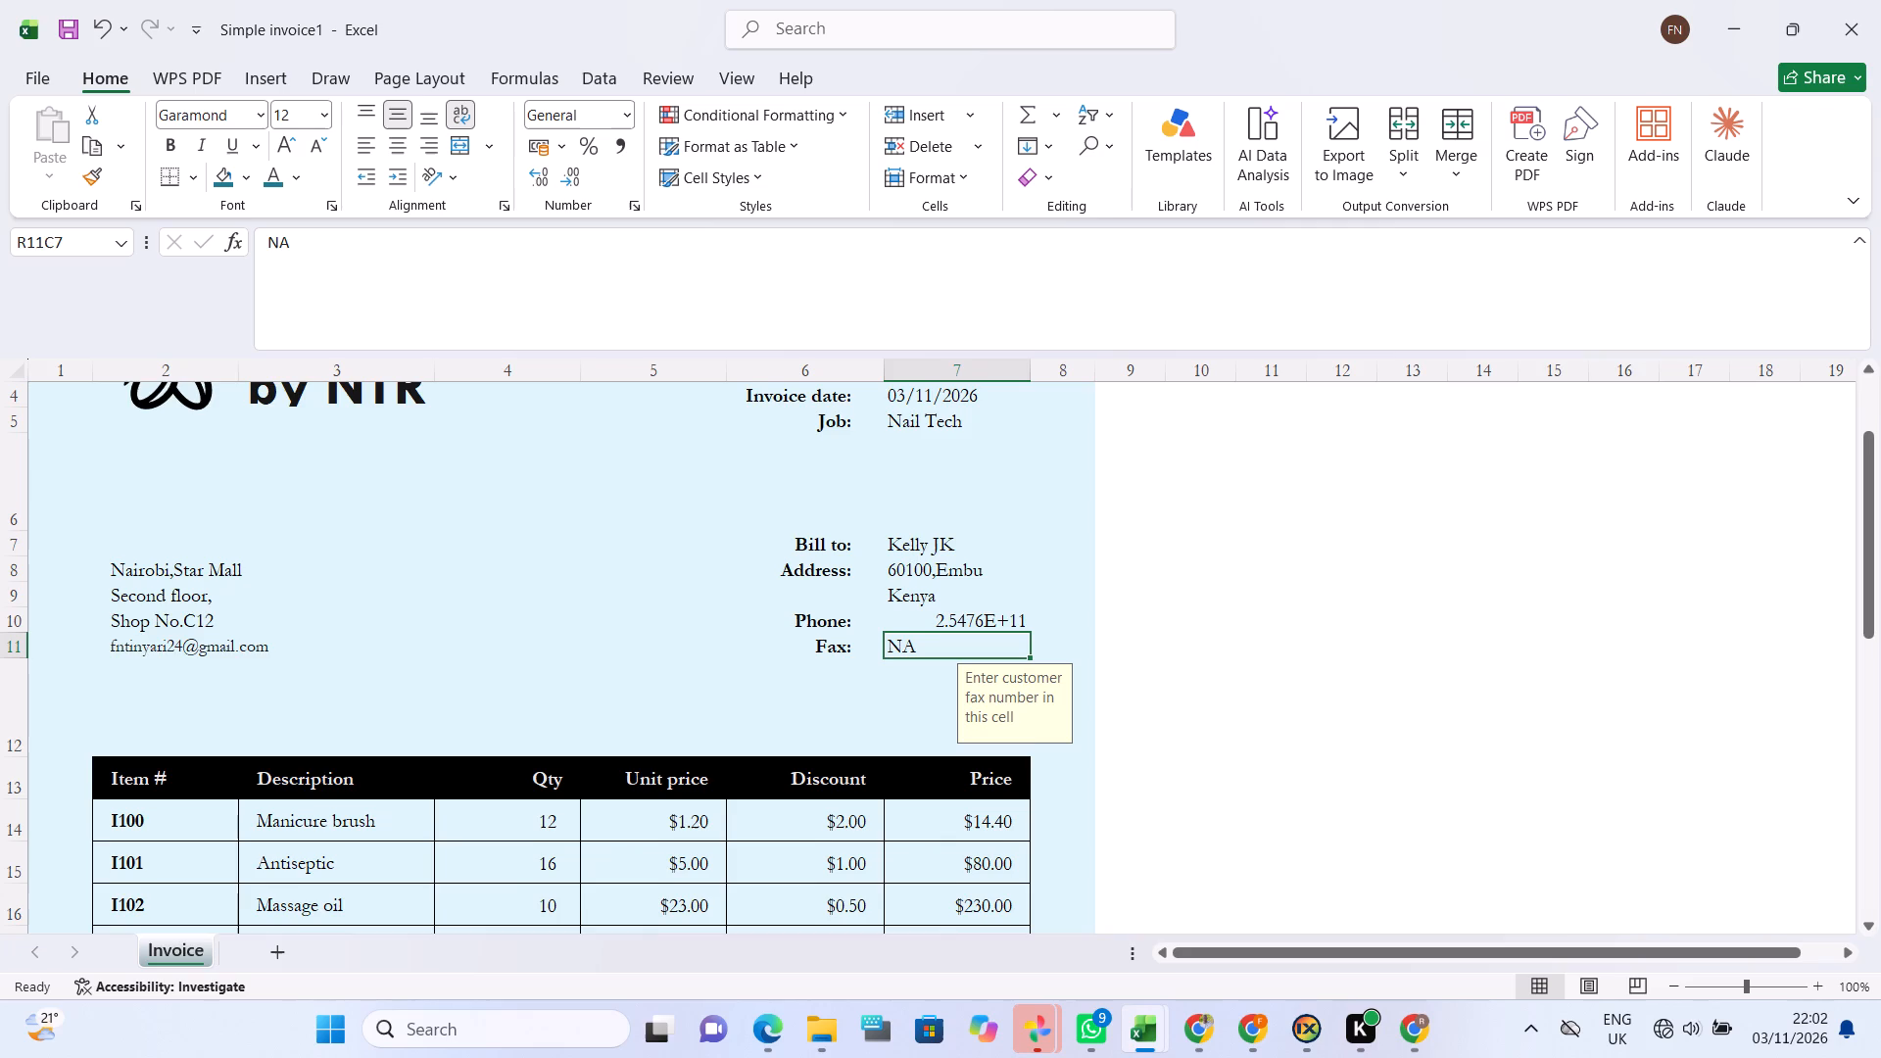
Review the invoice from the billing details through the line items and totals to the payment terms.
scroll(252, 629, "down", 1)
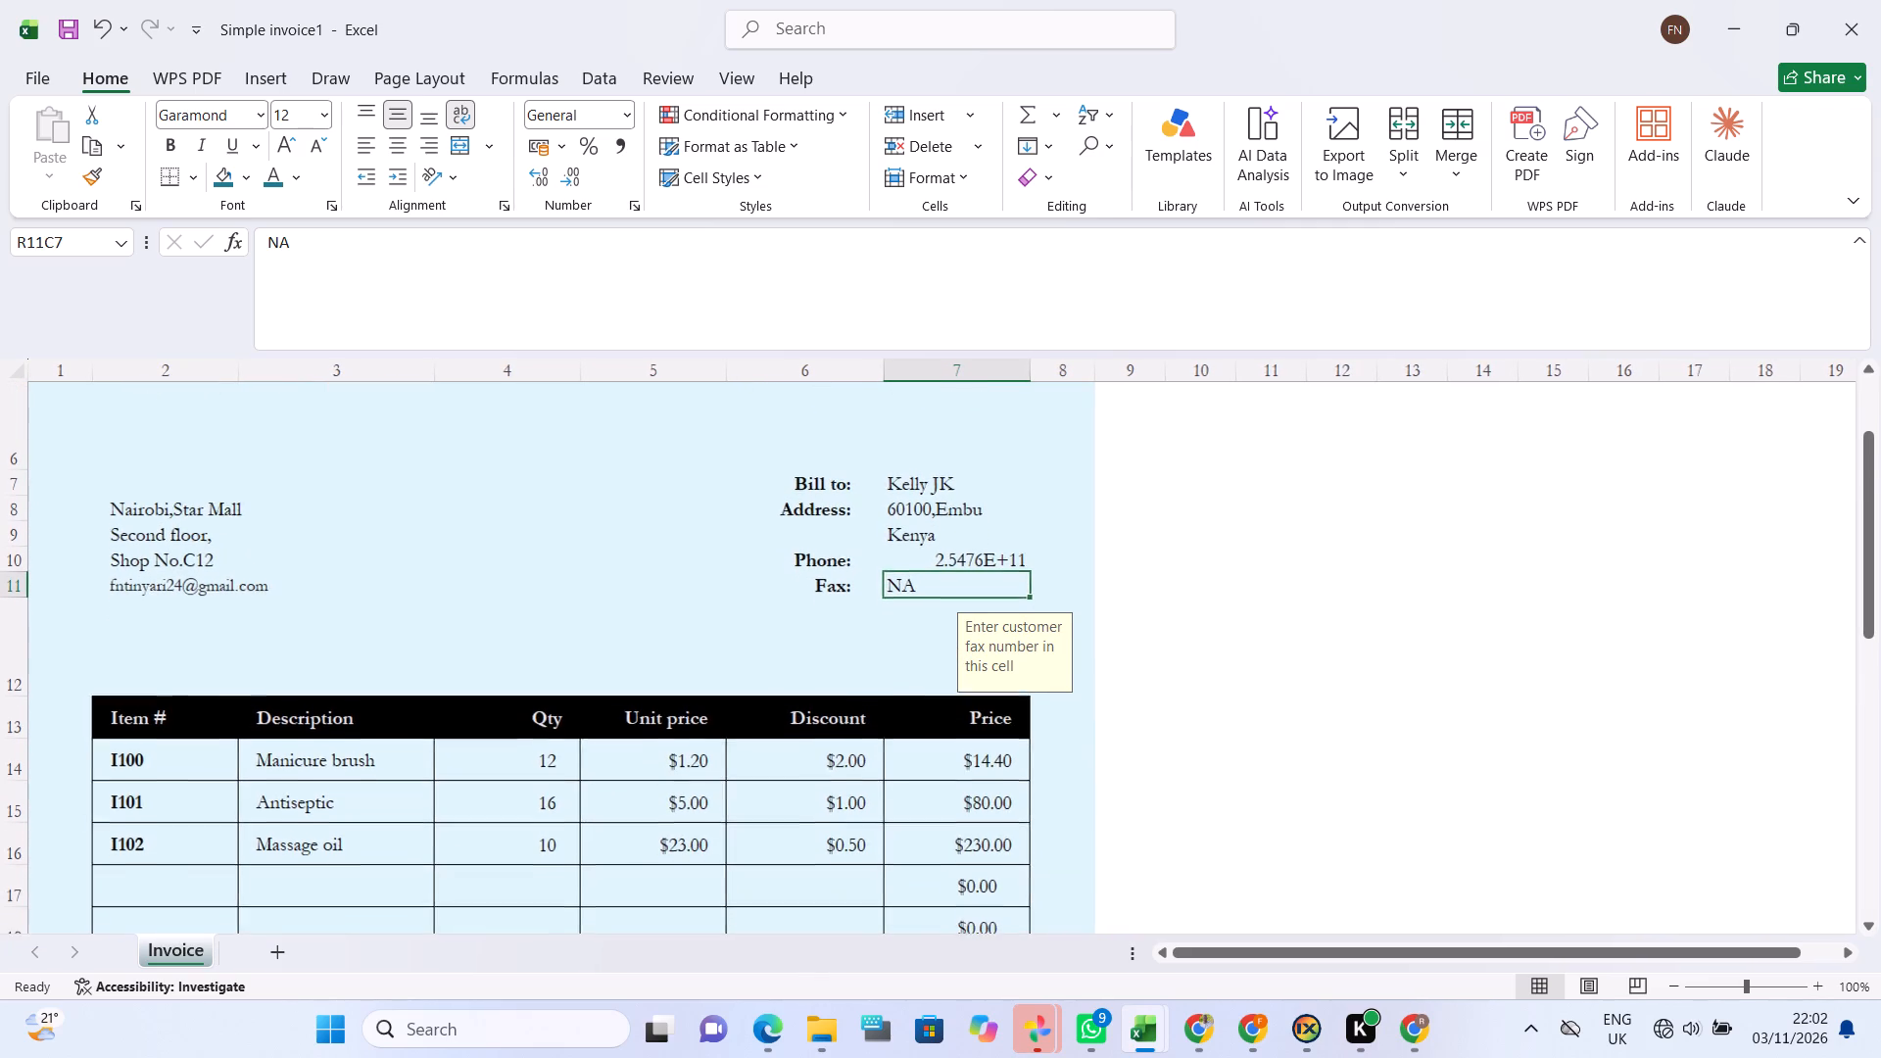
scroll(252, 629, "down", 1)
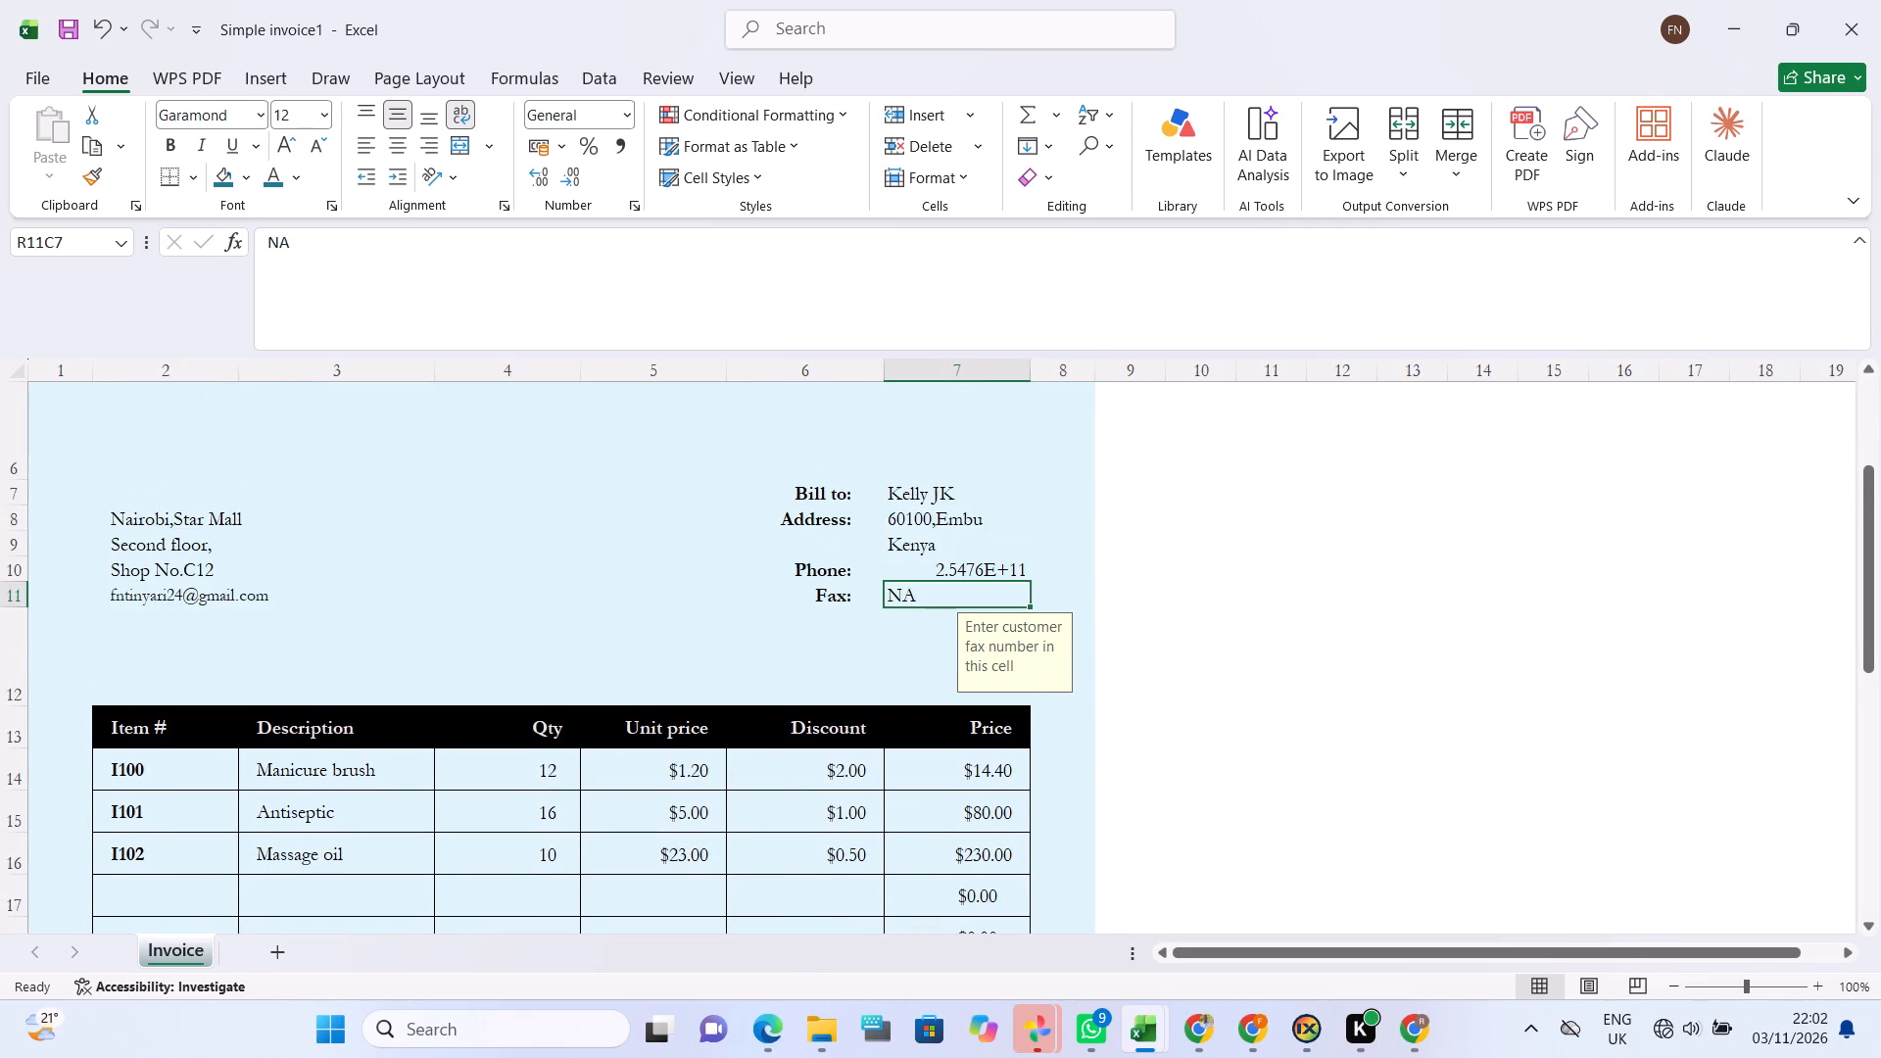
scroll(252, 629, "down", 1)
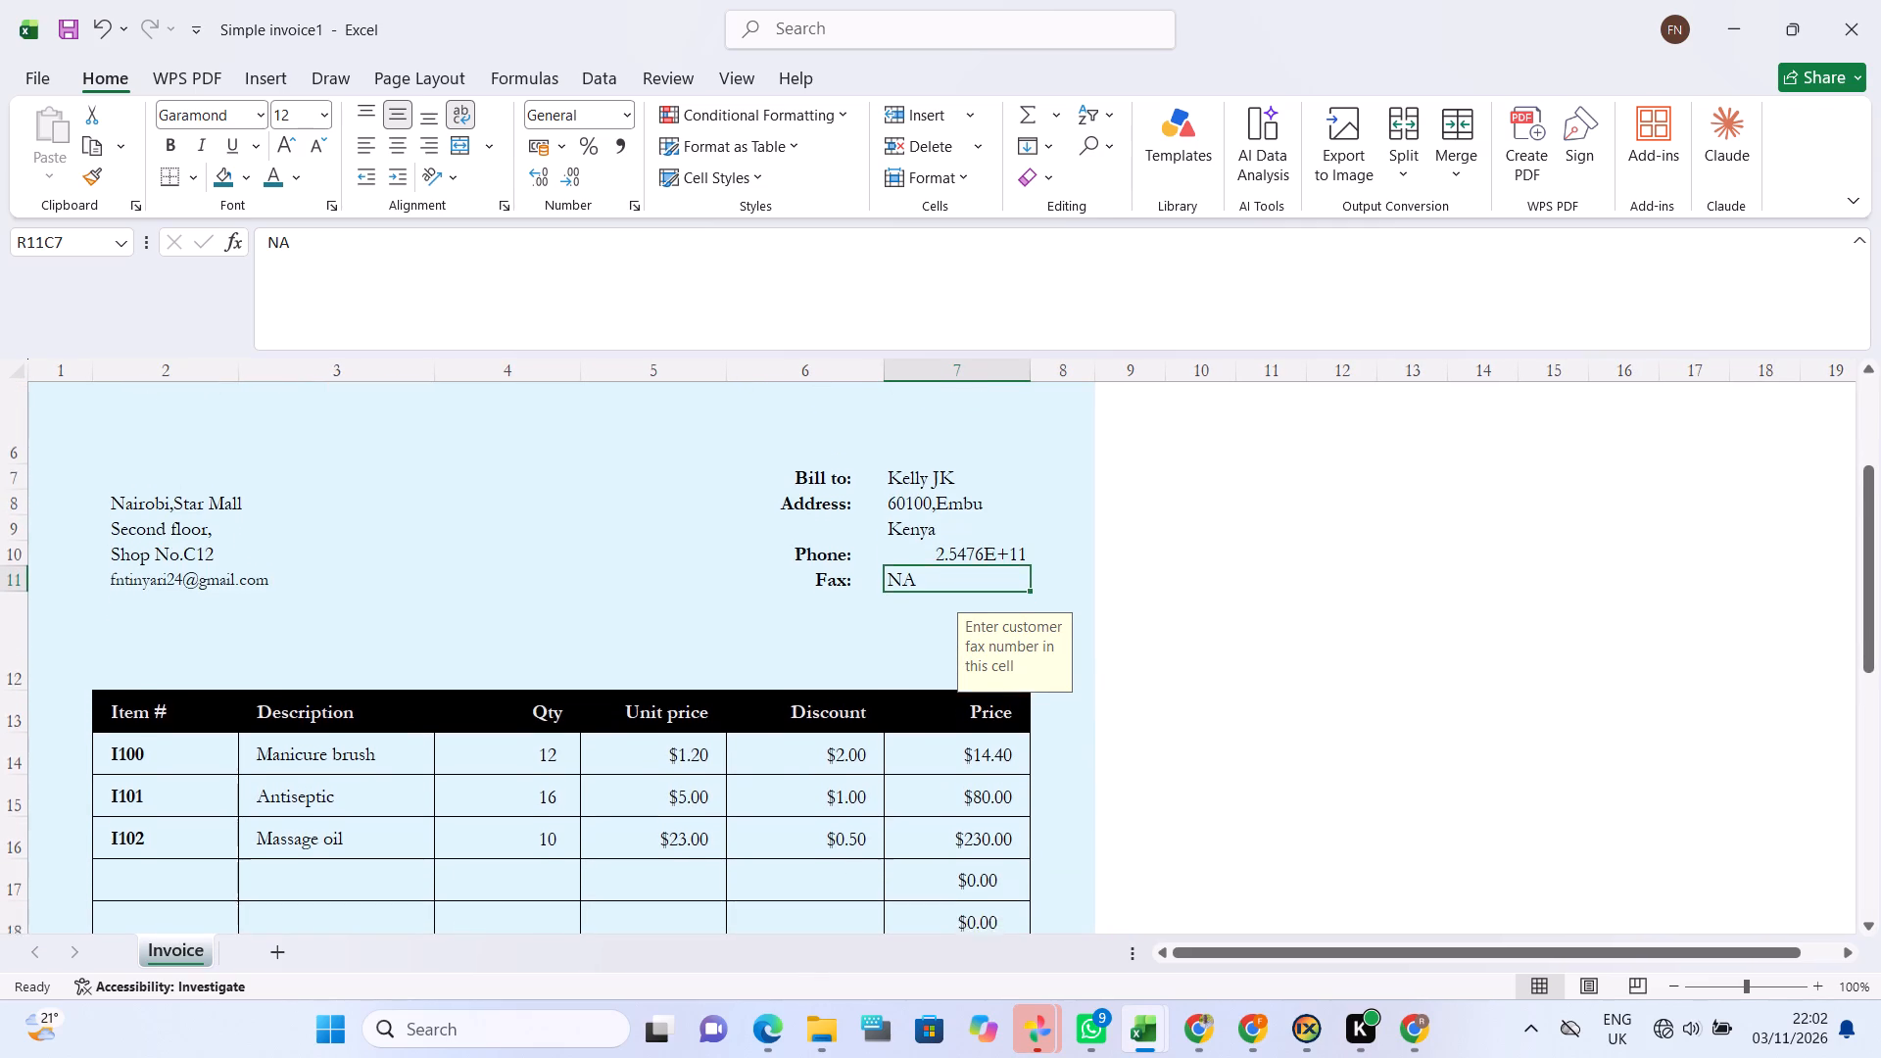
scroll(252, 629, "down", 2)
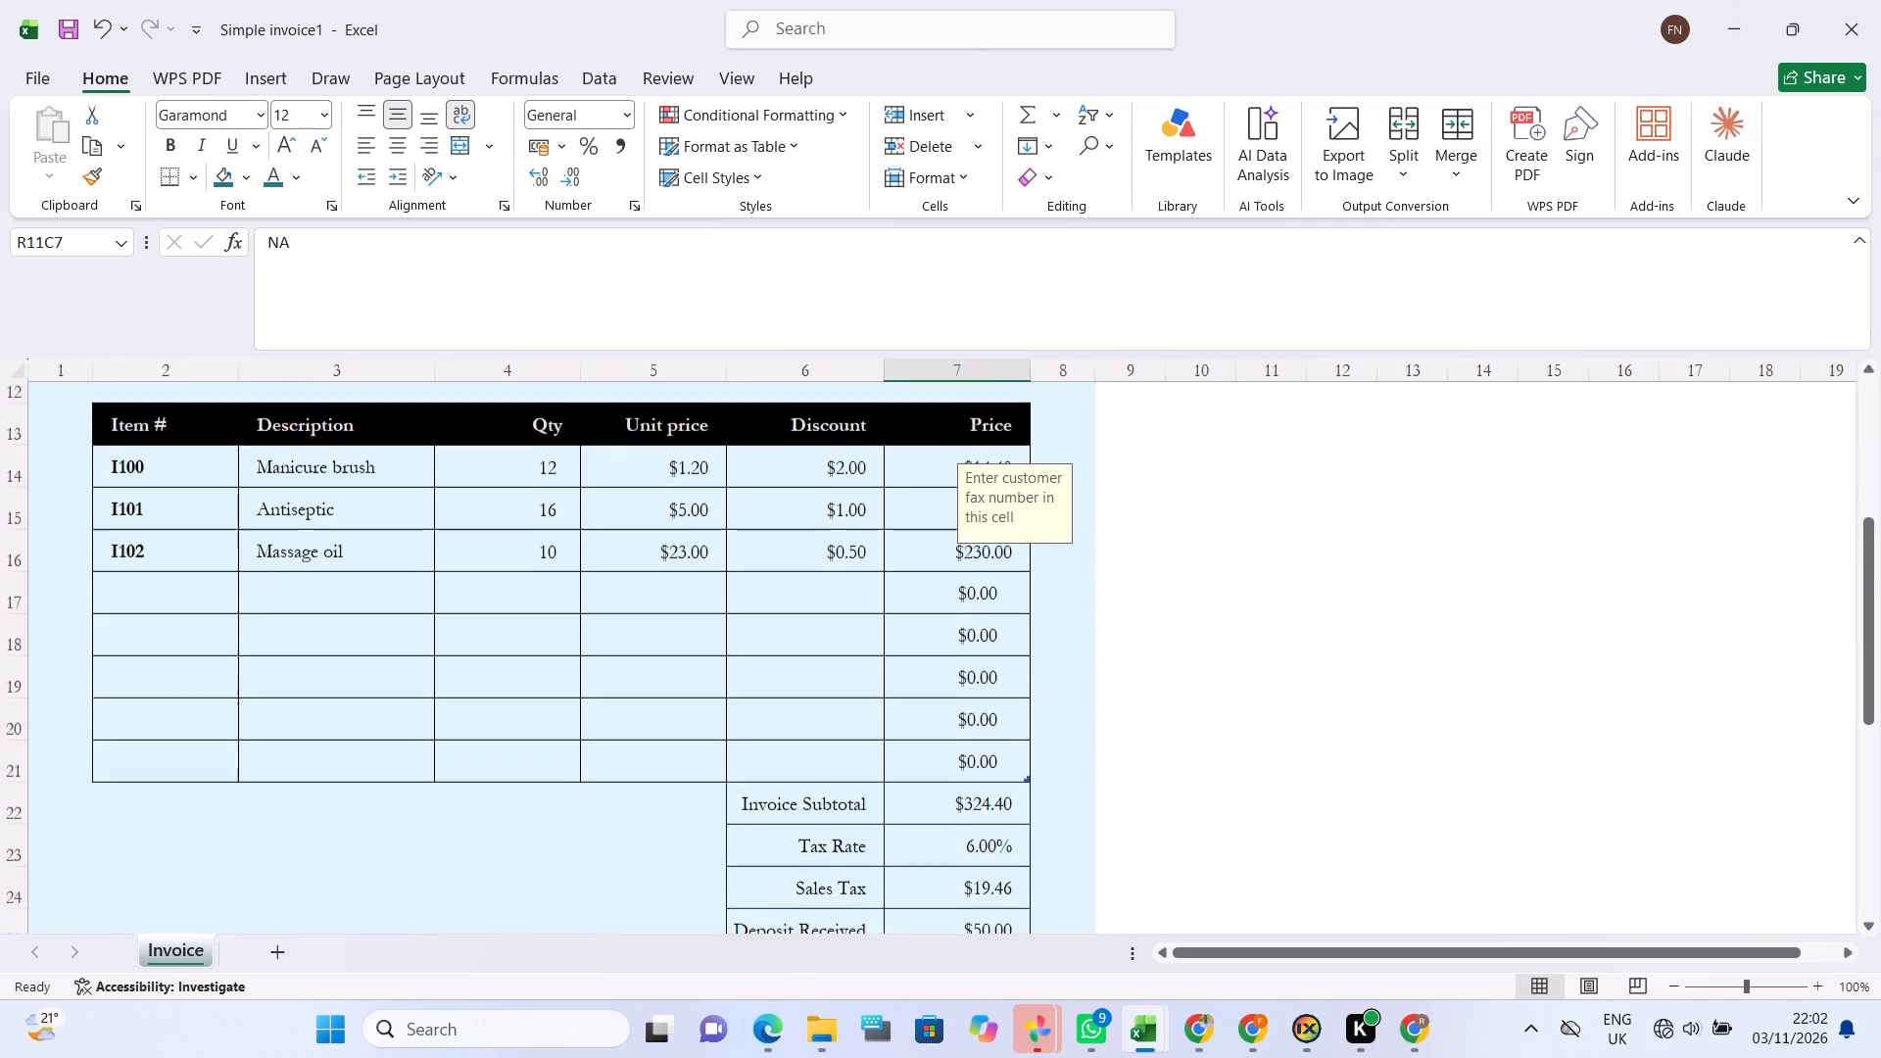
scroll(252, 629, "down", 1)
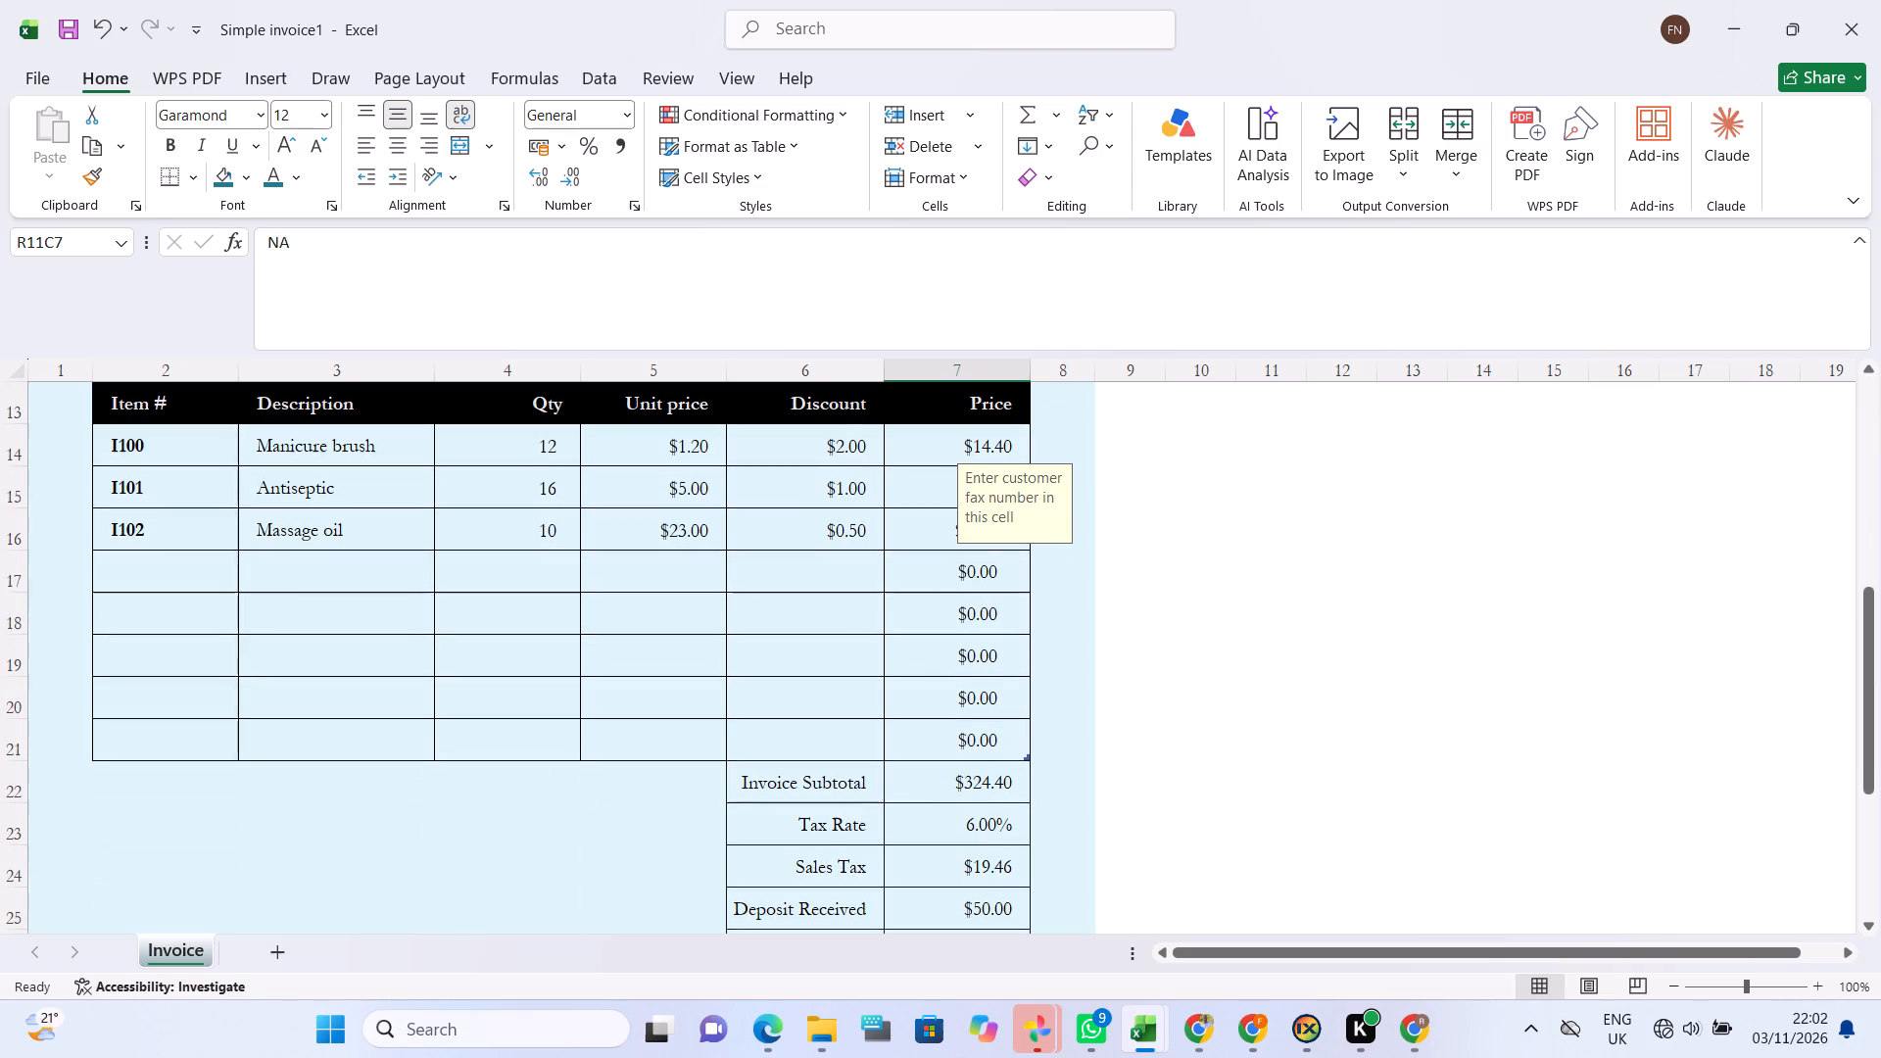
scroll(252, 629, "down", 1)
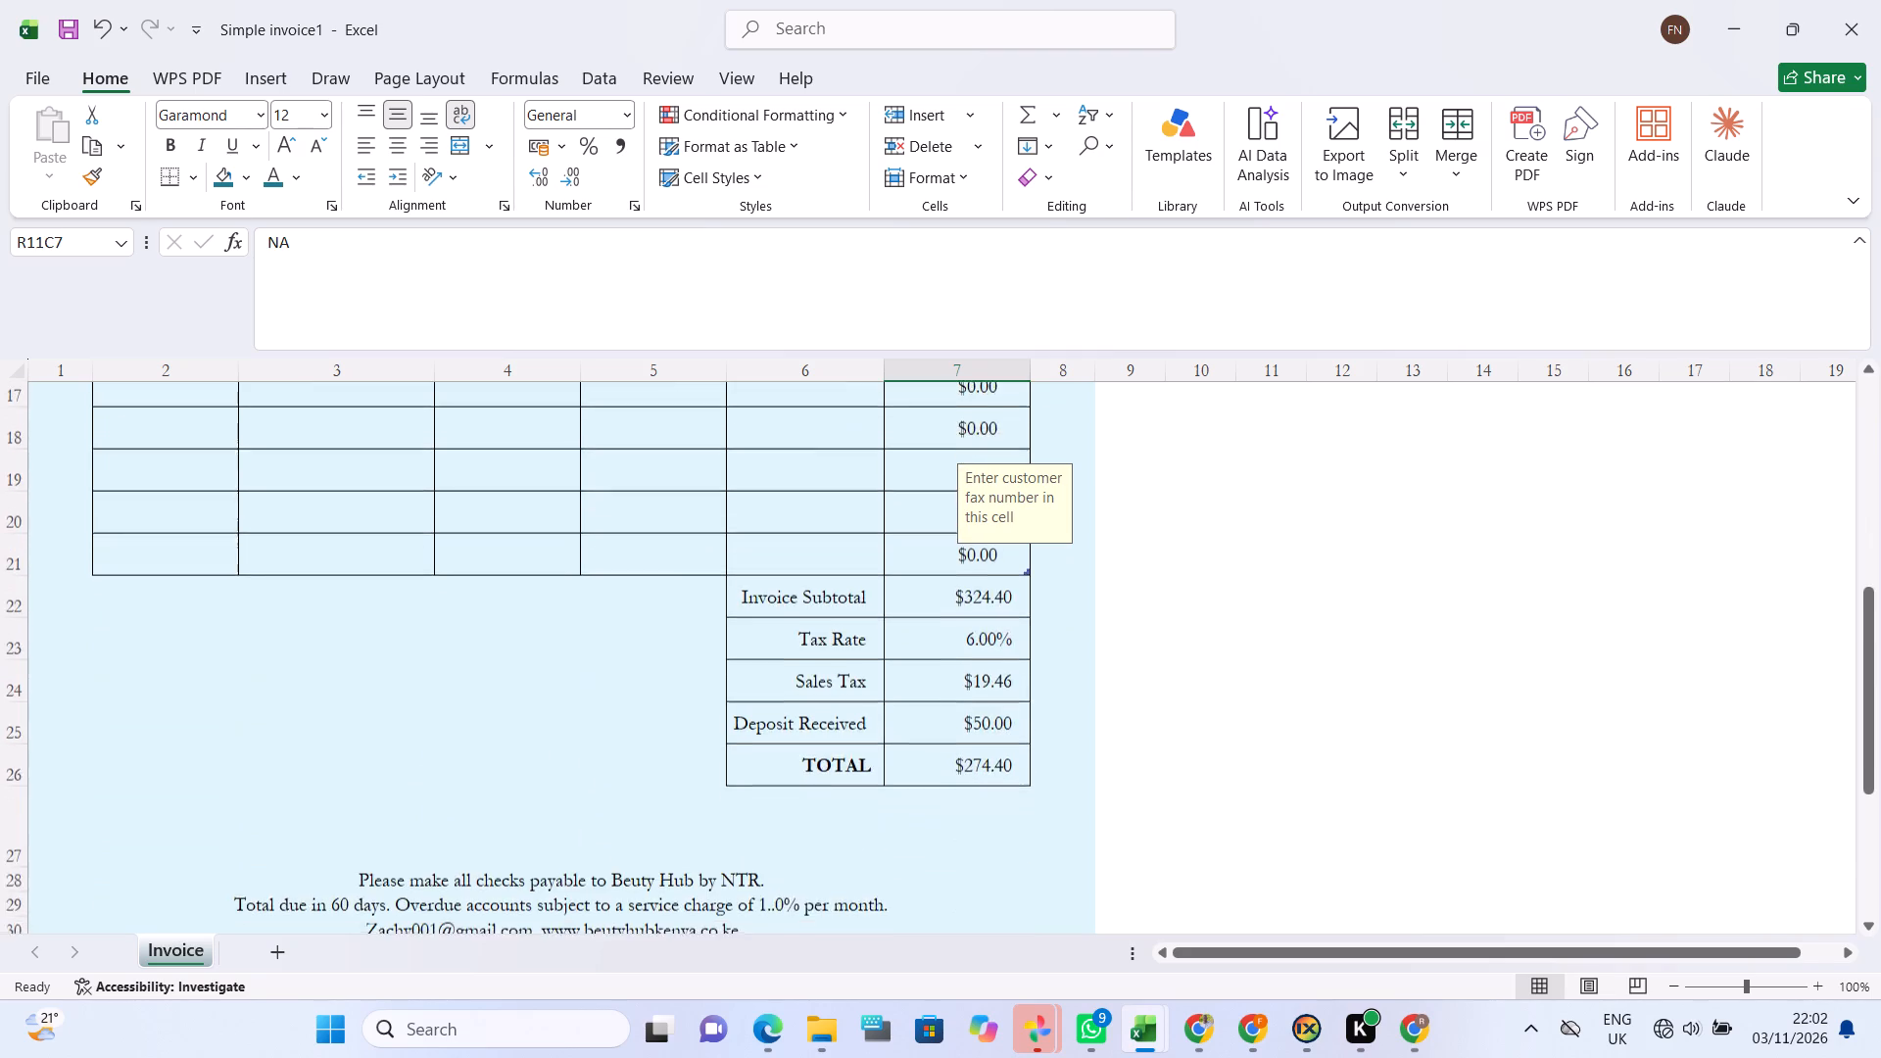
Check the completed invoice sheet again, from the header and billing details to the line items, totals and payment terms.
scroll(252, 629, "down", 1)
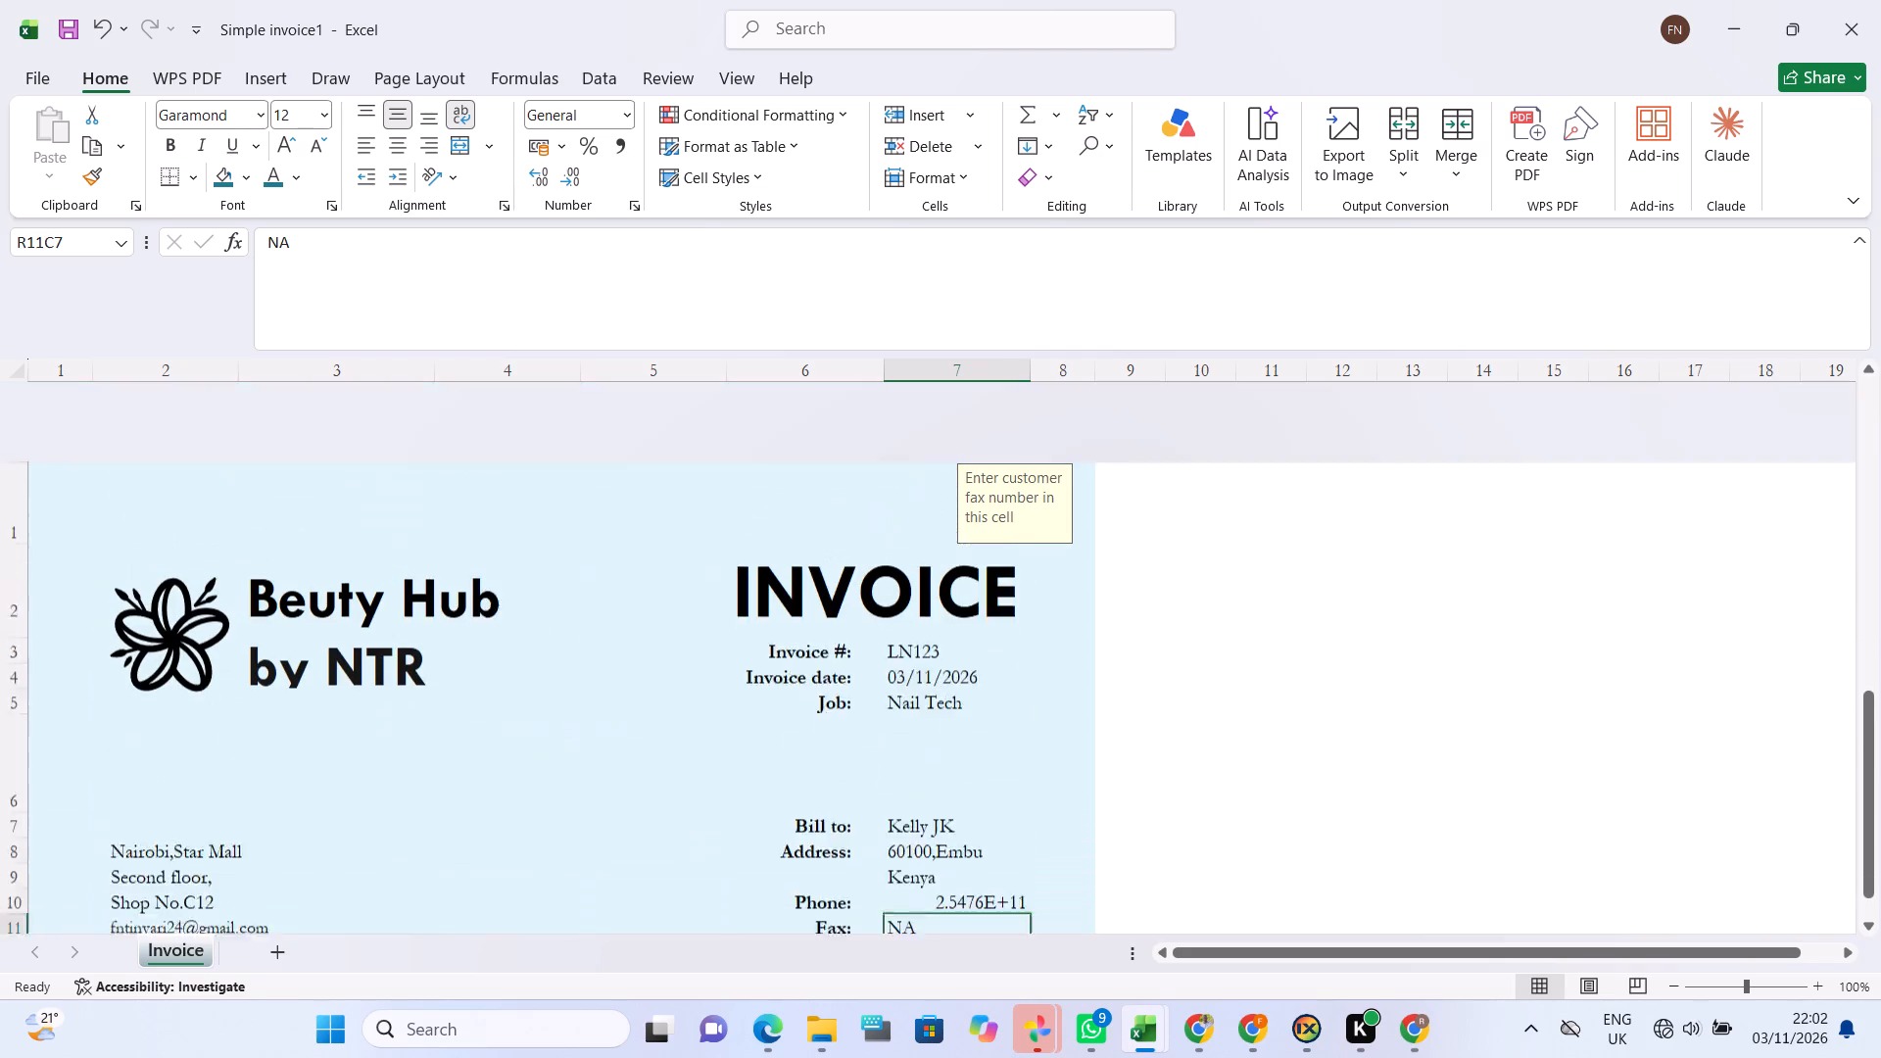
scroll(252, 629, "down", 1)
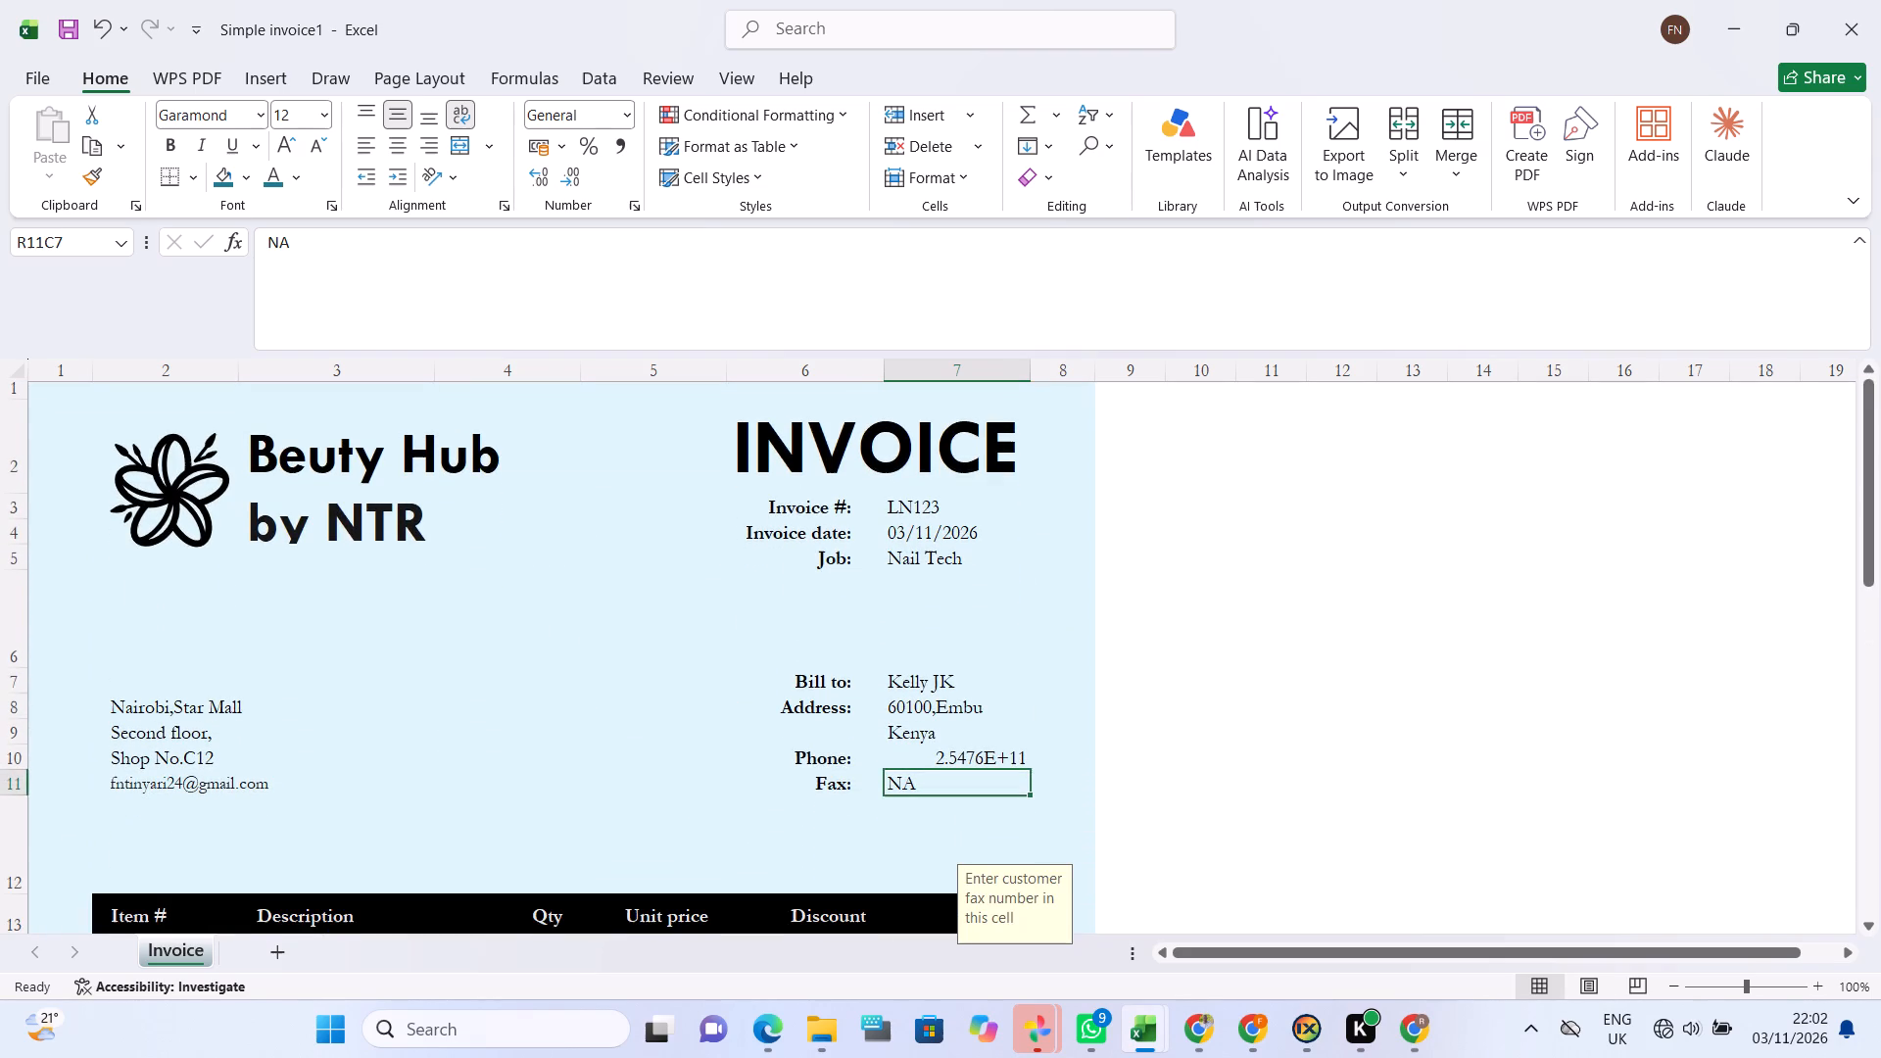
scroll(252, 629, "down", 1)
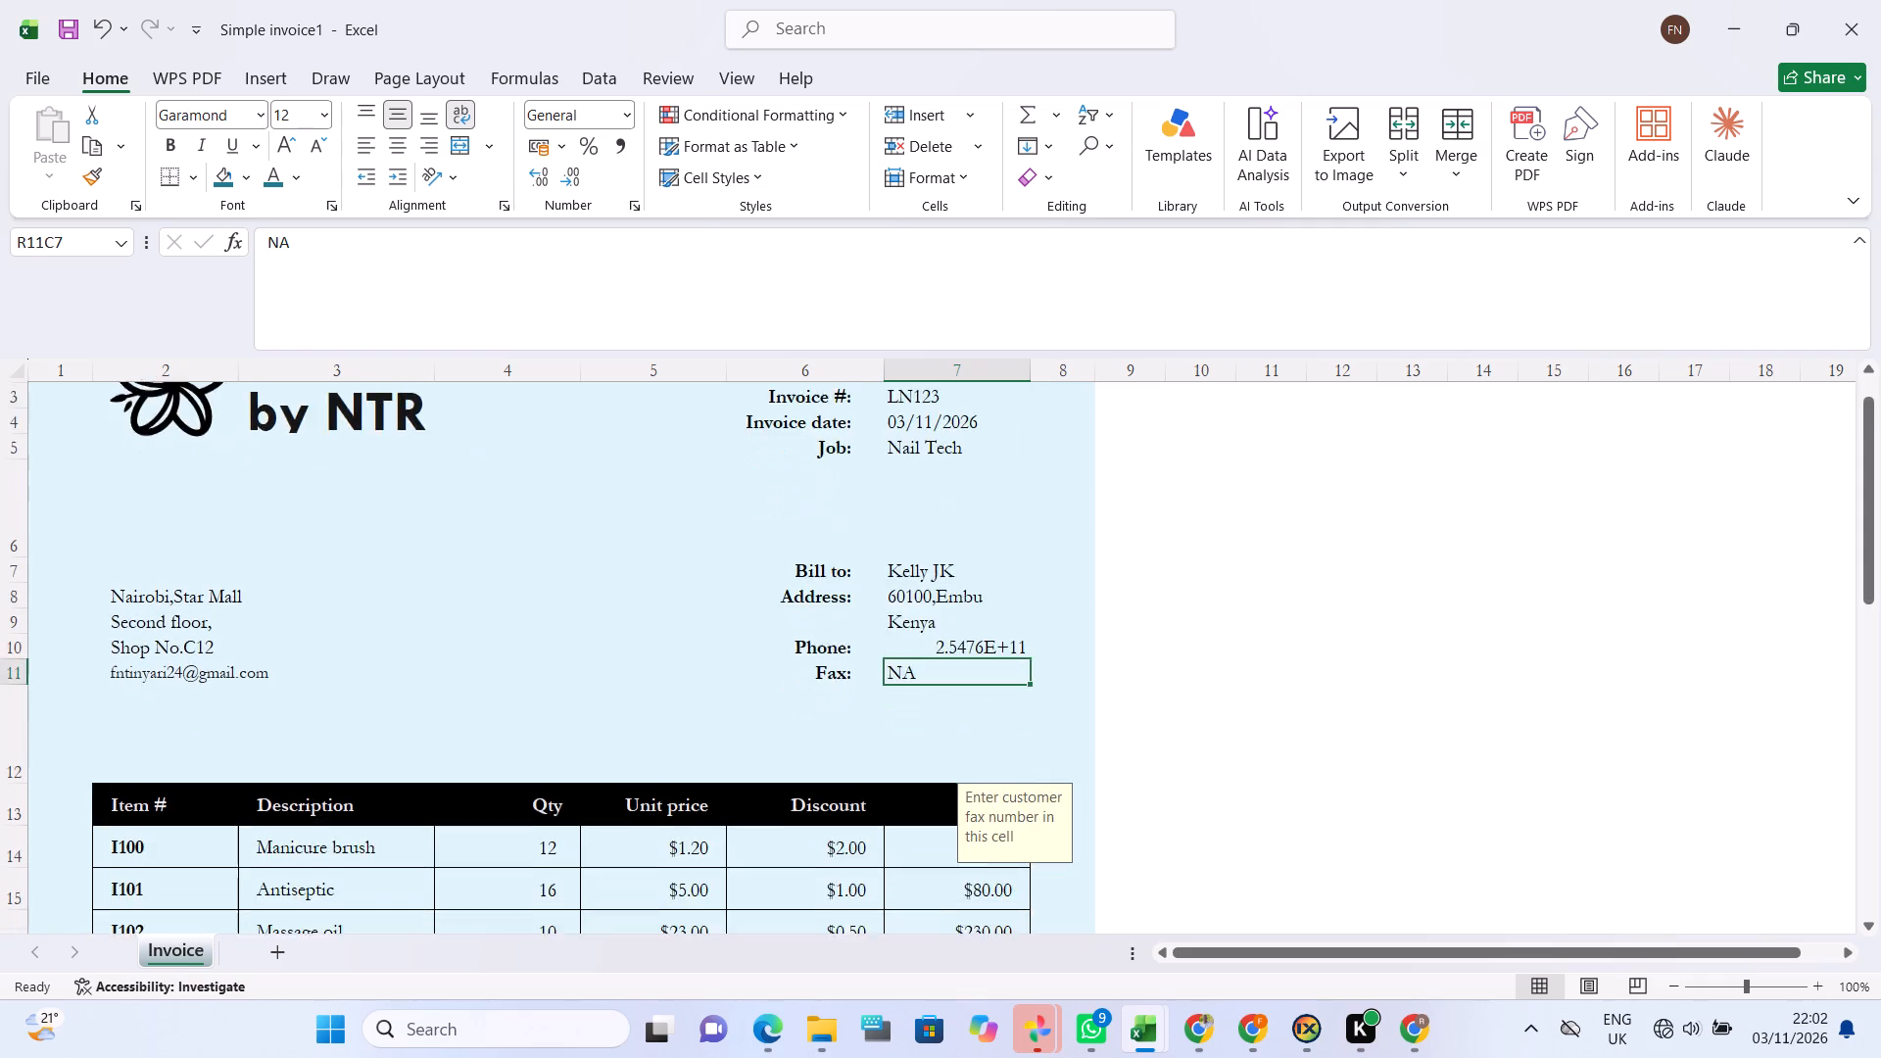
scroll(252, 629, "down", 1)
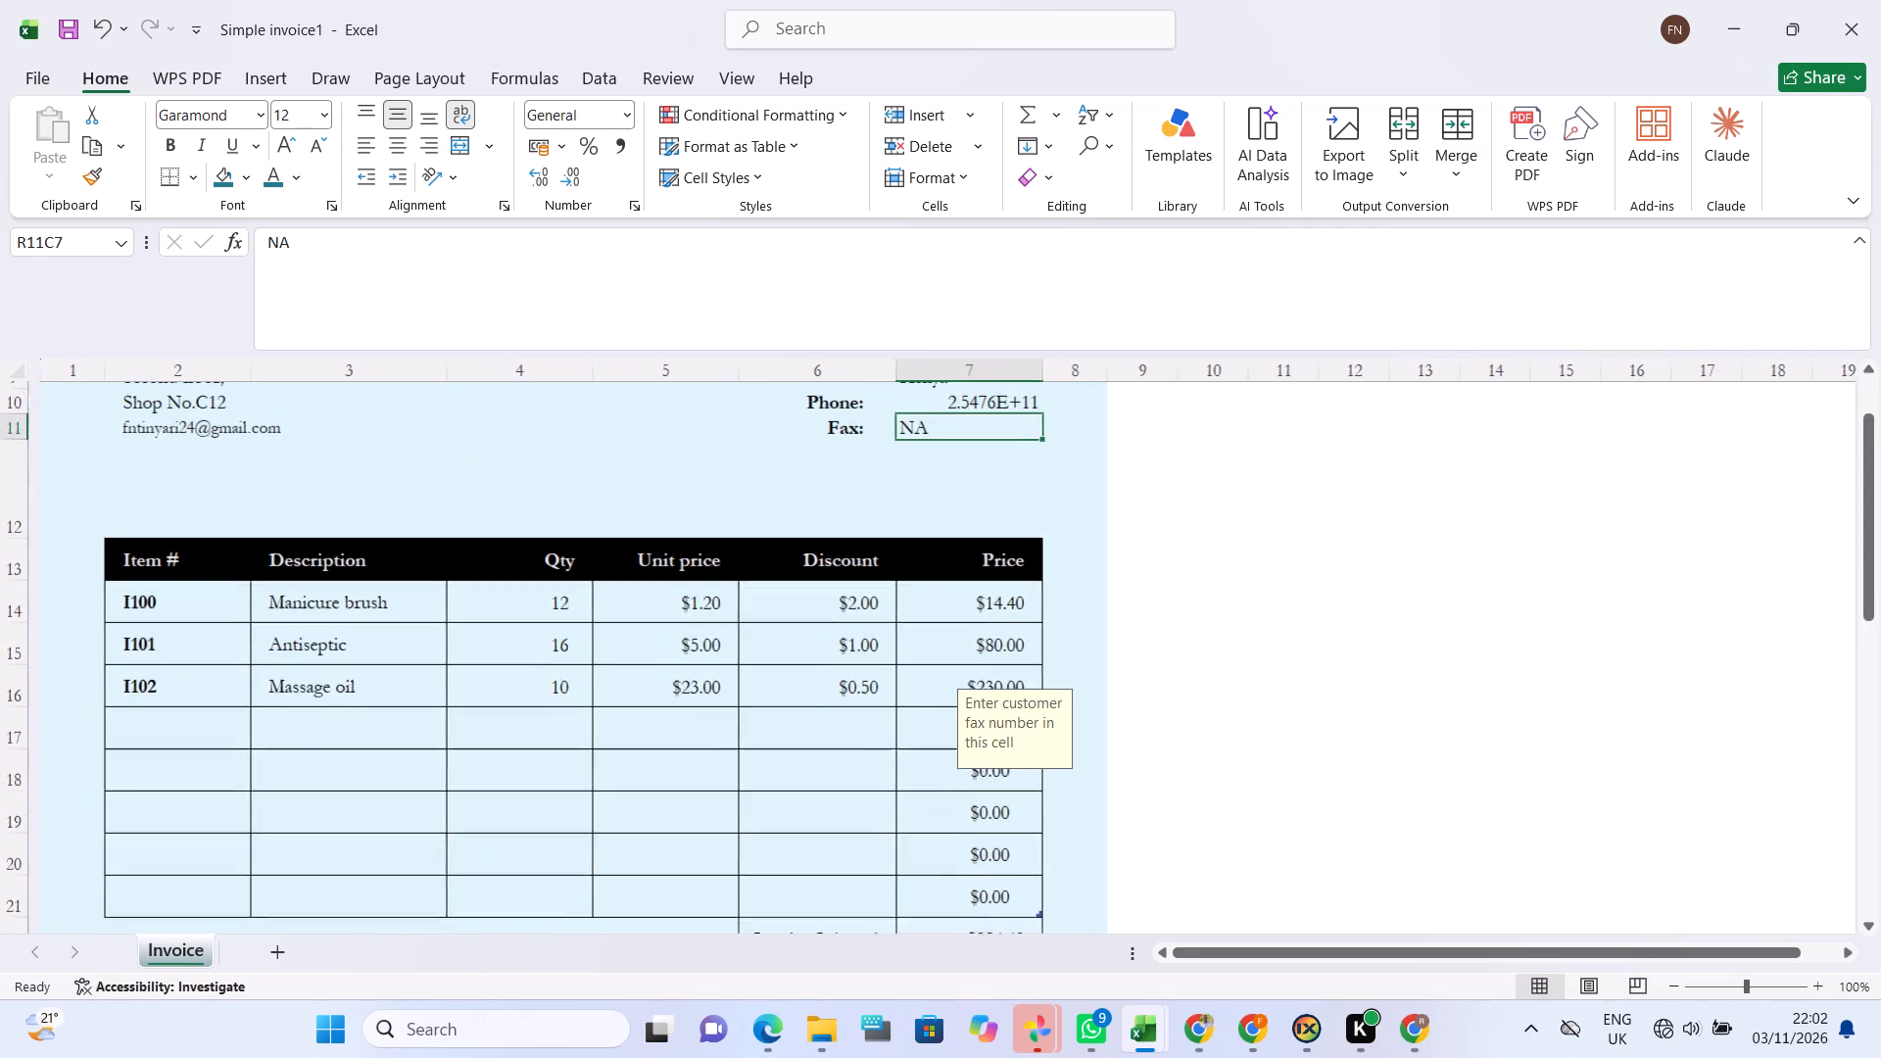
scroll(252, 629, "down", 1)
scroll(252, 629, "up", 1)
scroll(252, 629, "down", 1)
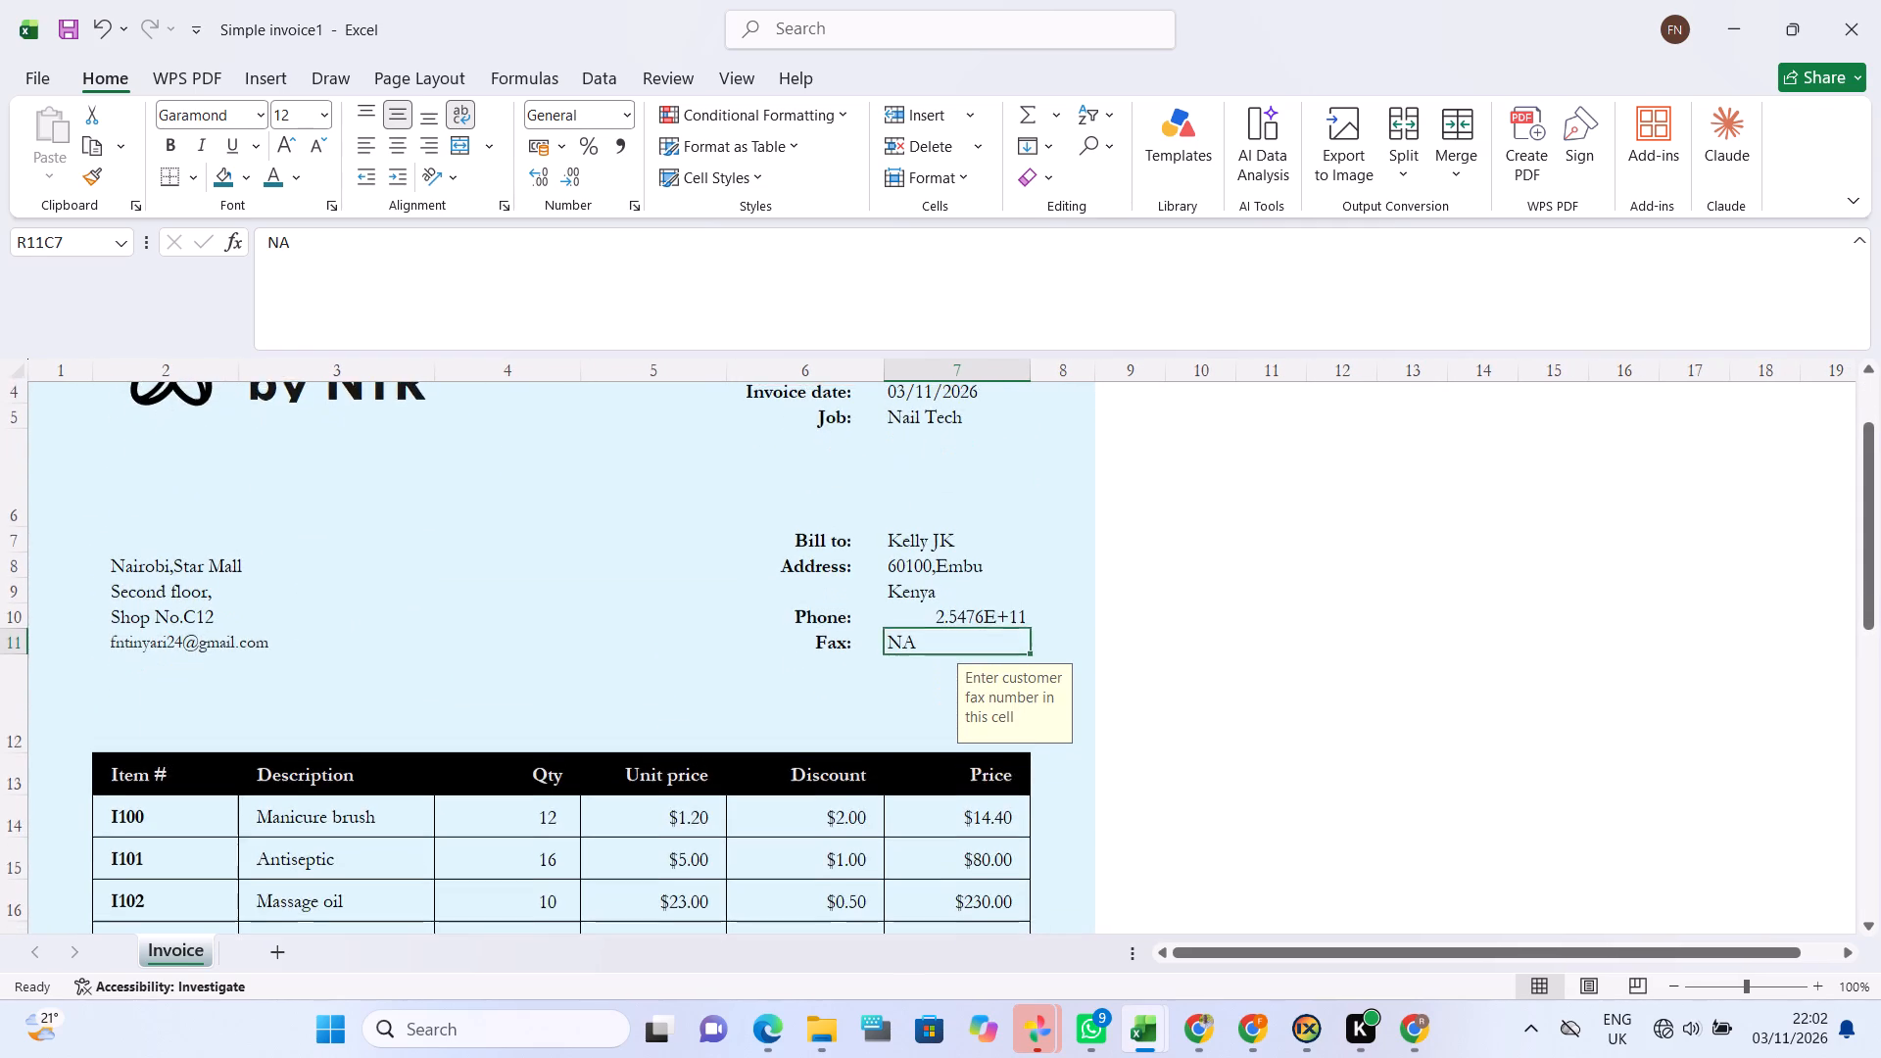
scroll(252, 629, "up", 1)
right_click(252, 629)
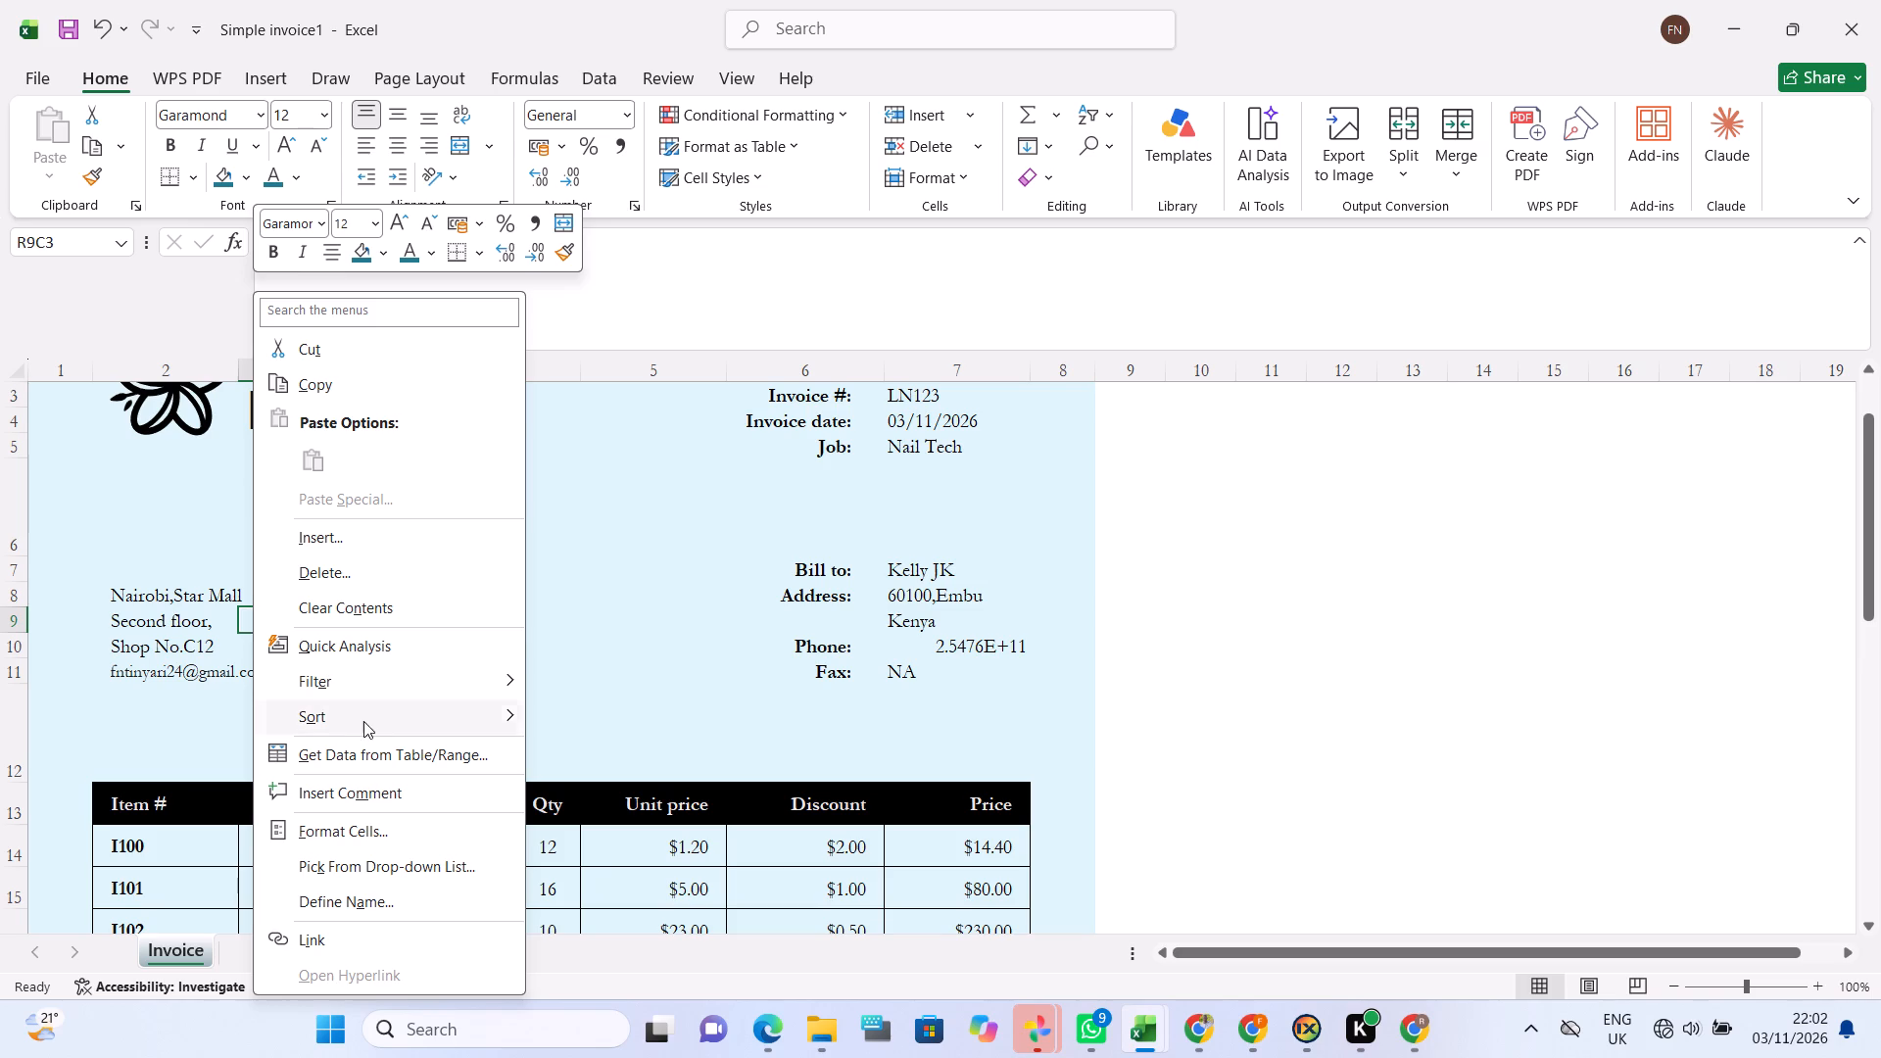
scroll(873, 690, "down", 1)
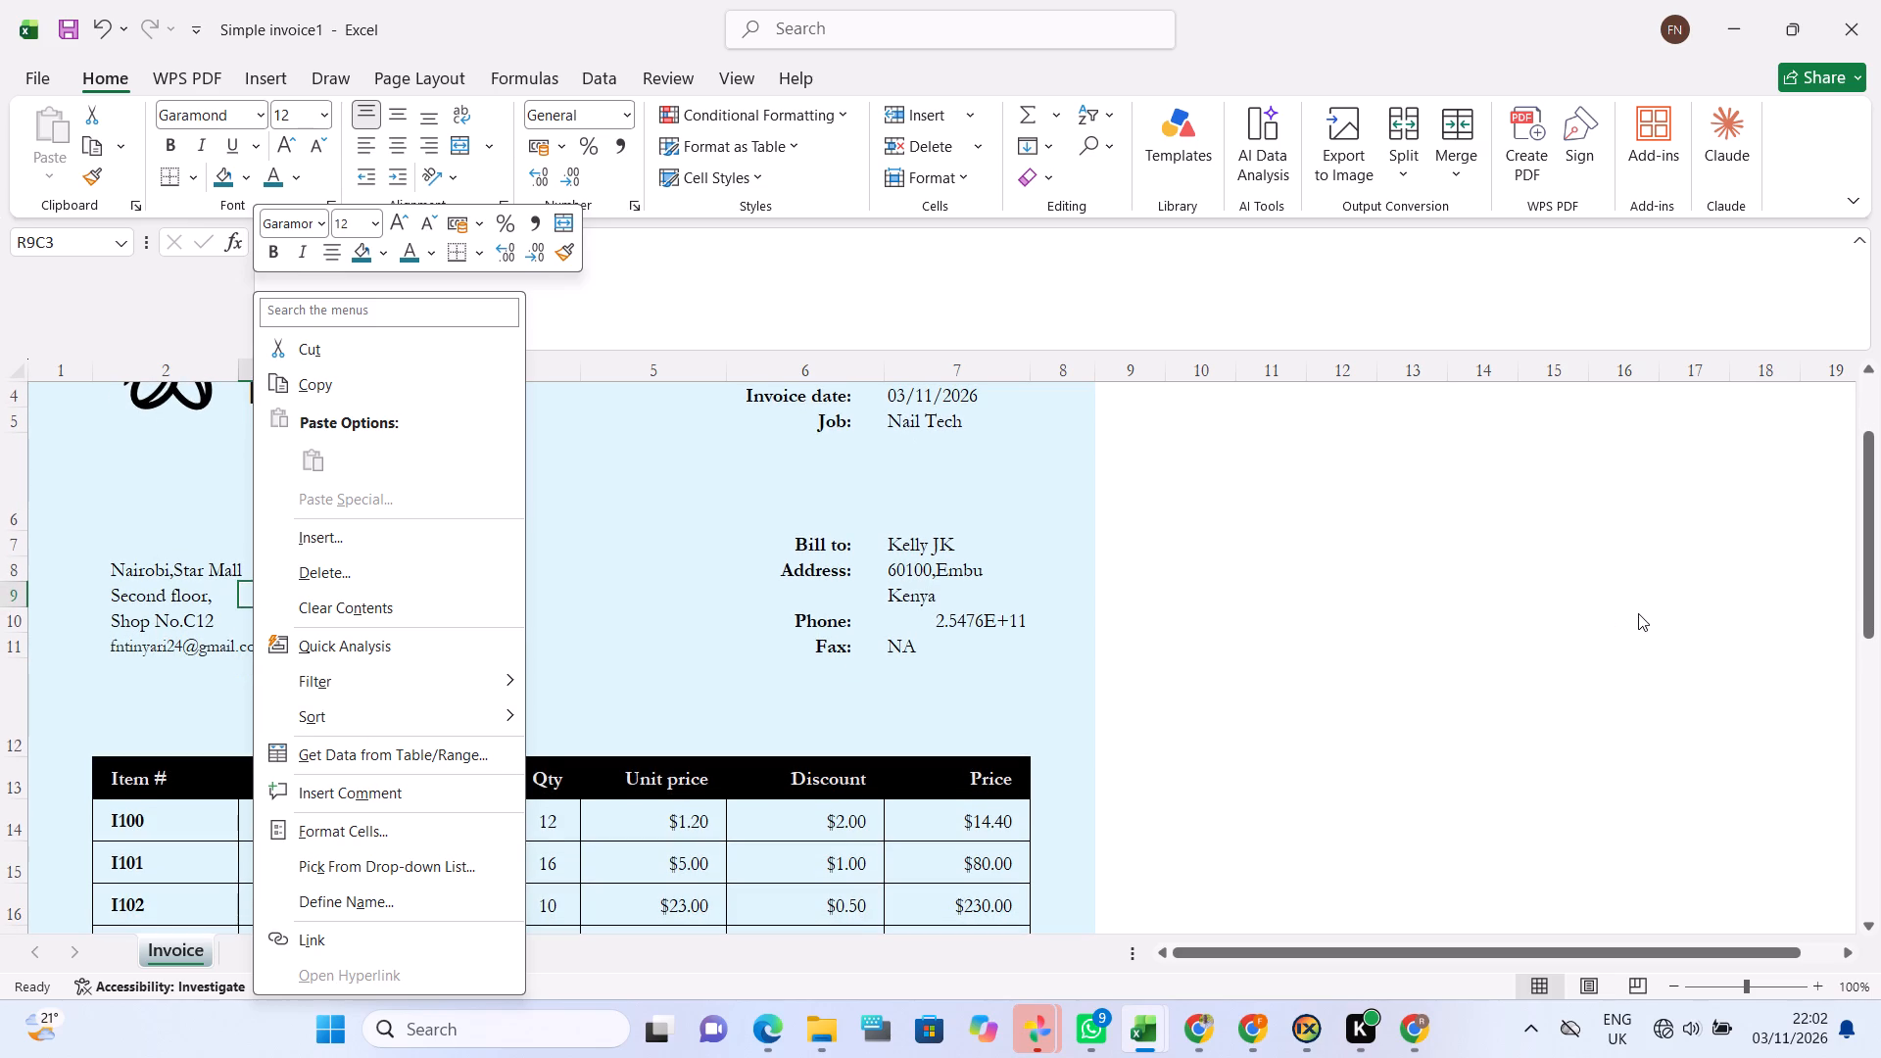
left_click(1638, 613)
scroll(1320, 670, "down", 2)
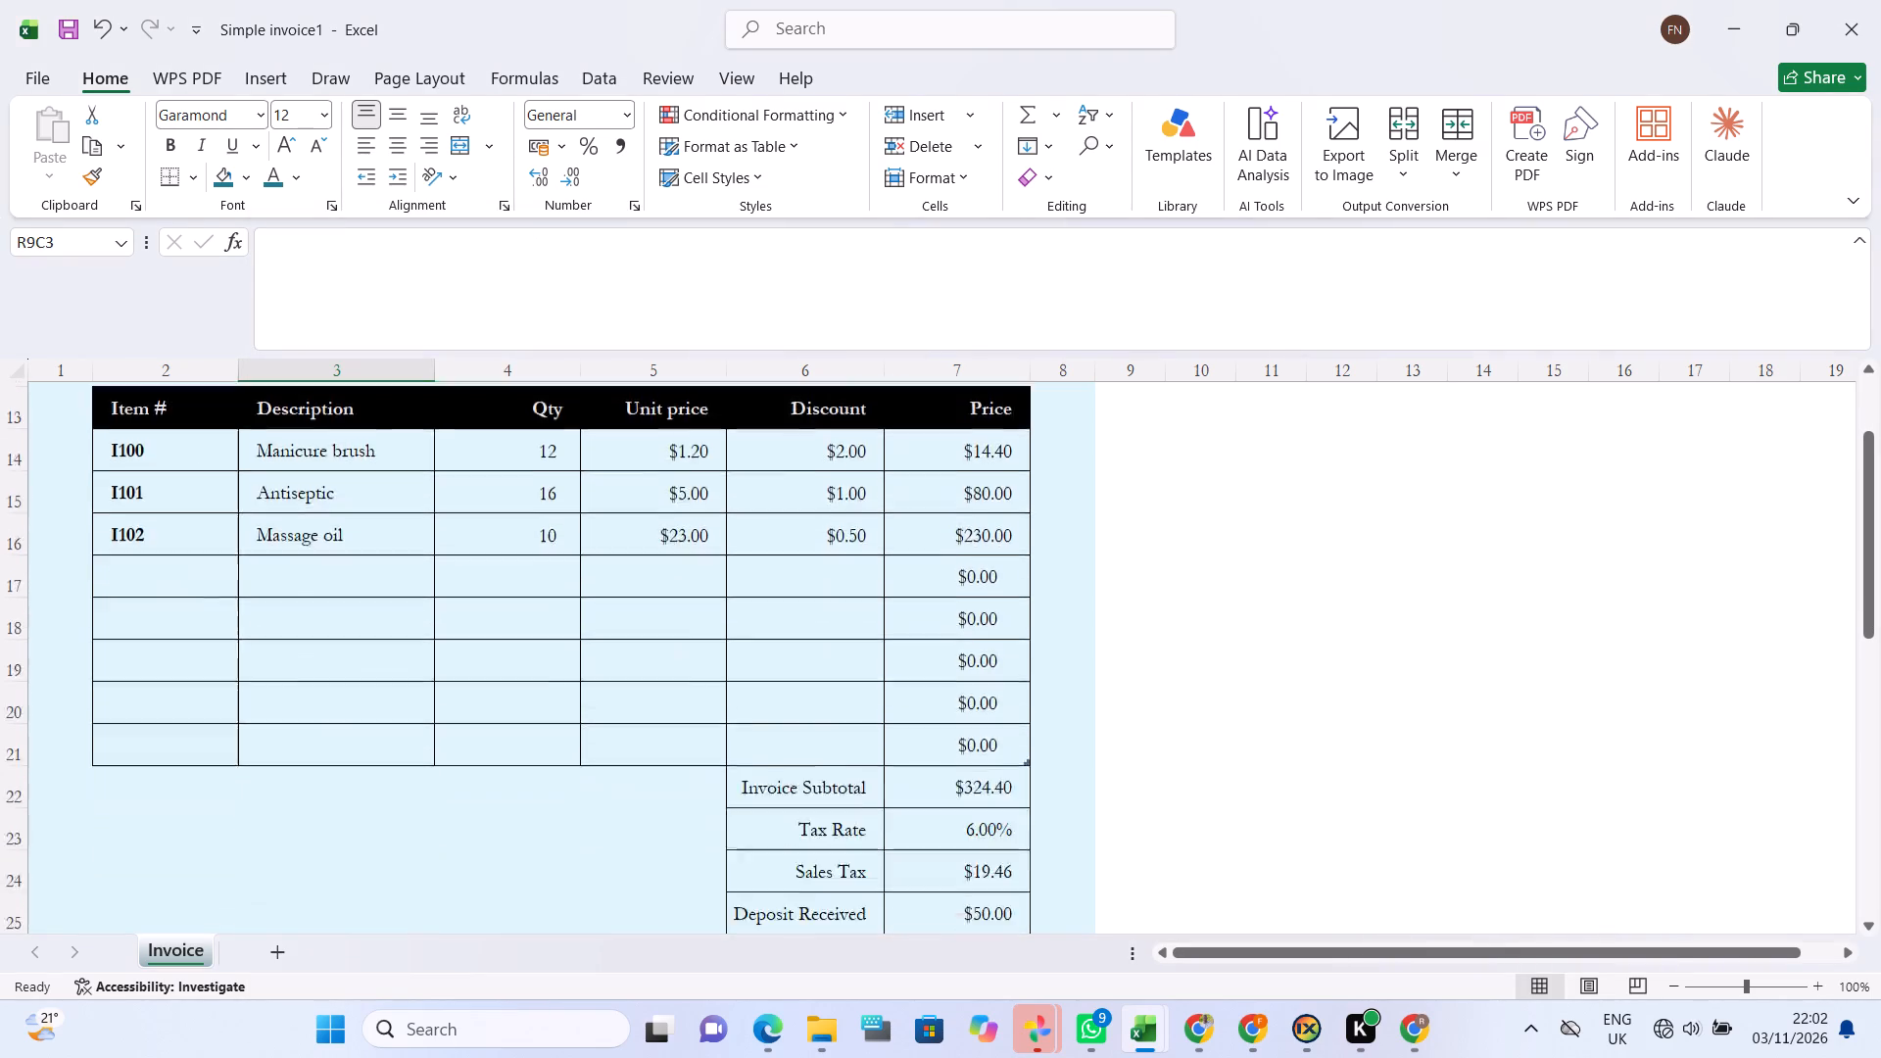
scroll(1320, 670, "down", 1)
scroll(1320, 670, "up", 2)
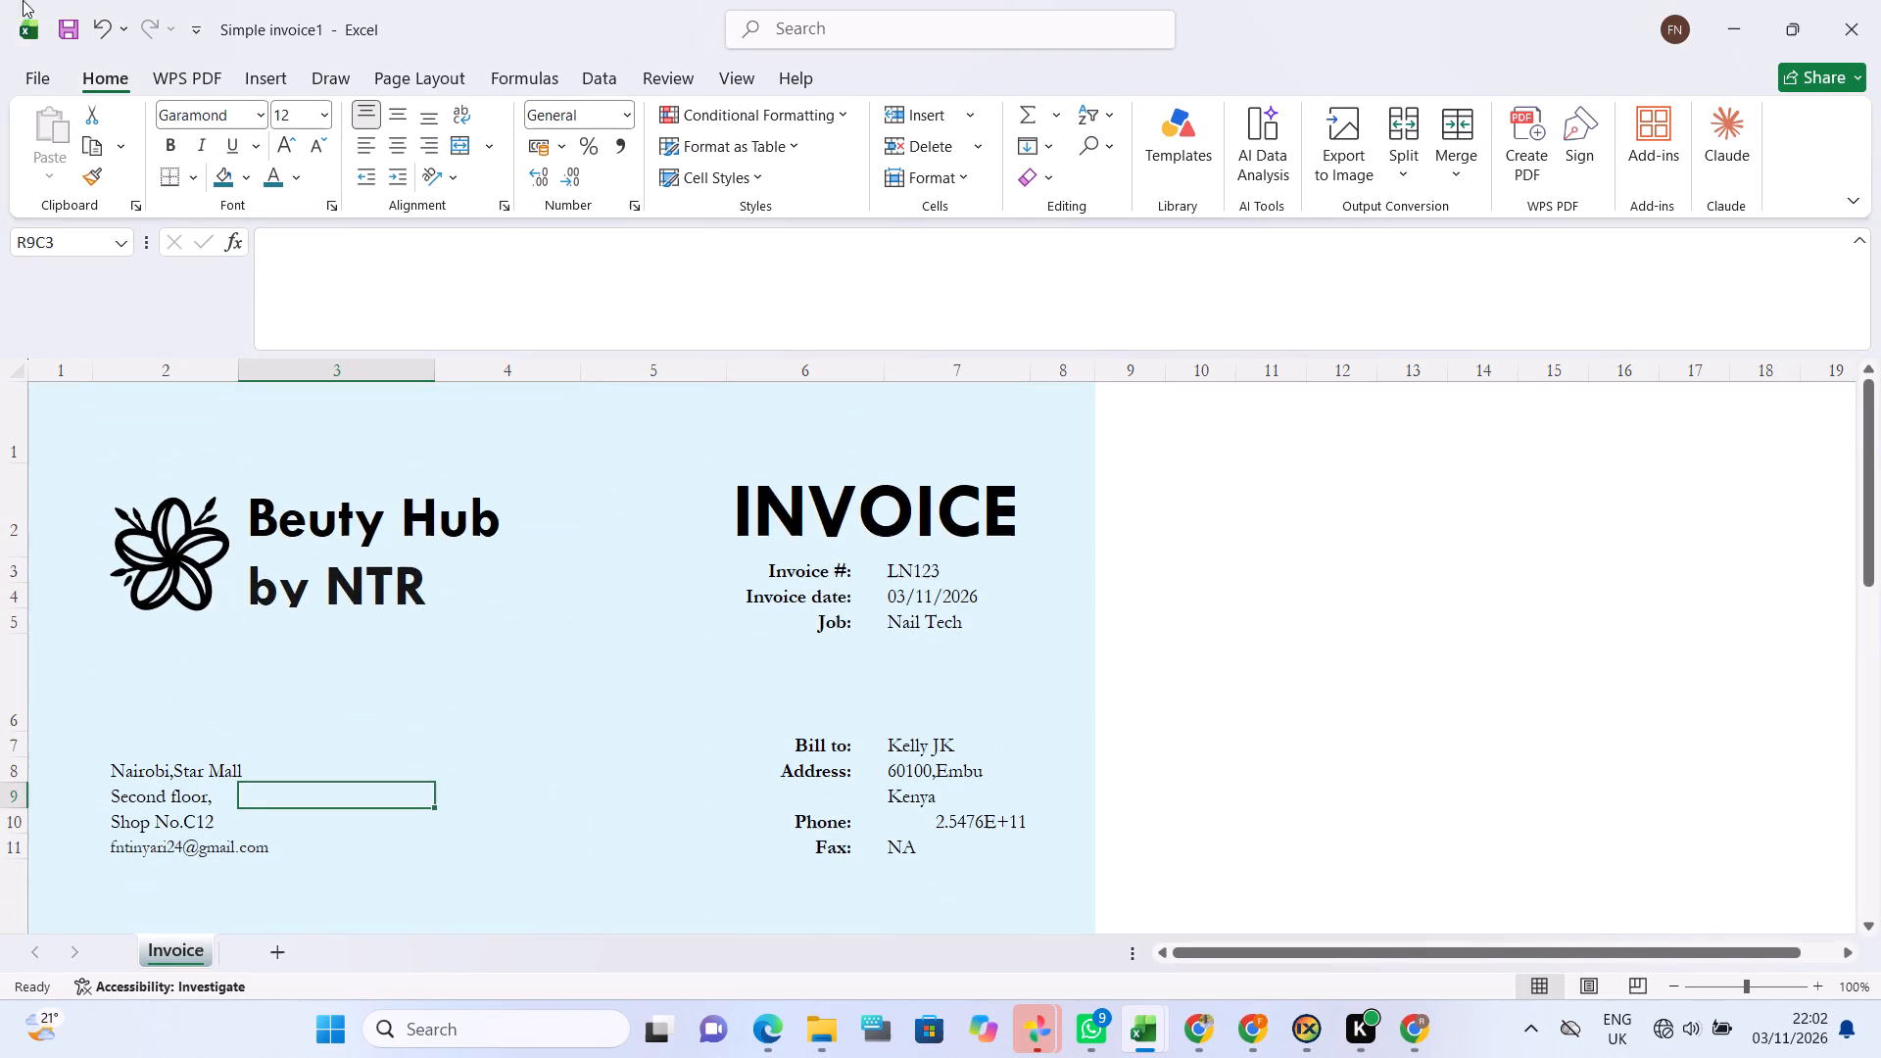
Save the invoice as a PDF named Simple invoice1 in the Documents folder, using standard optimisation and opening it after publishing.
left_click(38, 83)
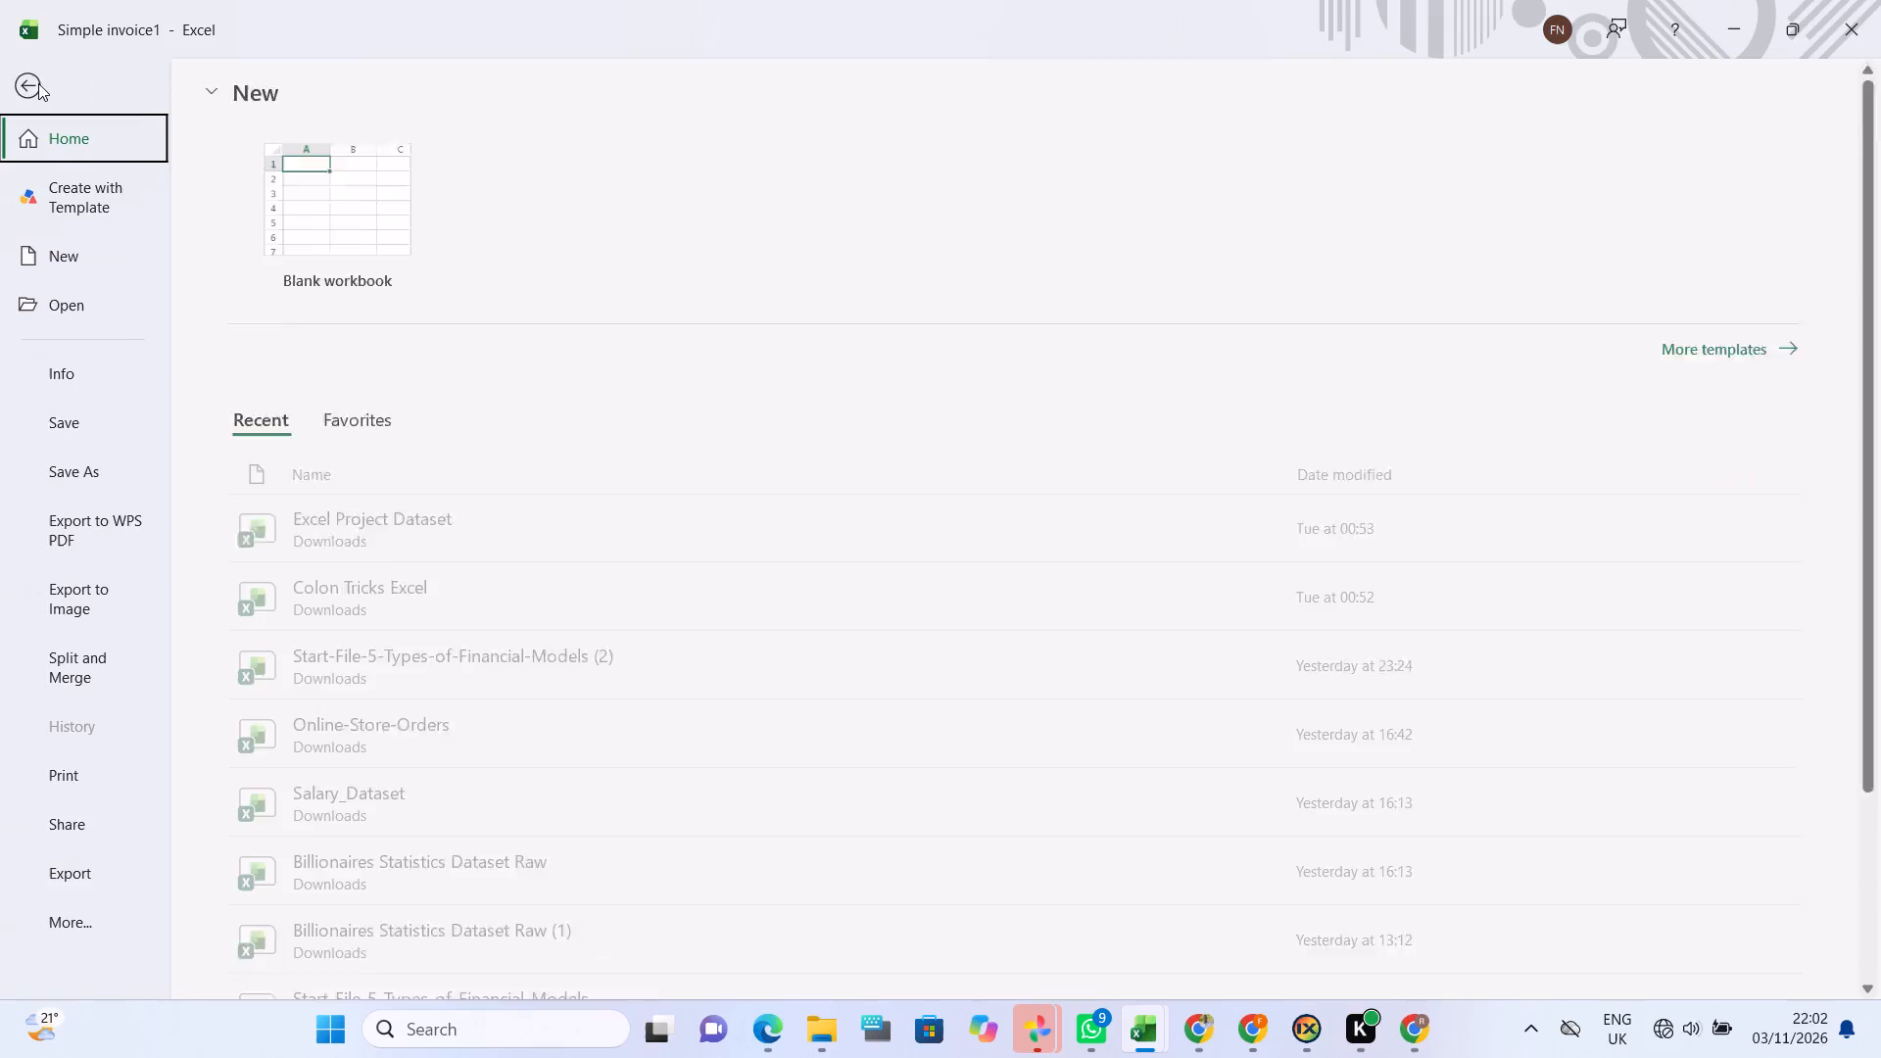
left_click(116, 457)
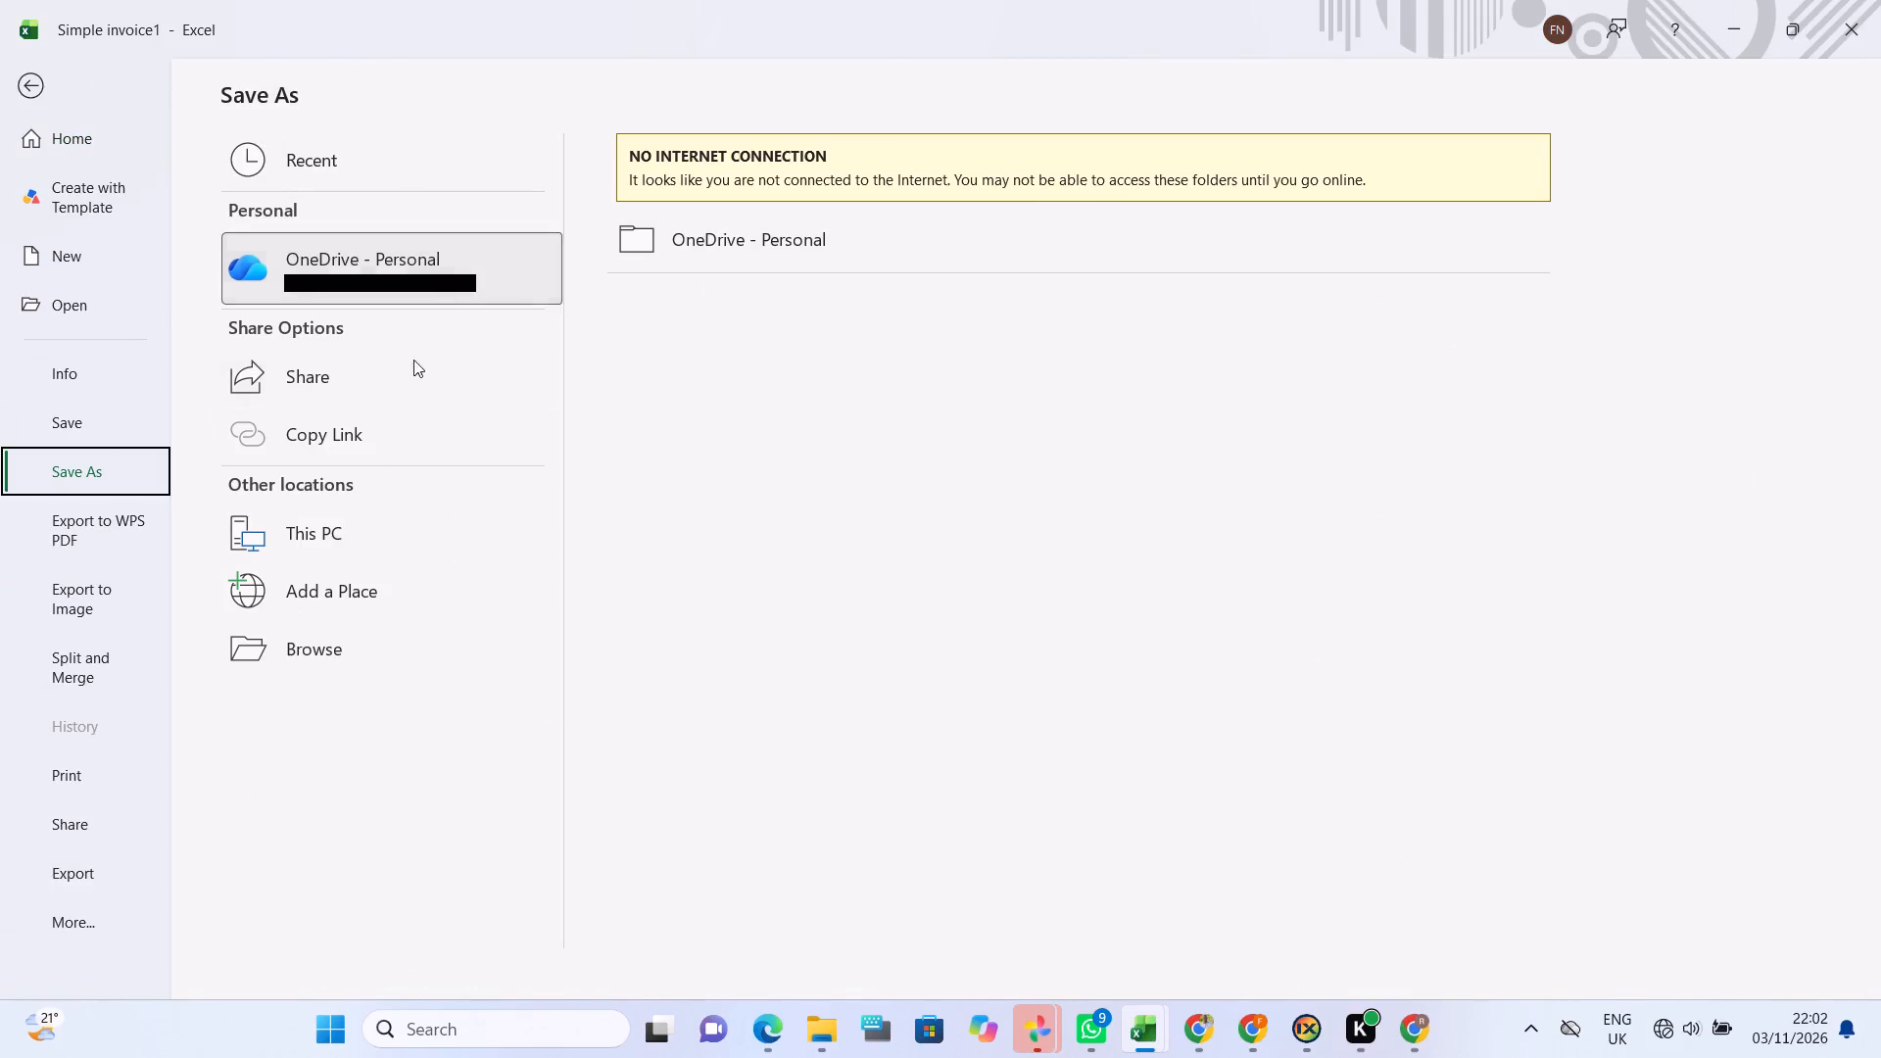
left_click(315, 548)
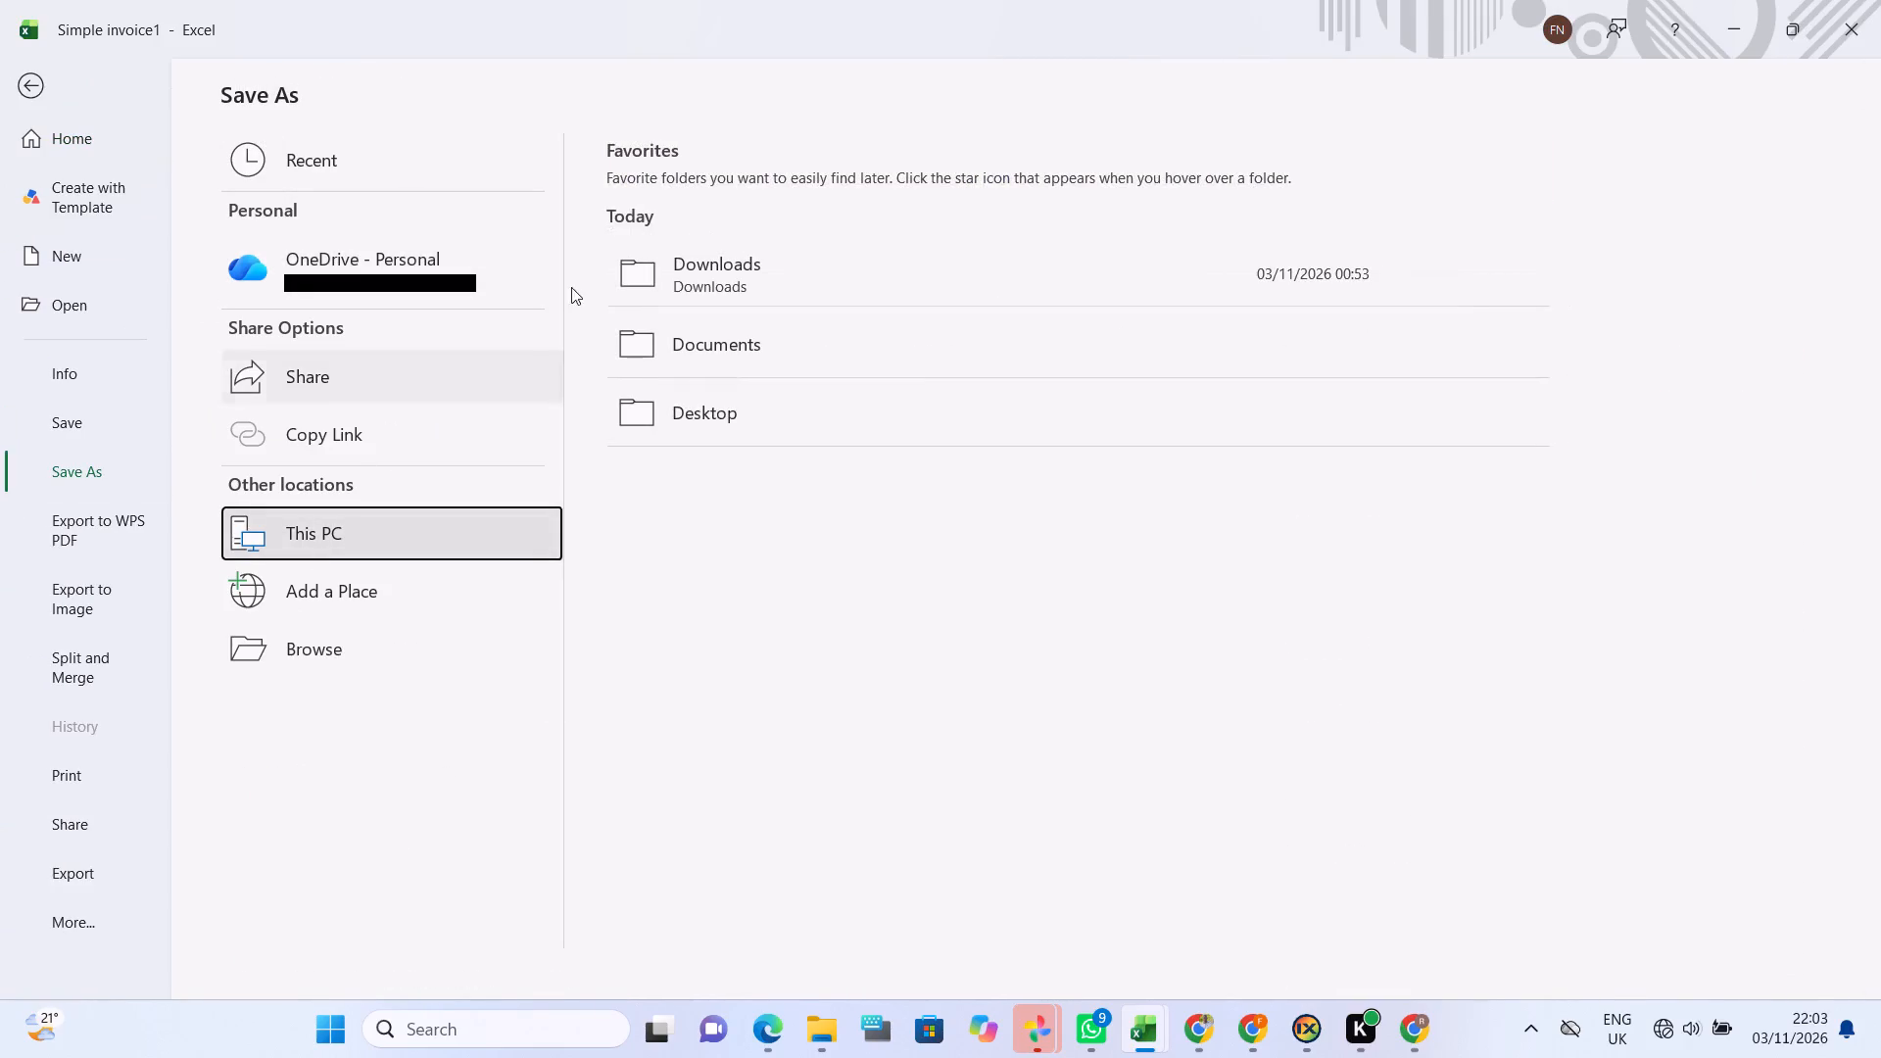
left_click(732, 357)
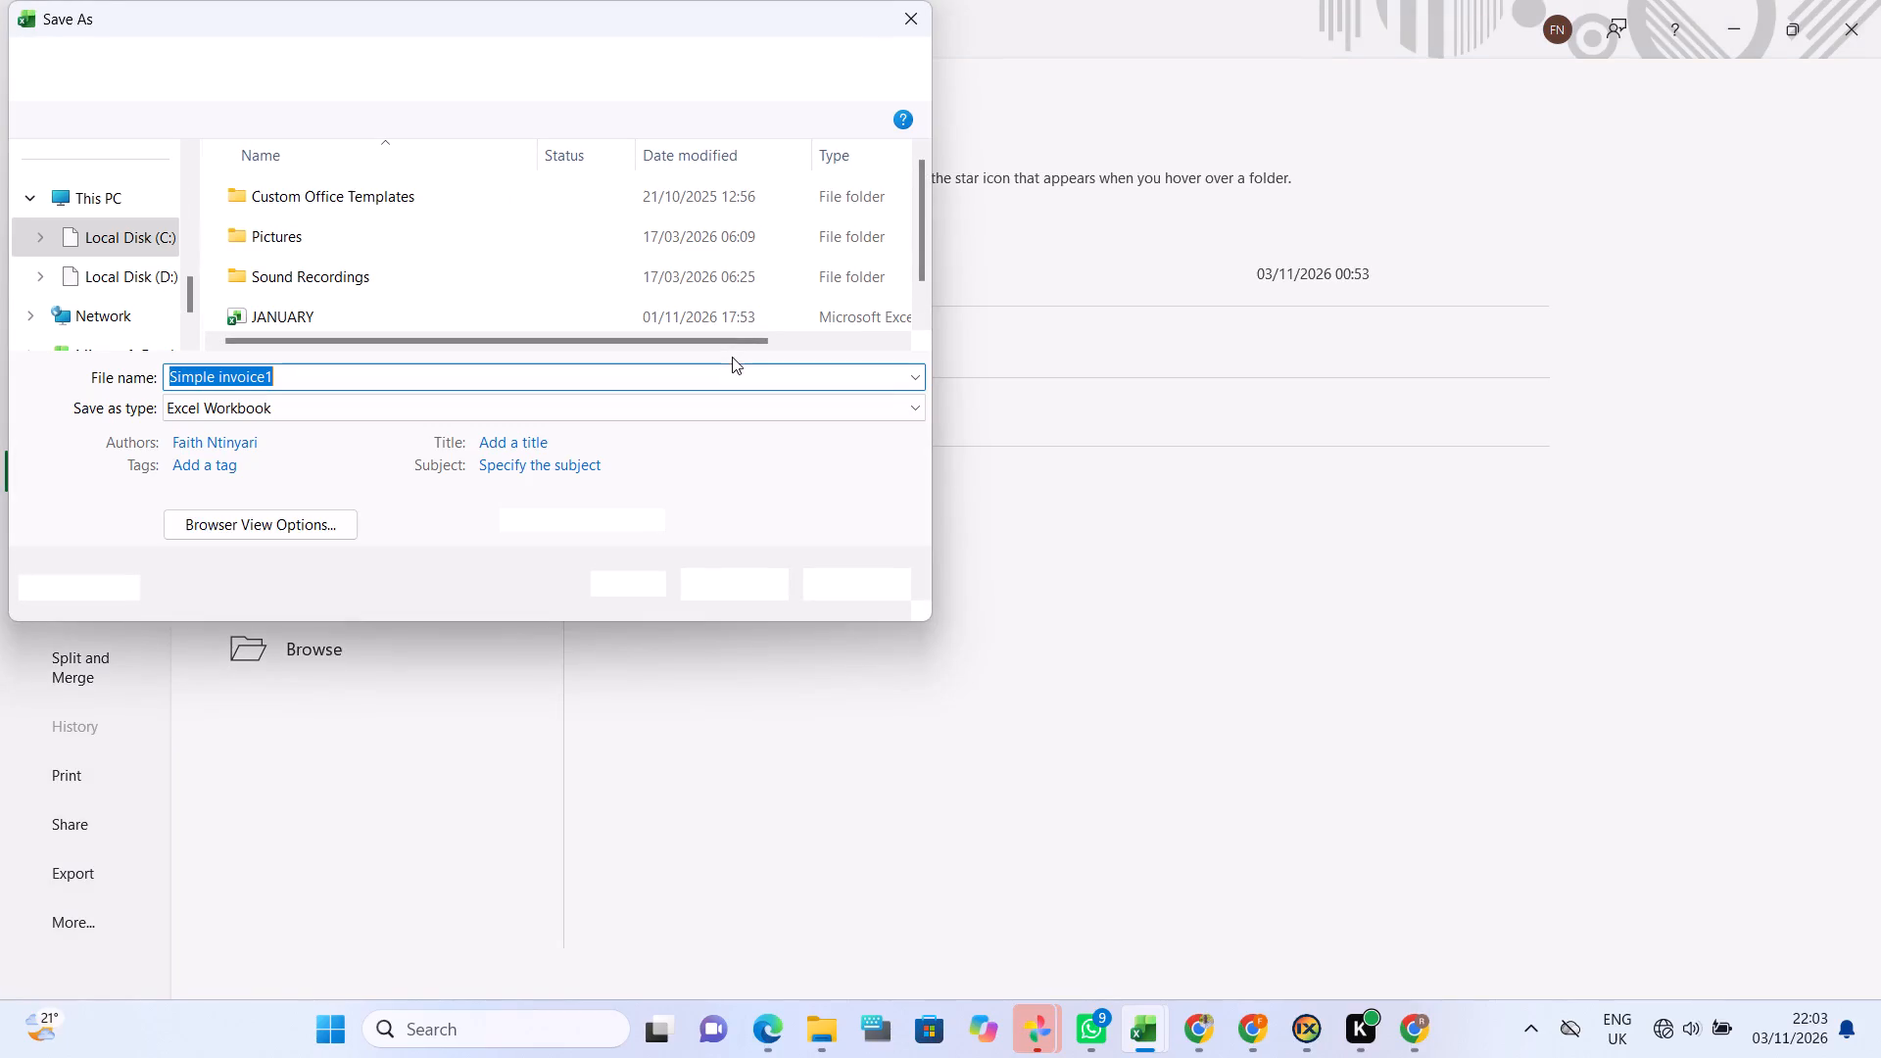
left_click(408, 406)
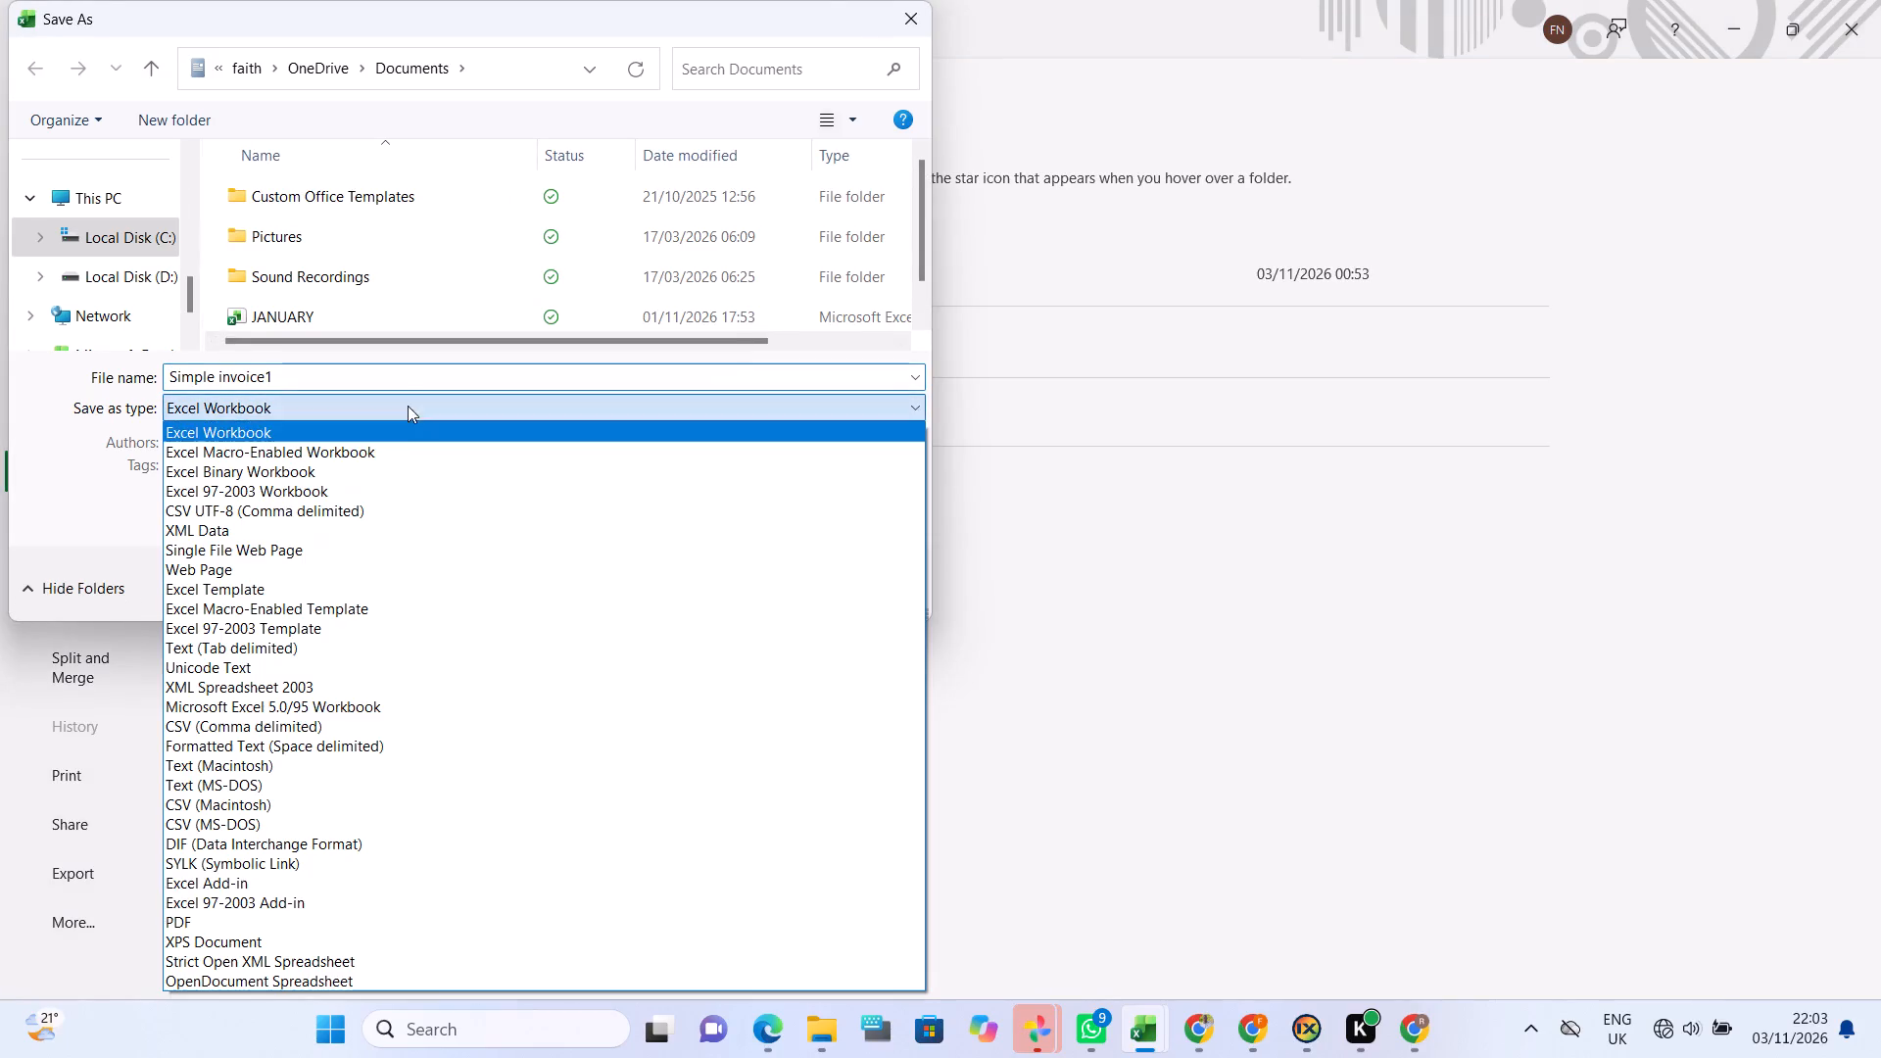
left_click(345, 922)
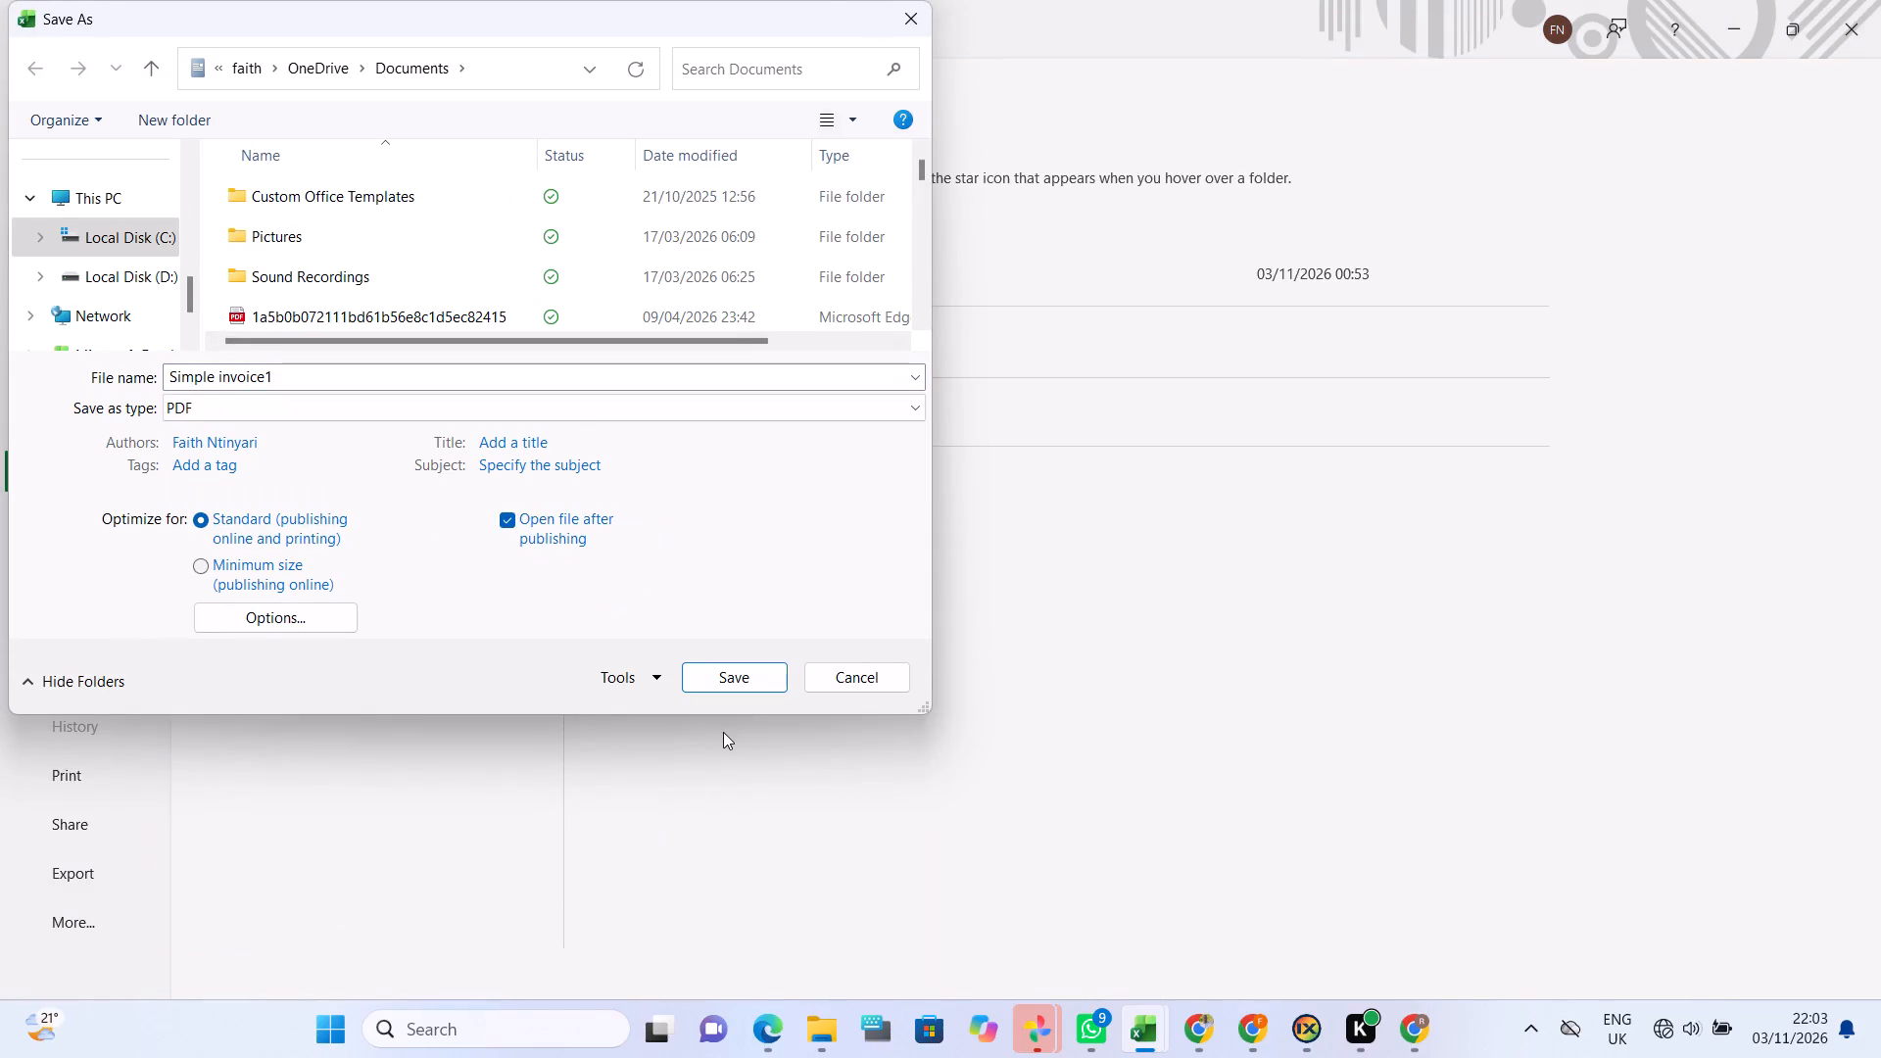
left_click(741, 684)
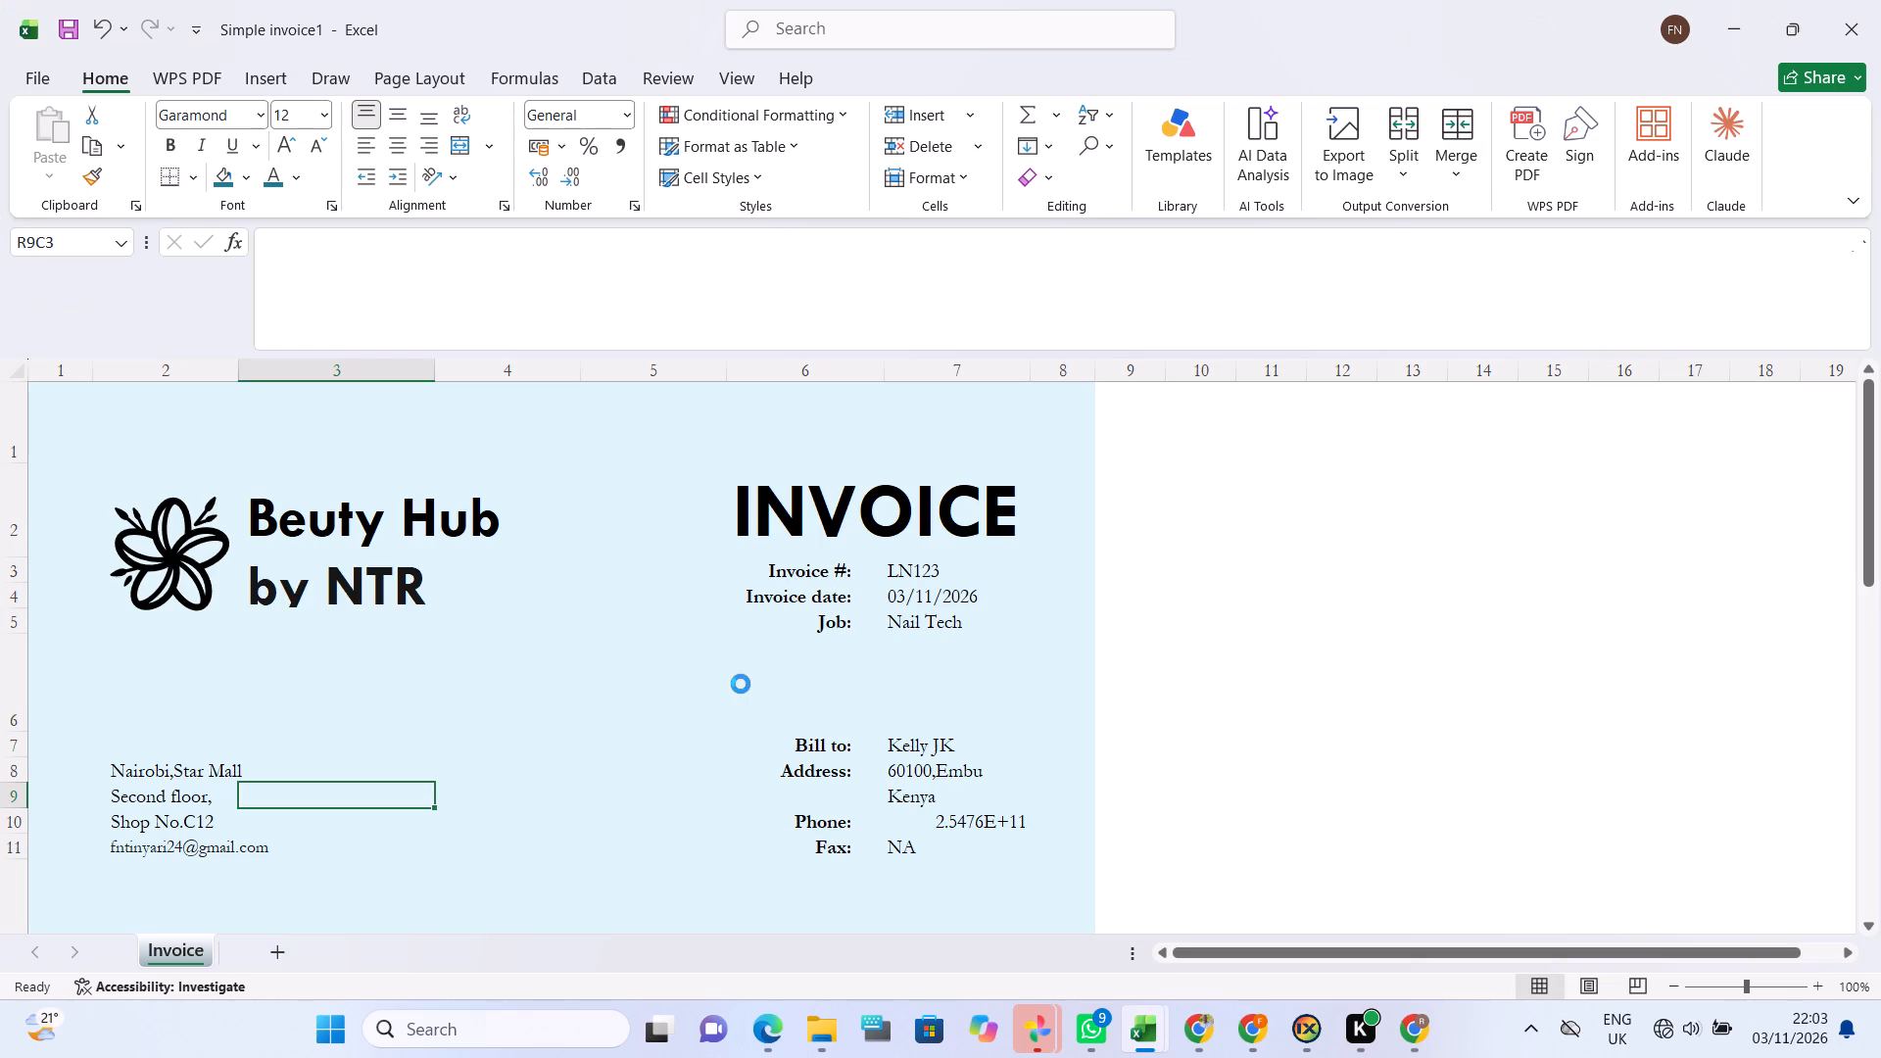
Examine the published PDF invoice, covering the logo, company and billing details, line items, totals and payment terms.
scroll(741, 684, "down", 3)
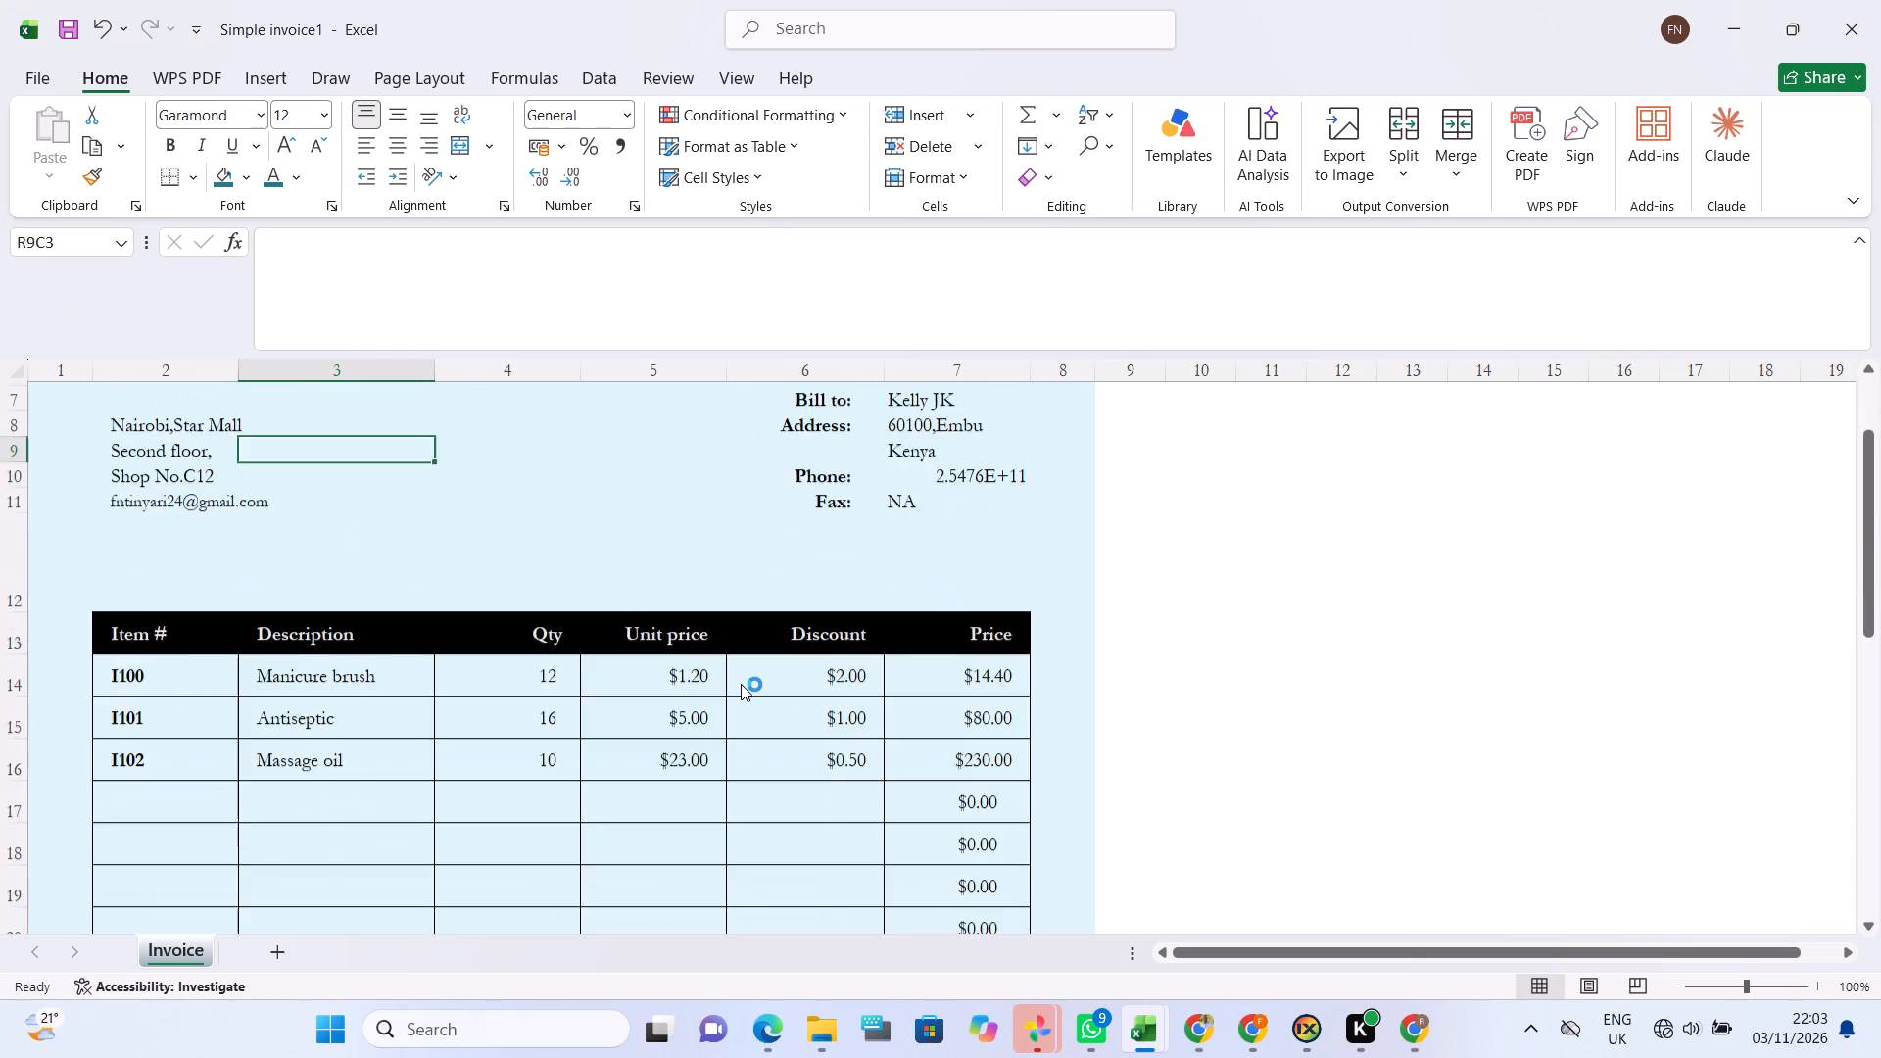
scroll(741, 684, "down", 1)
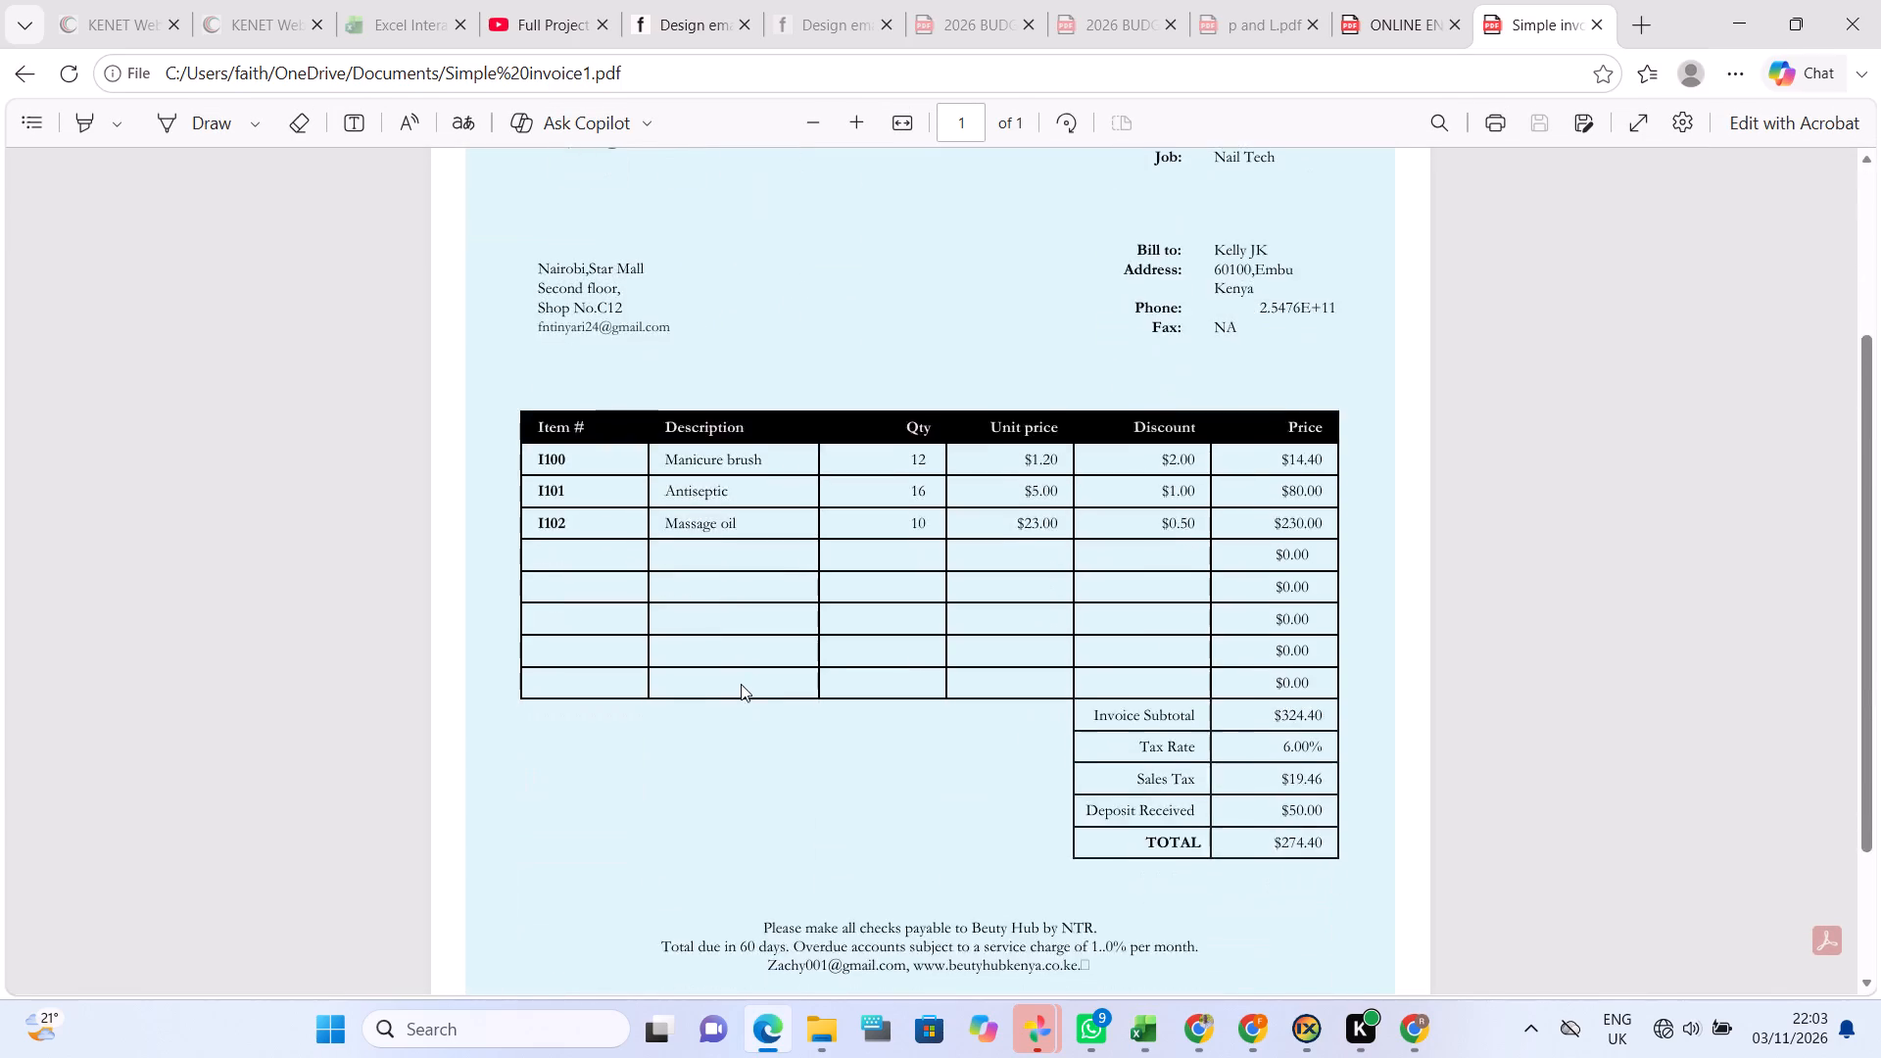
scroll(741, 684, "down", 1)
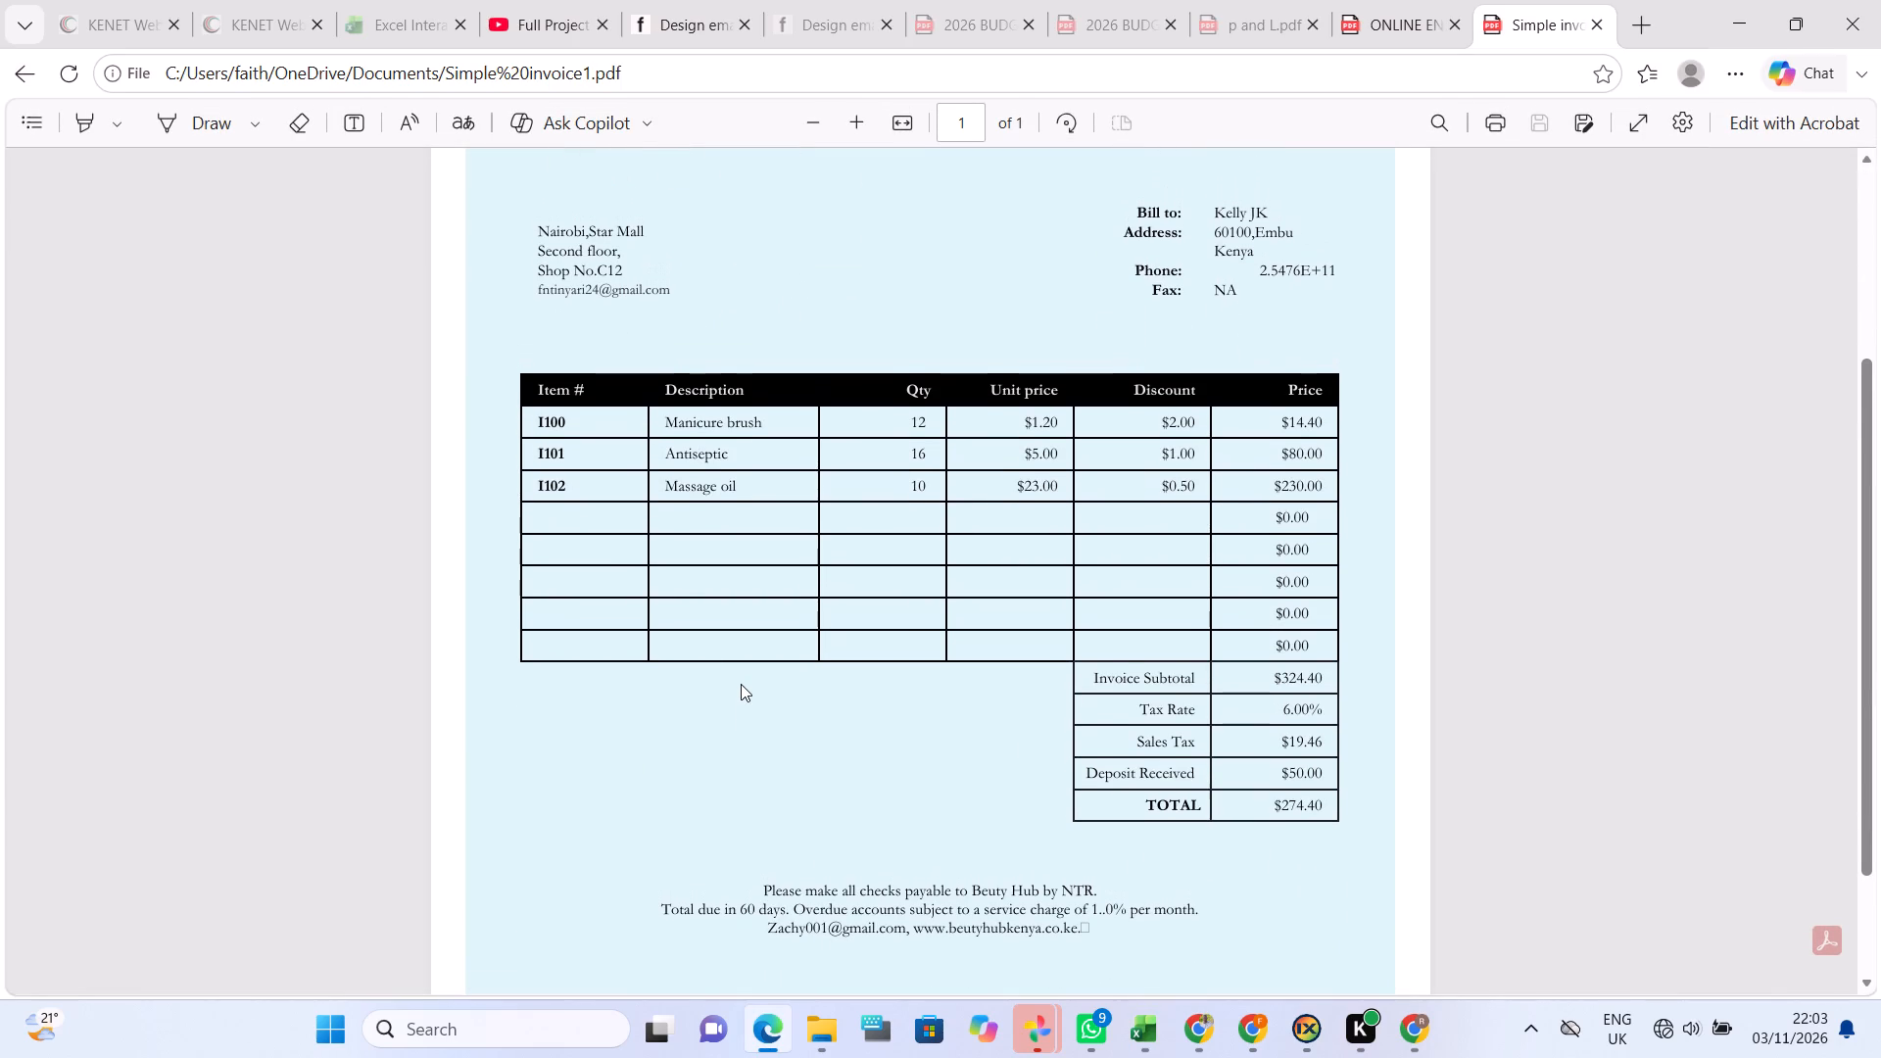
scroll(741, 684, "up", 1)
scroll(741, 684, "down", 1)
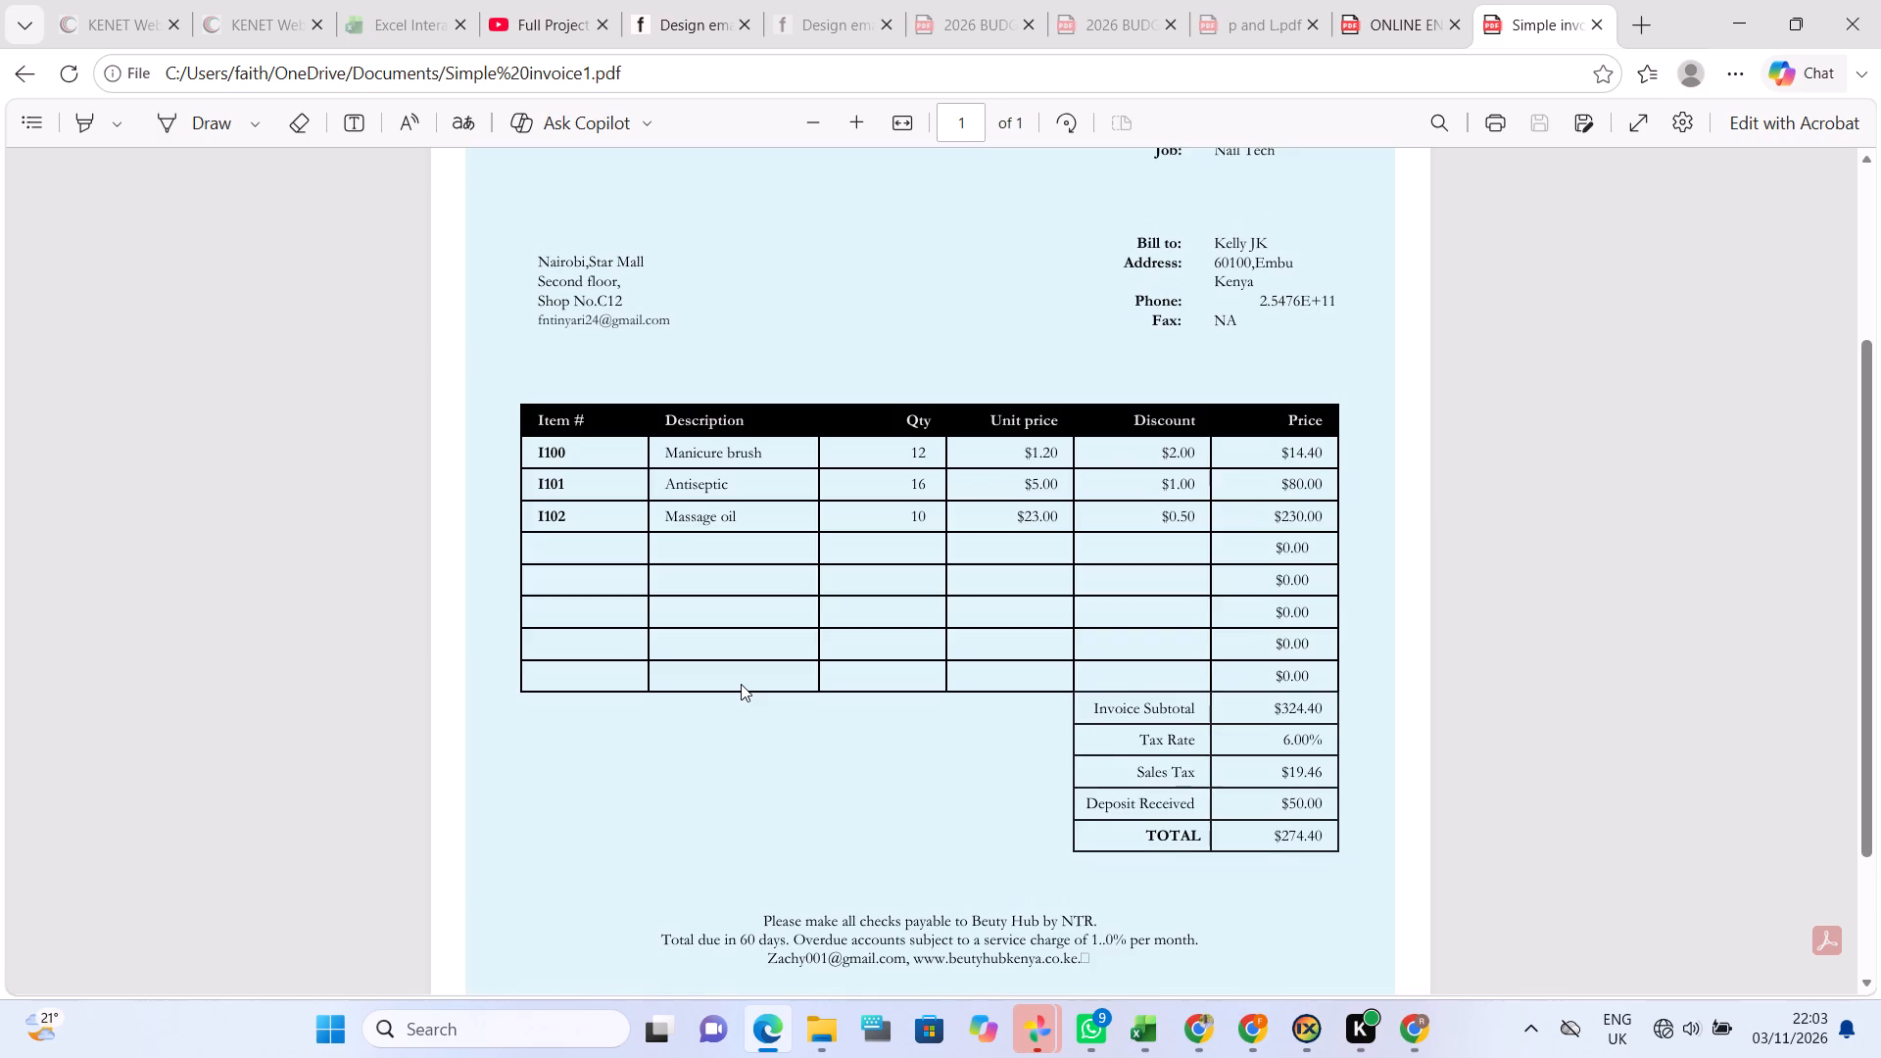
scroll(741, 684, "down", 1)
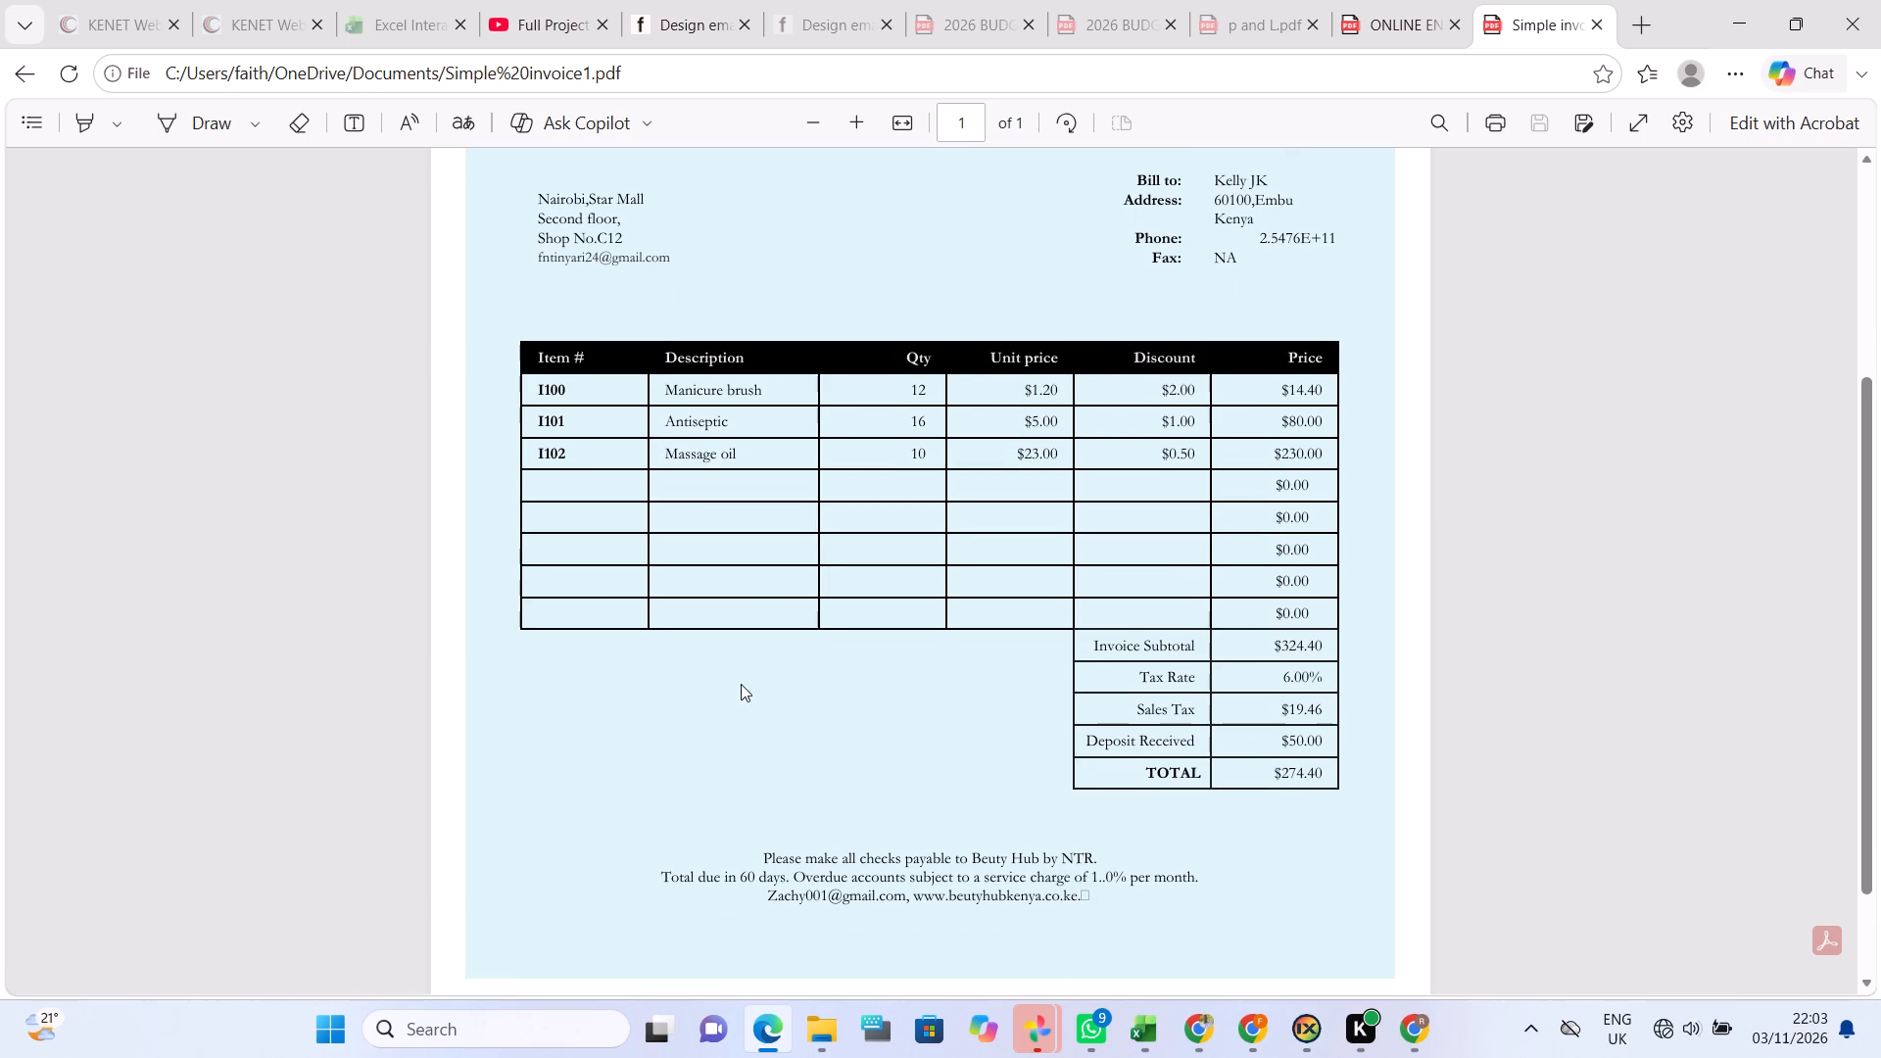
scroll(741, 684, "up", 2)
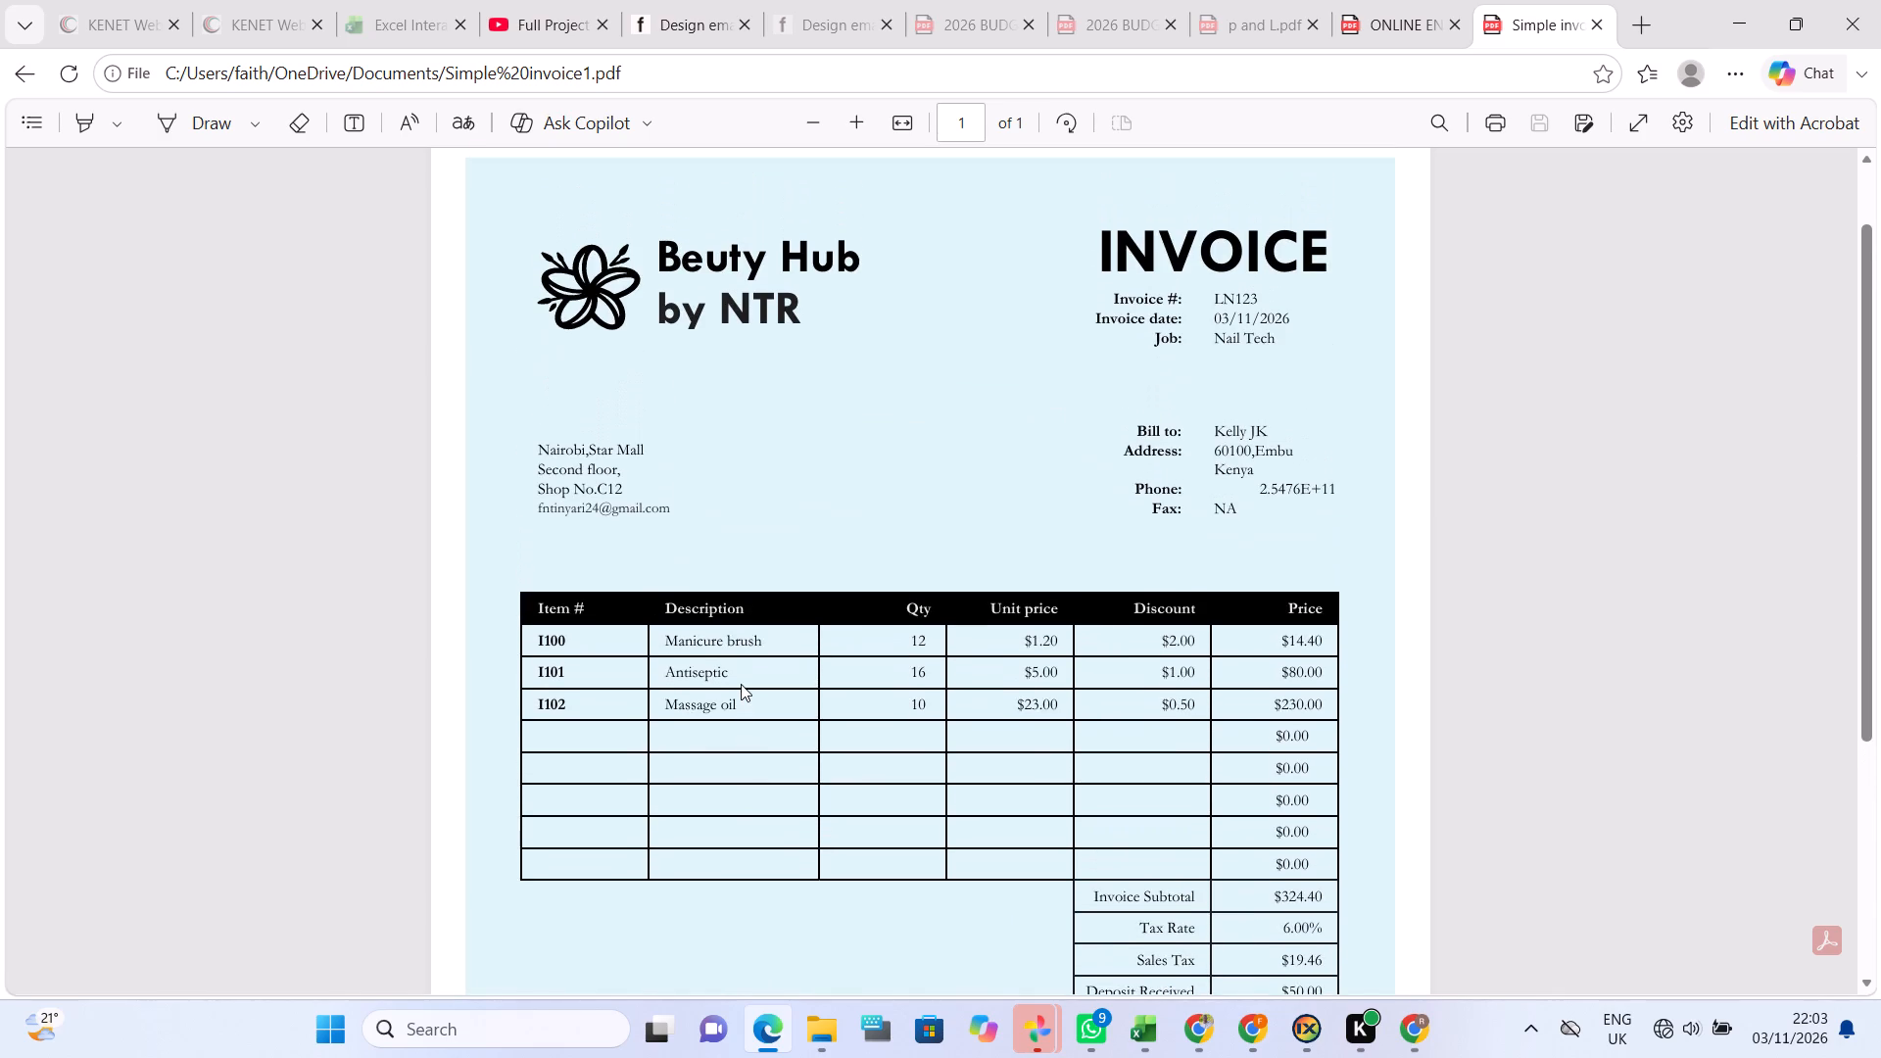
scroll(741, 684, "up", 1)
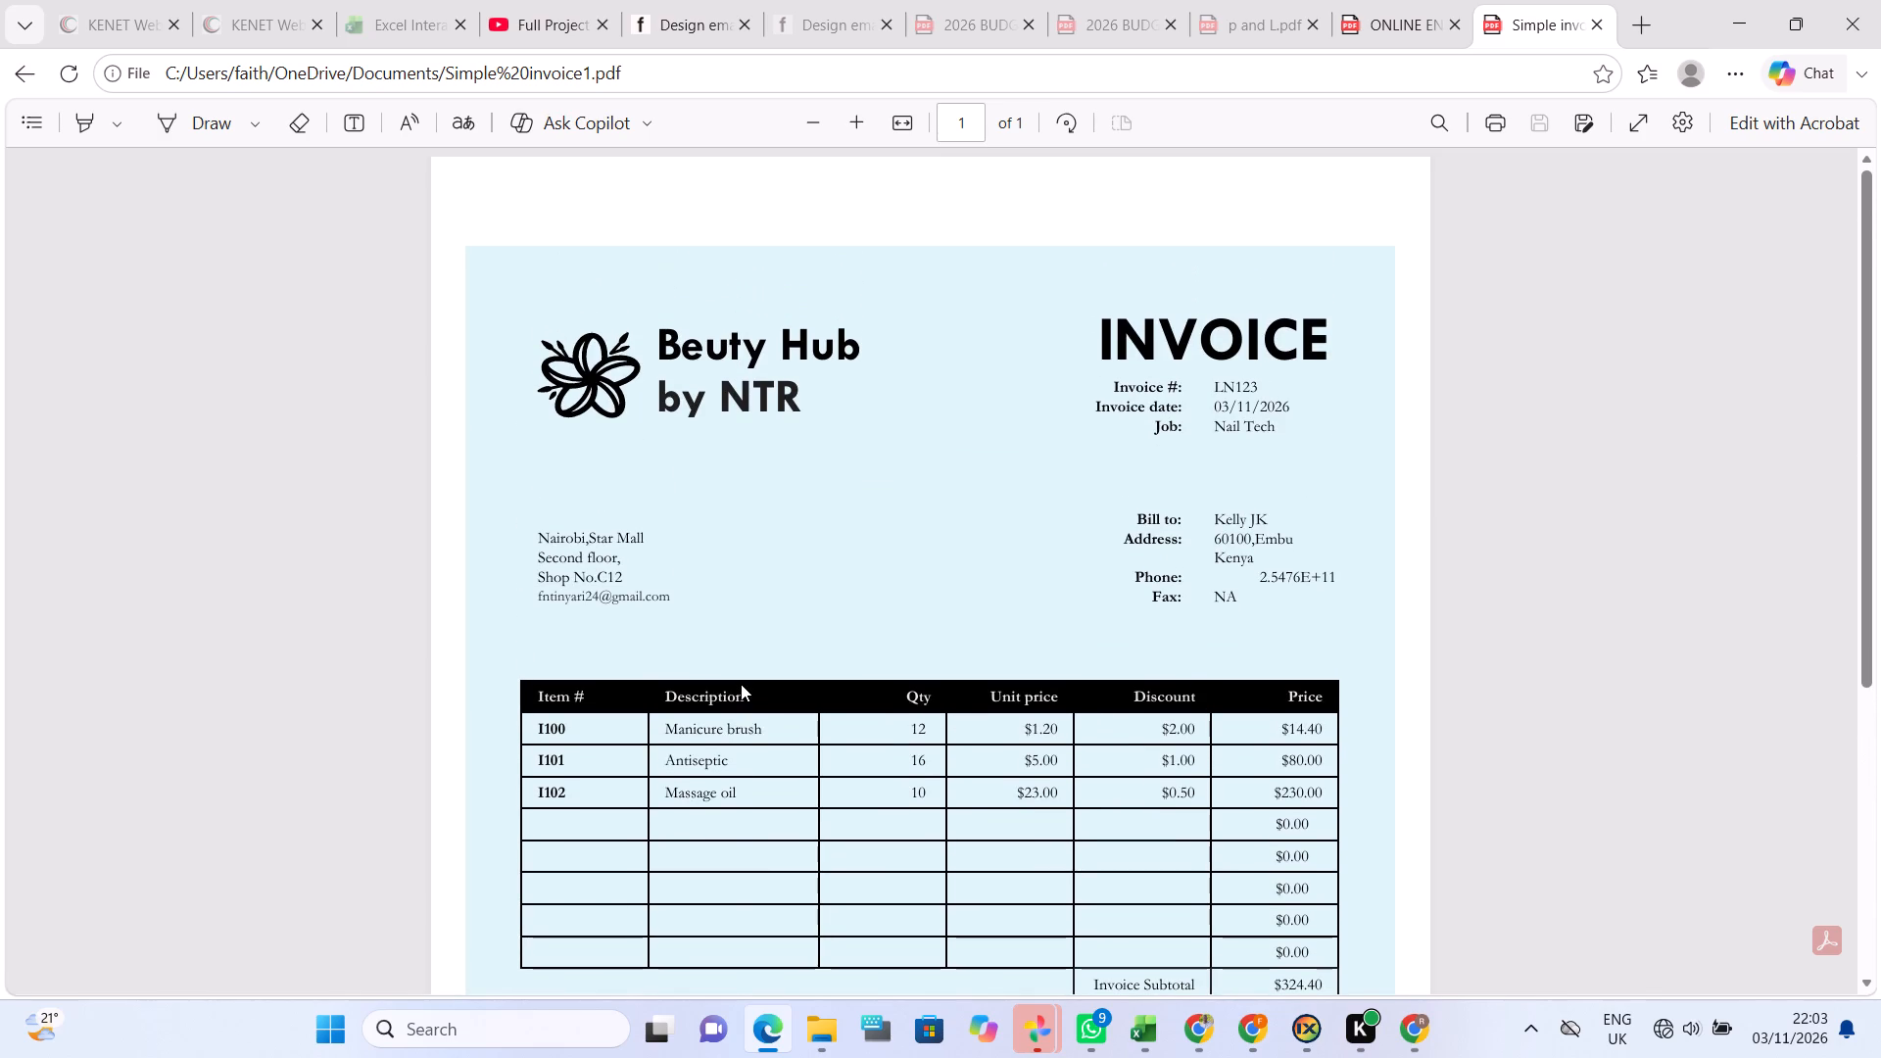
scroll(741, 684, "down", 1)
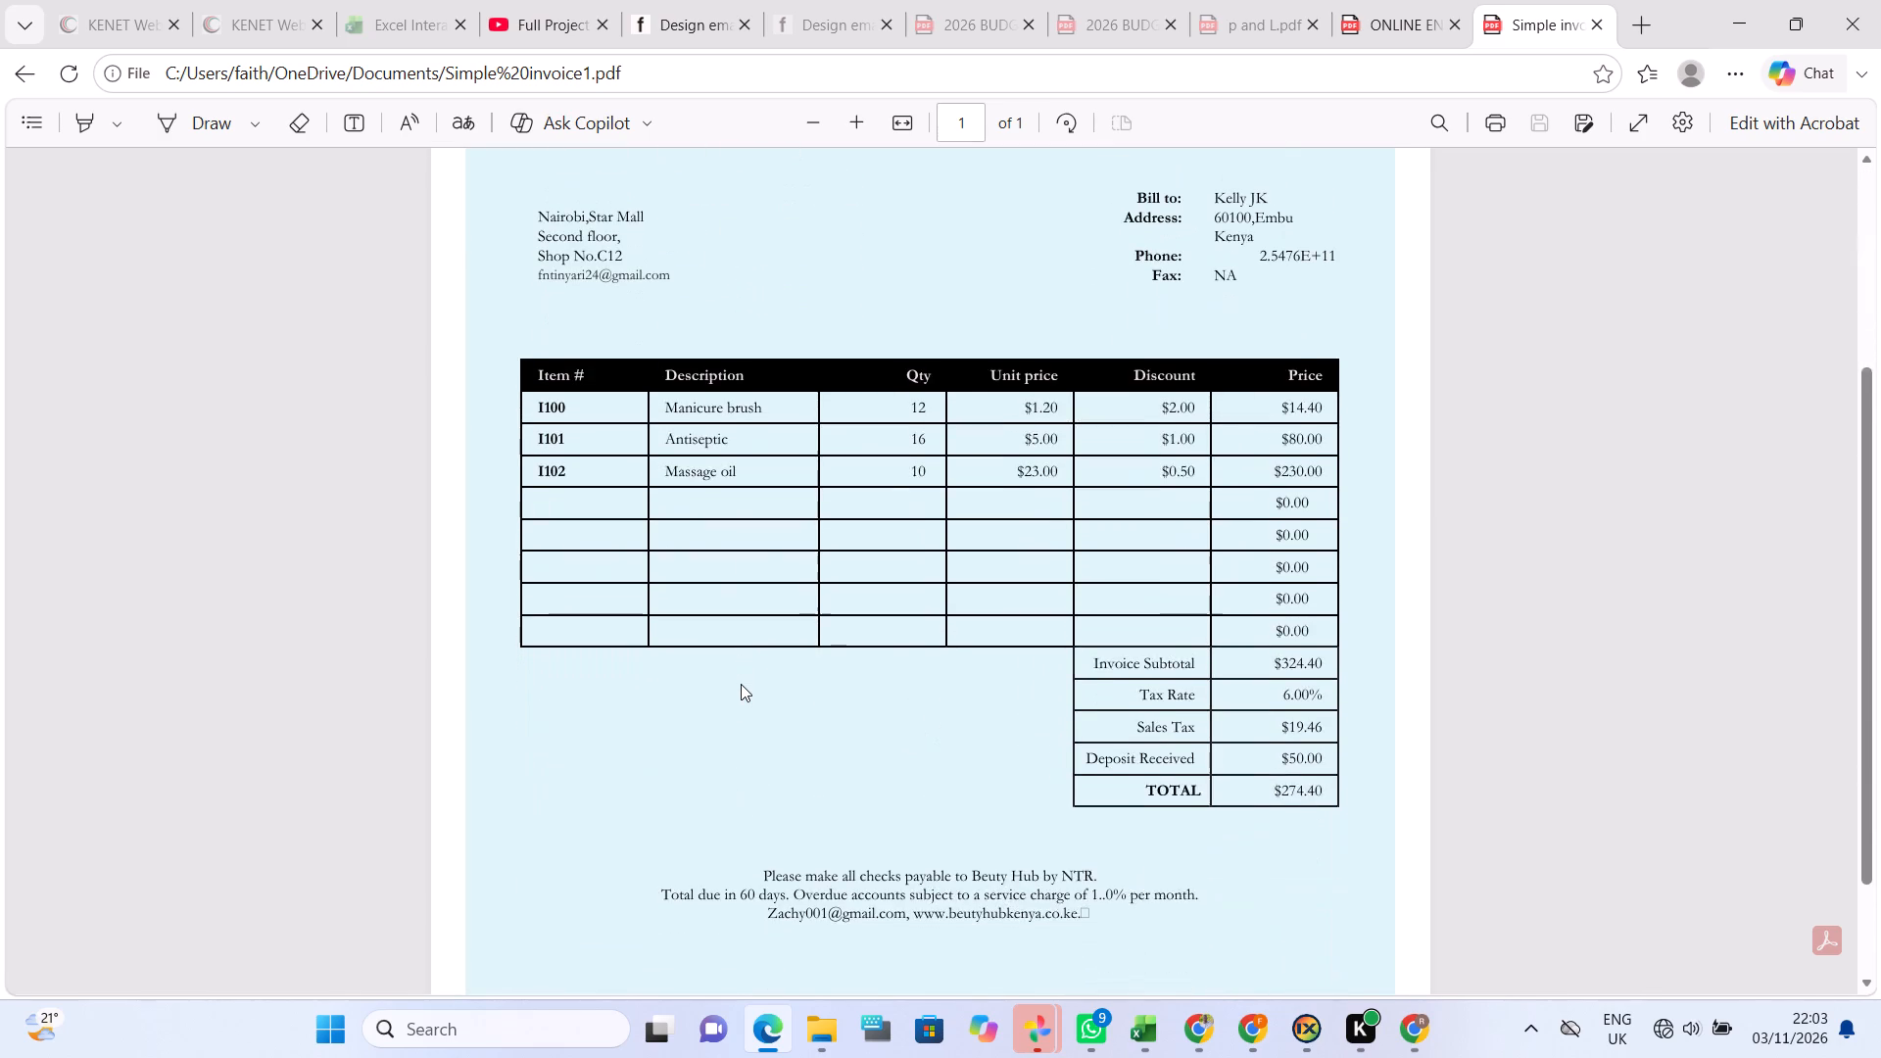
scroll(741, 684, "down", 1)
scroll(741, 684, "up", 3)
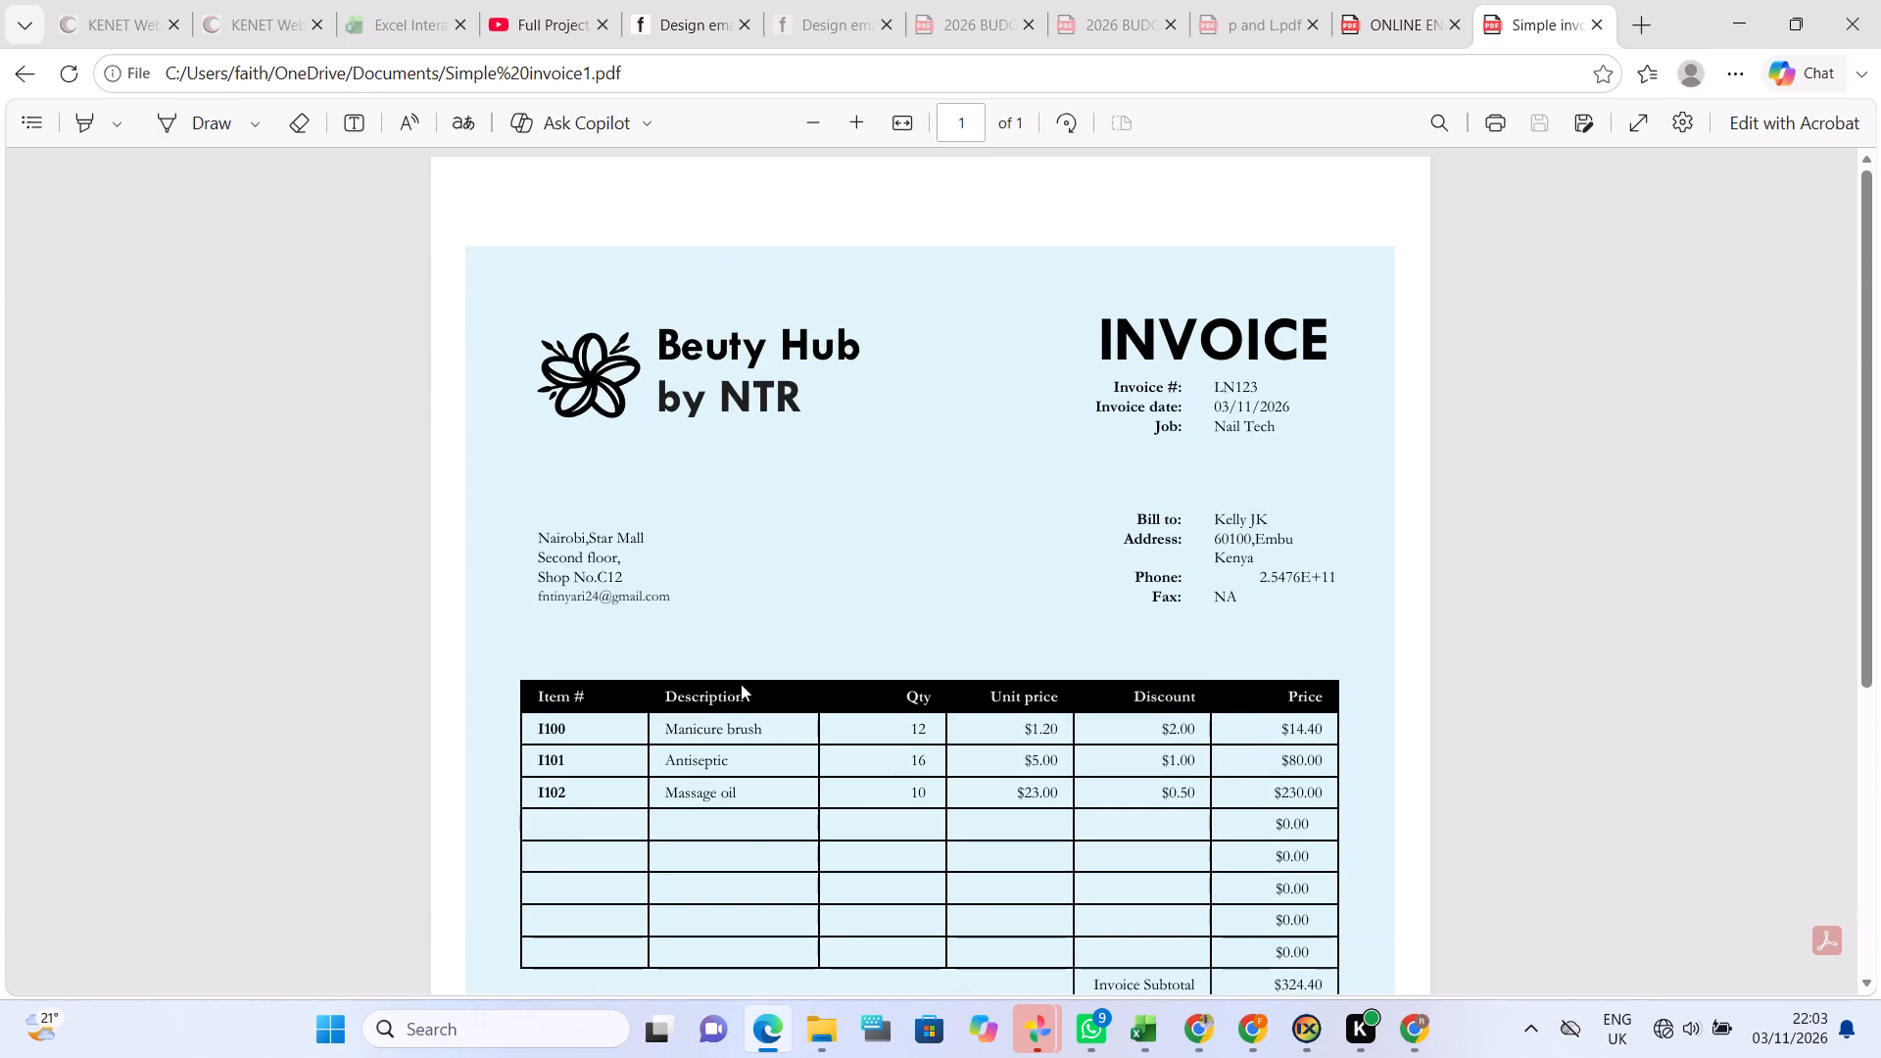
scroll(741, 684, "down", 1)
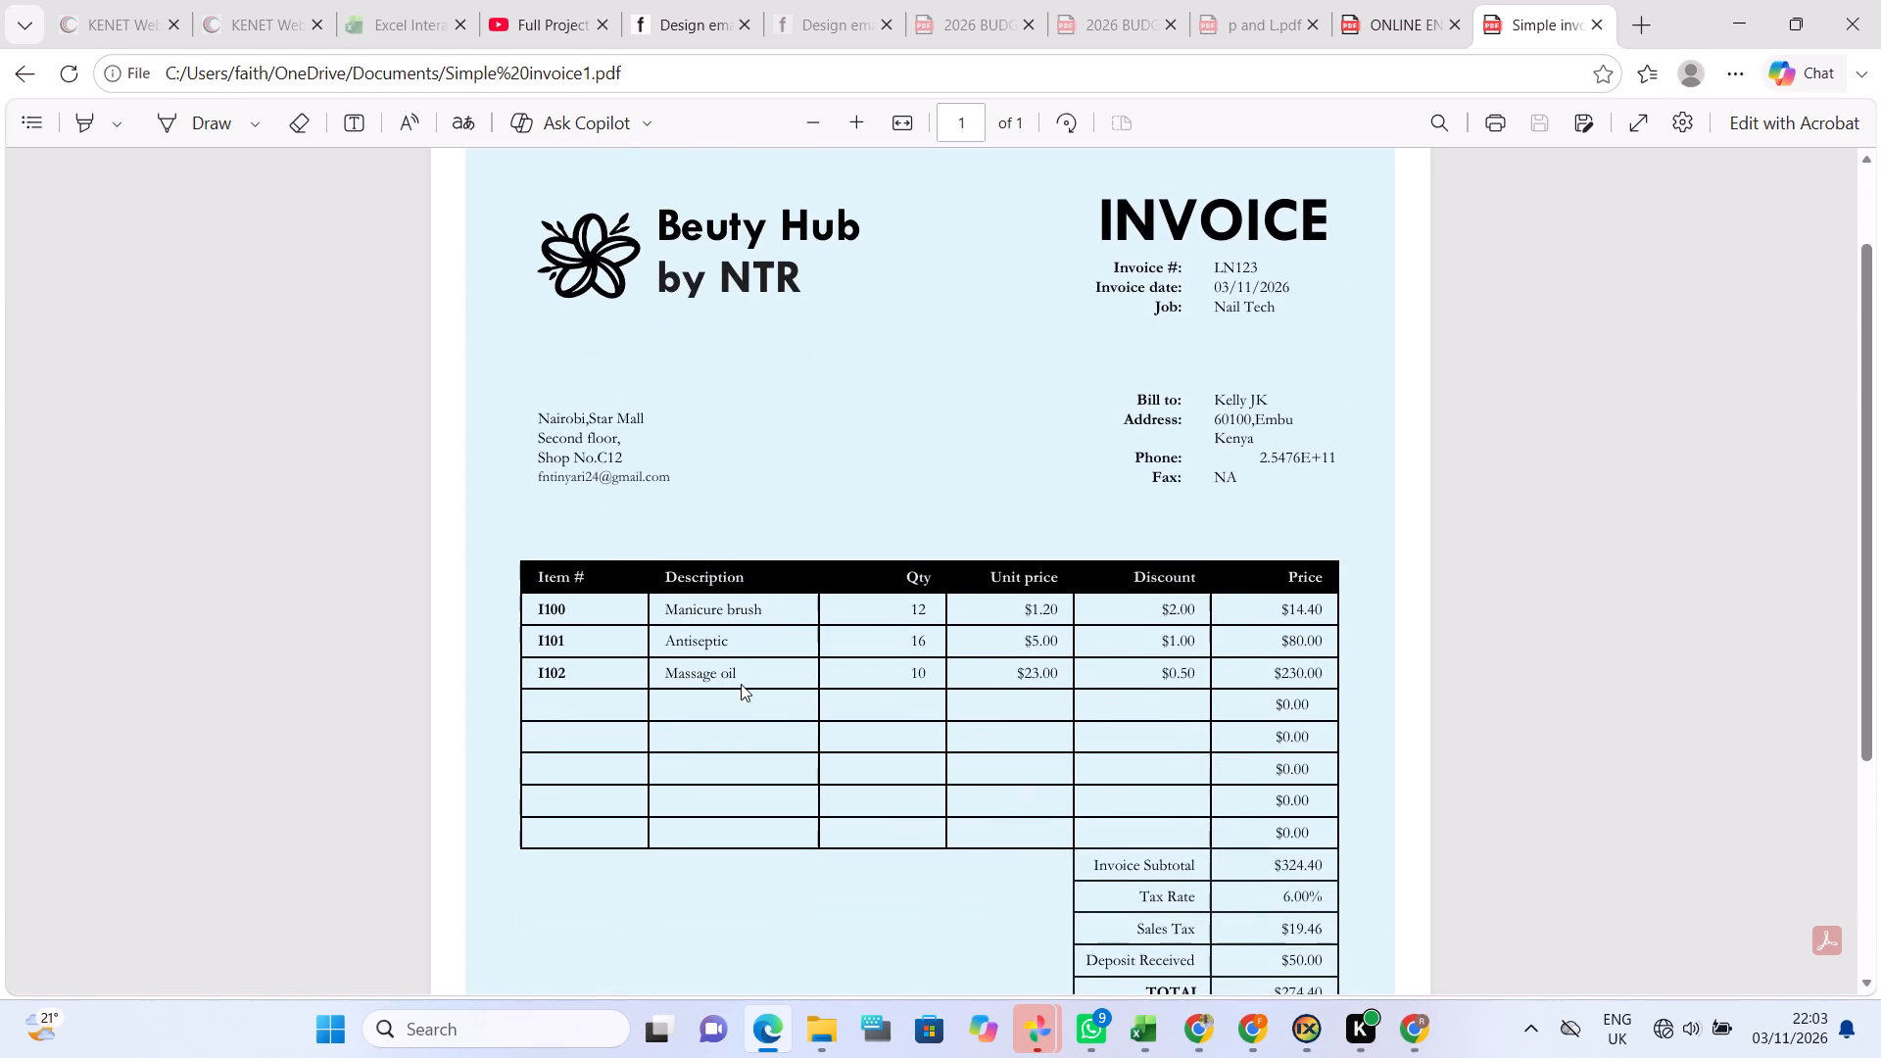
scroll(741, 684, "down", 1)
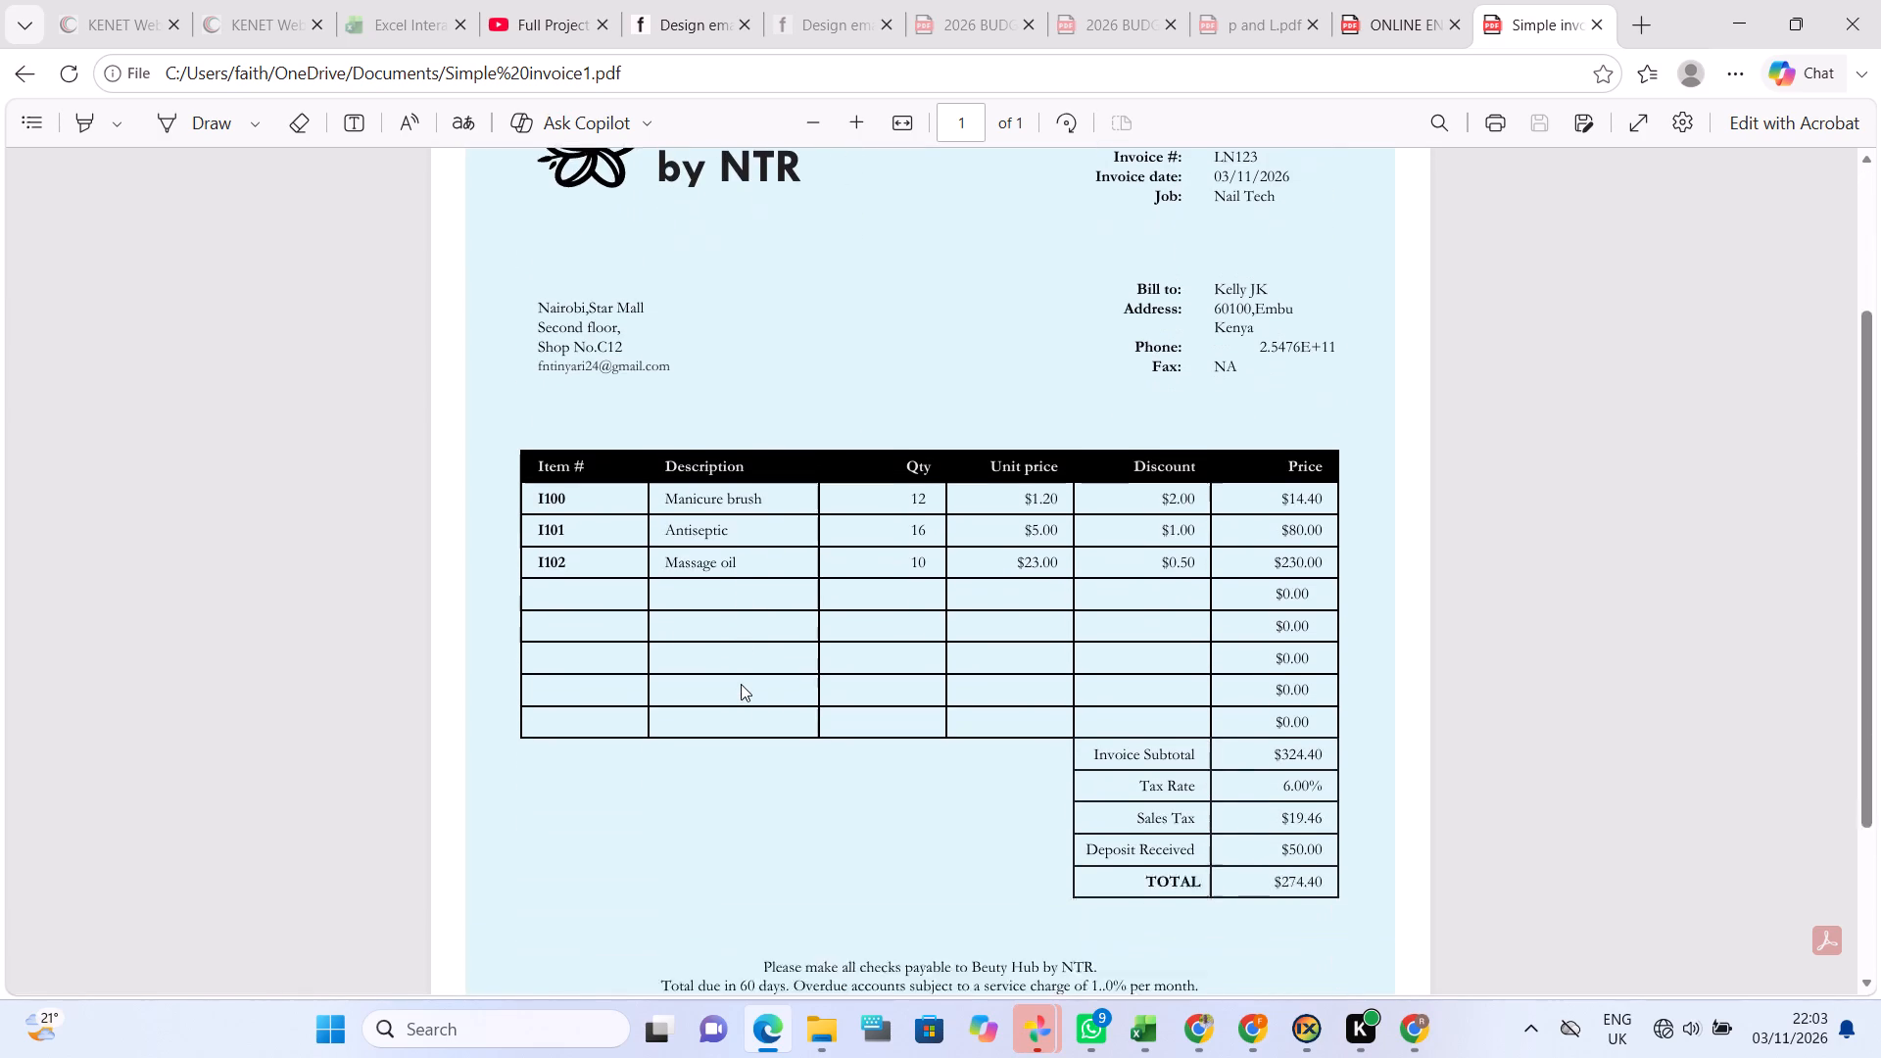
scroll(741, 684, "down", 2)
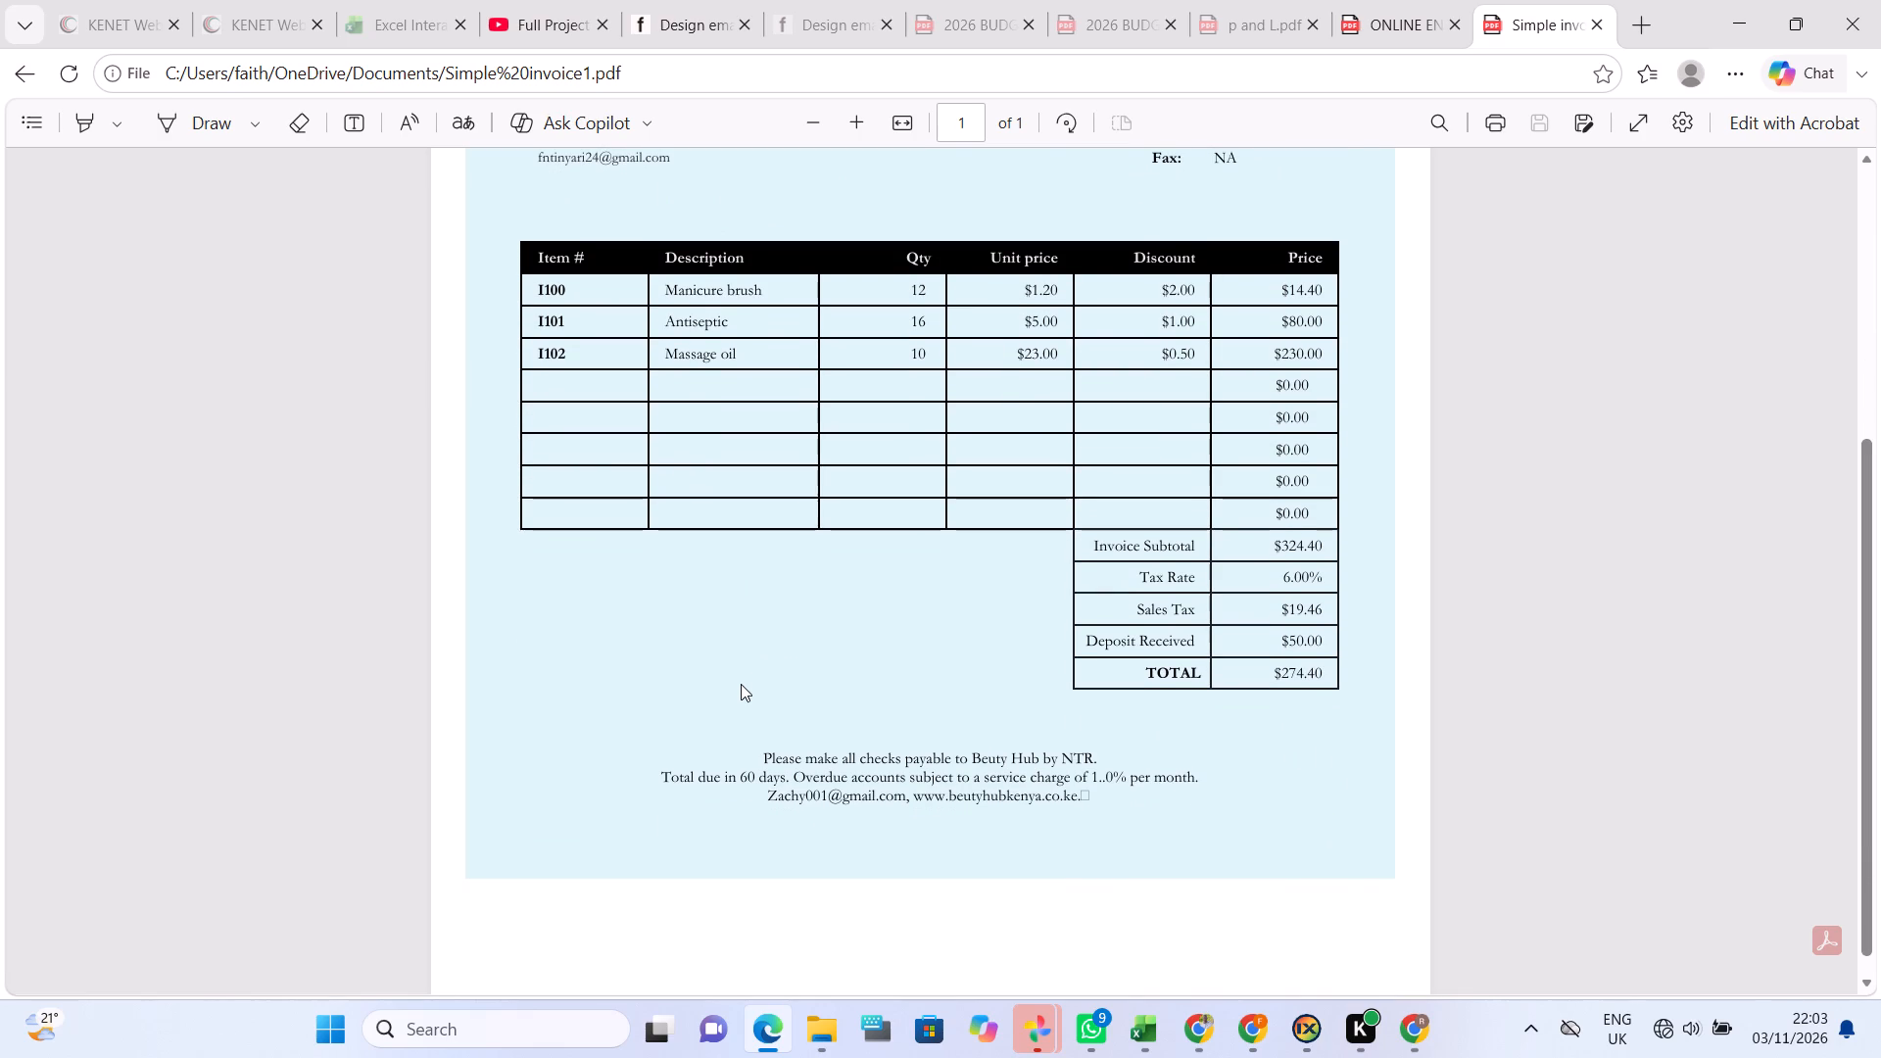
scroll(741, 684, "down", 1)
scroll(741, 684, "up", 1)
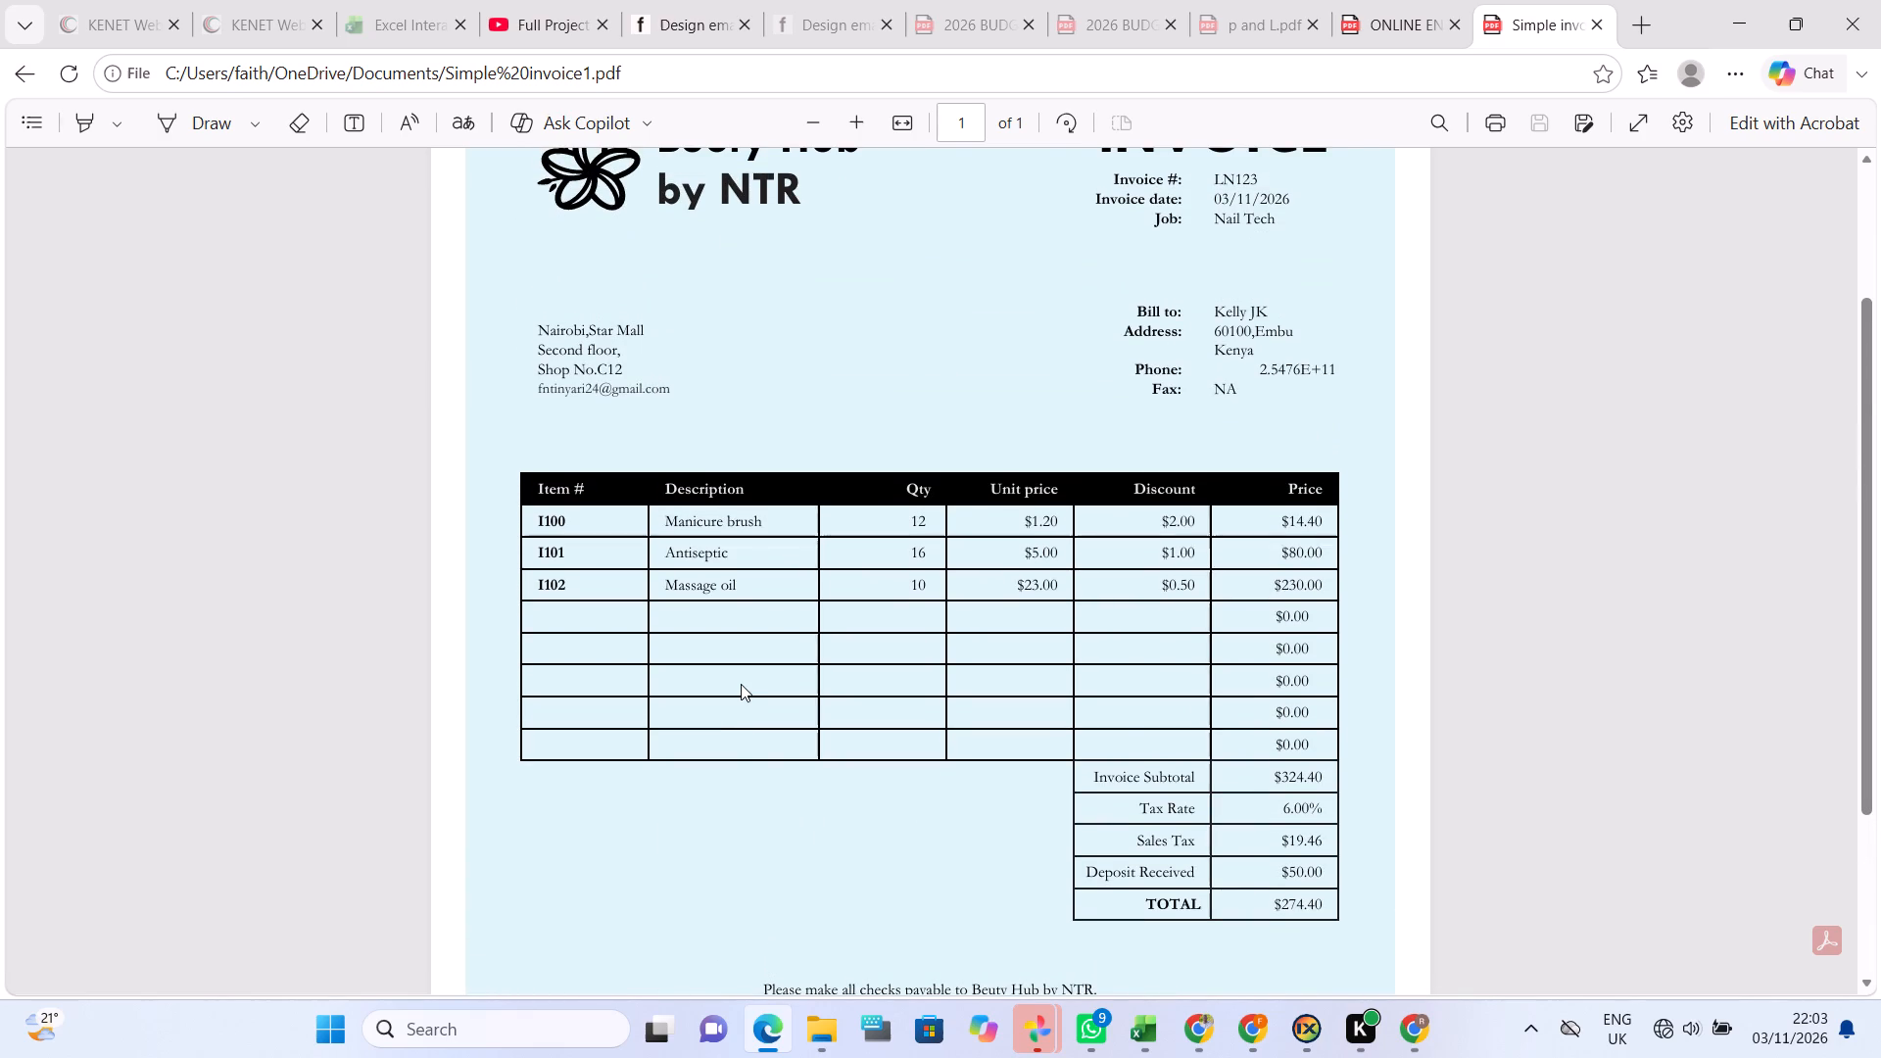
scroll(741, 684, "down", 2)
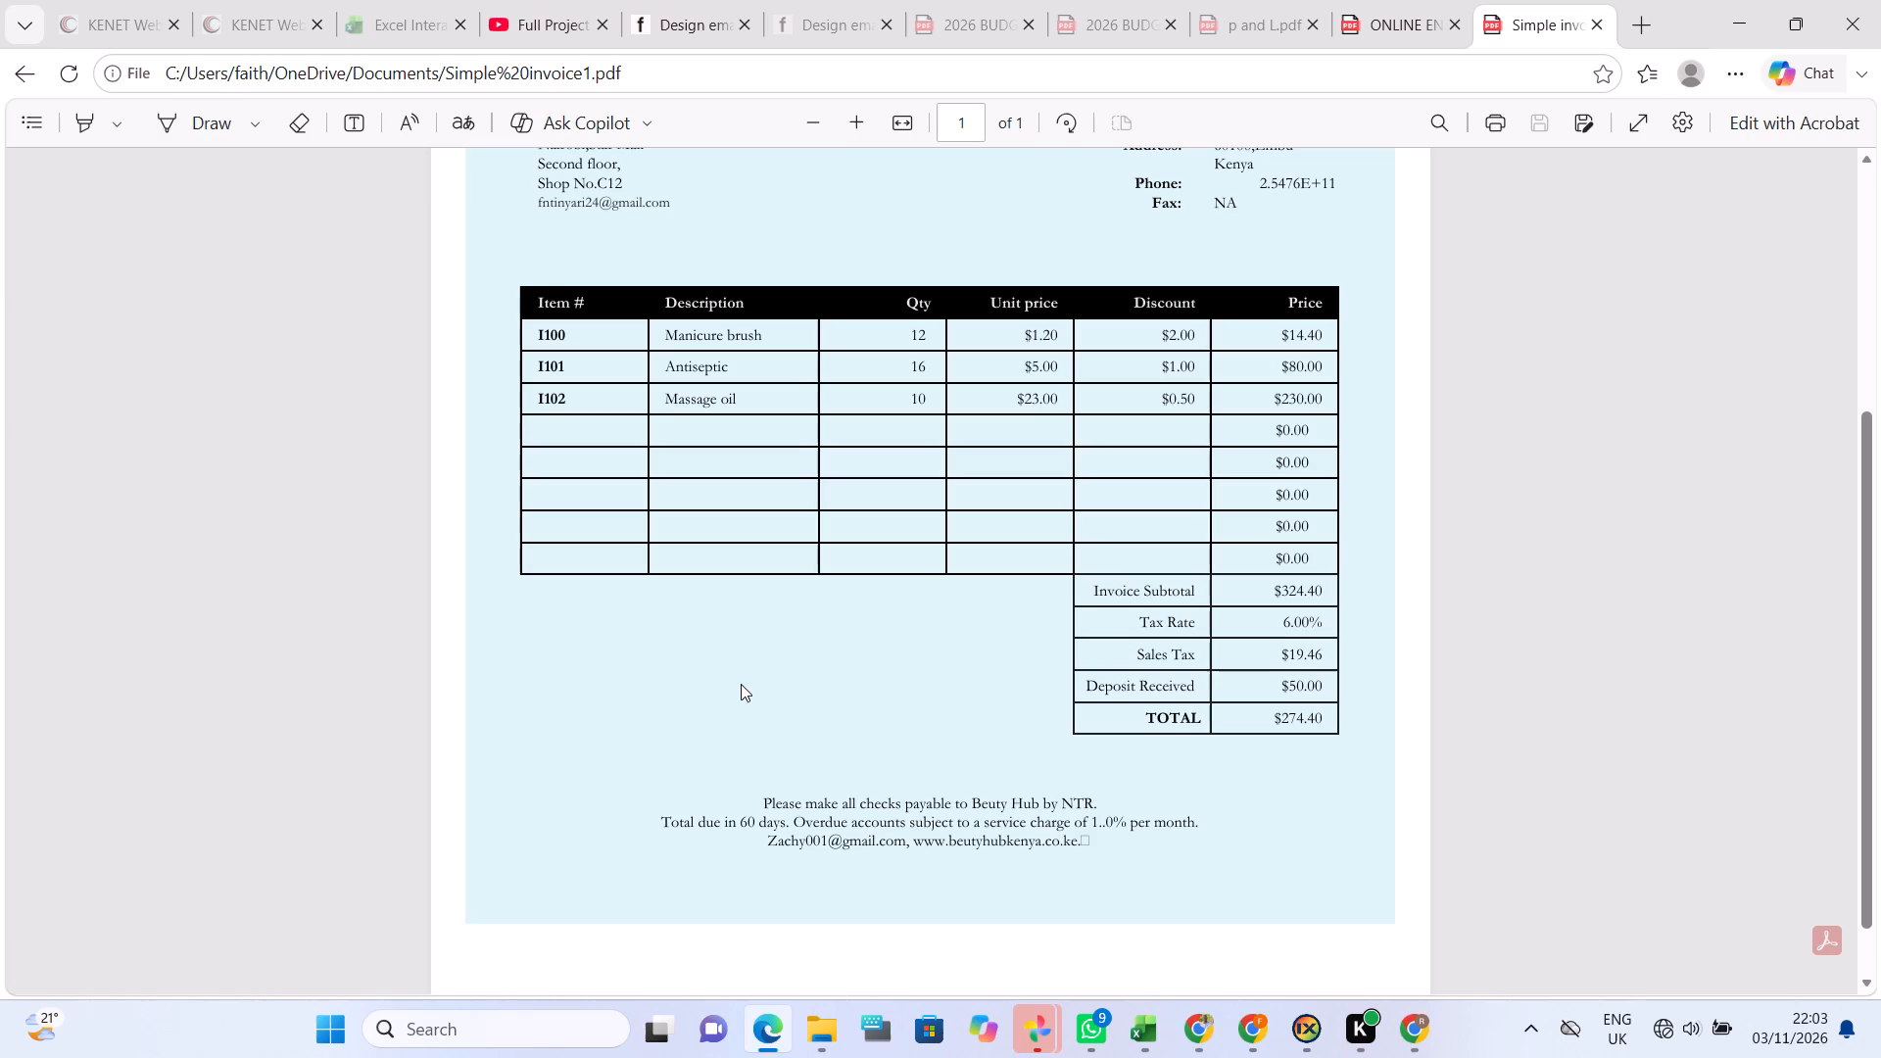
scroll(741, 684, "down", 1)
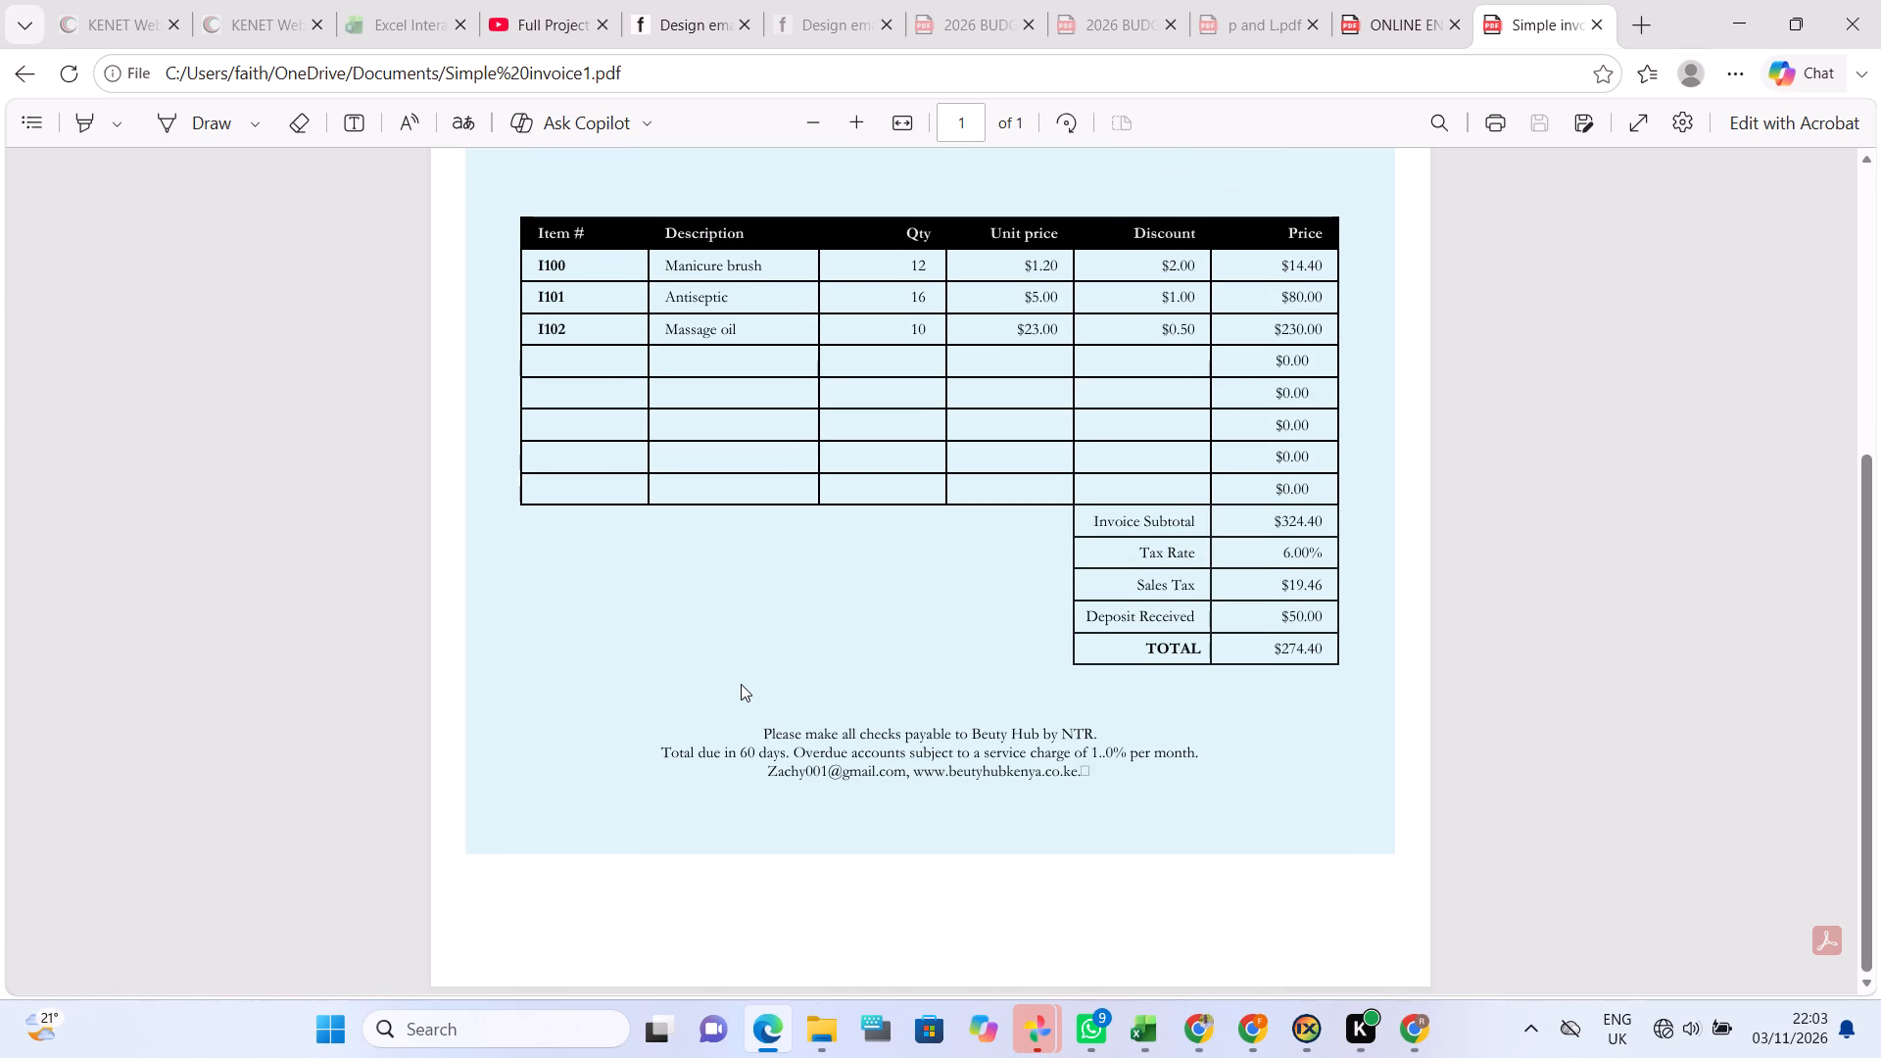
scroll(741, 684, "down", 1)
scroll(741, 684, "up", 5)
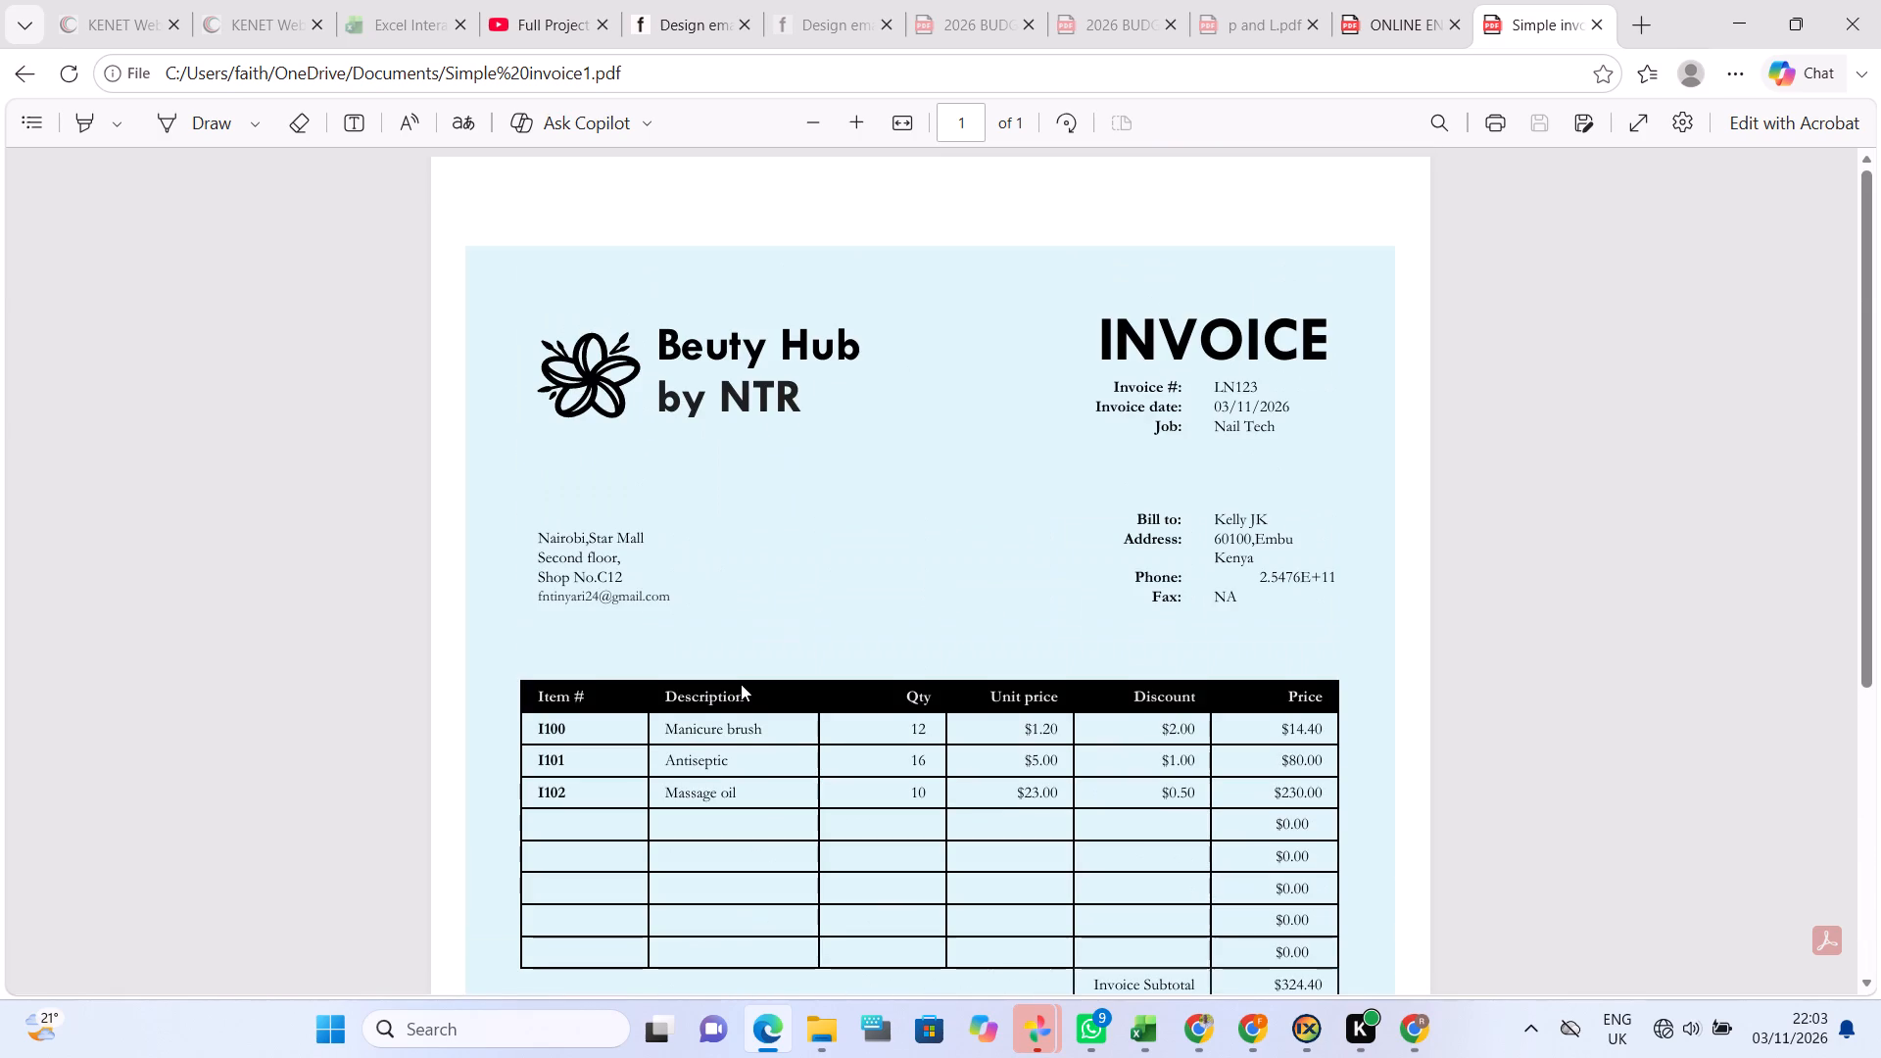
scroll(741, 684, "up", 1)
scroll(741, 684, "down", 4)
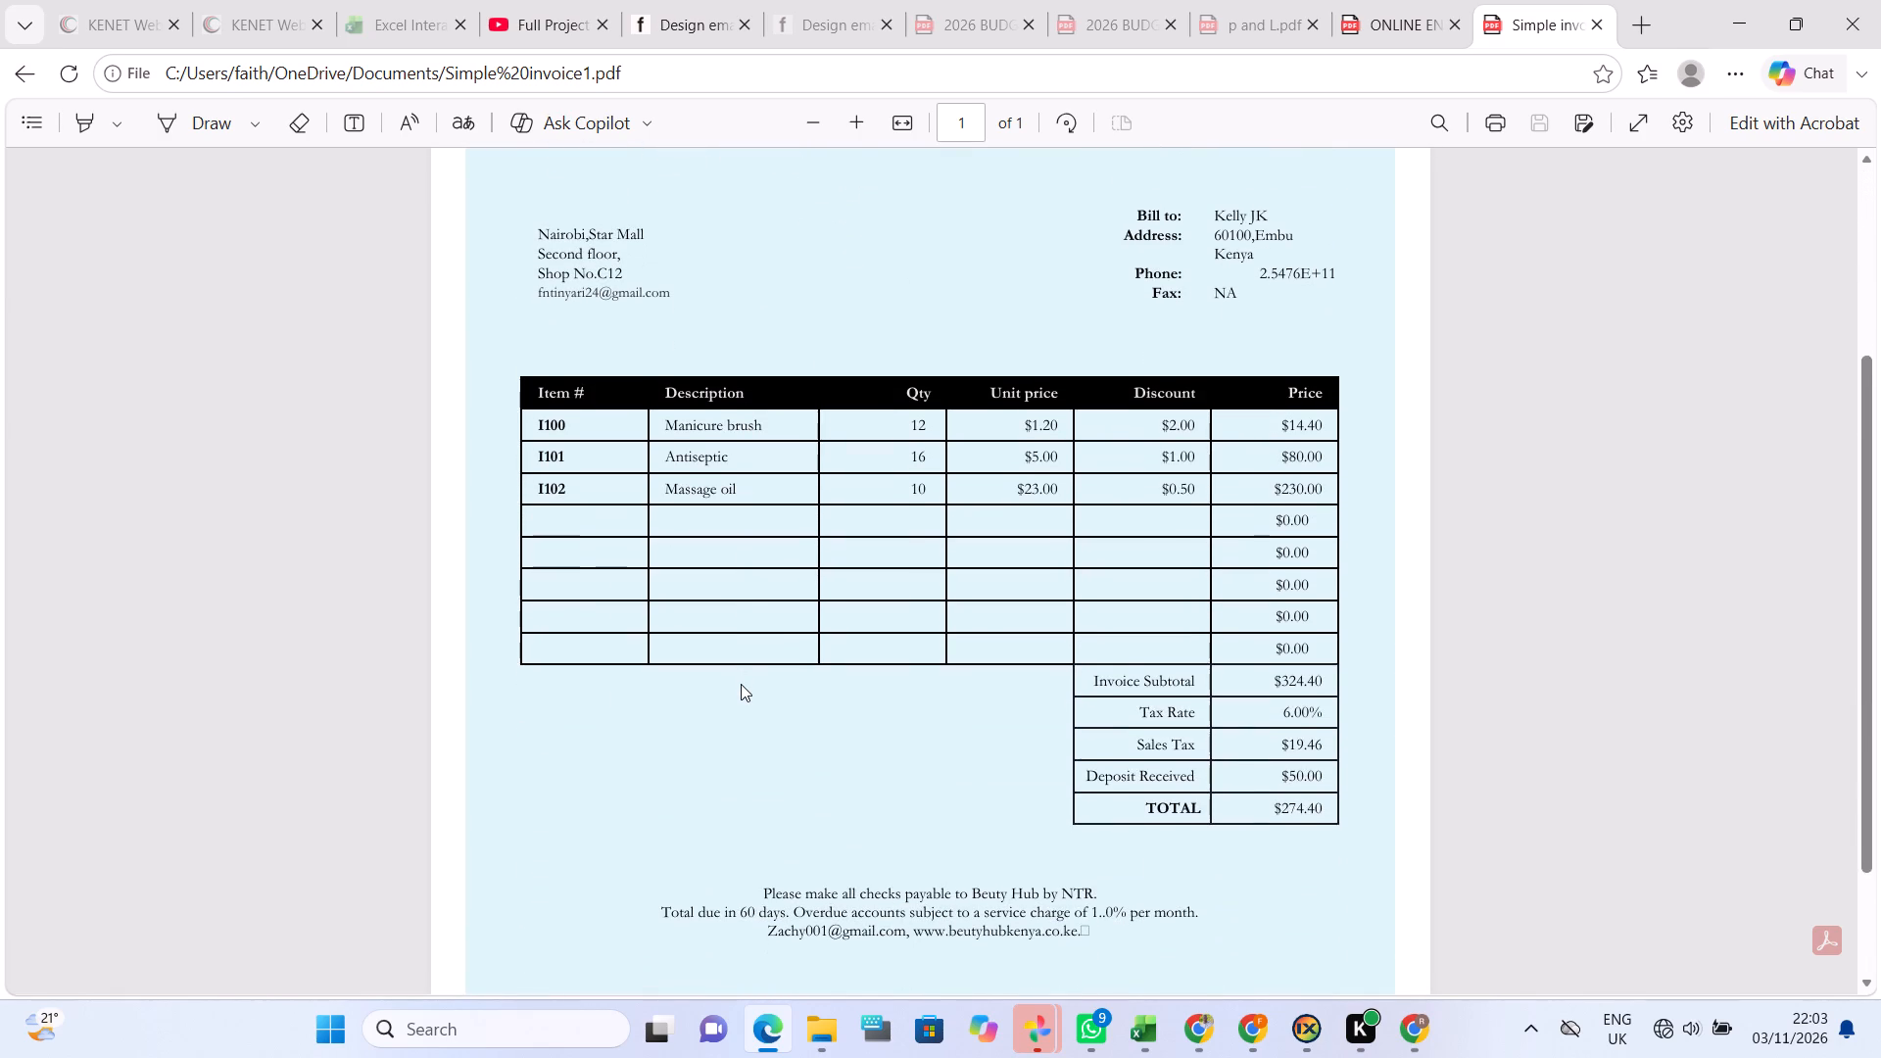
scroll(741, 684, "down", 2)
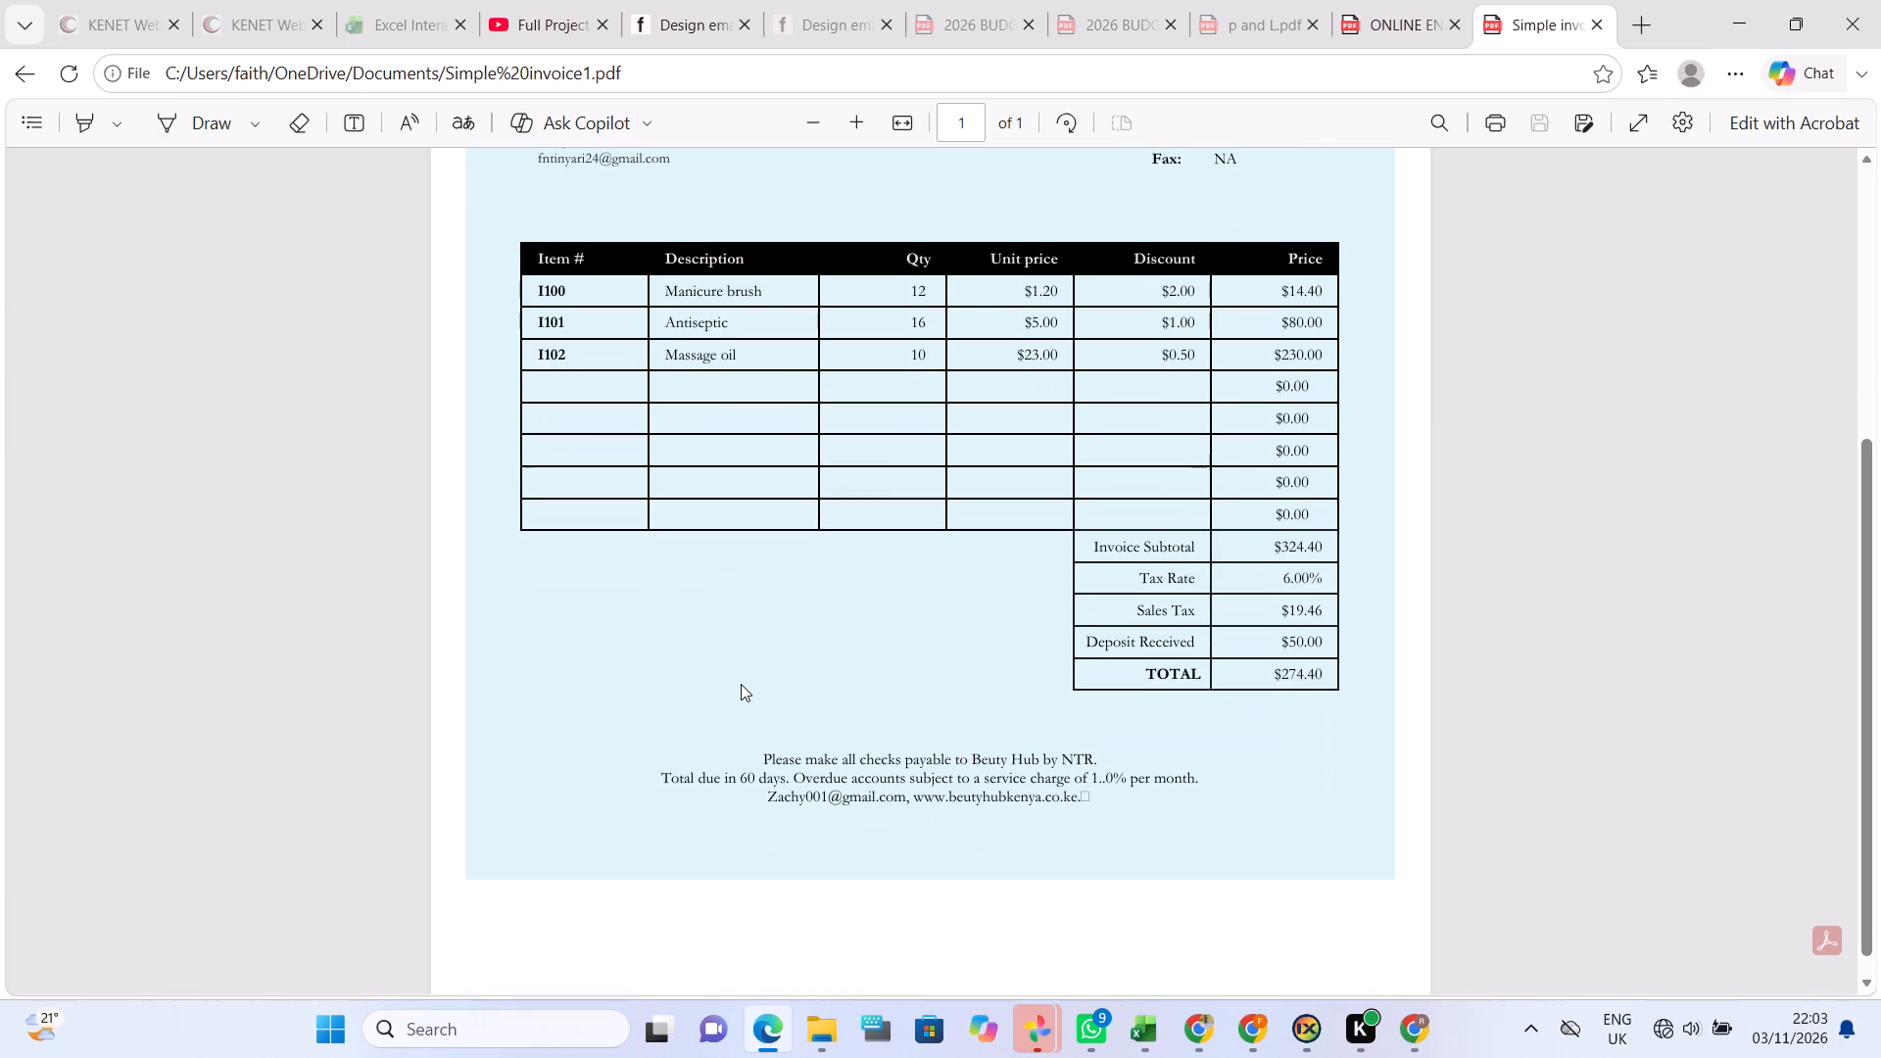
scroll(741, 684, "down", 1)
scroll(899, 656, "up", 2)
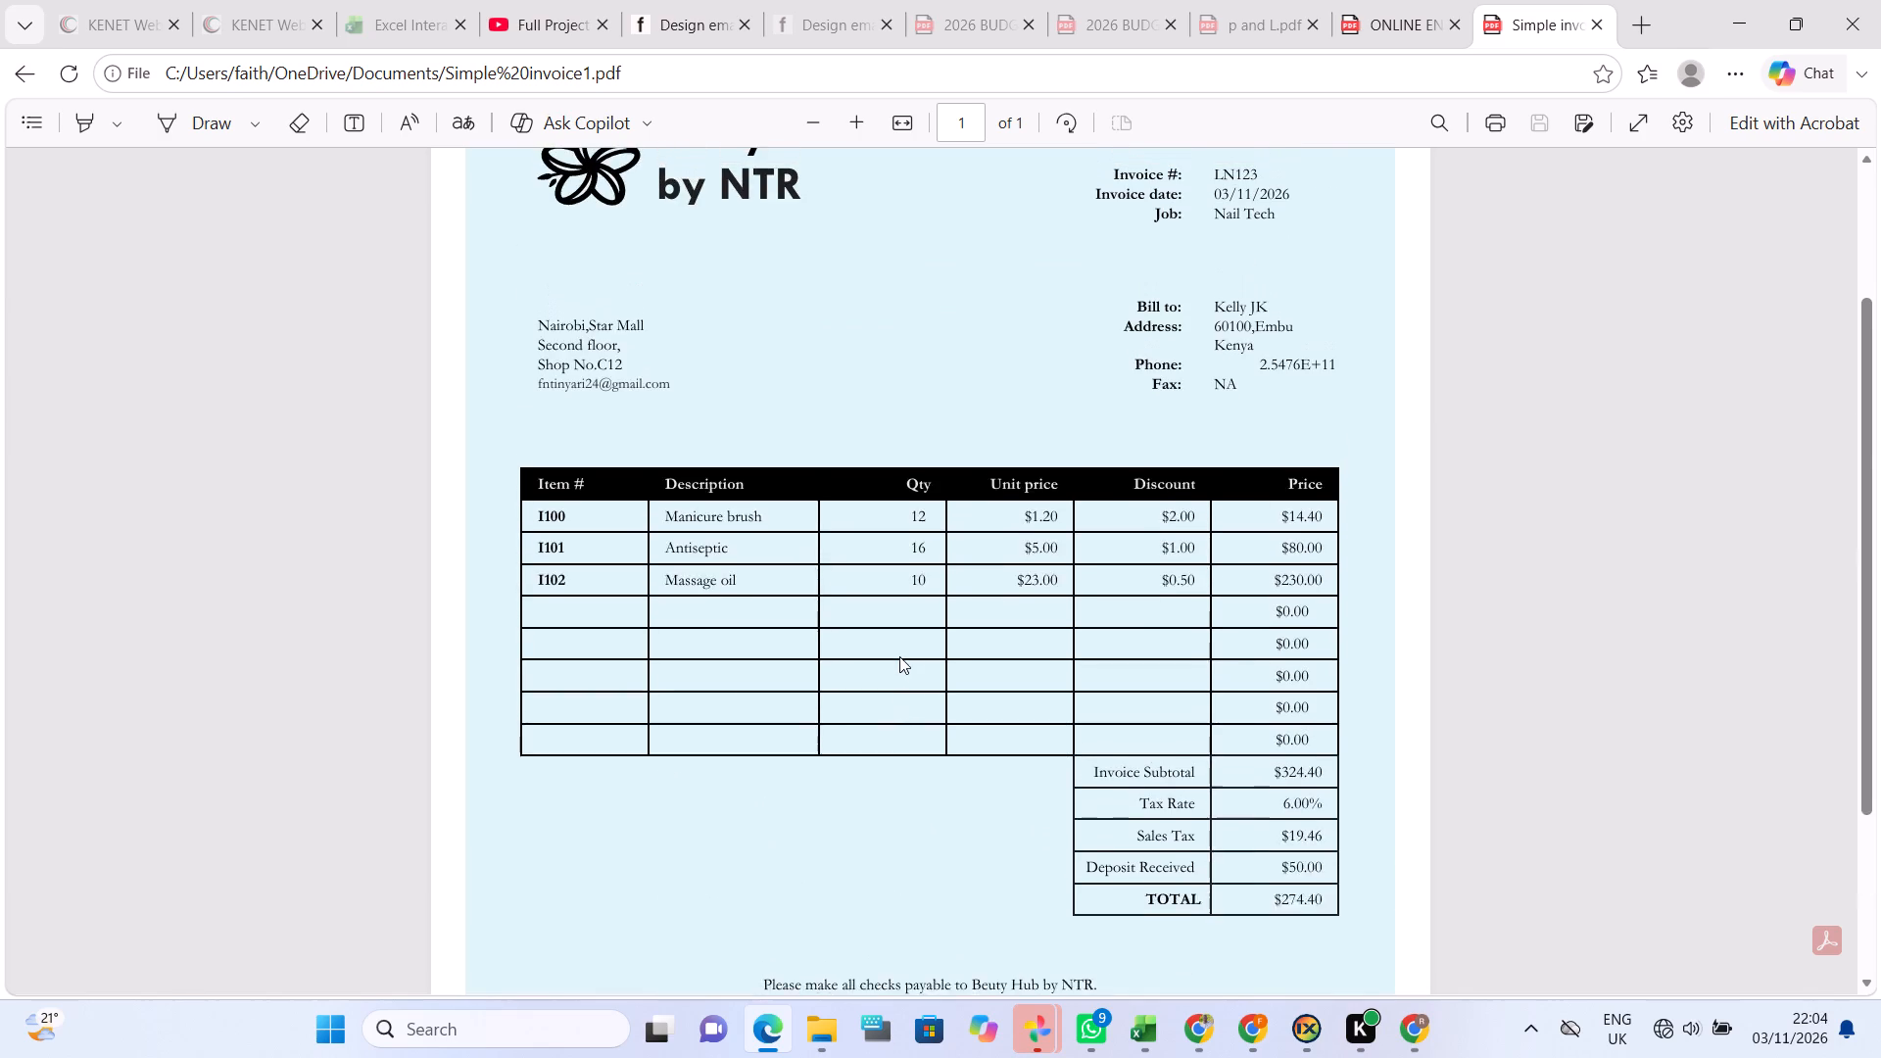
Review the published PDF invoice again, from the header and billing details to the line items, totals and payment terms.
scroll(899, 656, "up", 3)
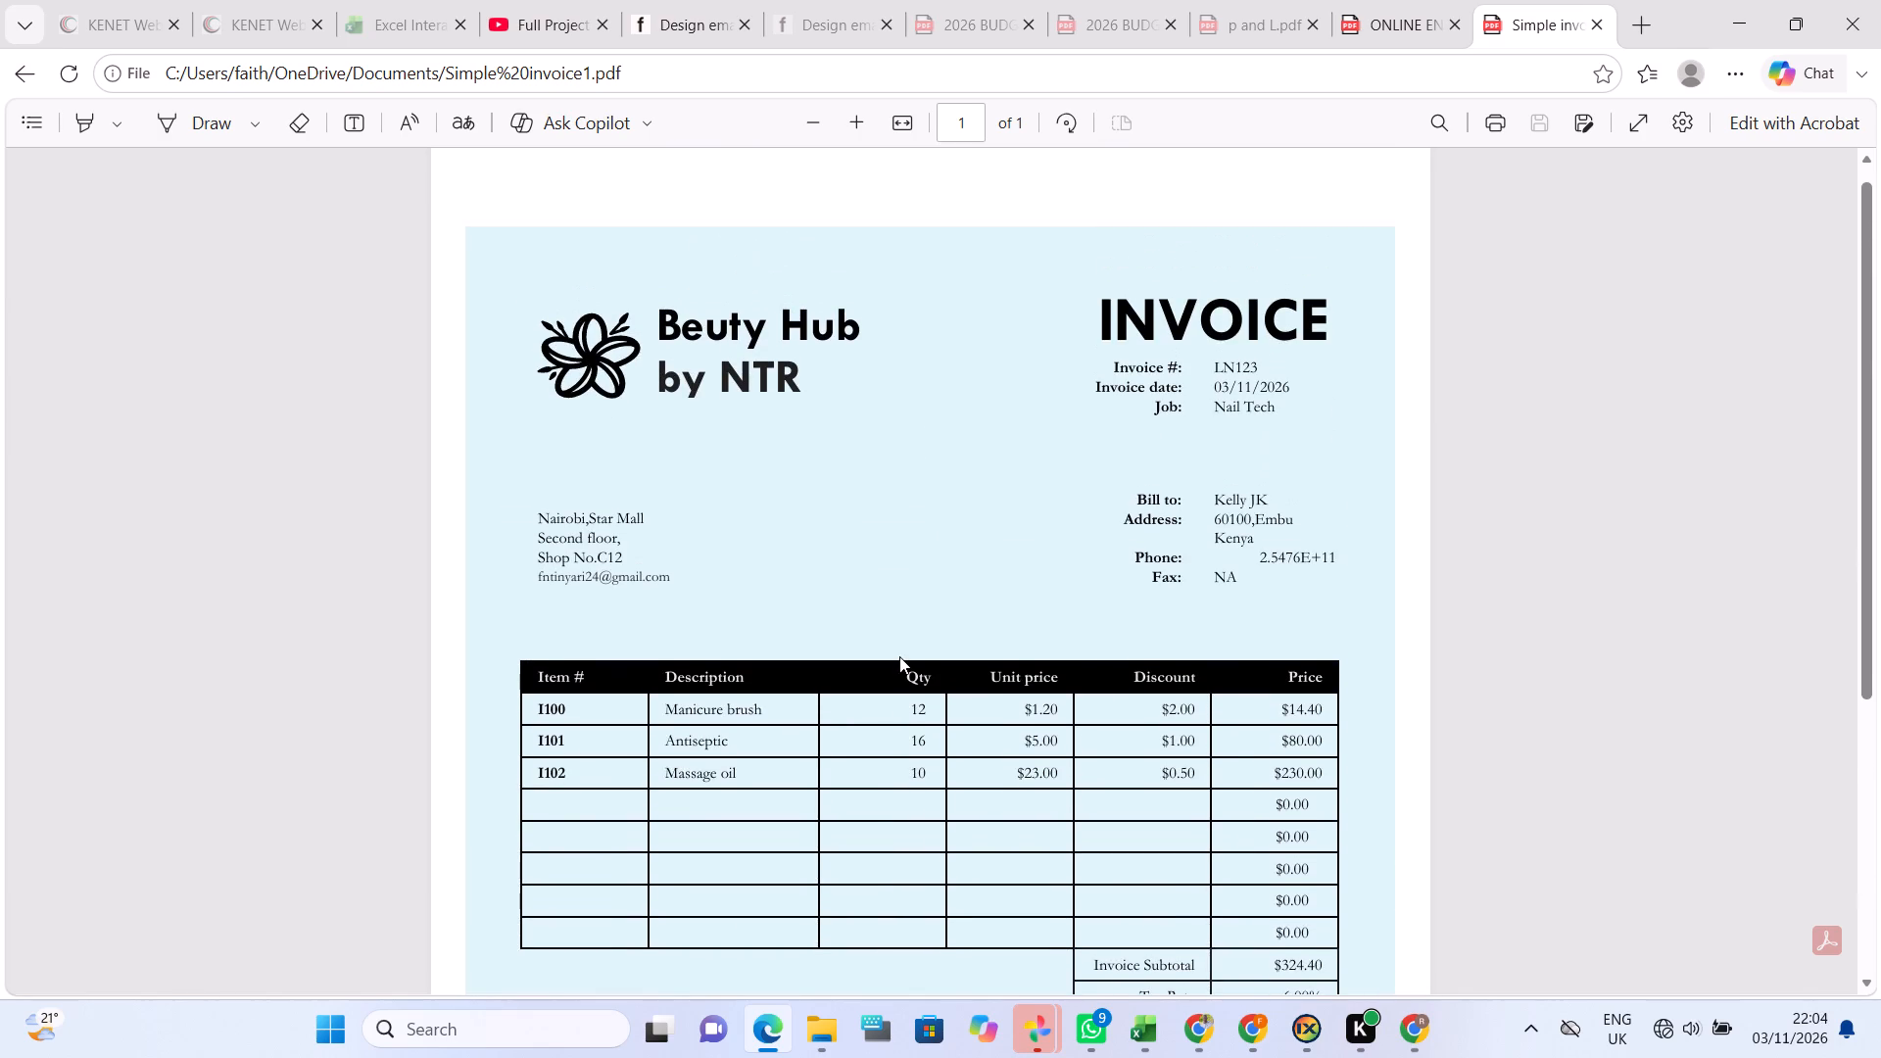
scroll(899, 656, "up", 1)
scroll(1009, 615, "up", 2)
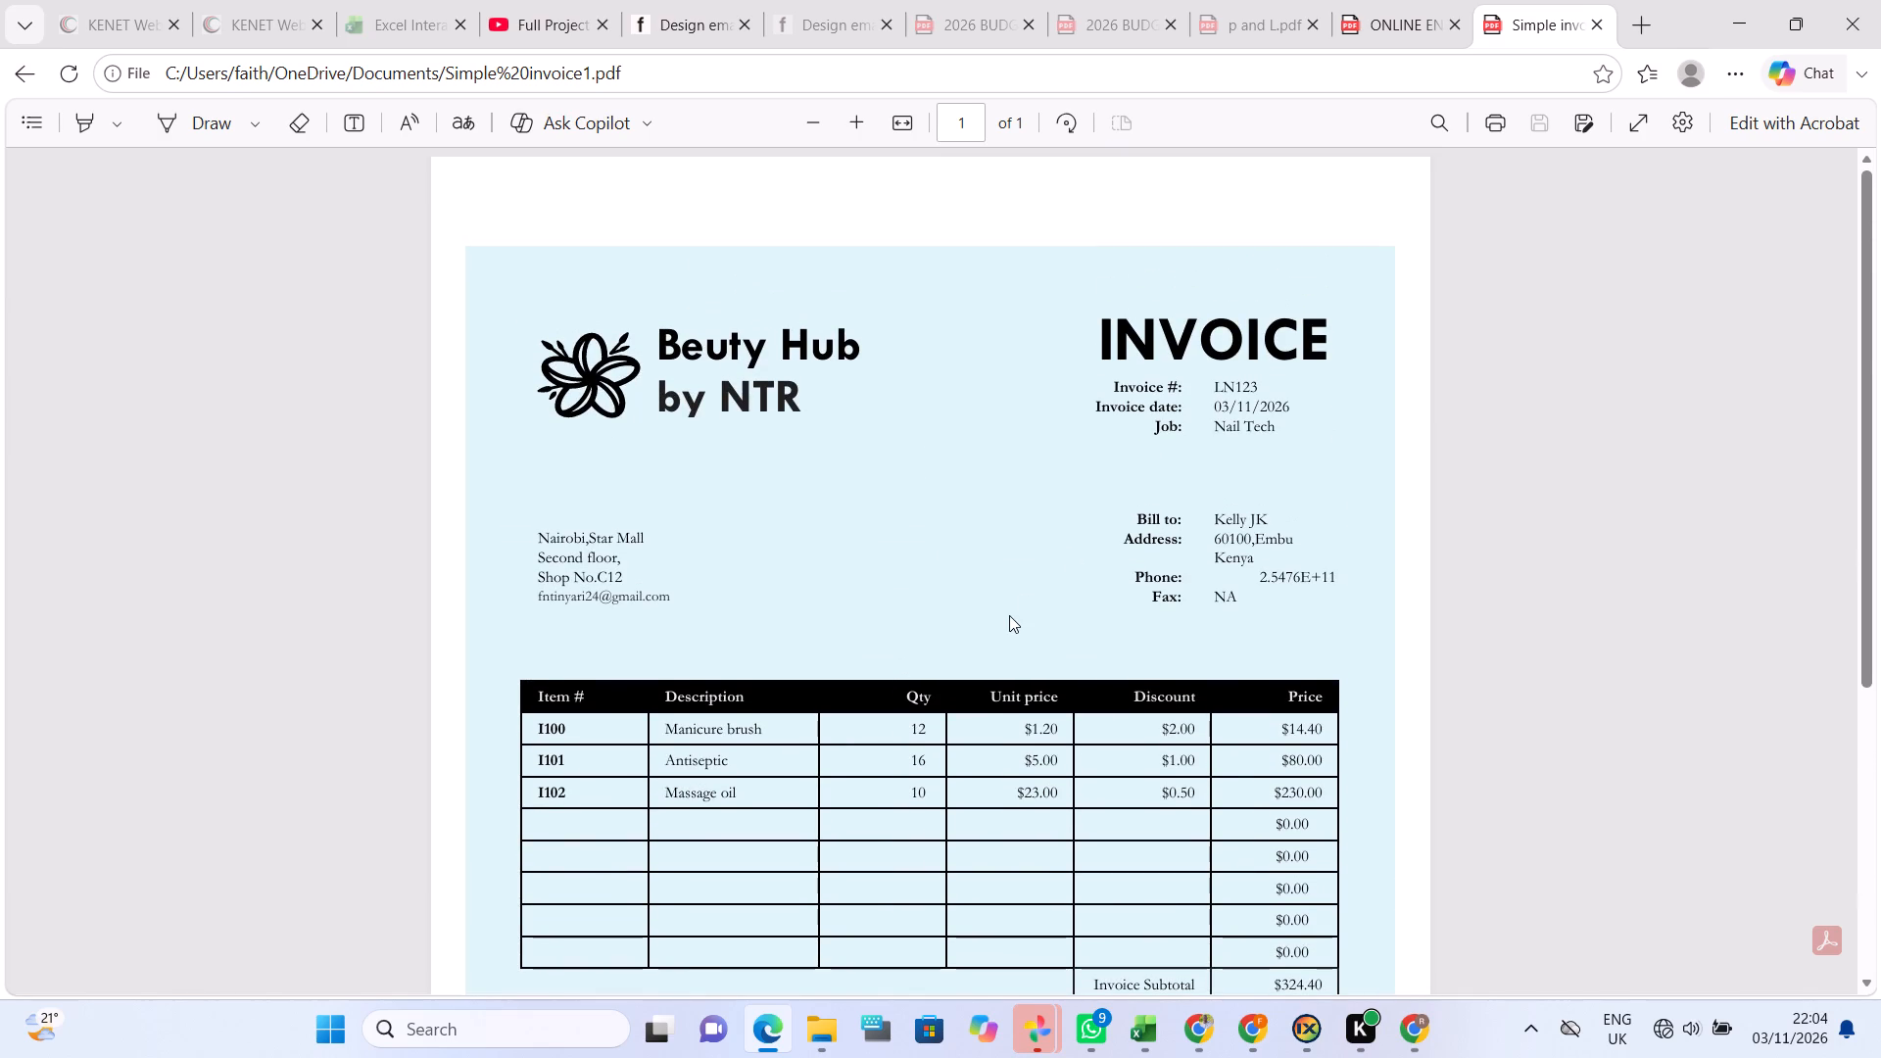
scroll(1009, 615, "up", 1)
scroll(1009, 615, "down", 2)
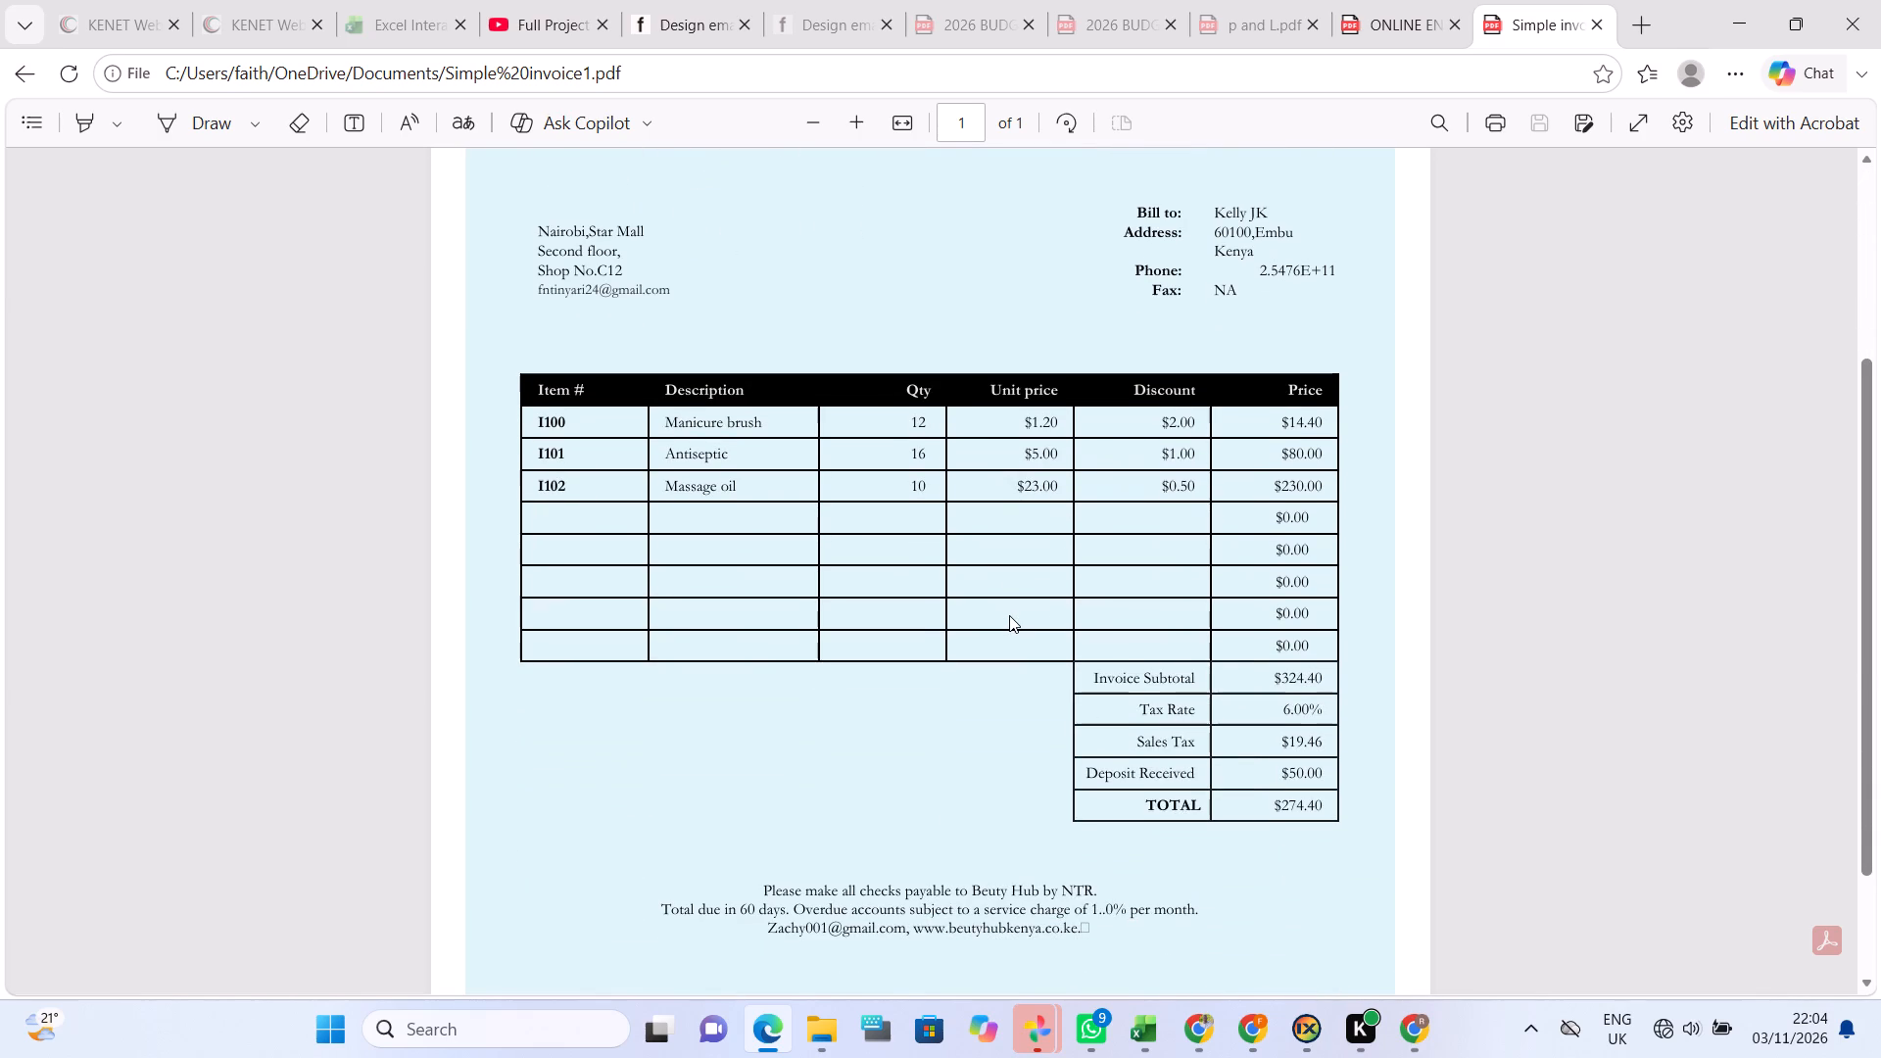
scroll(1009, 615, "down", 1)
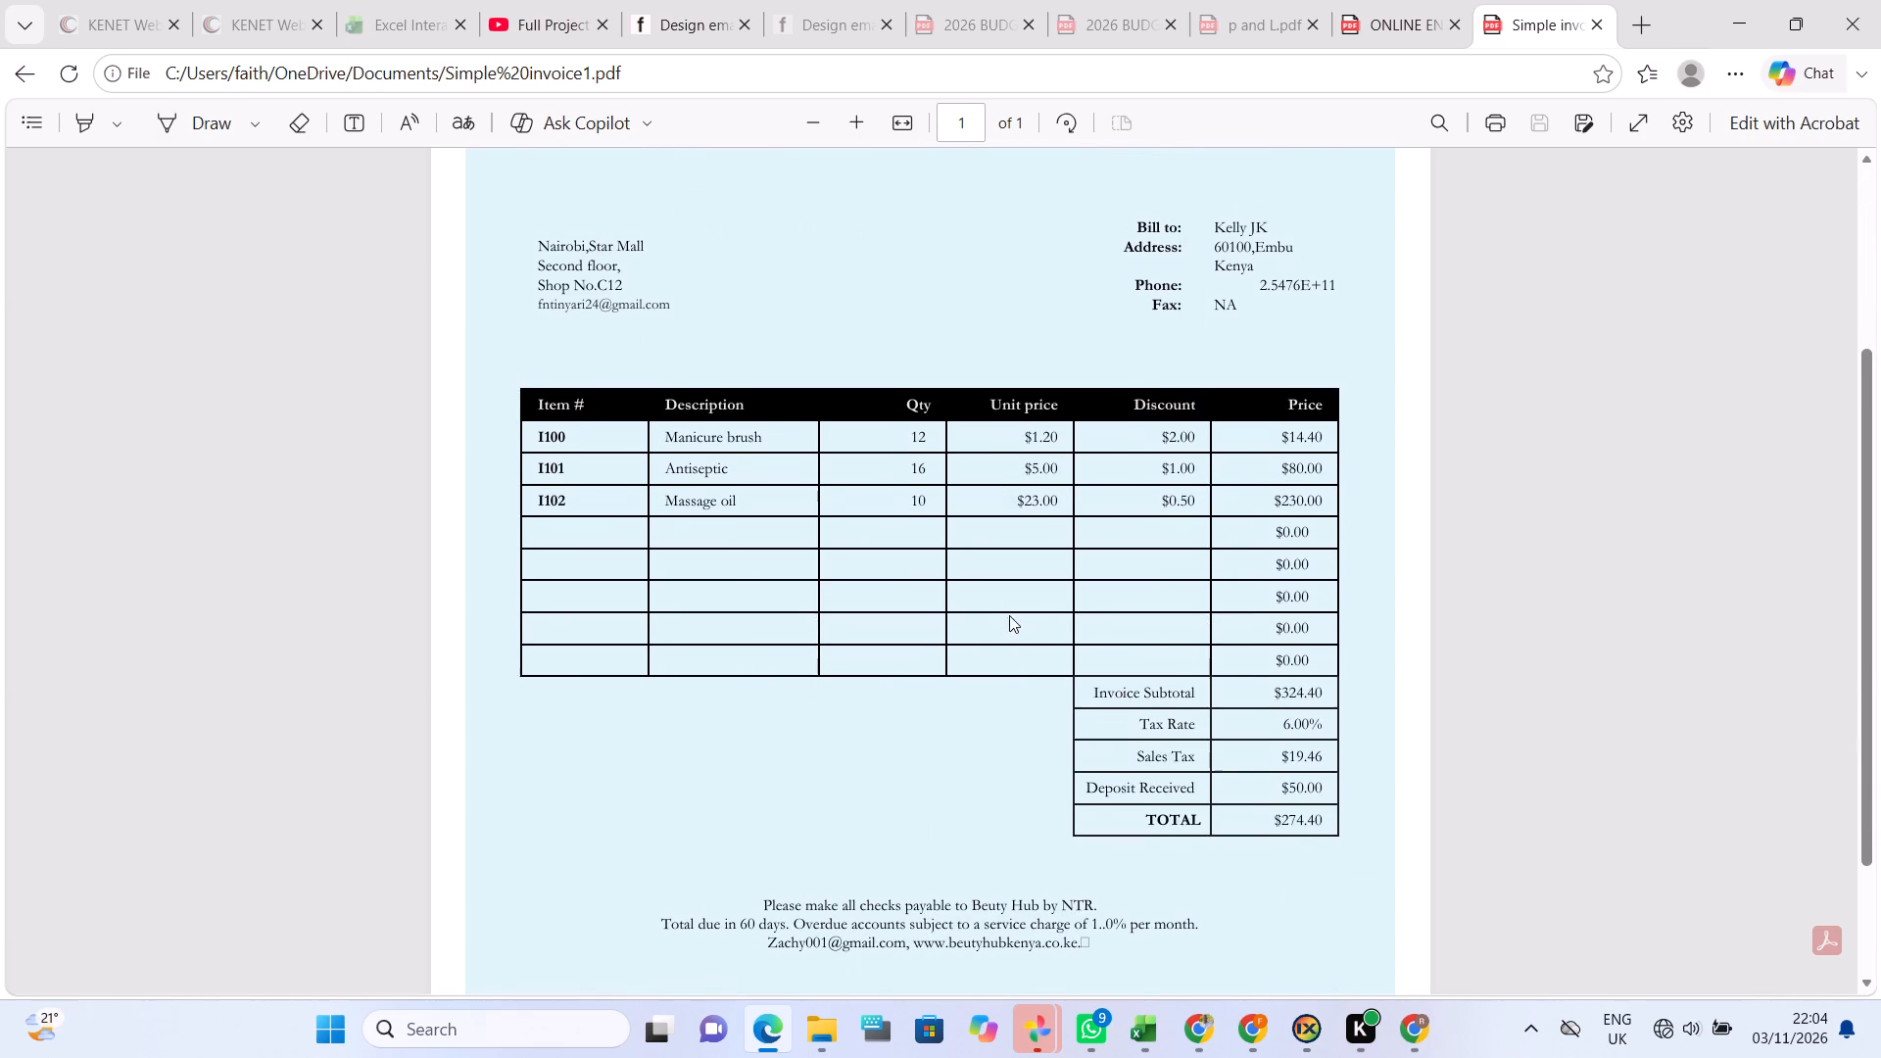
scroll(1009, 615, "down", 2)
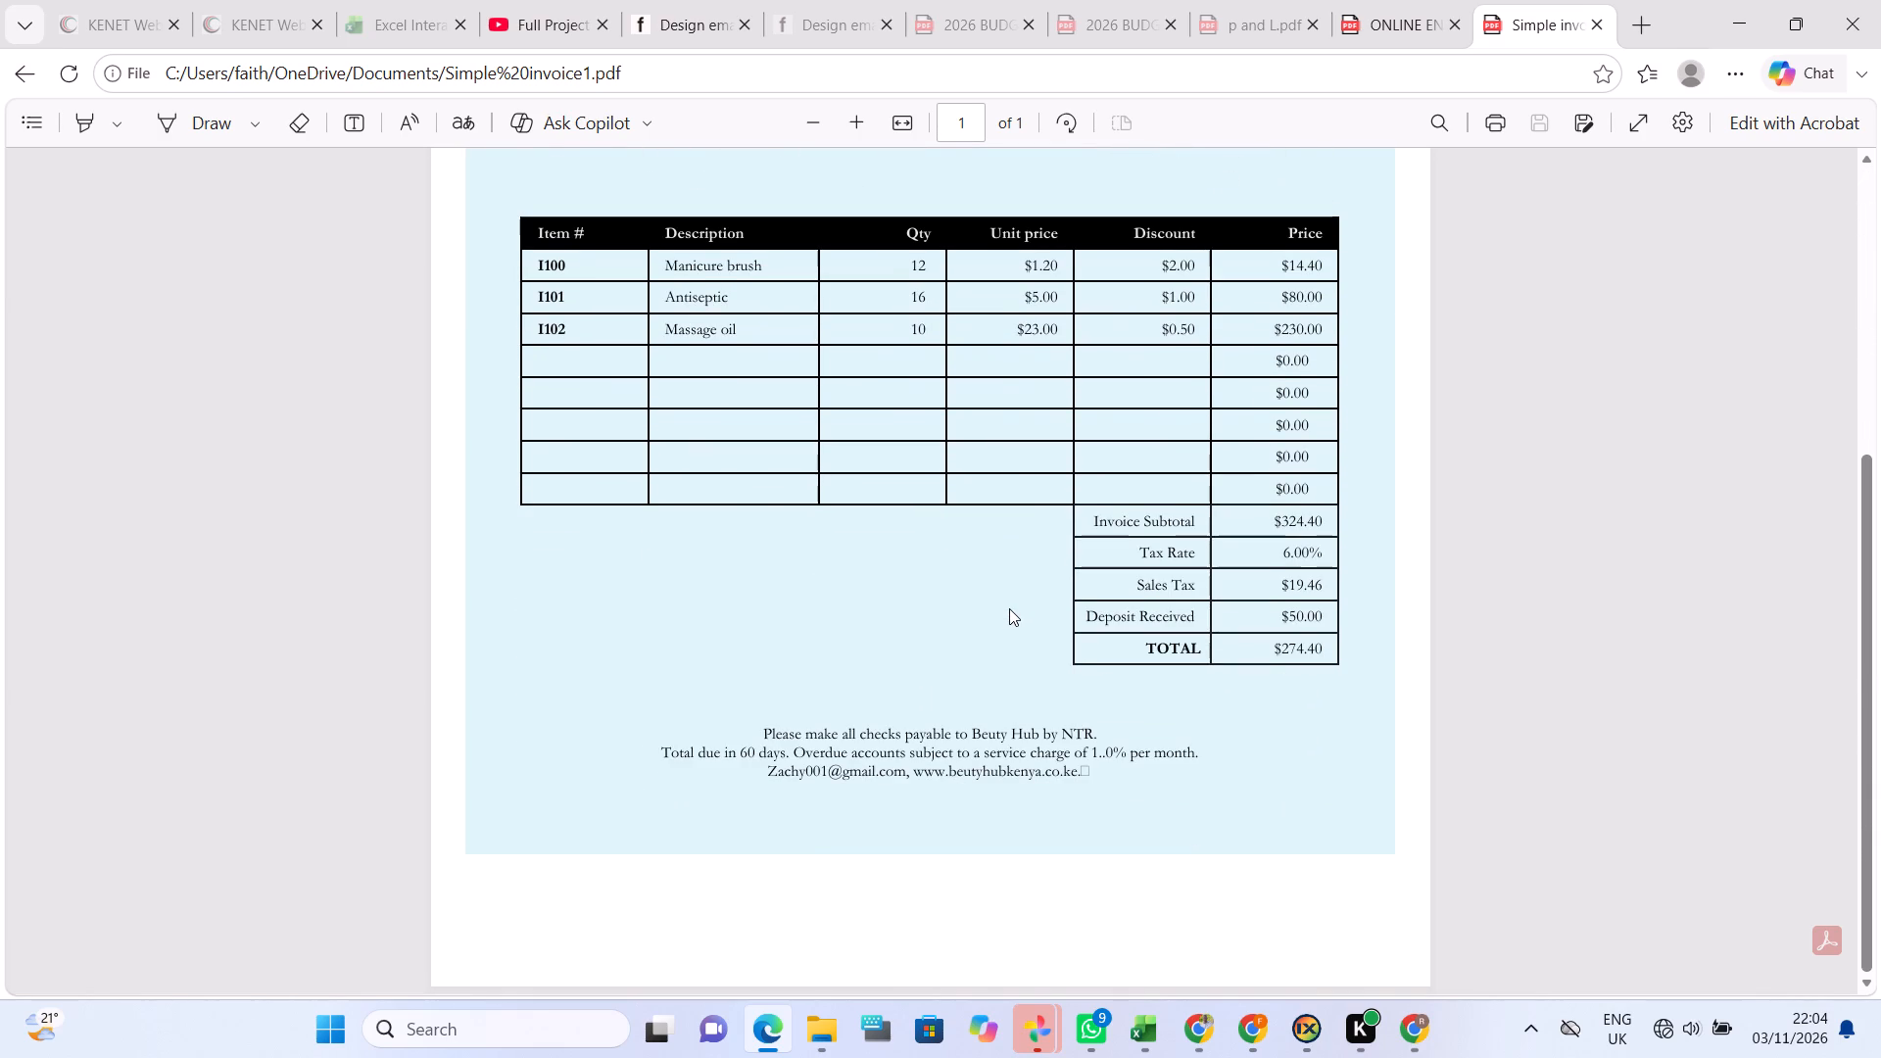
scroll(1009, 608, "down", 1)
Recheck the whole PDF invoice once more, covering the branding, bill-to details, item table, totals and footer contact information.
scroll(1185, 574, "up", 2)
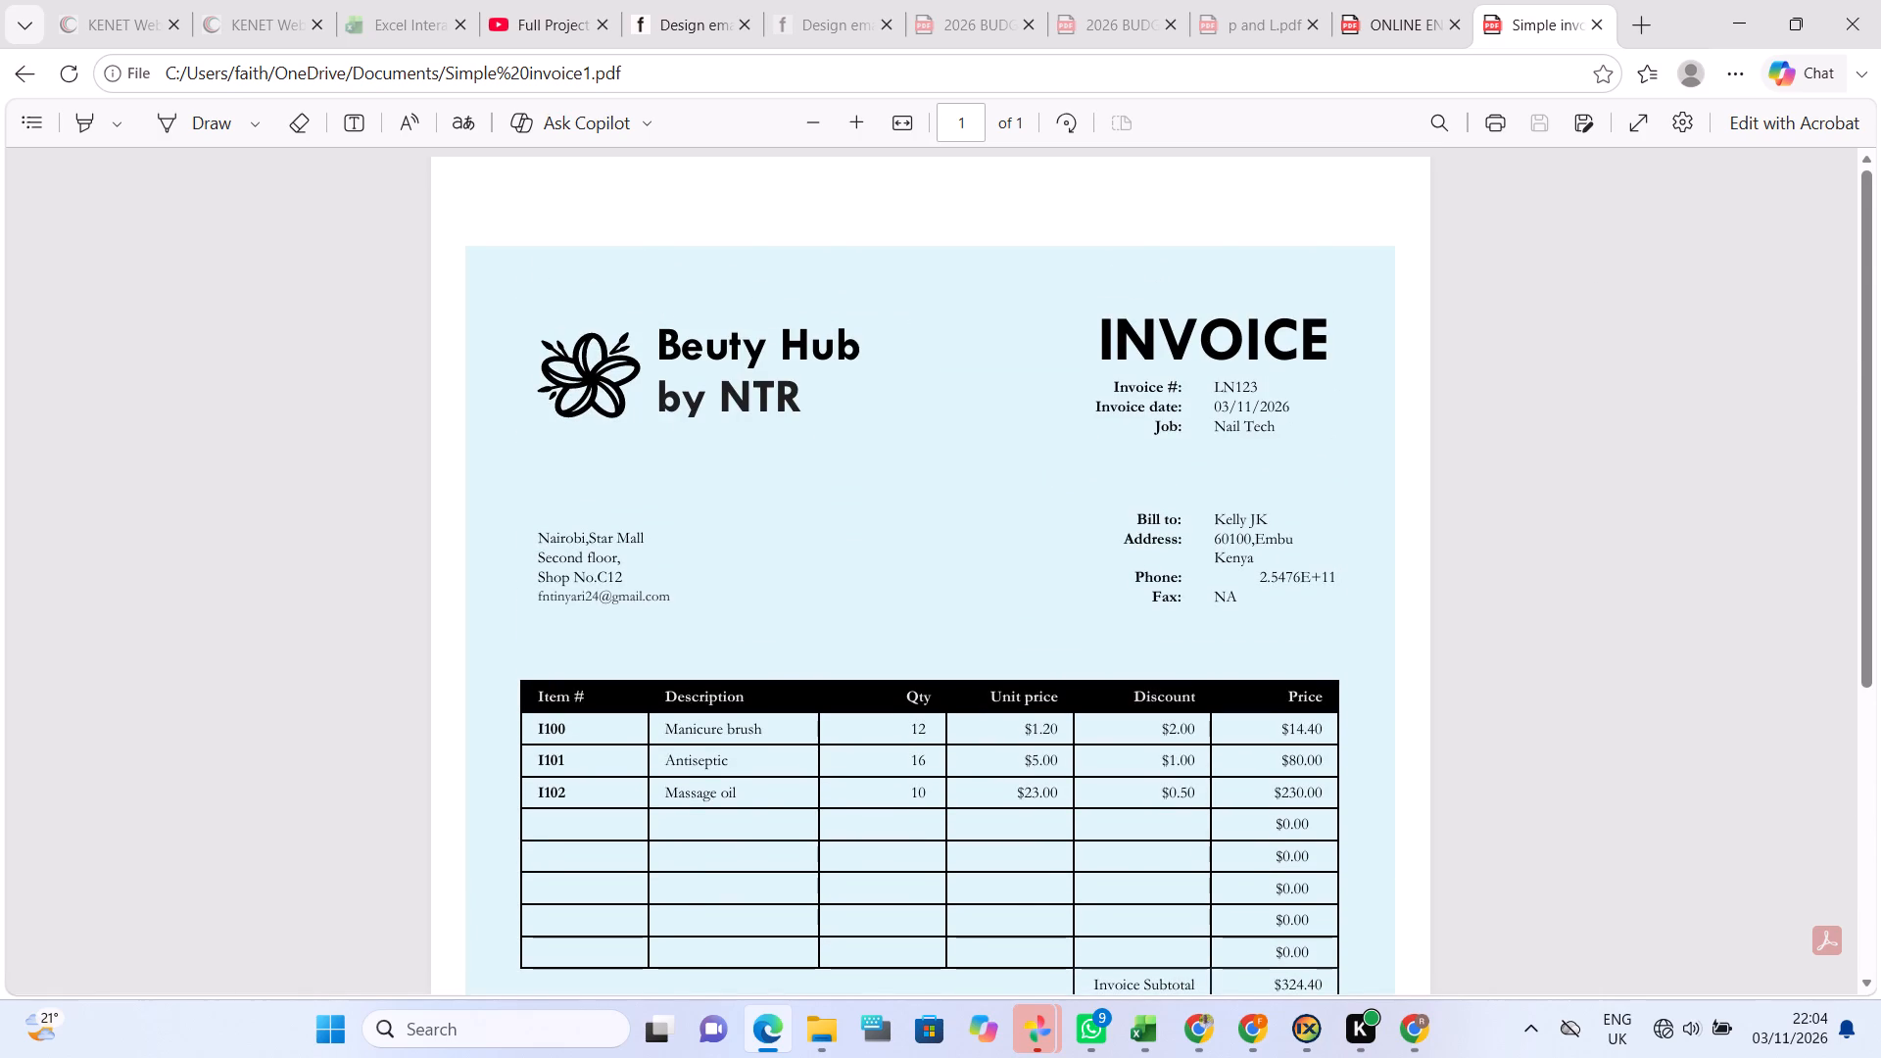
scroll(1185, 574, "down", 2)
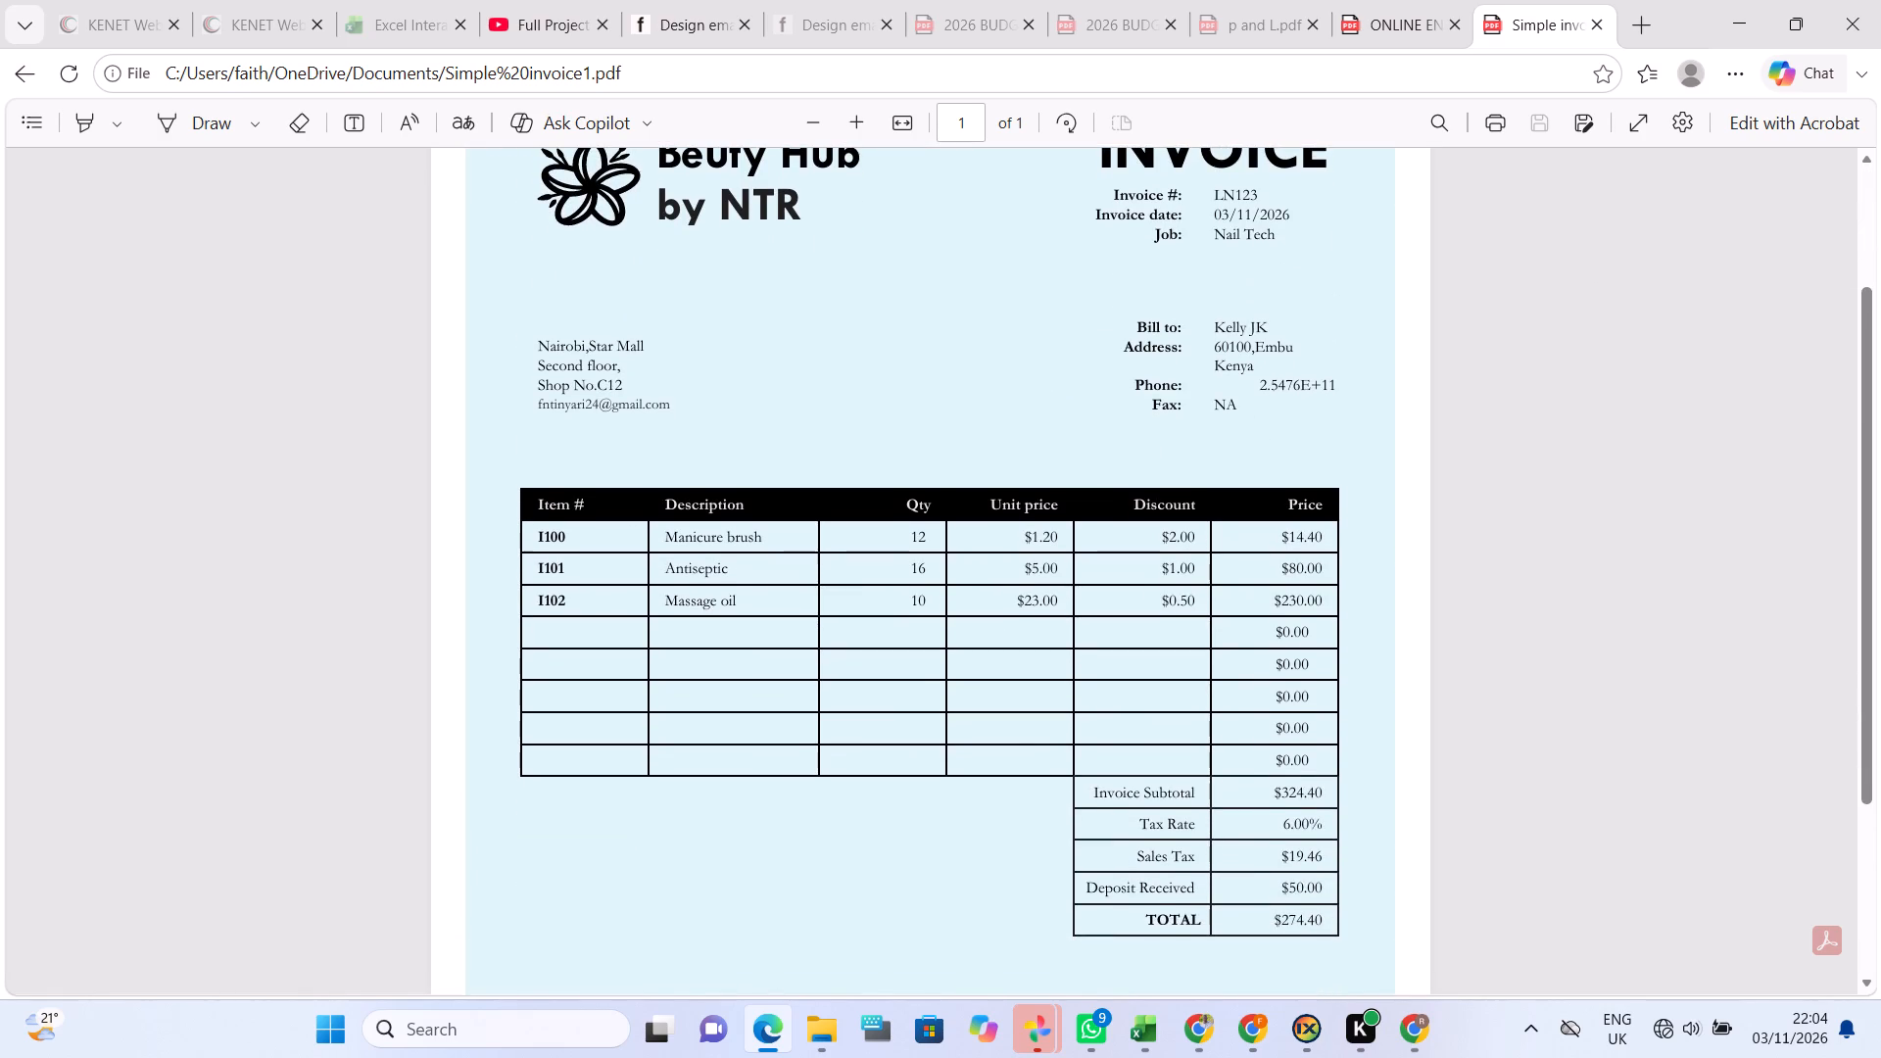
scroll(1185, 574, "down", 3)
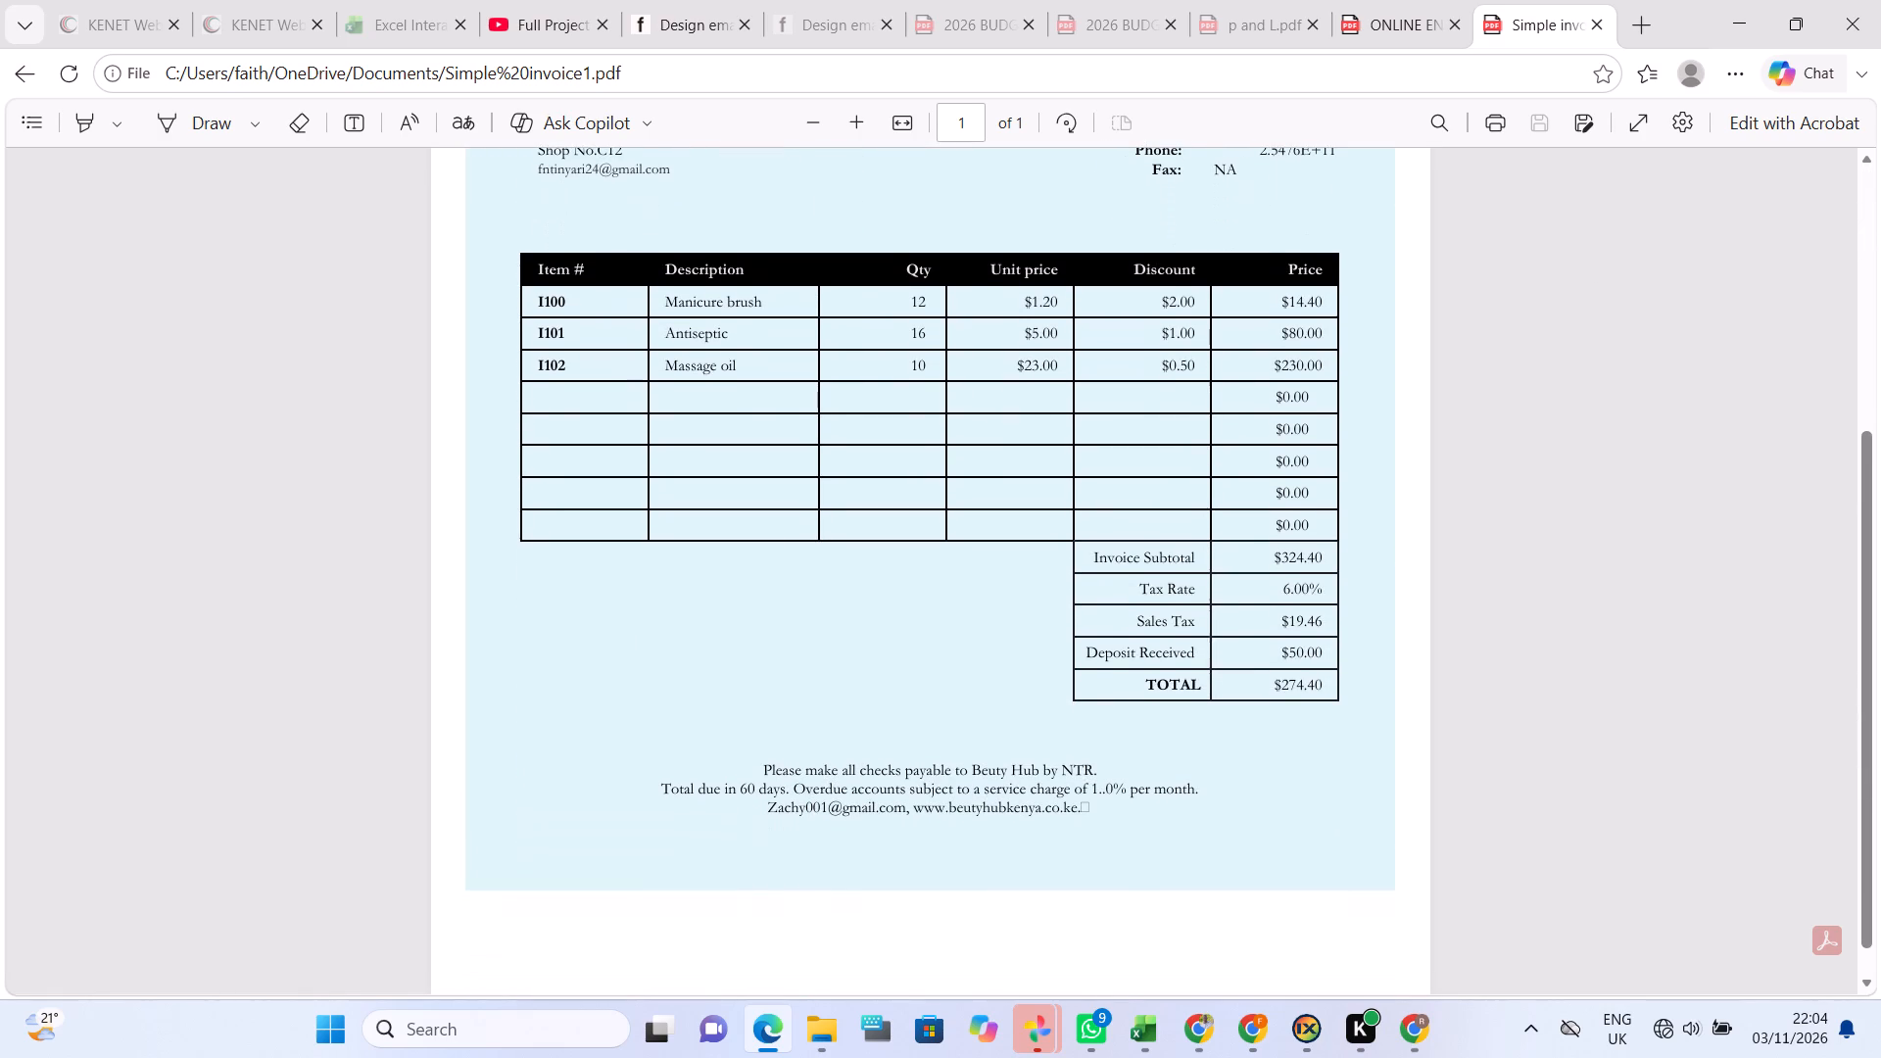
scroll(1185, 574, "down", 1)
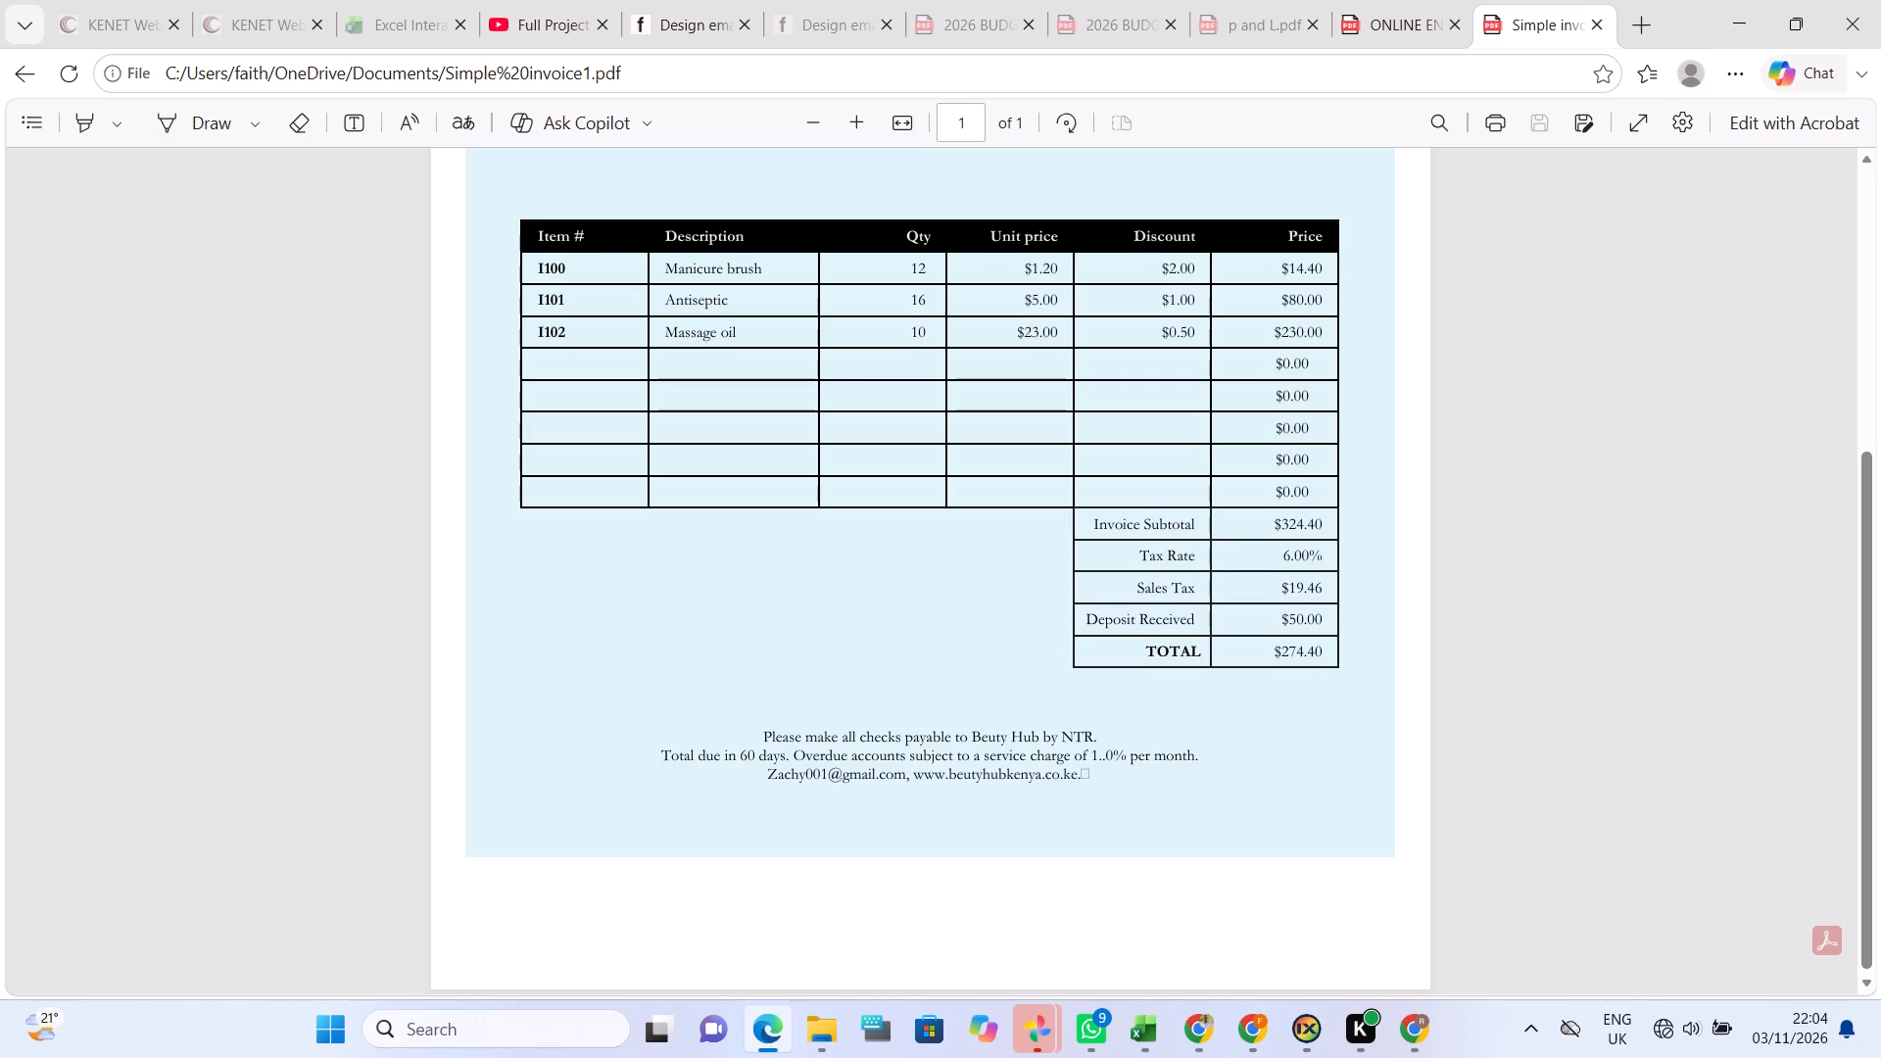
scroll(1185, 574, "down", 1)
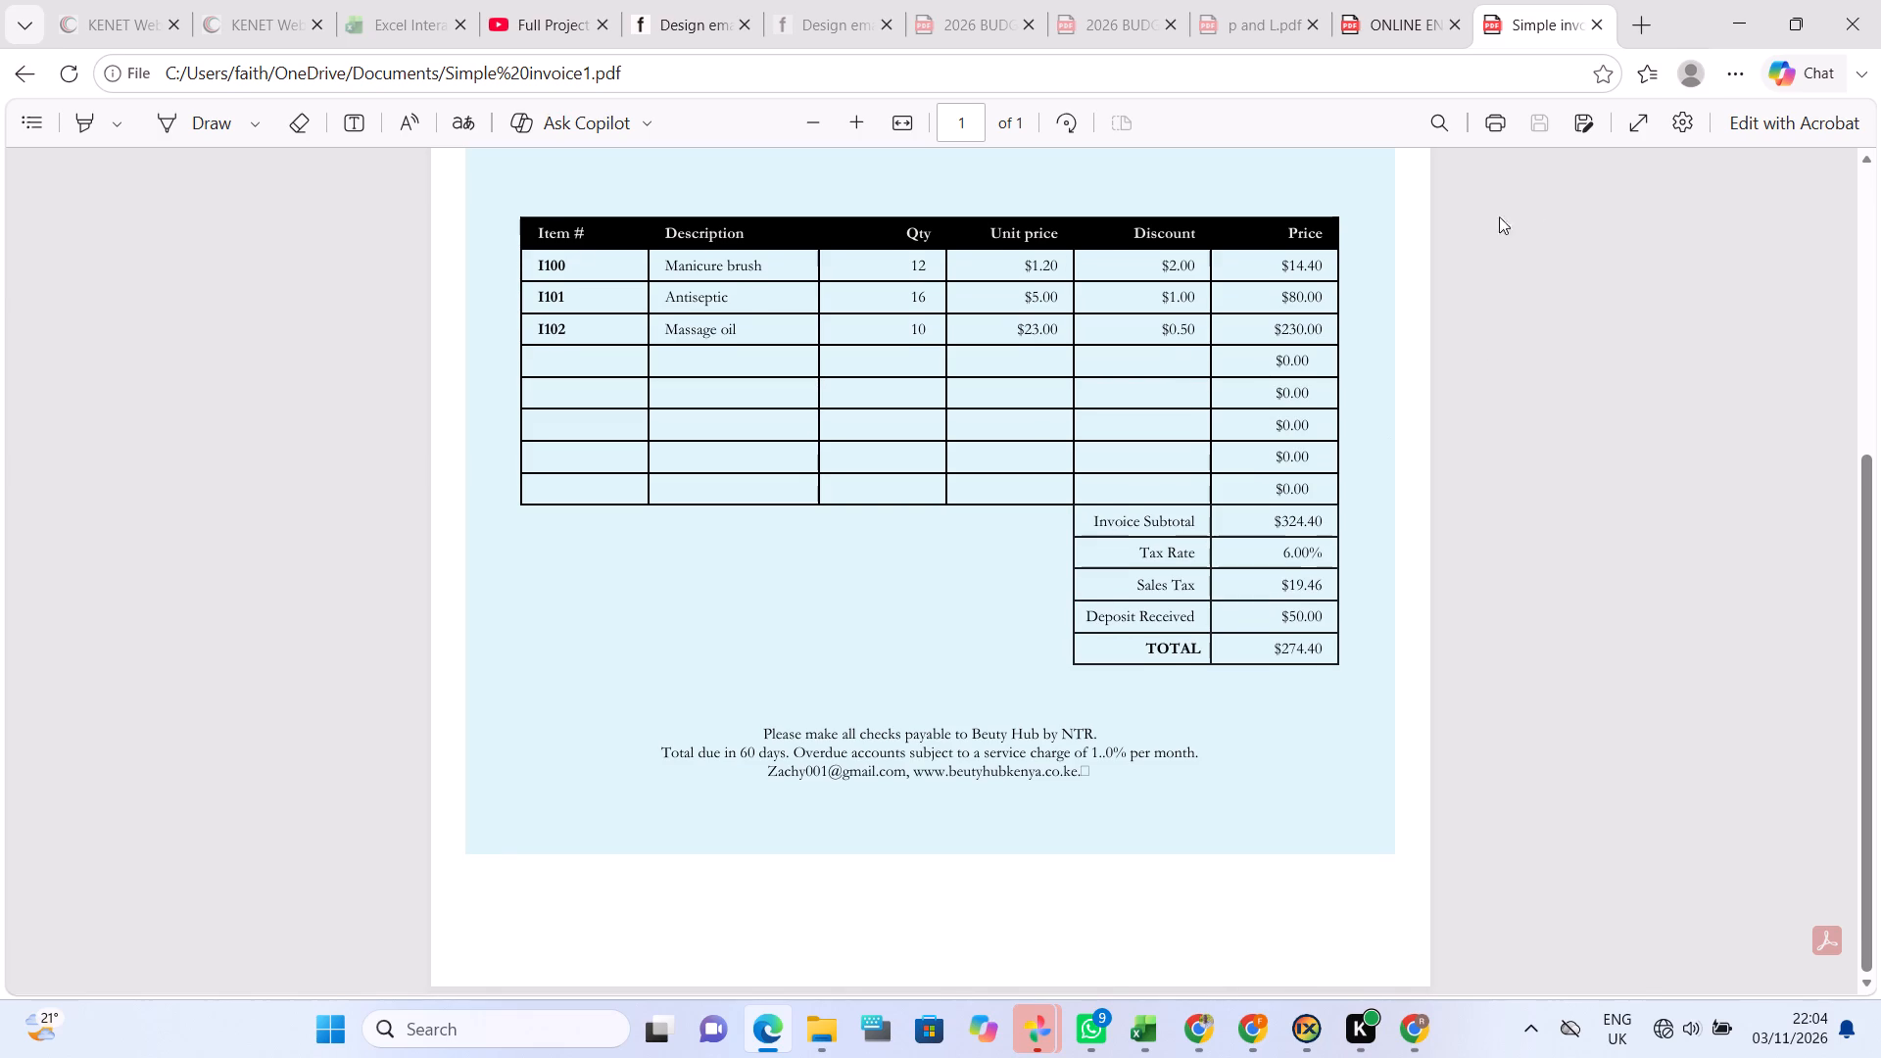
scroll(1045, 148, "up", 13)
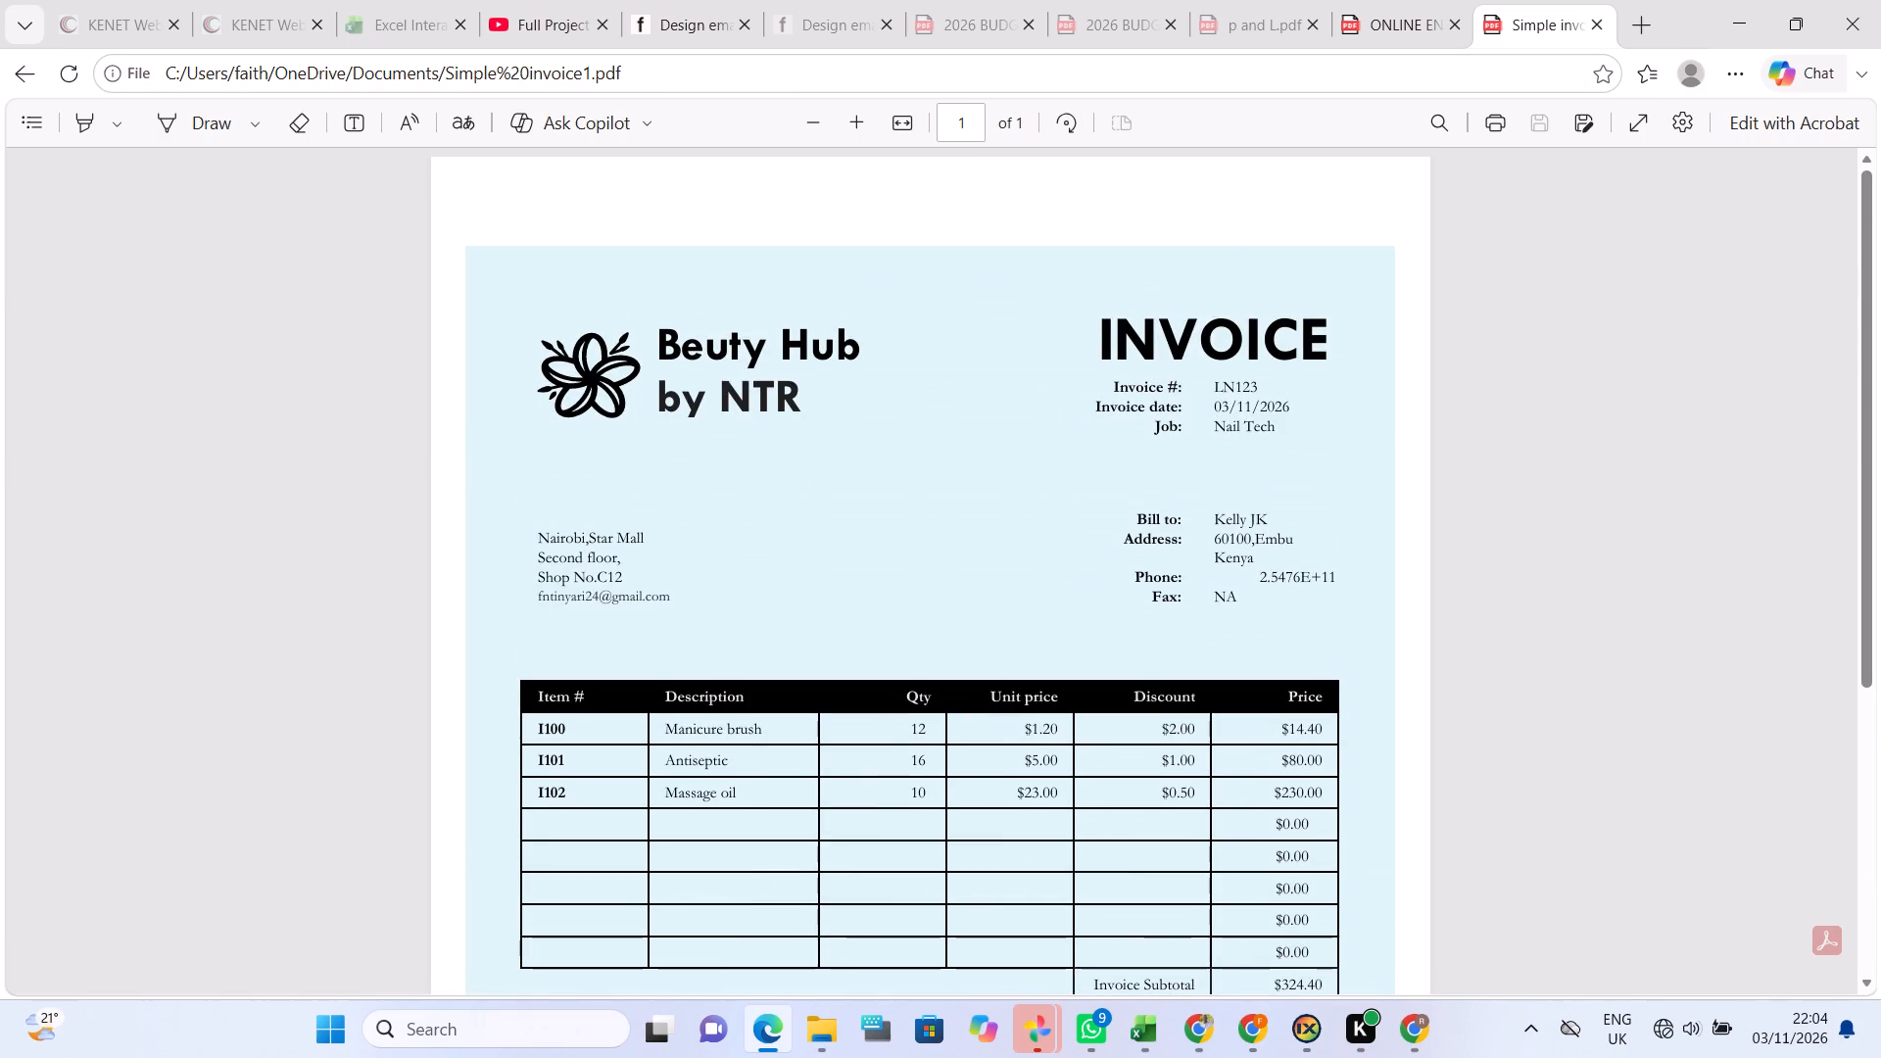
scroll(1011, 217, "up", 3)
scroll(1011, 217, "down", 4)
scroll(1011, 217, "up", 5)
Switch to the Book5 workbook in Excel and examine the Sales by Rep chart and its data table.
left_click(1150, 1054)
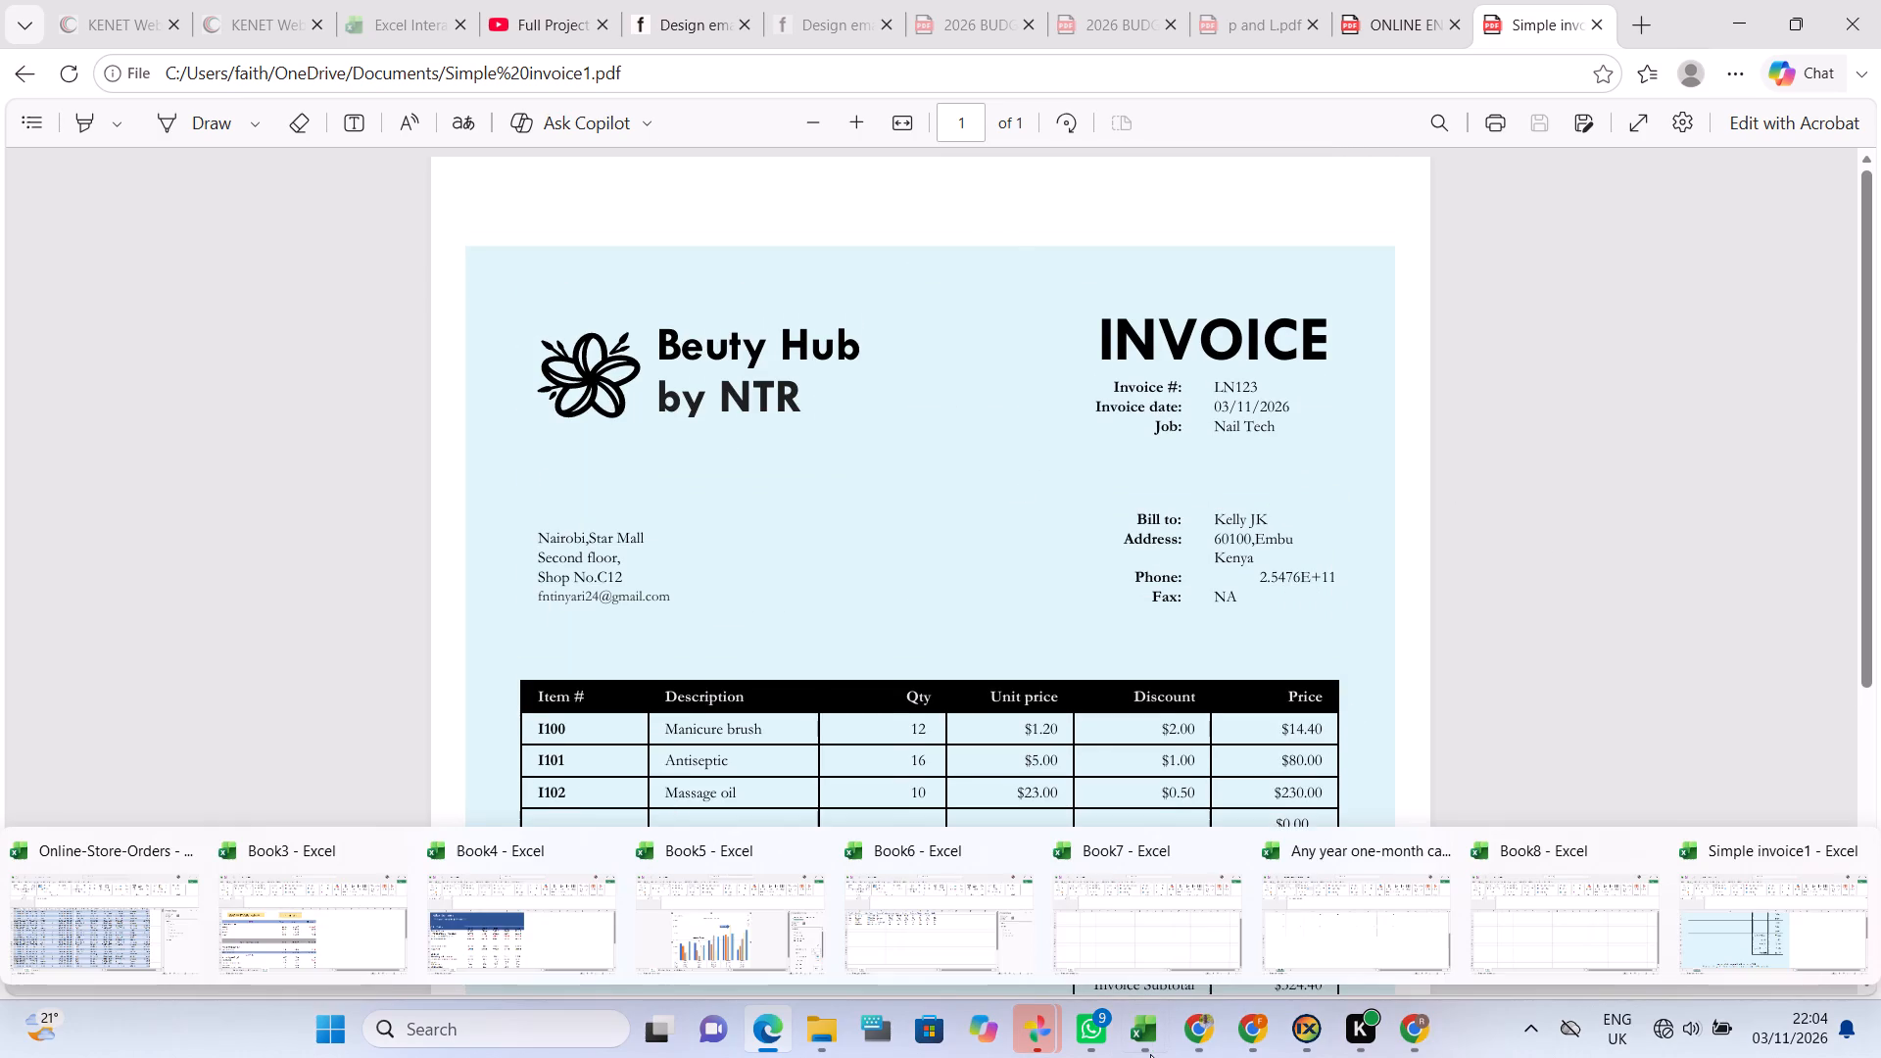
left_click(763, 929)
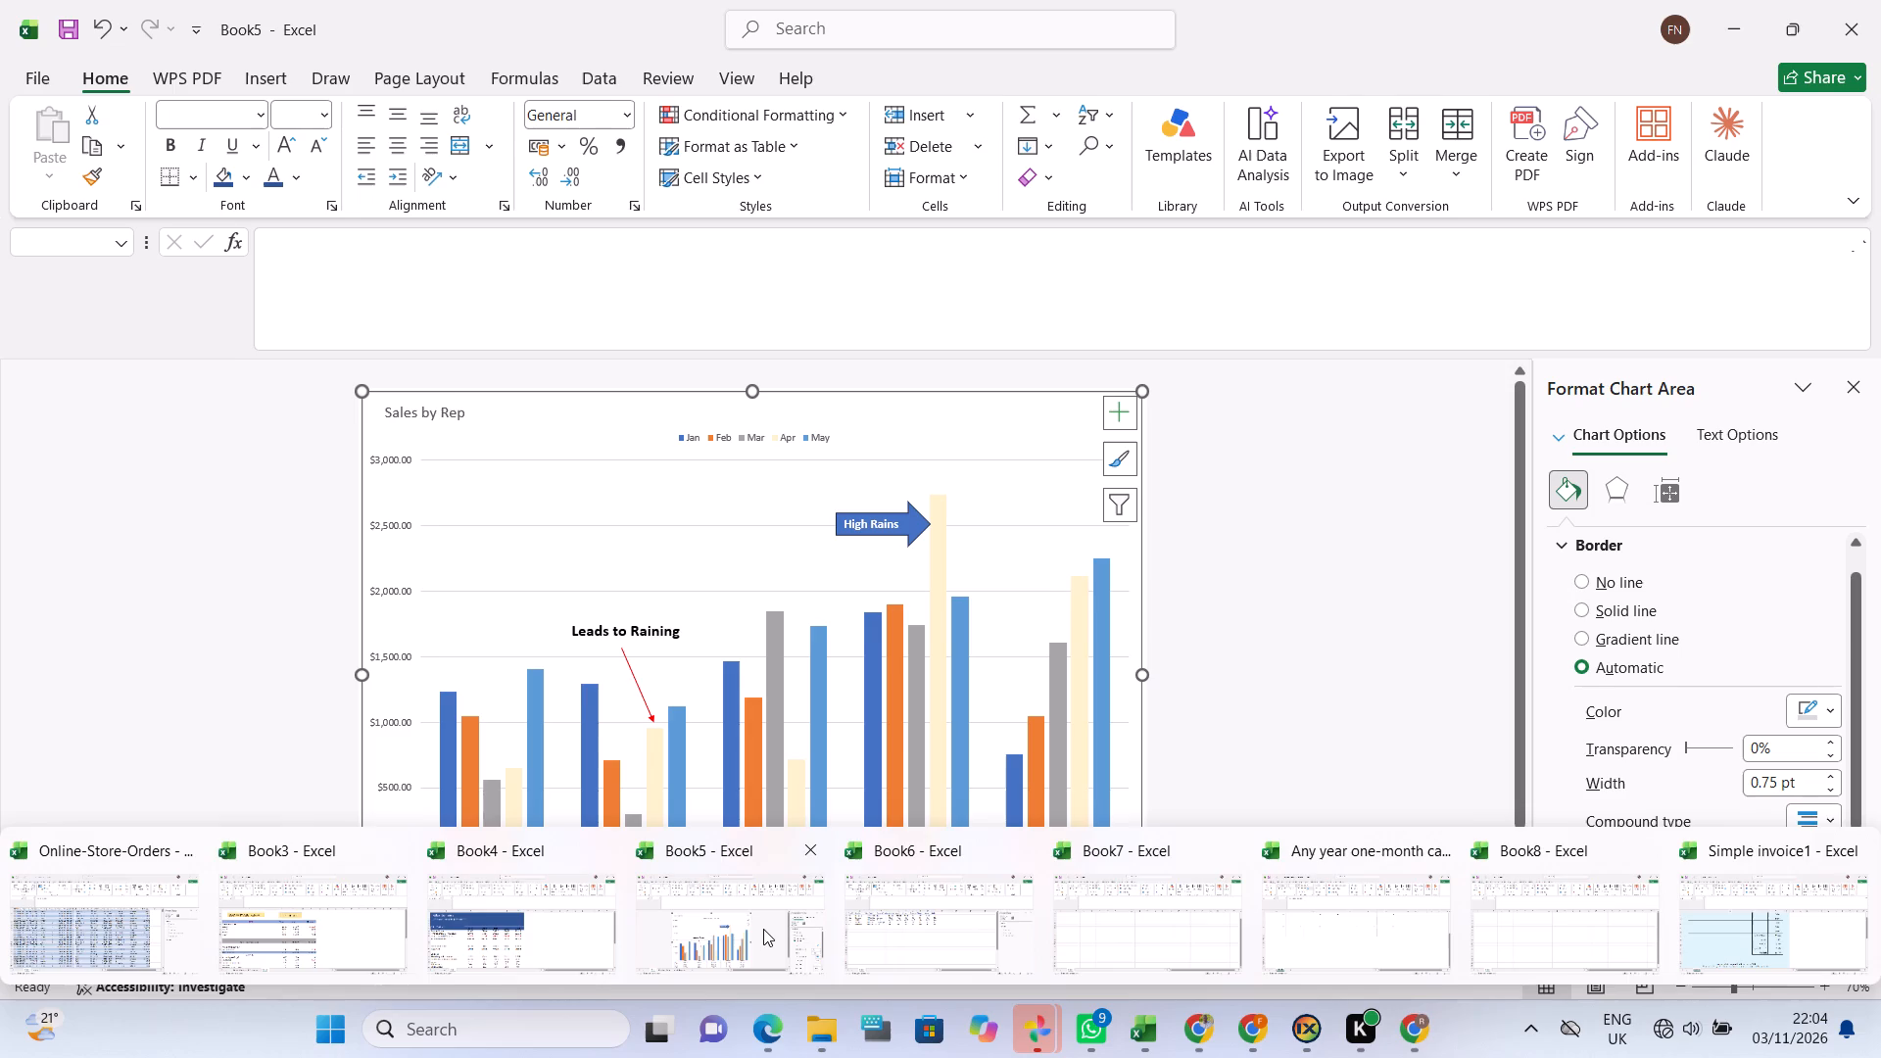
scroll(738, 833, "down", 2)
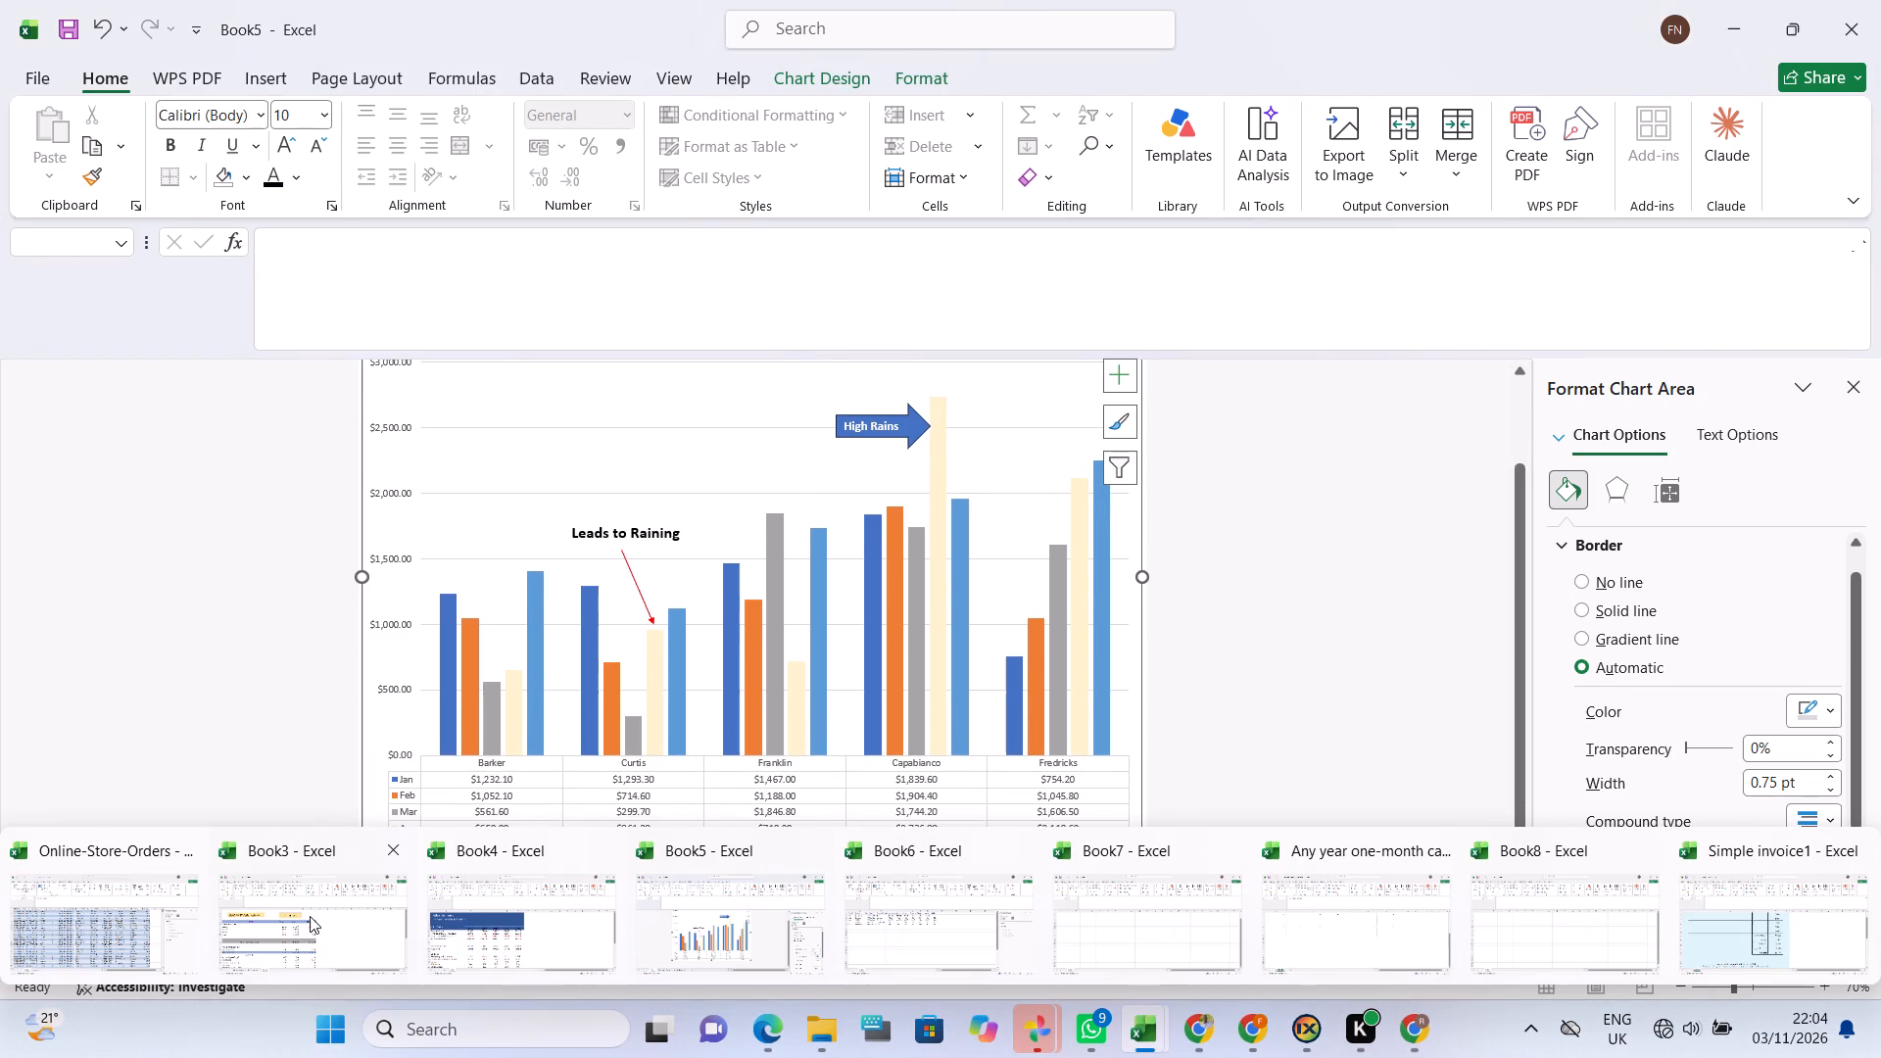
Switch to the Book3 workbook to view the Company ABC, Kenya 2026 budget.
left_click(310, 916)
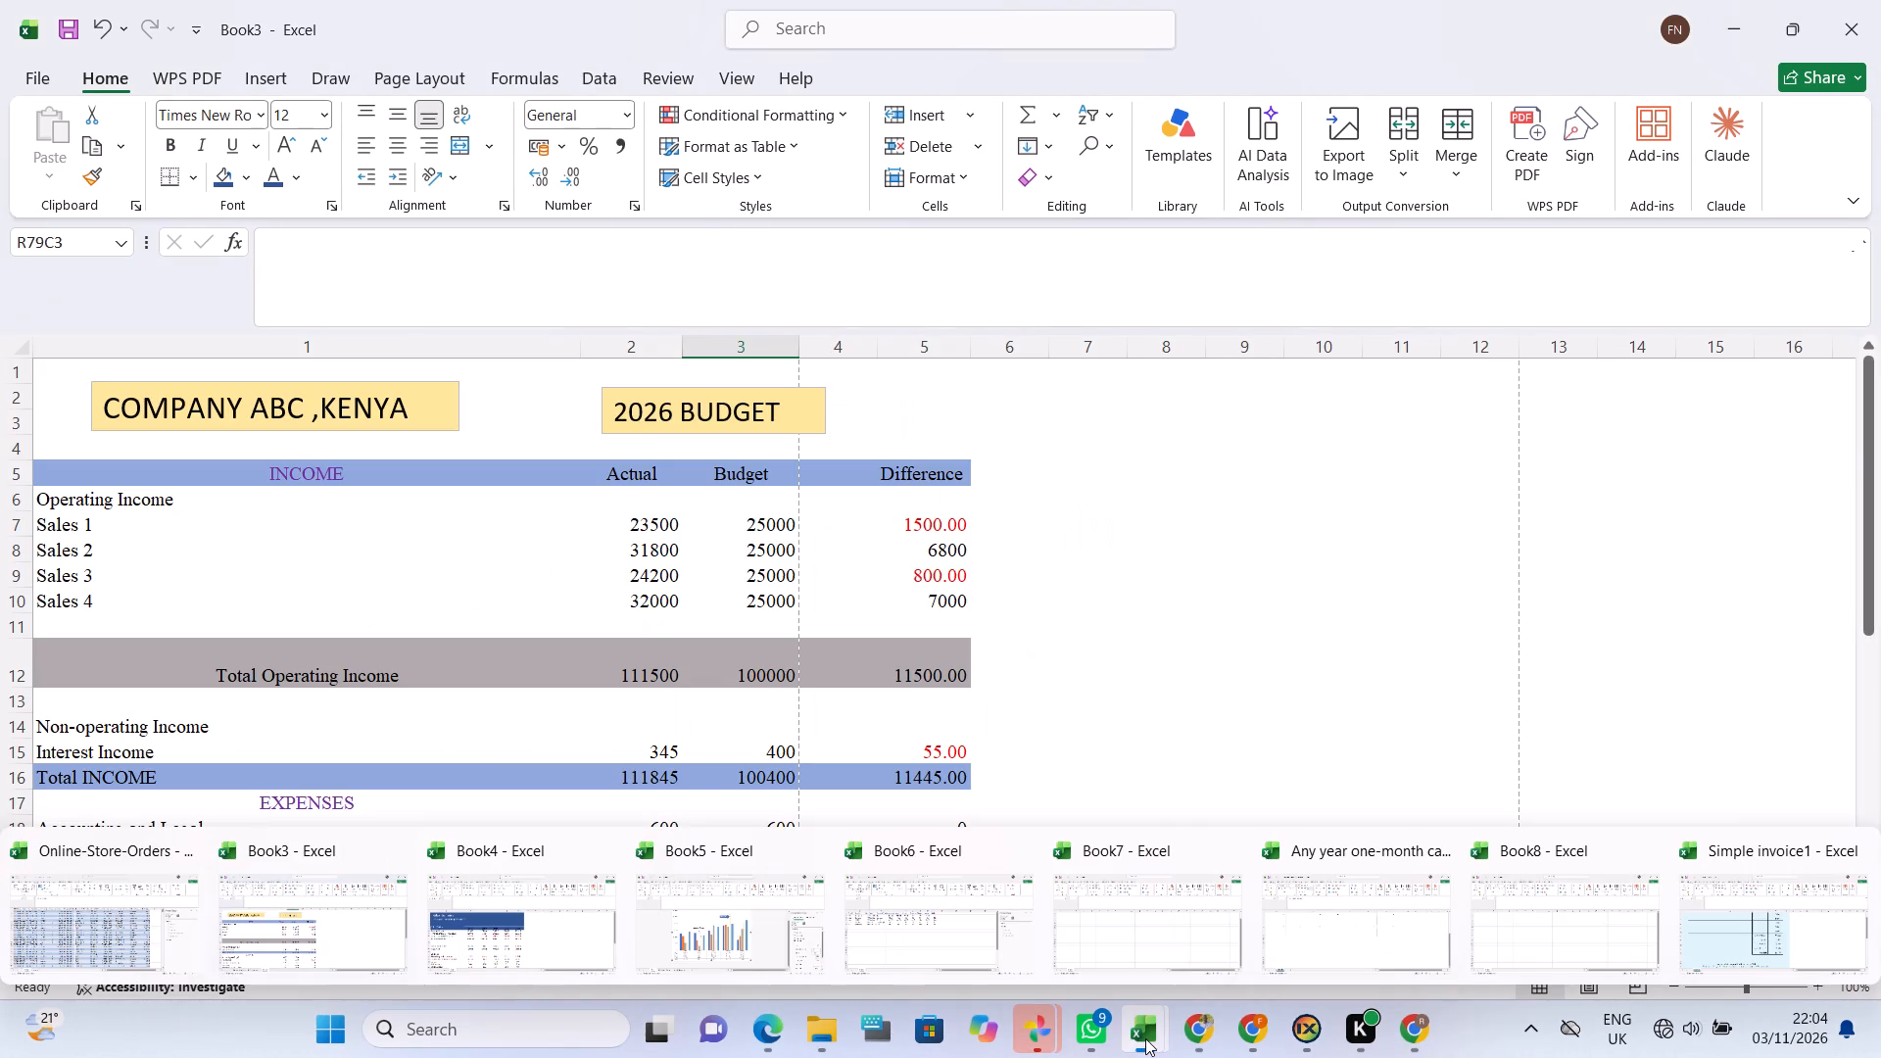
Bring up the Book3 workbook and look through the income and expenses sections of its 2026 budget.
left_click(245, 926)
scroll(460, 824, "down", 3)
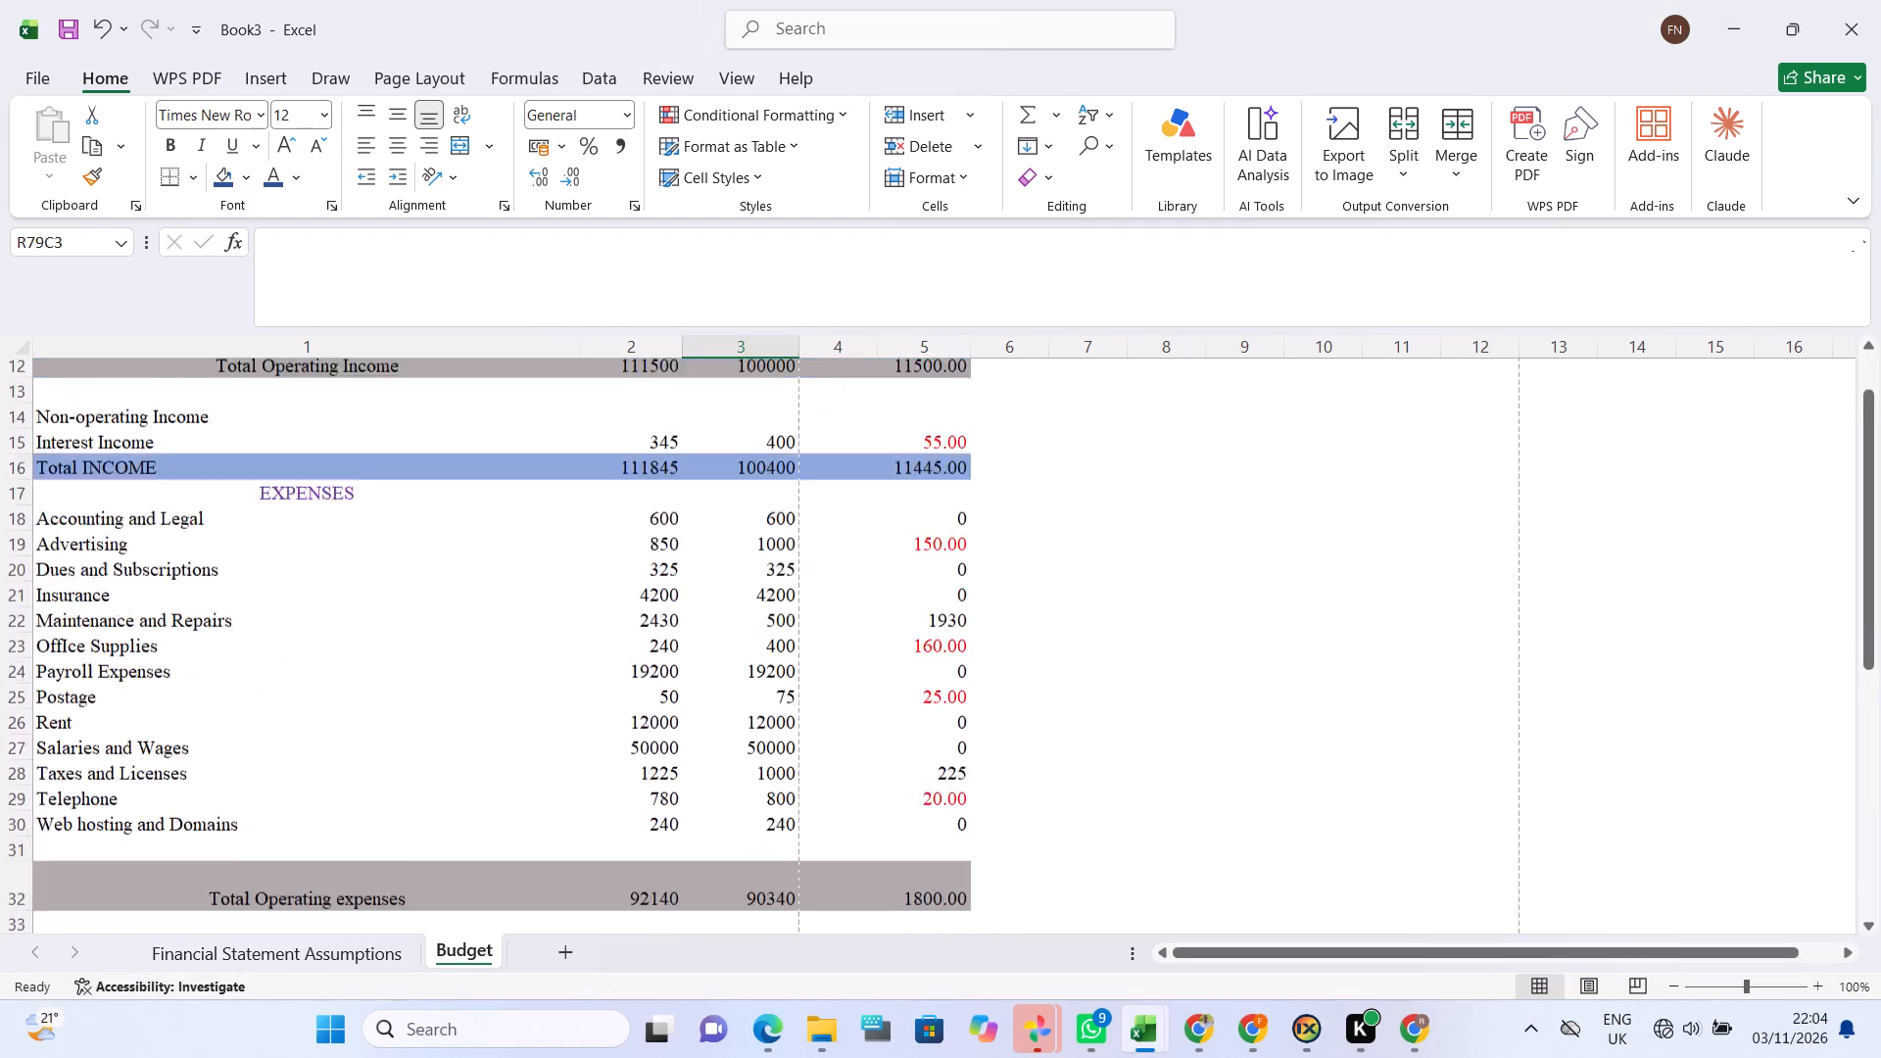
scroll(460, 824, "up", 3)
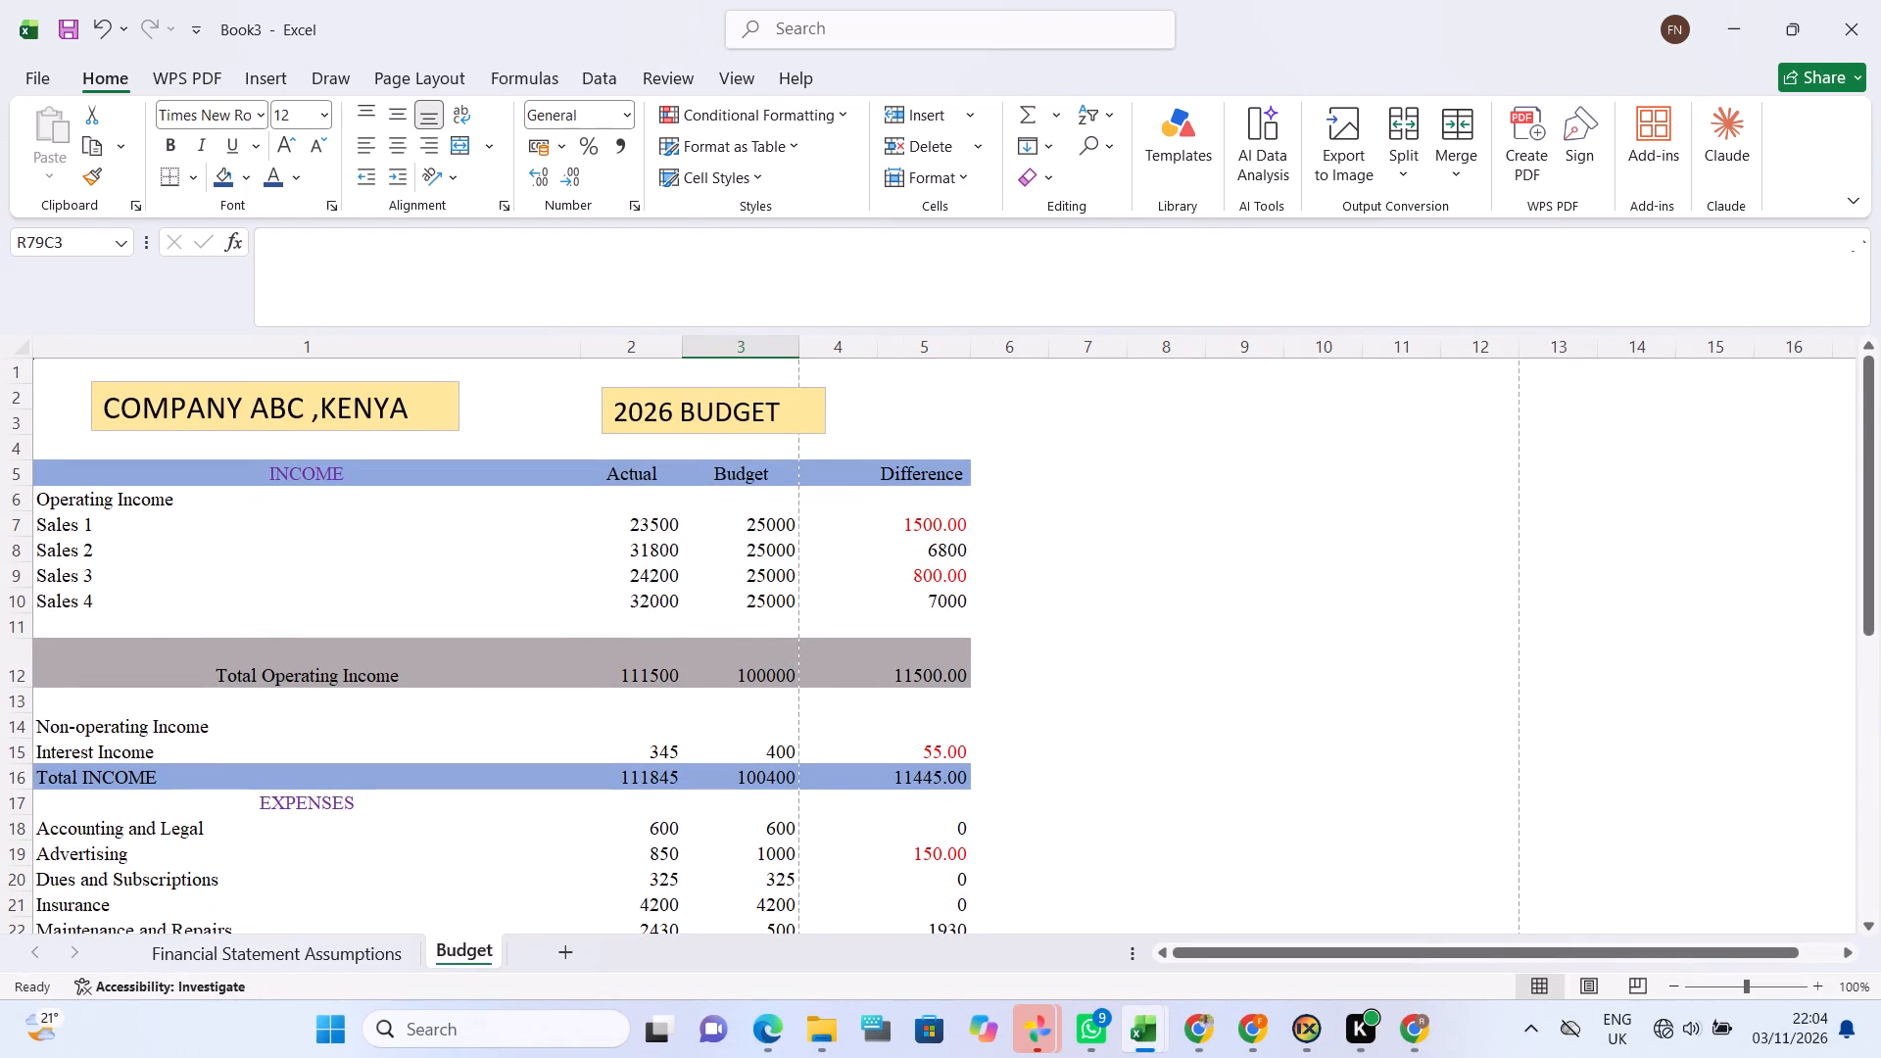
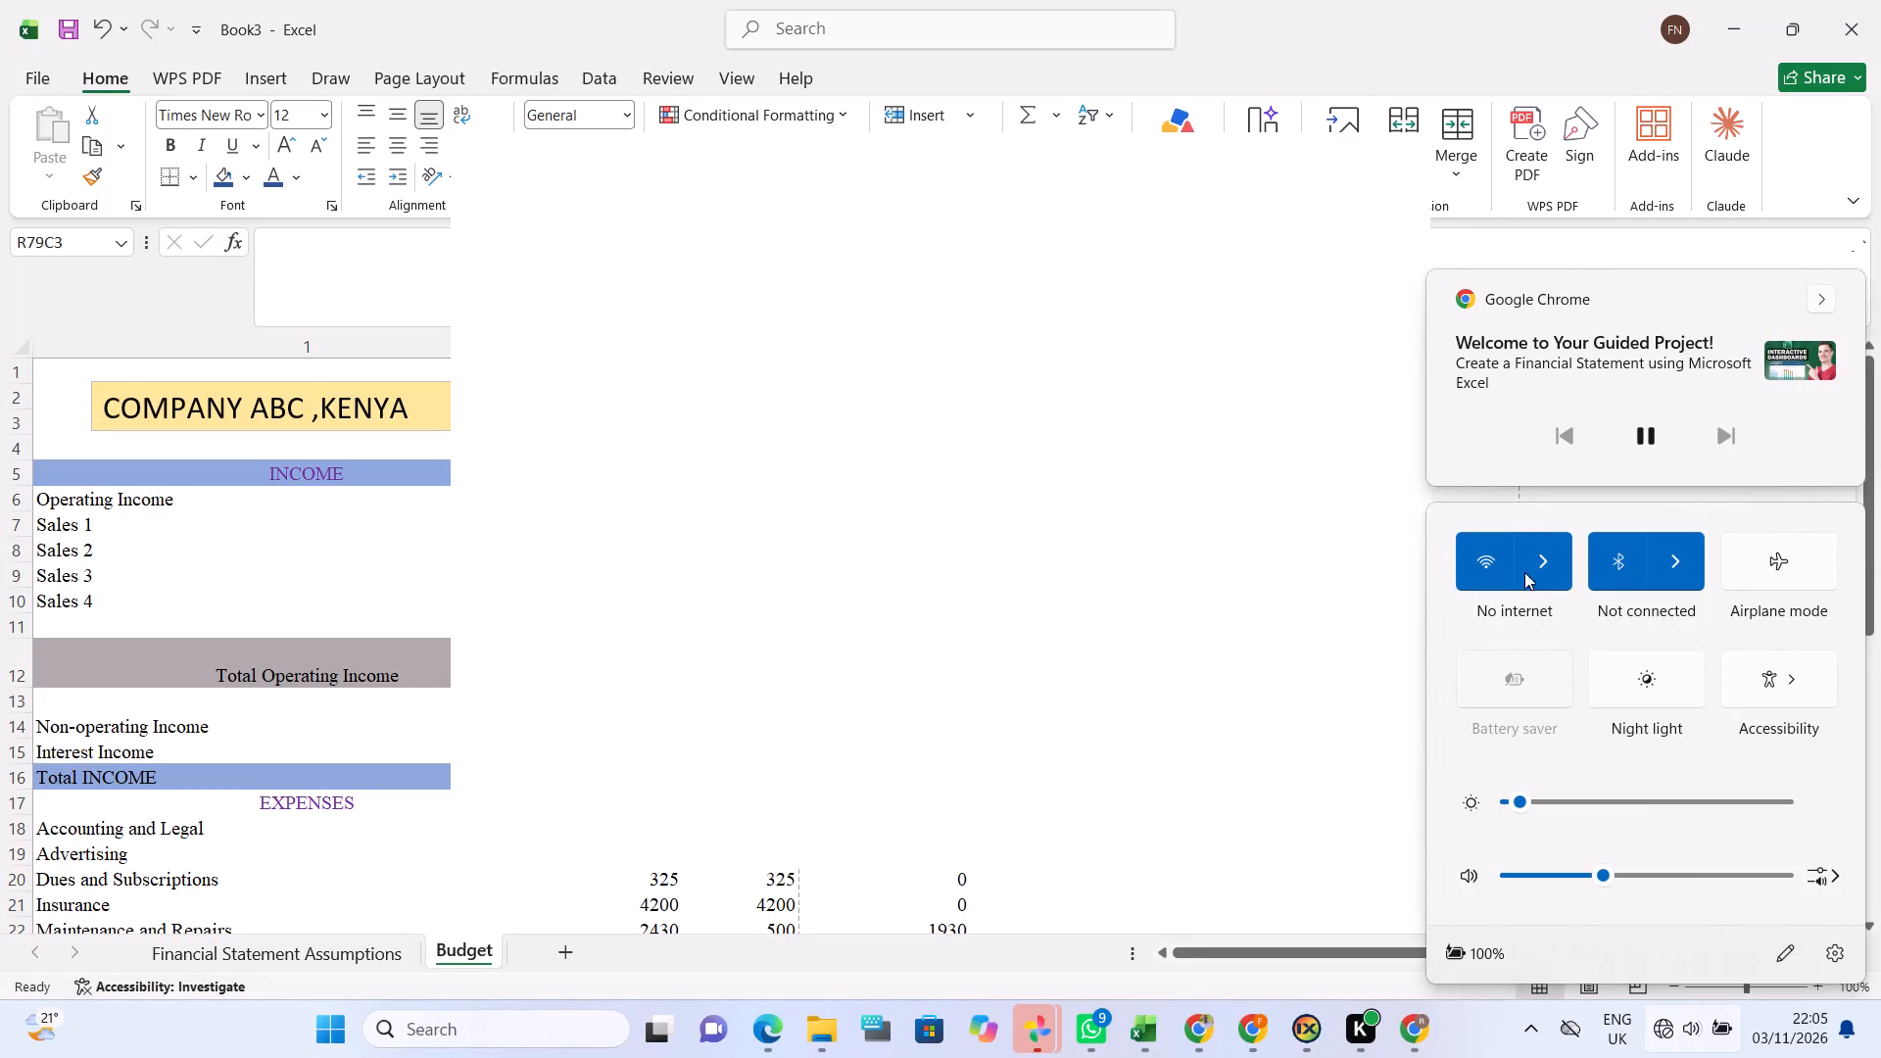
Switch the Wi-Fi connection from Lan Solo to the secured Hero network, with automatic connection enabled.
left_click(1523, 569)
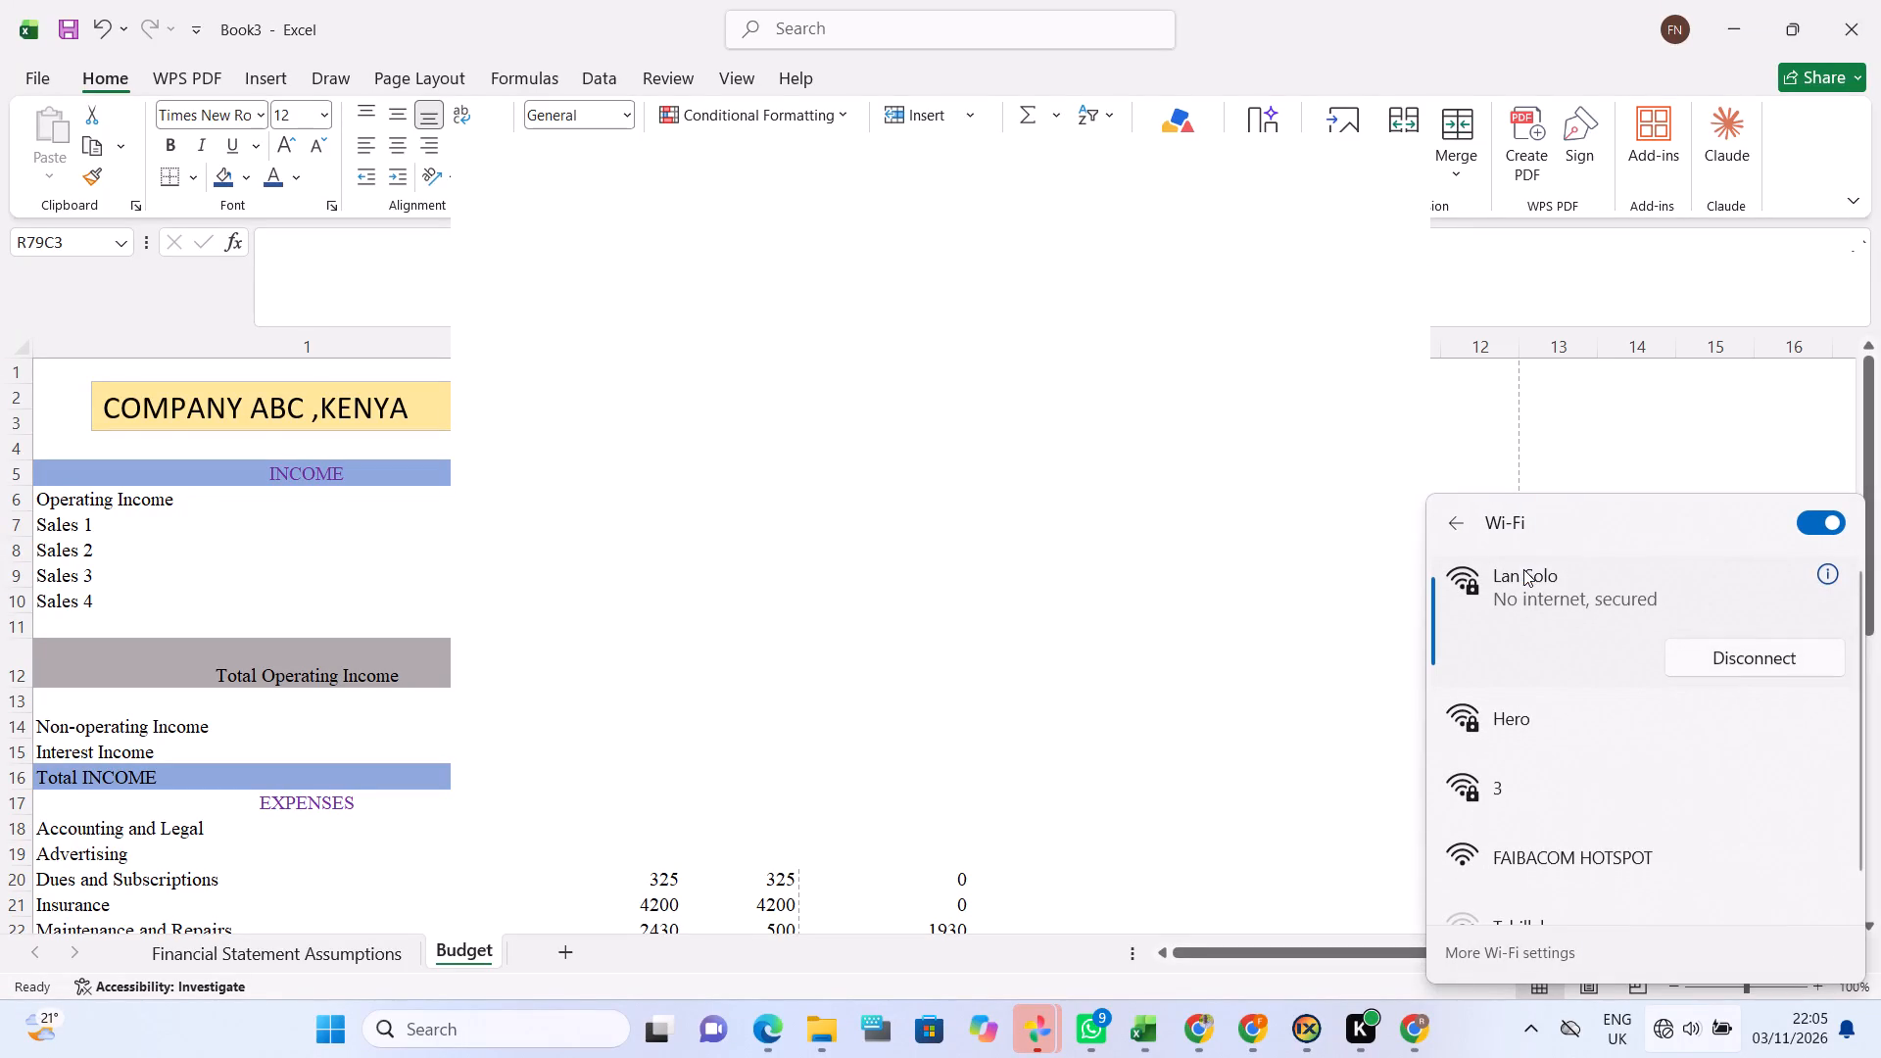
left_click(1534, 707)
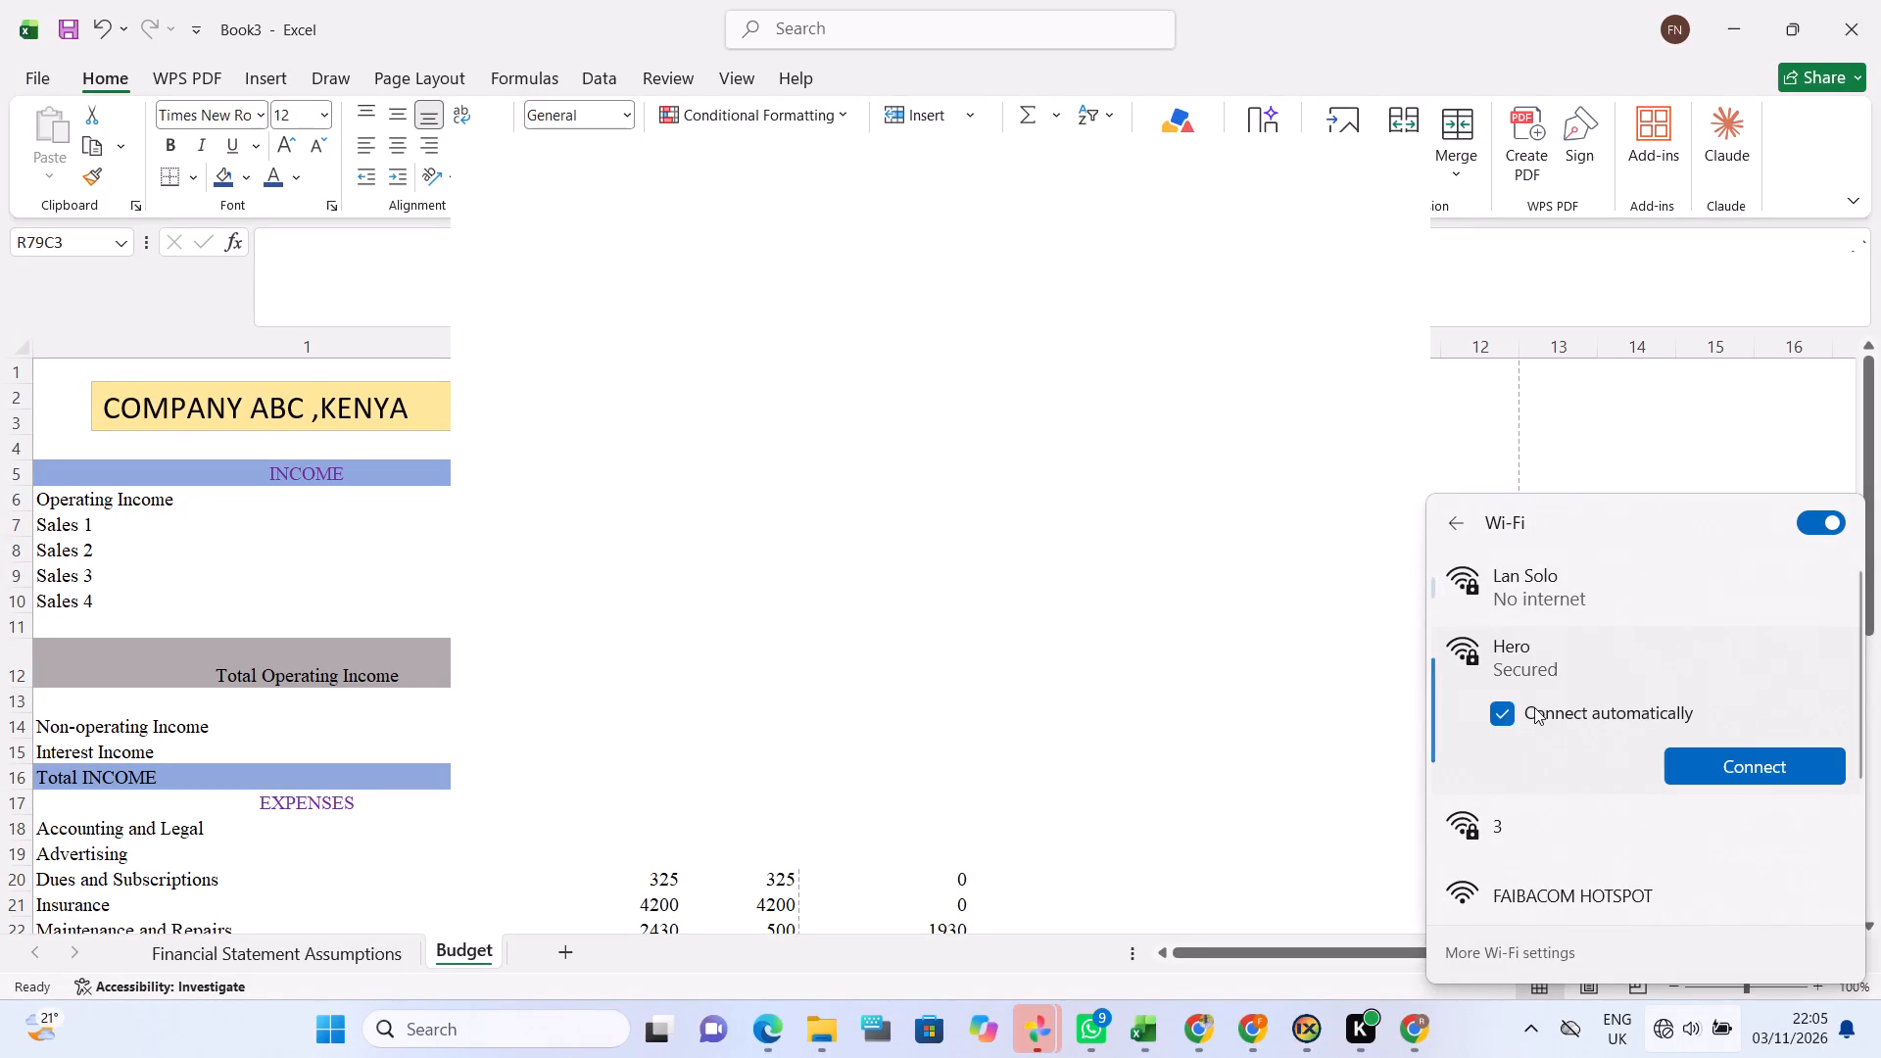
left_click(1686, 759)
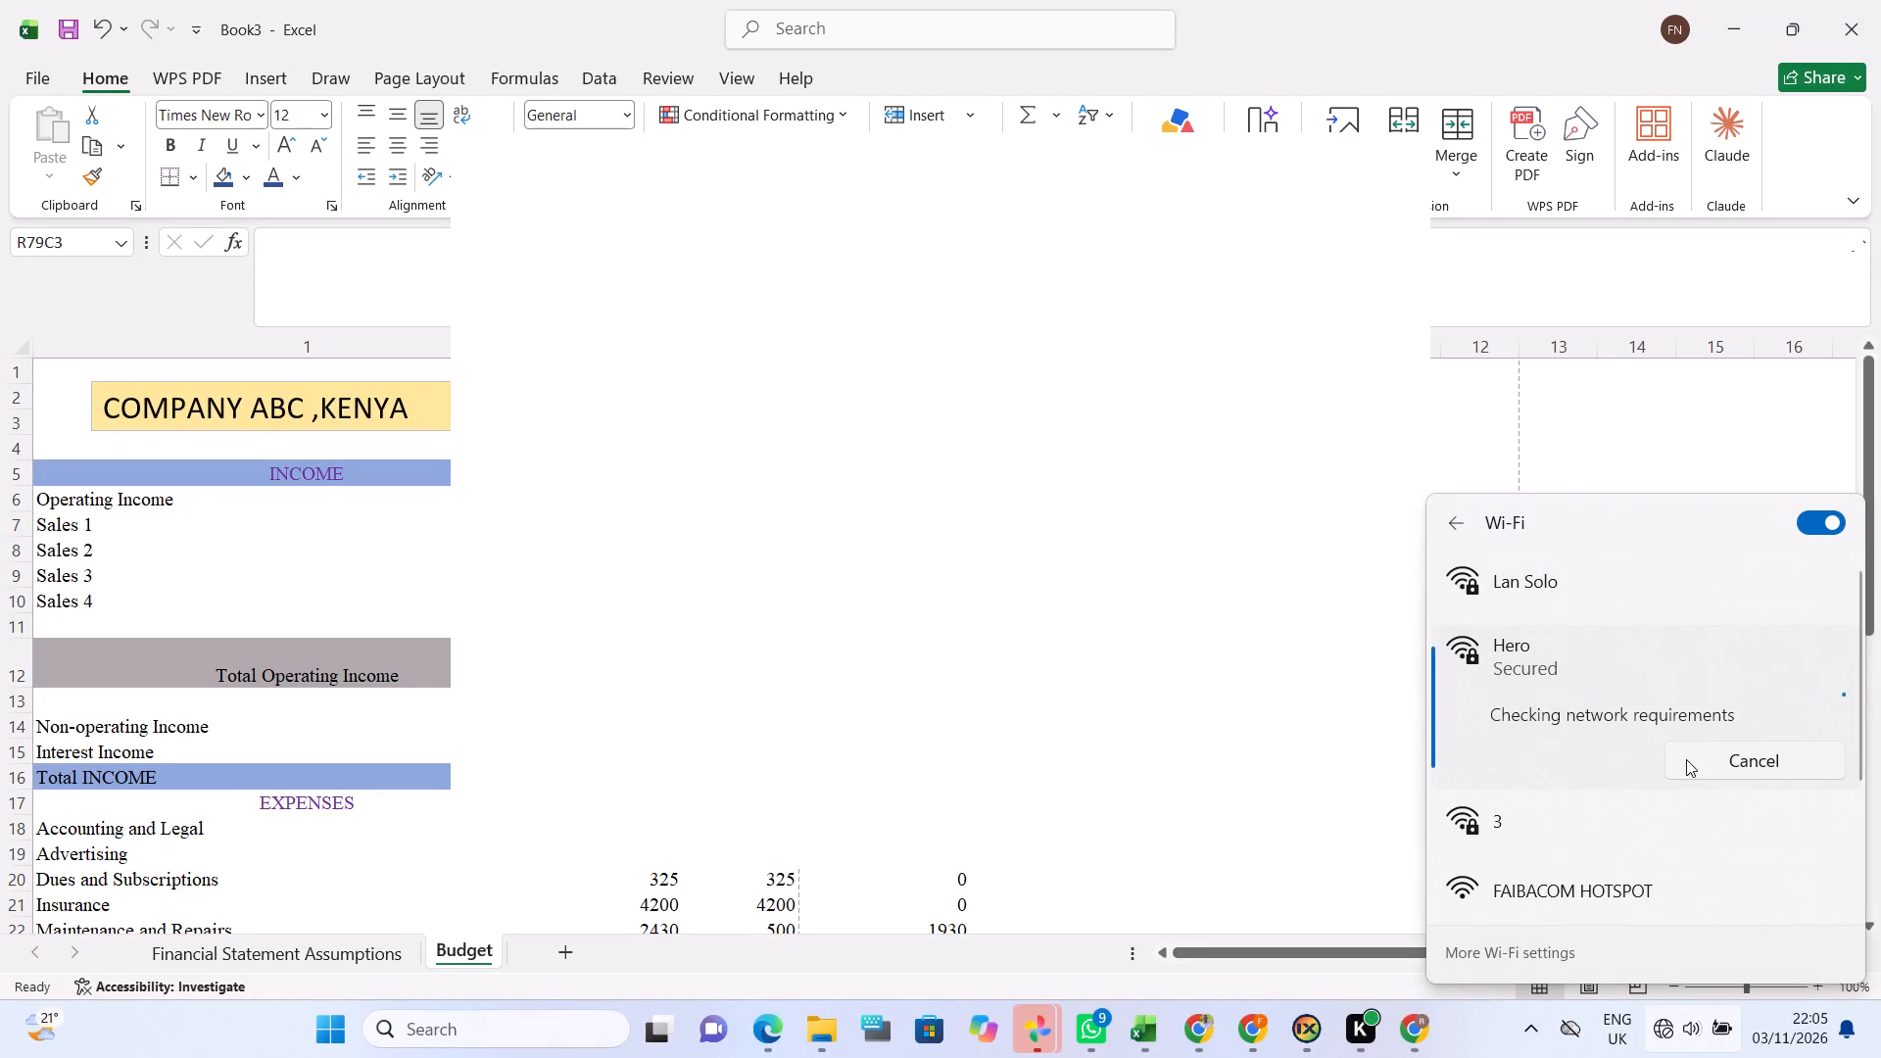
scroll(1647, 849, "down", 1)
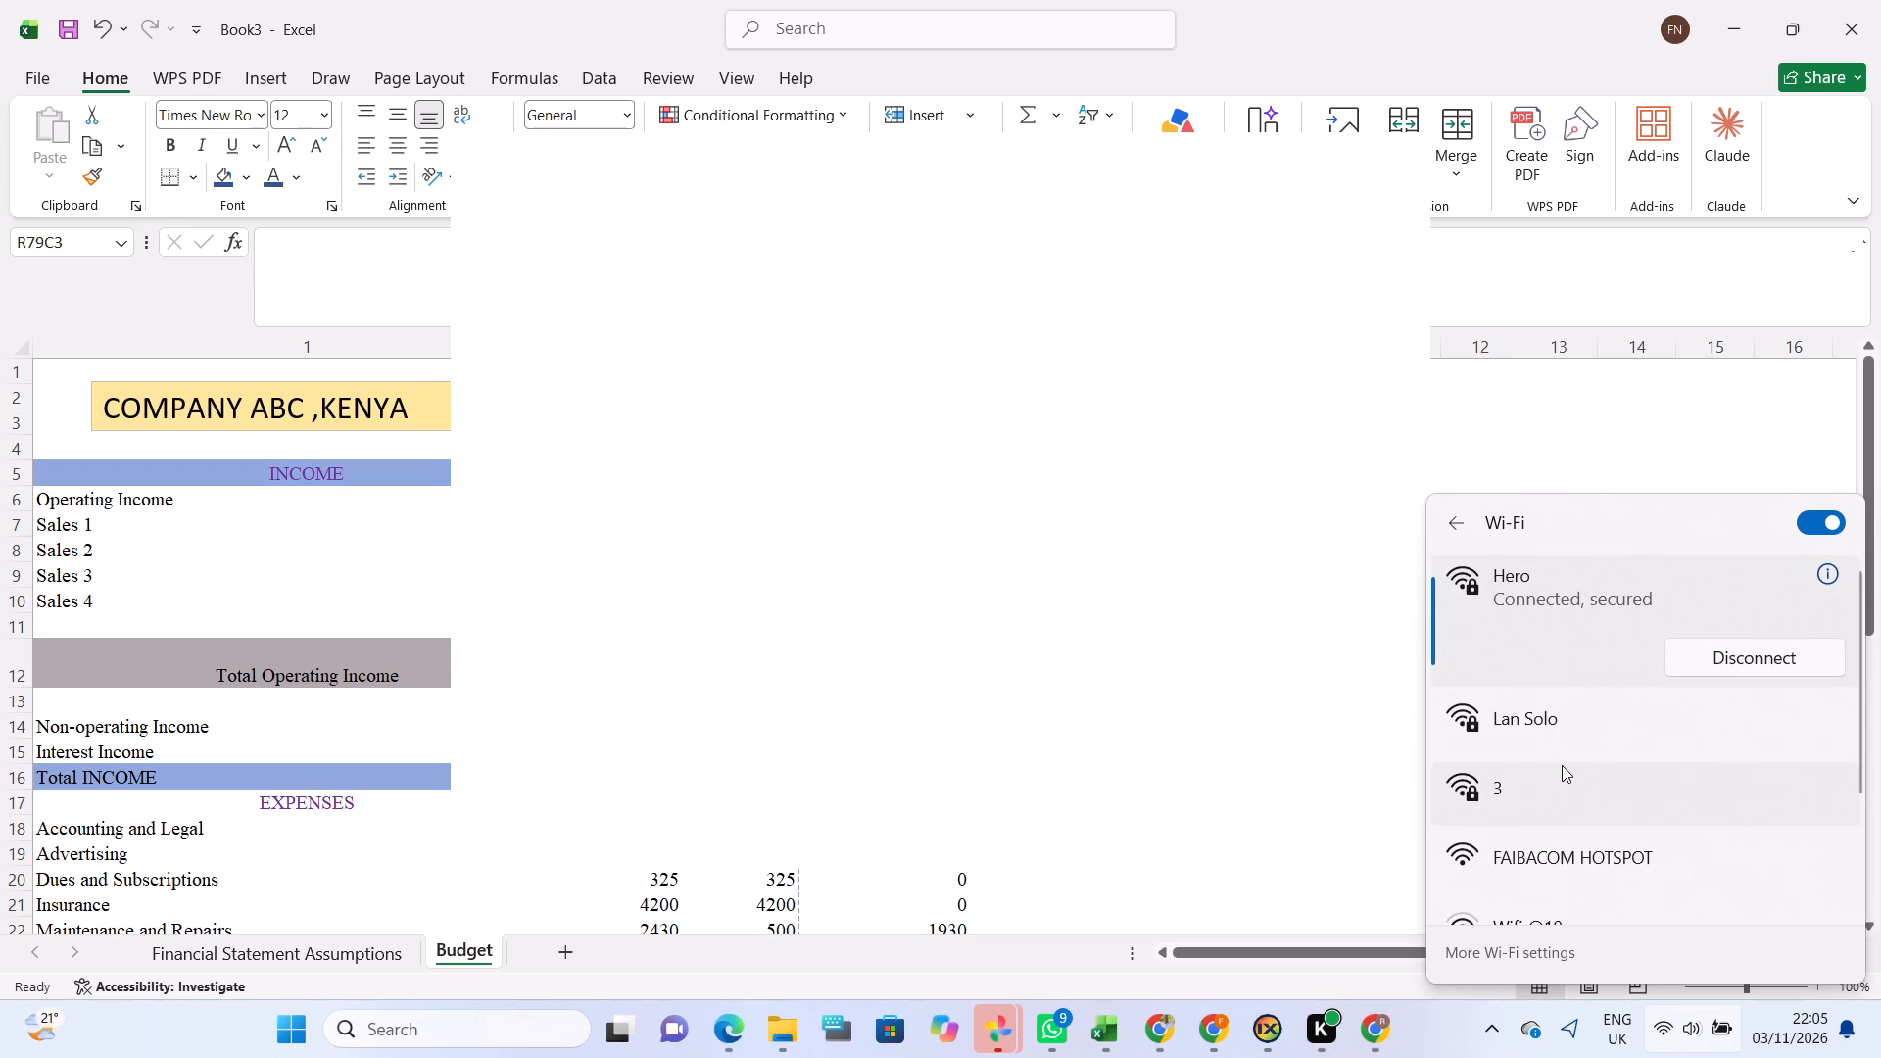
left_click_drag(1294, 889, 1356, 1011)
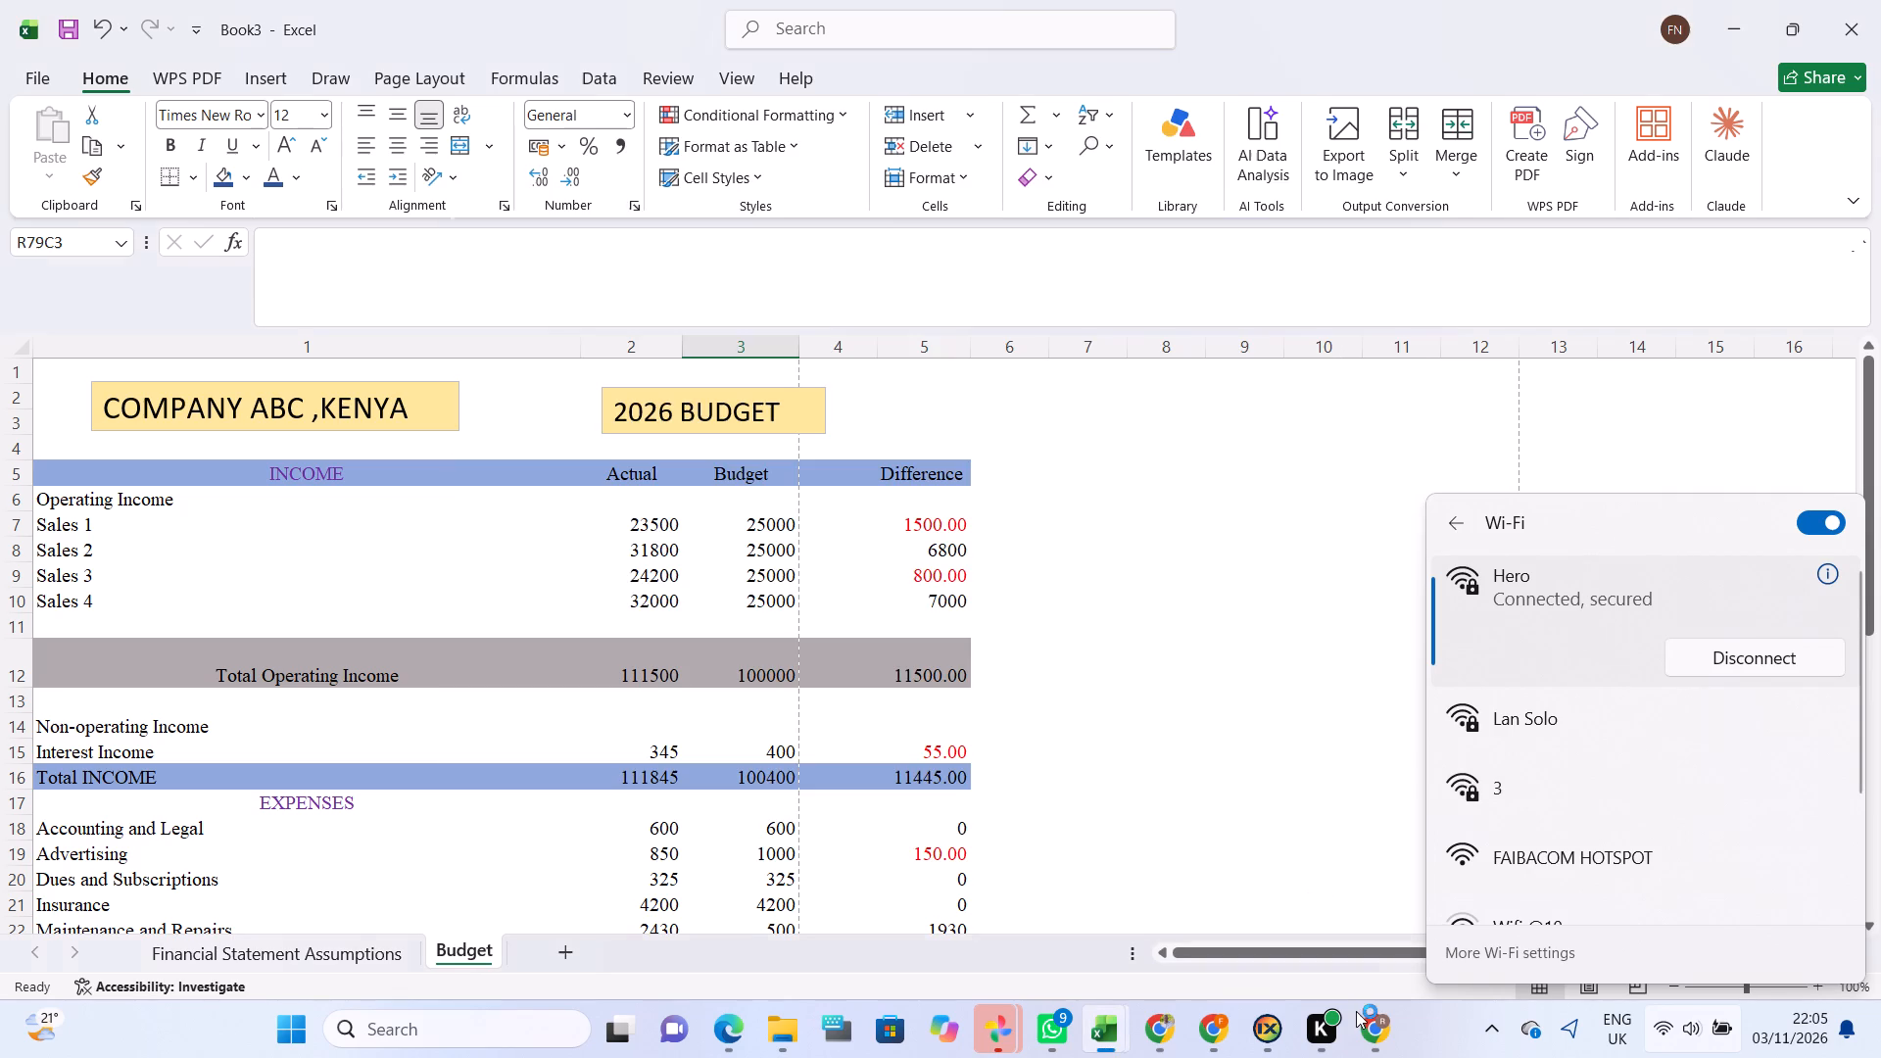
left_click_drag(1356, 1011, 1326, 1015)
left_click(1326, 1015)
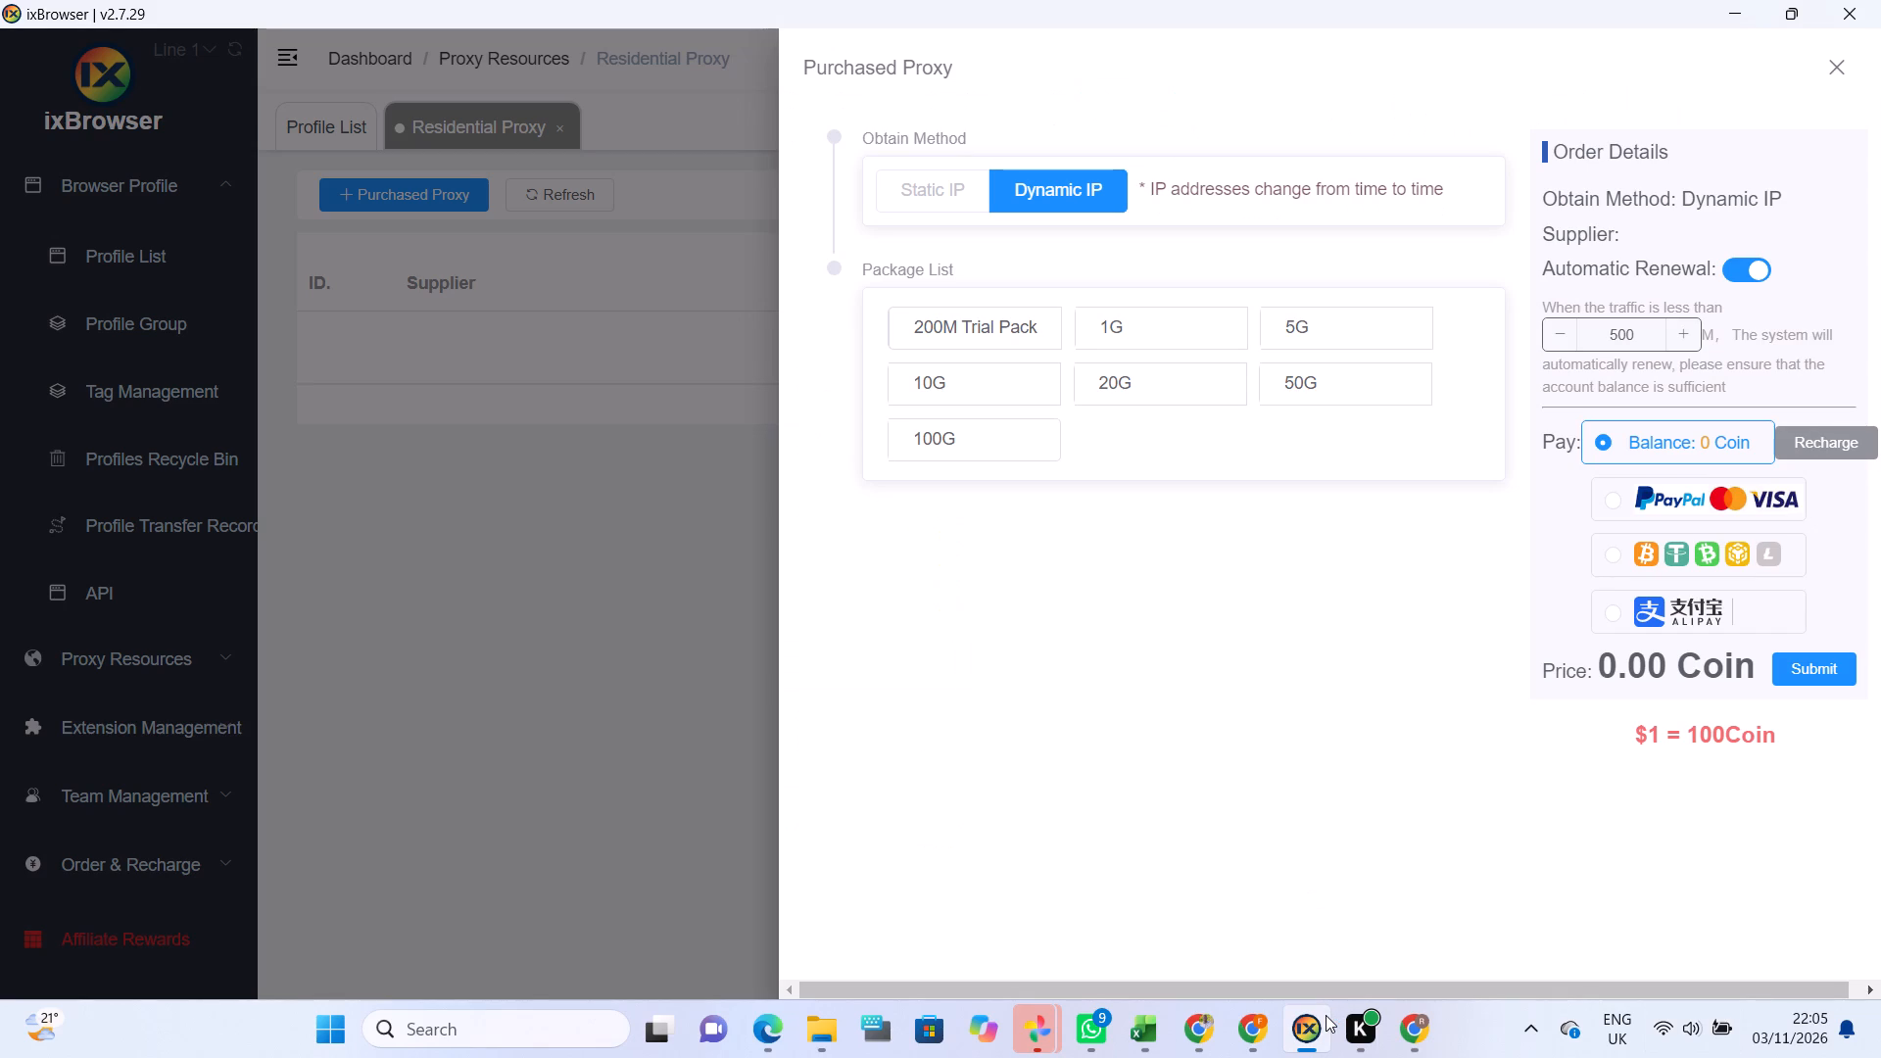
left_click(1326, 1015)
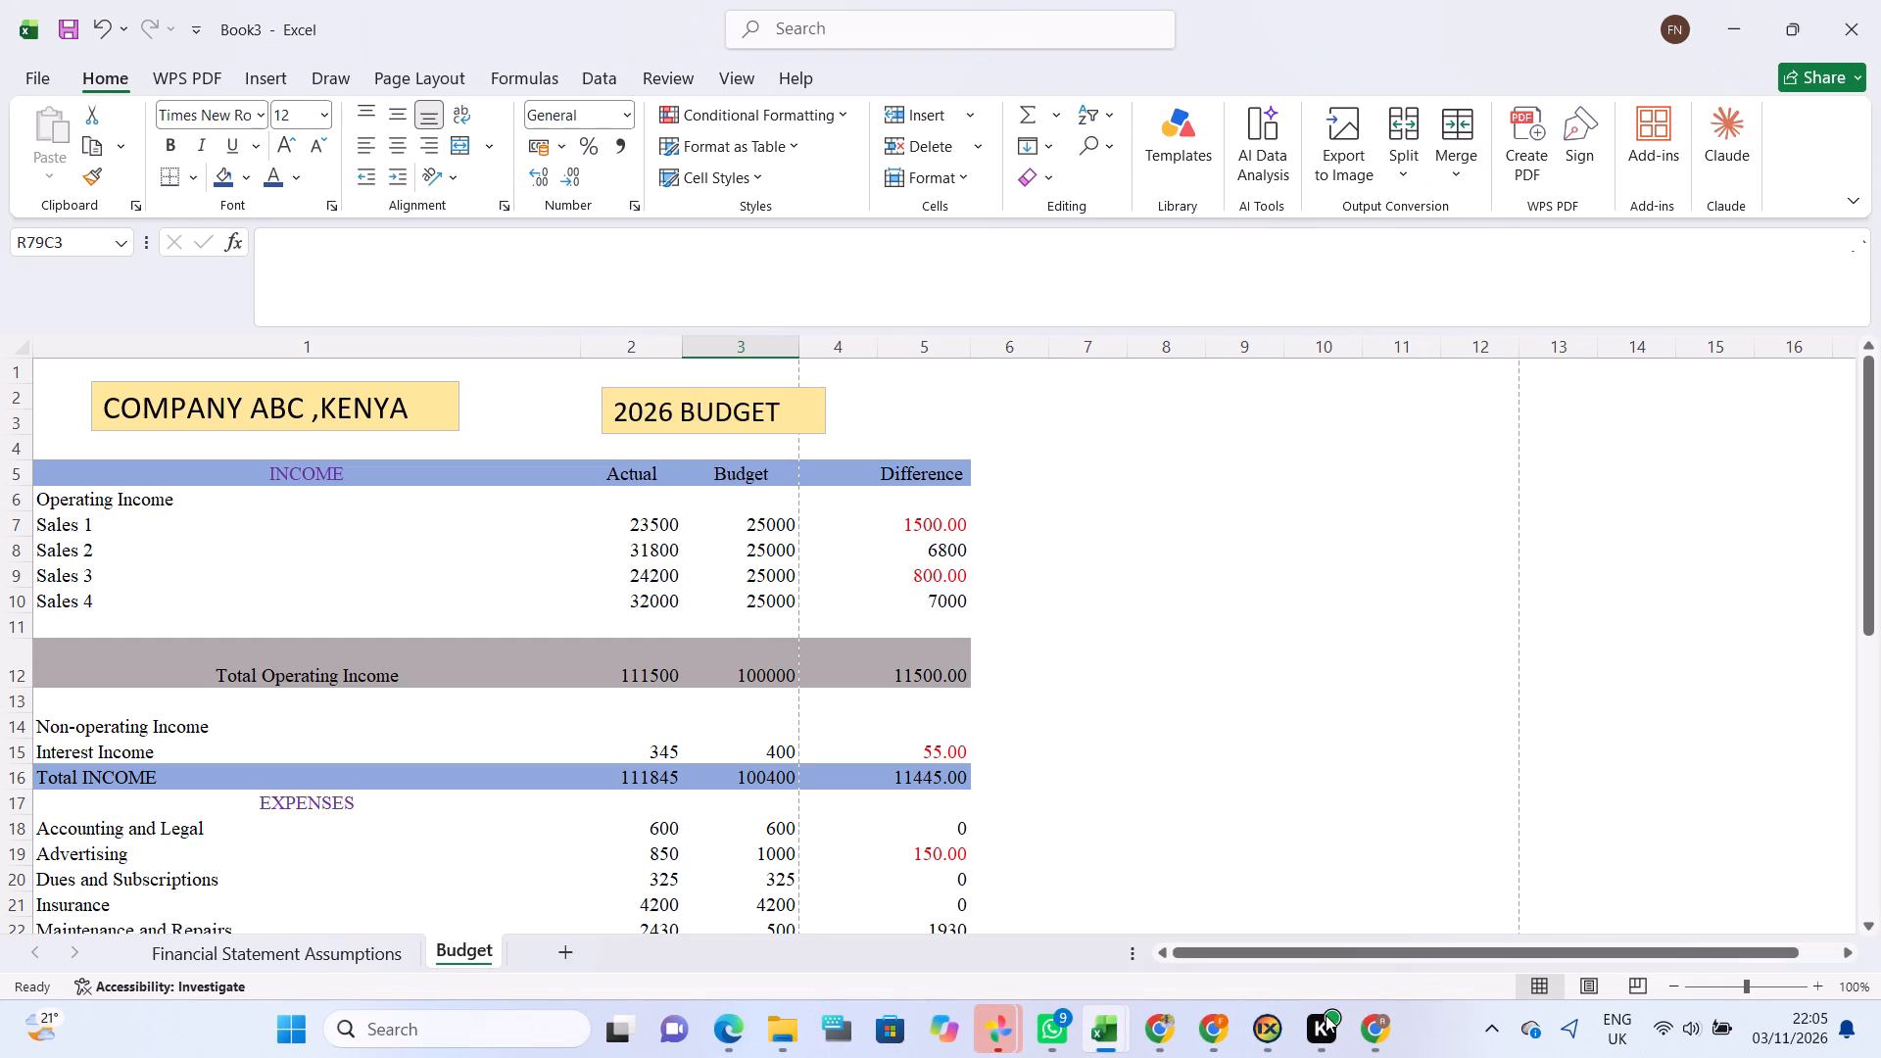
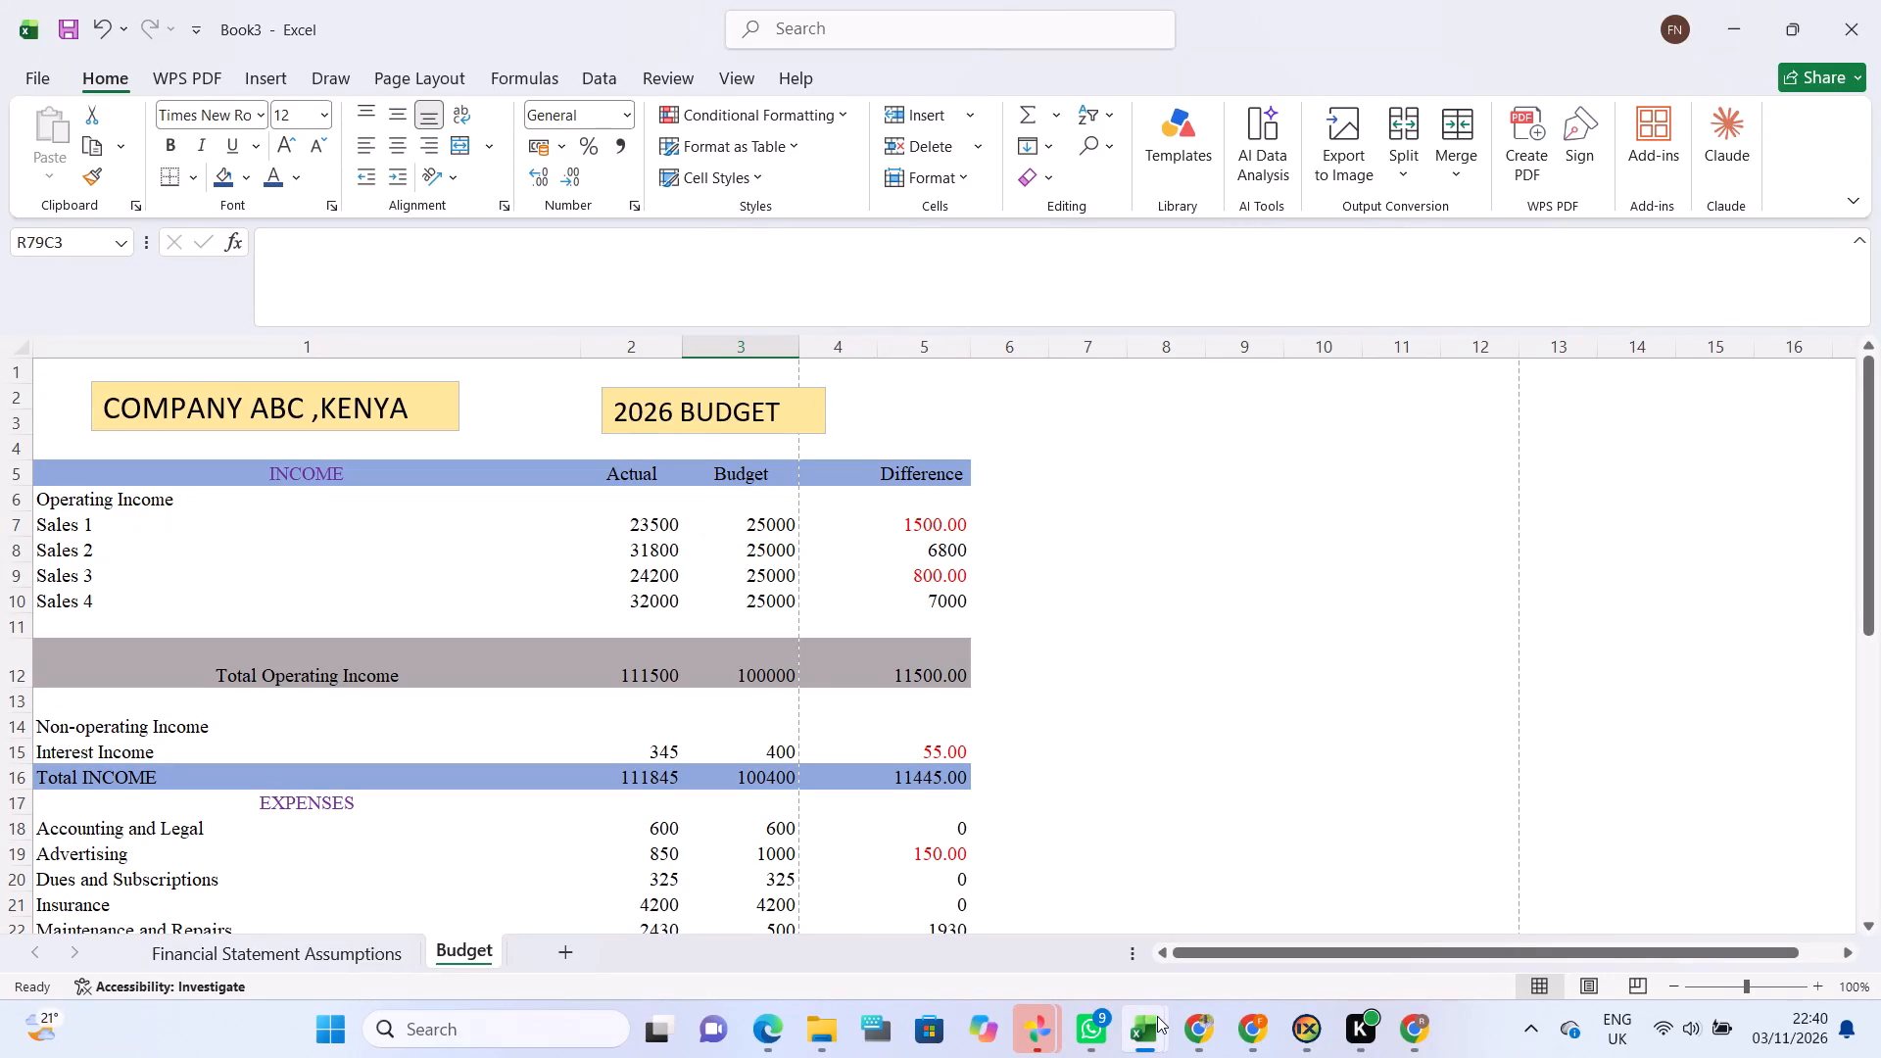
Switch to the Book4 workbook and look through the KELLY Company Profit and Loss statement down to Net Earnings.
left_click(1143, 1036)
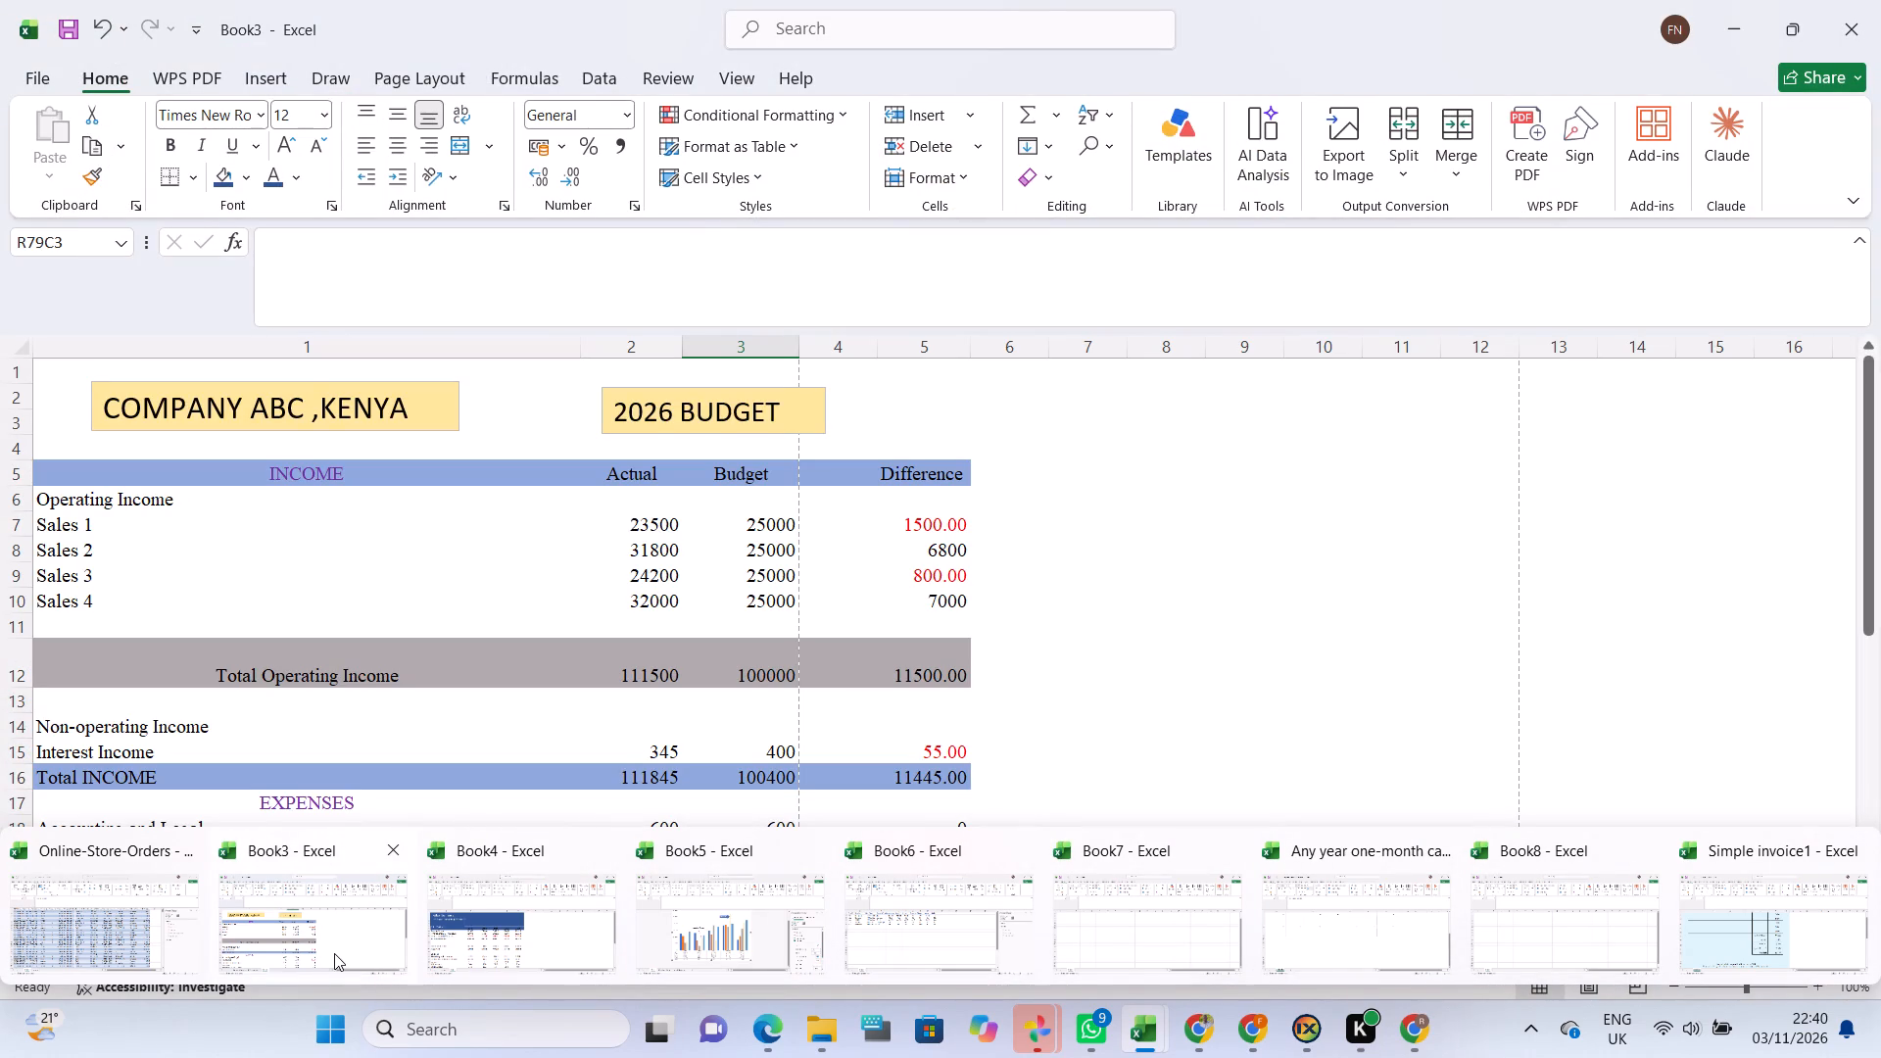
left_click(334, 953)
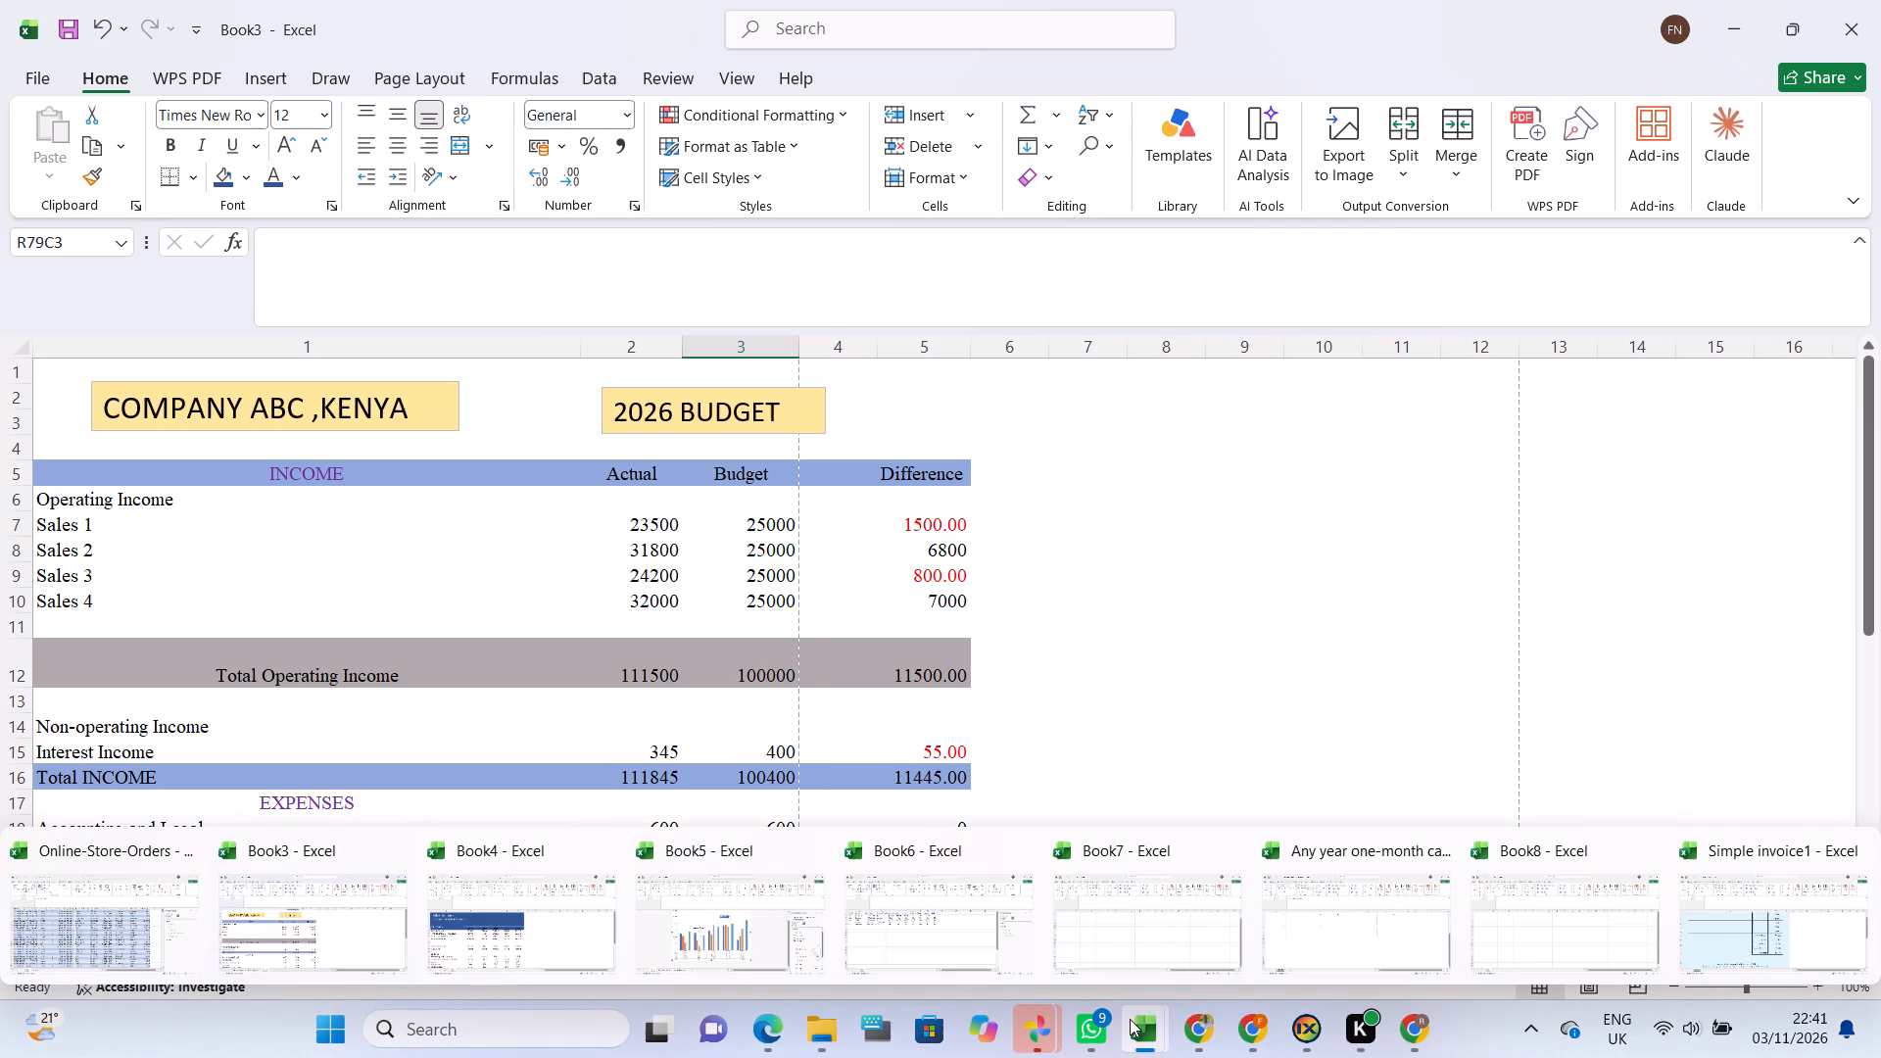
left_click(533, 919)
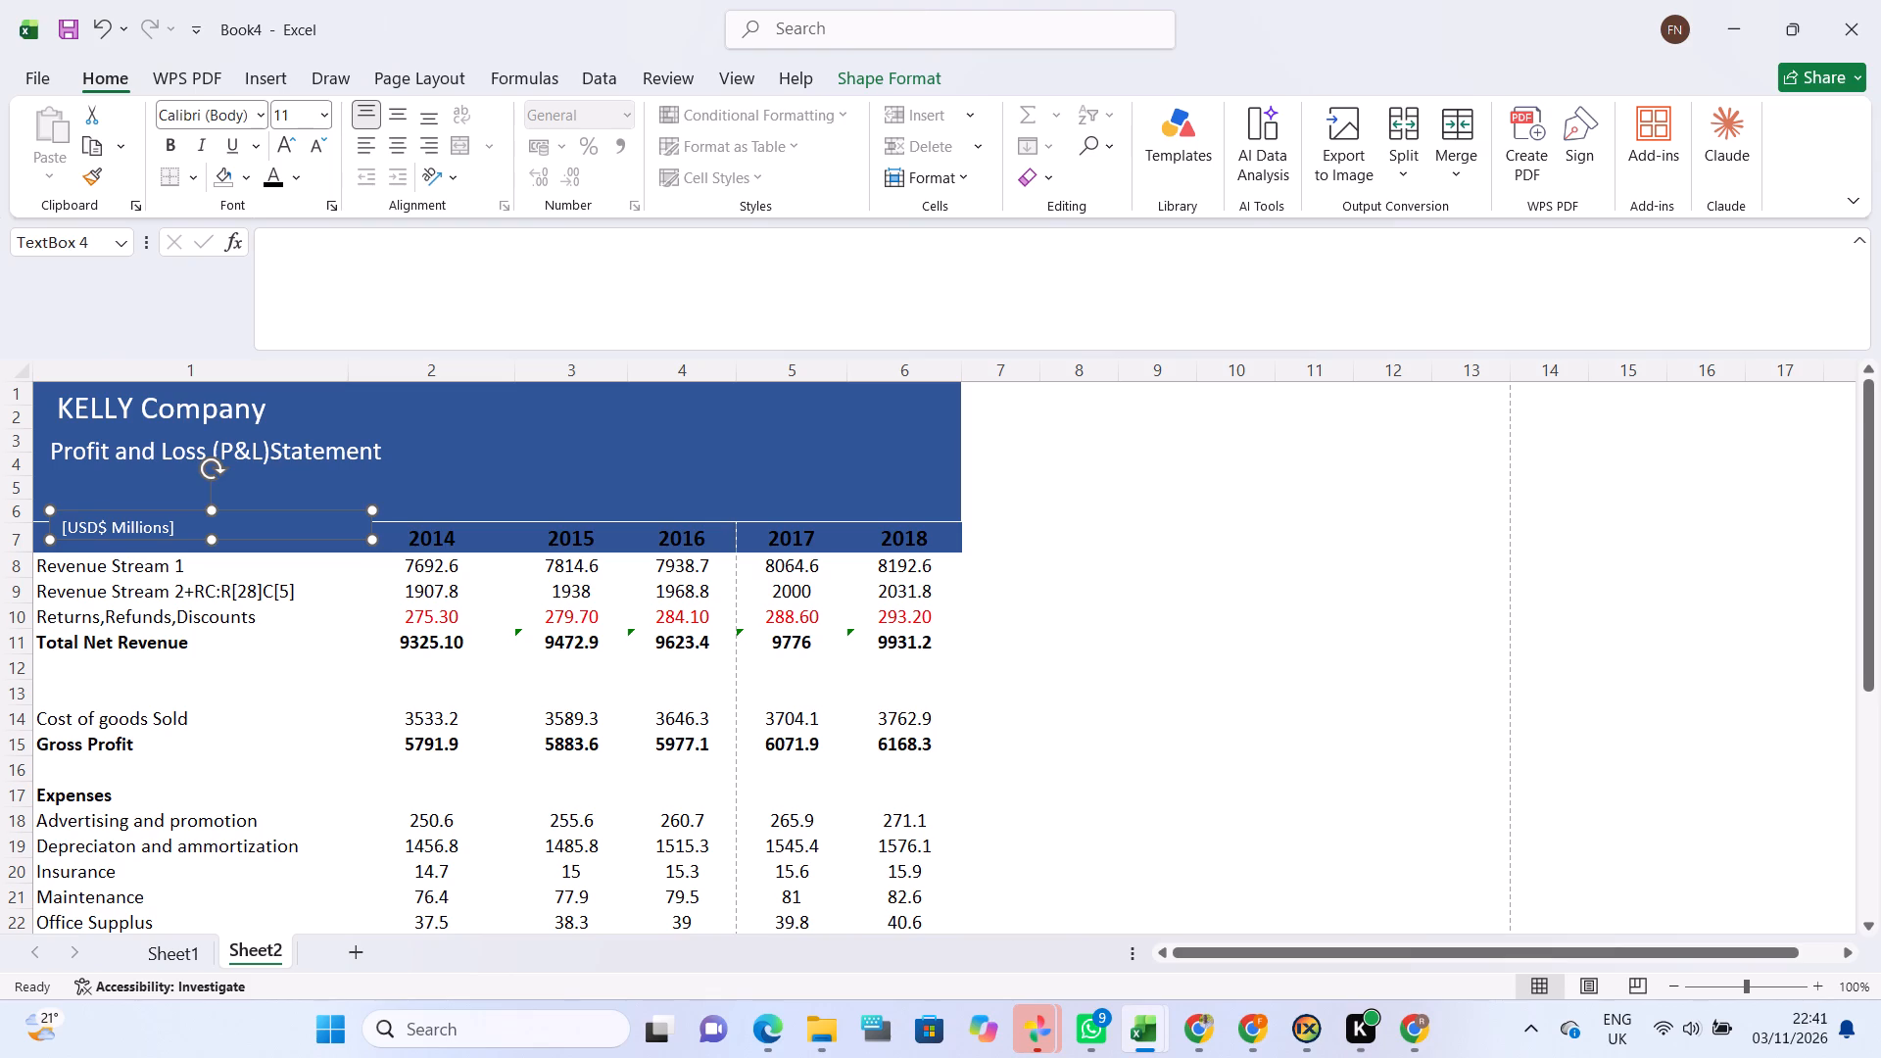
scroll(603, 890, "down", 1)
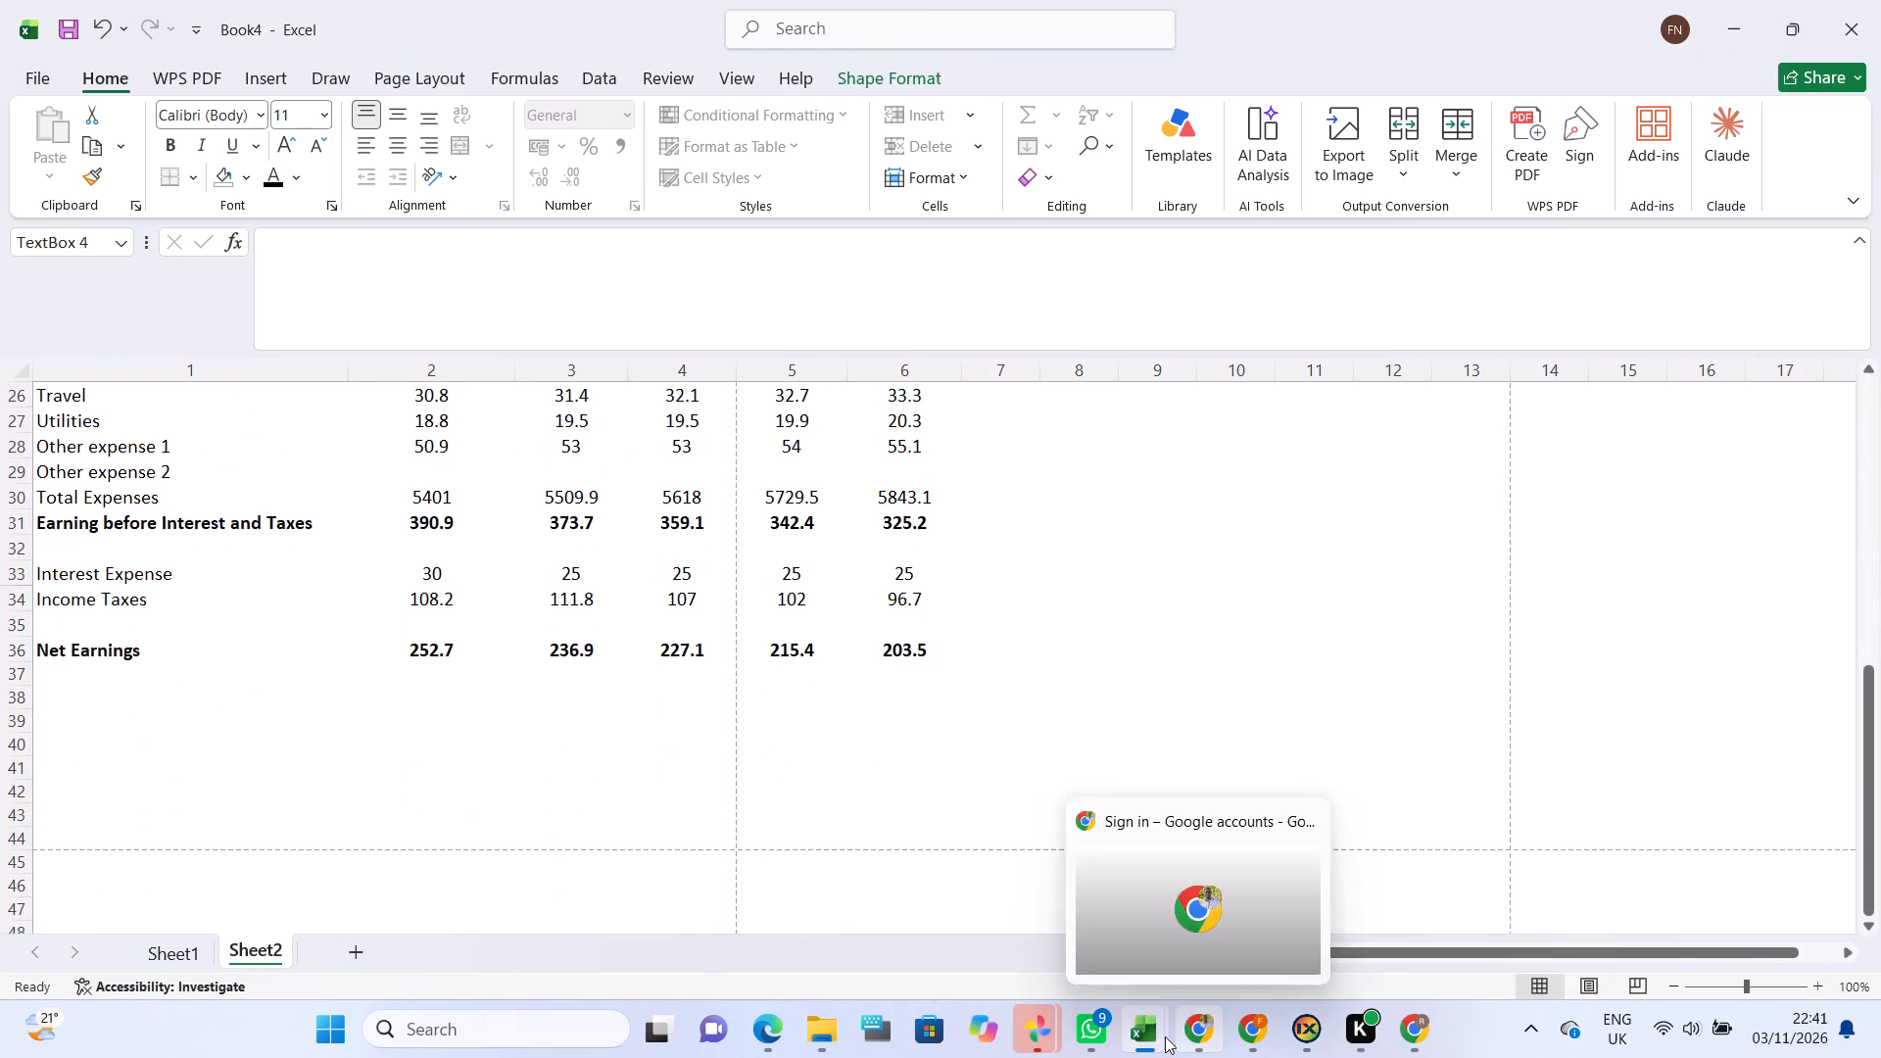
Switch to the Simple invoice1 workbook and look over the Beuty Hub by NTR invoice from header to totals.
left_click(1735, 951)
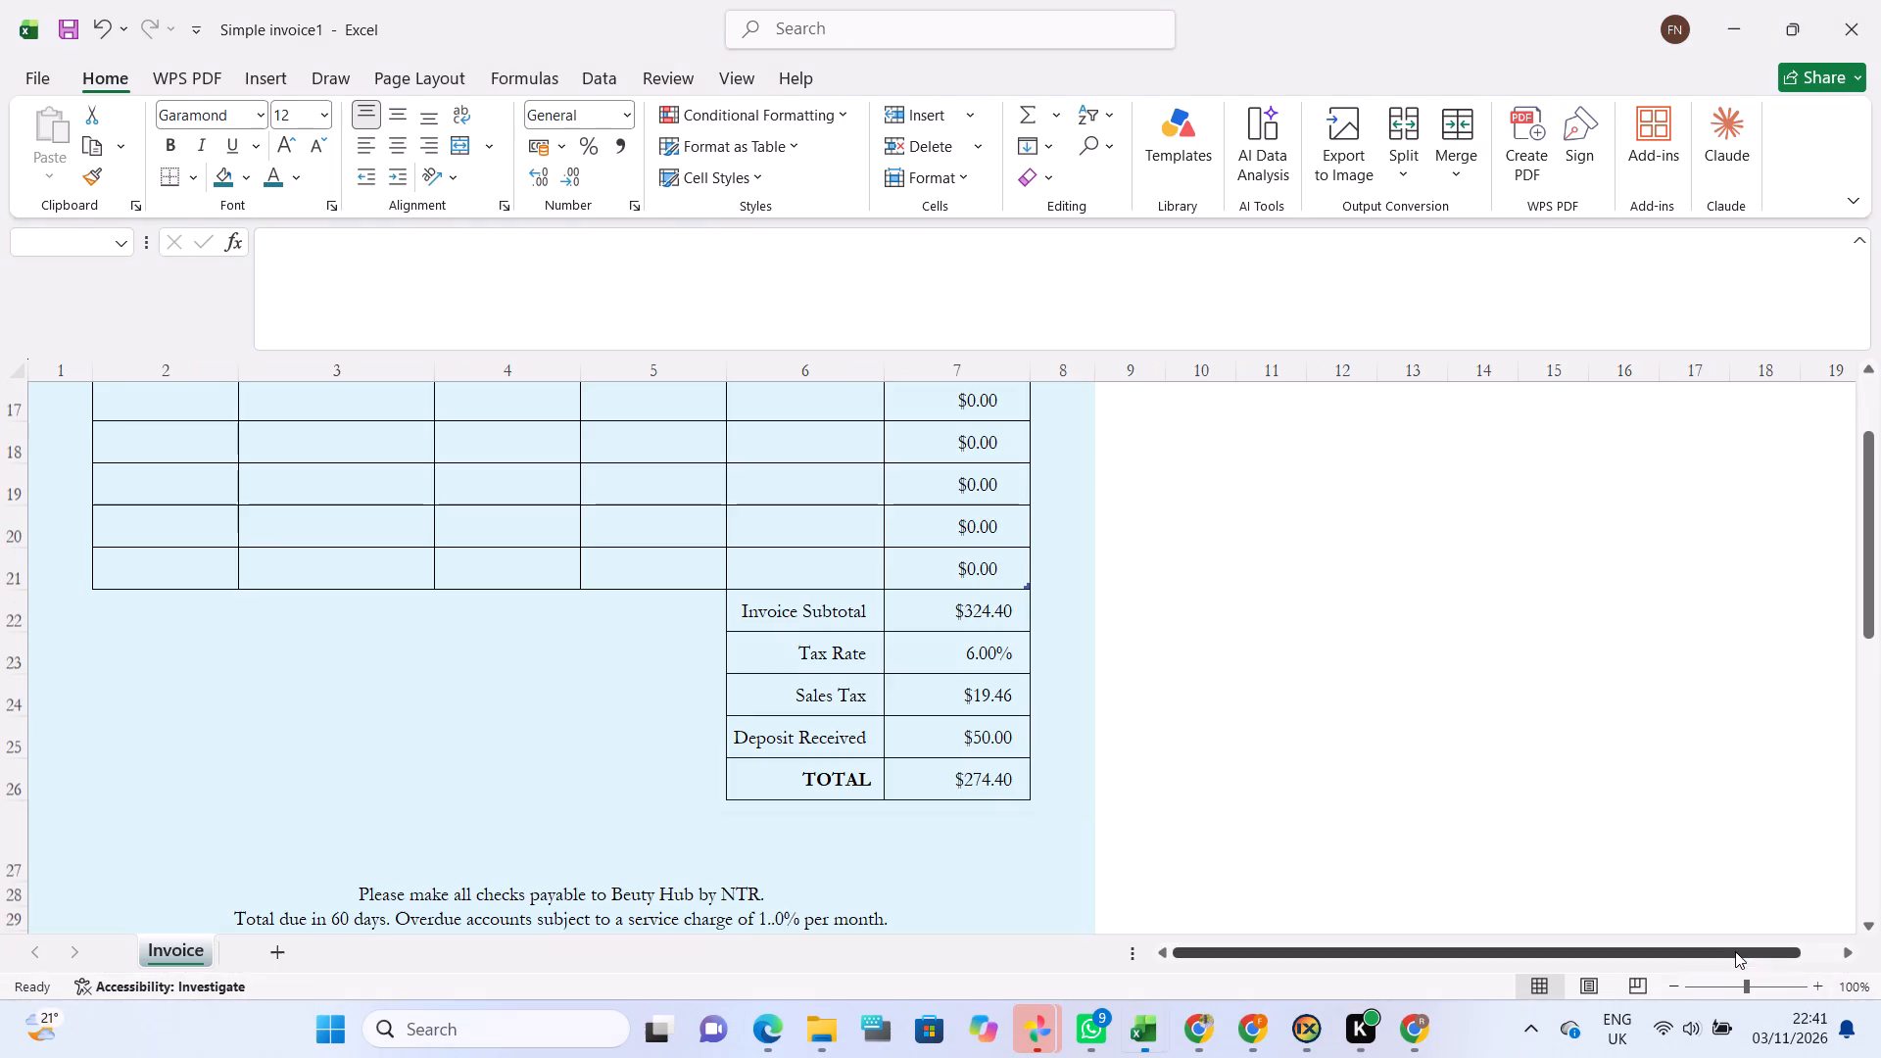
scroll(1101, 839, "up", 4)
scroll(1101, 839, "down", 3)
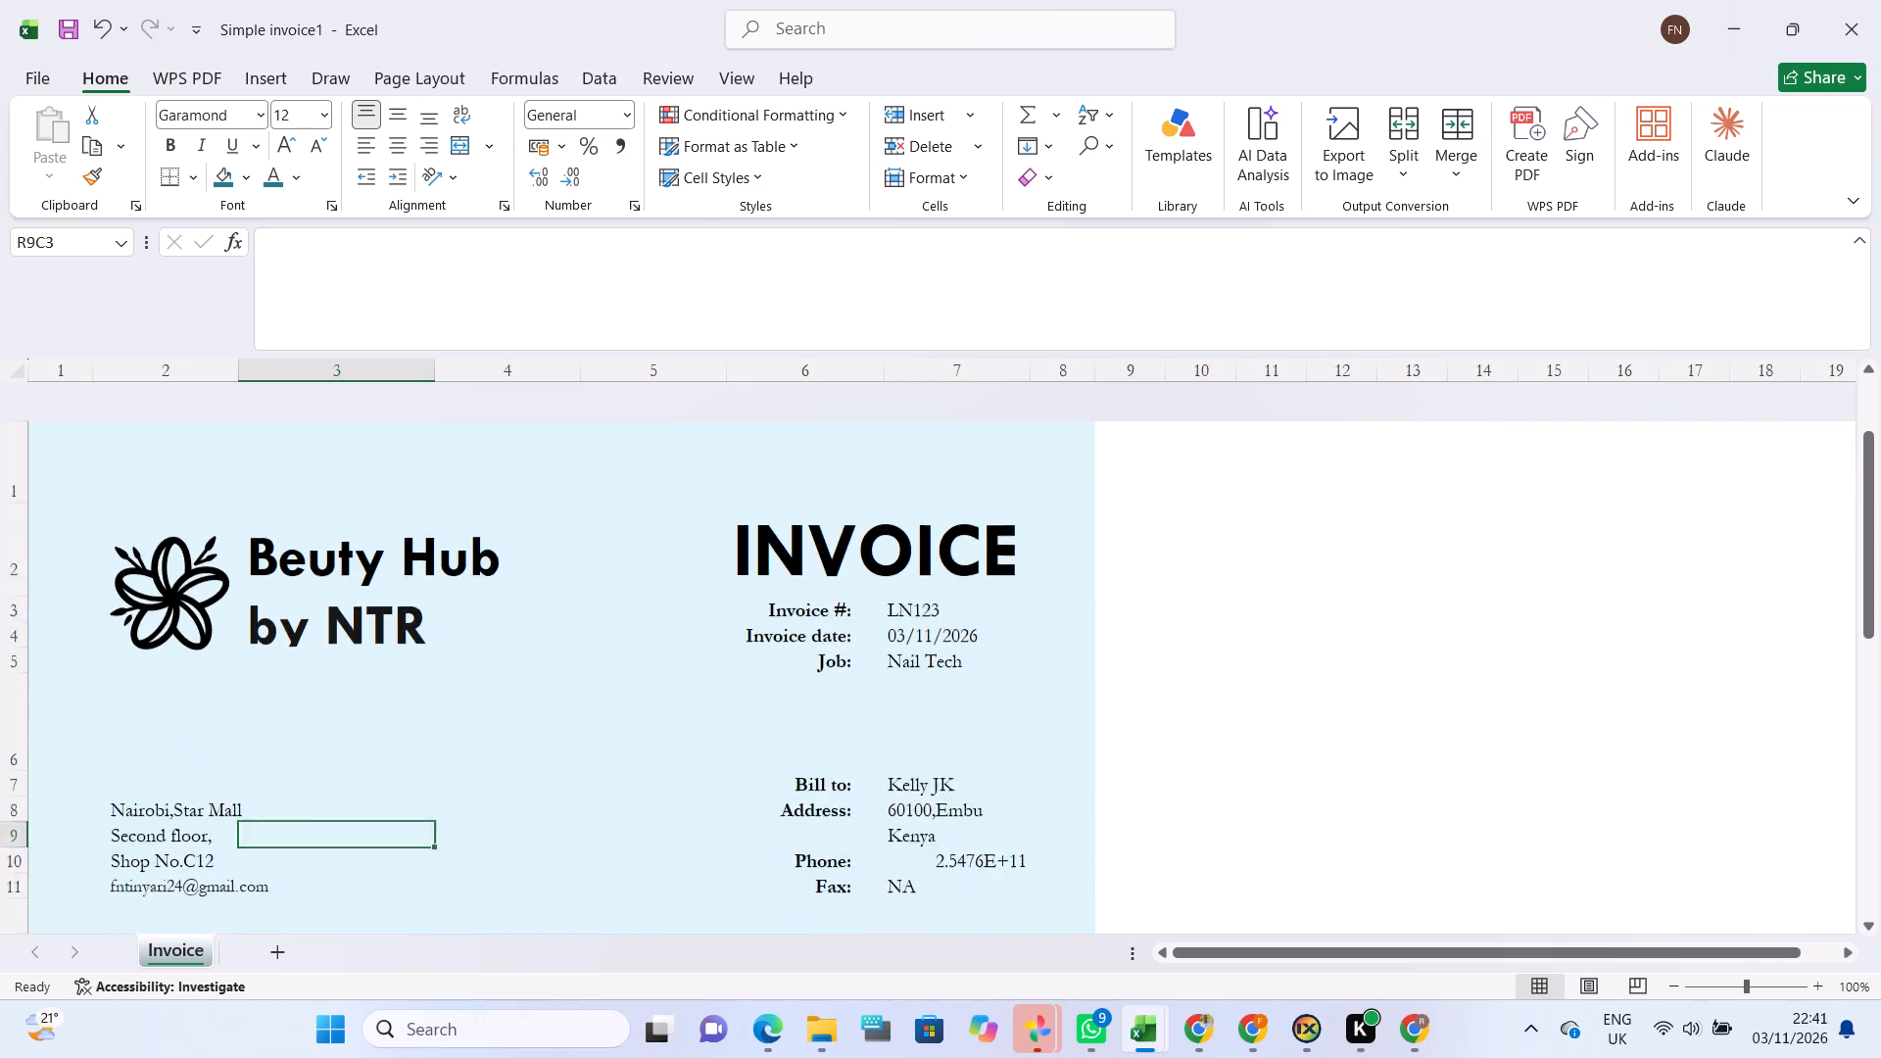
scroll(1101, 839, "down", 3)
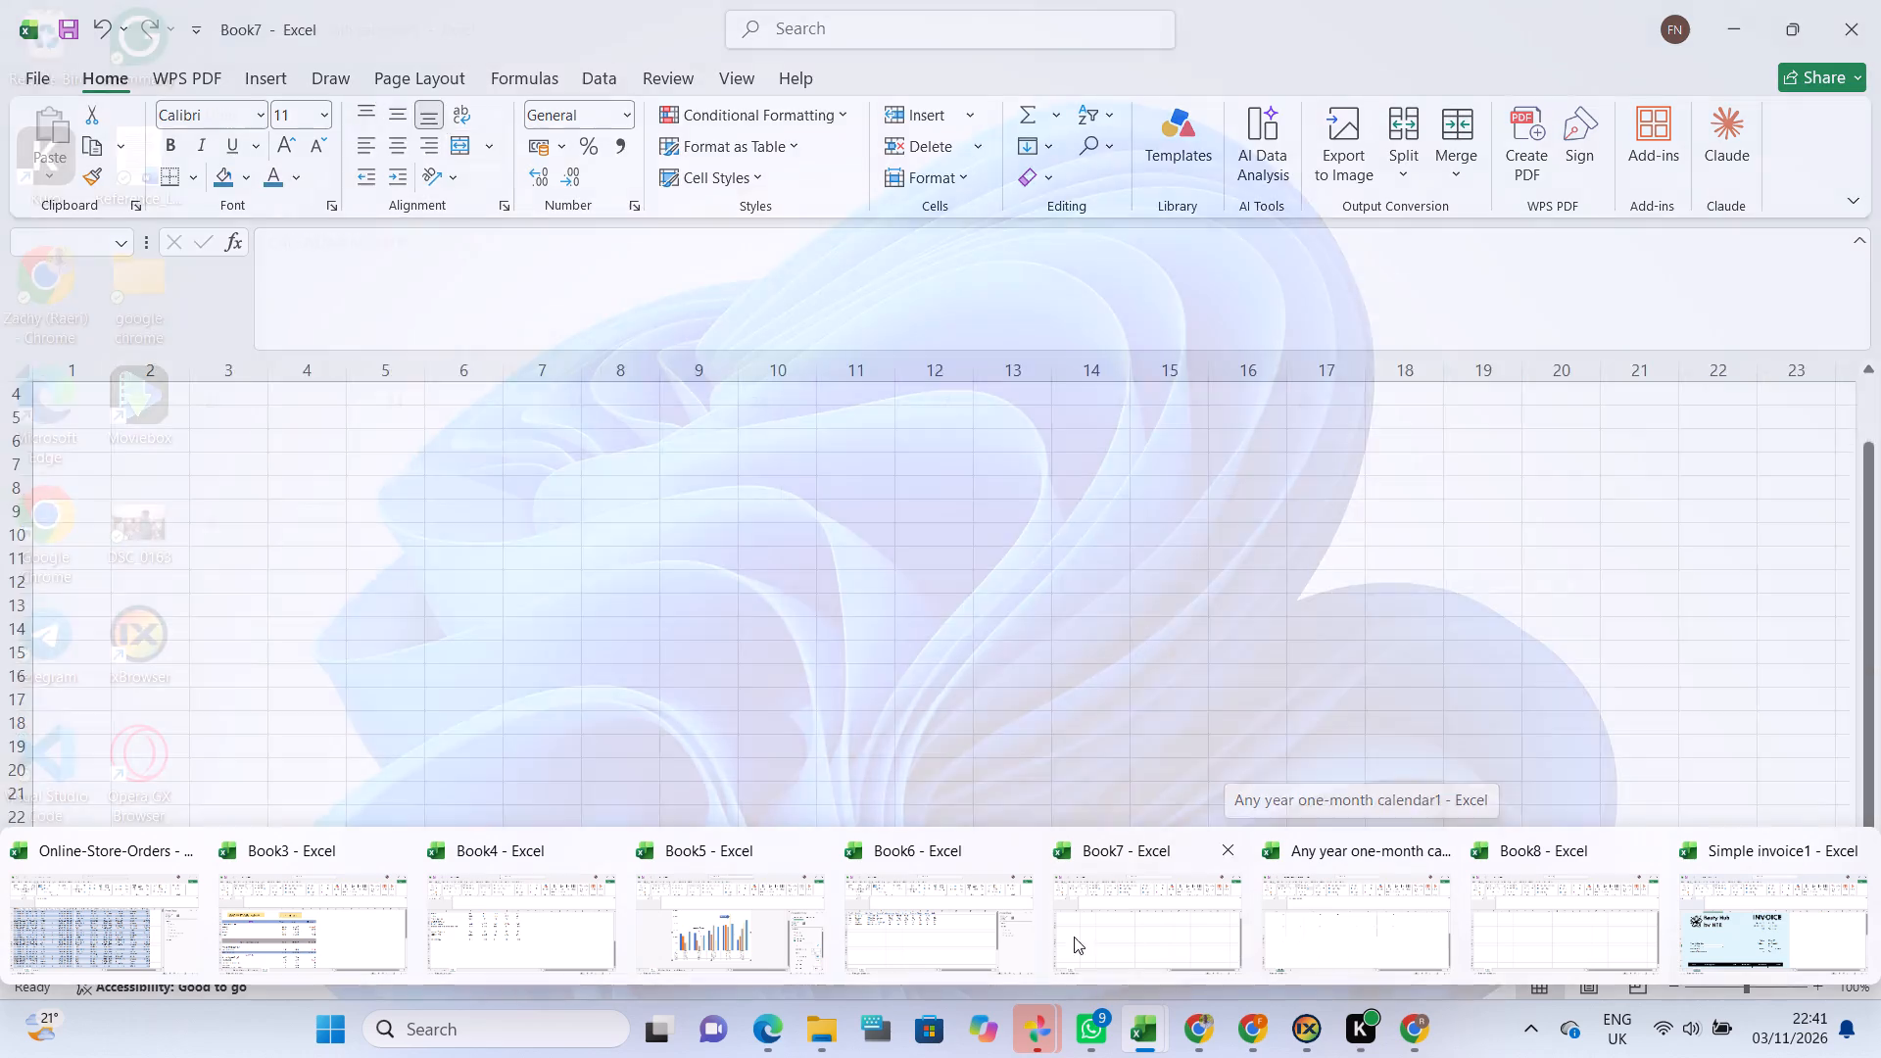
Switch back to the Book5 workbook to view the monthly sales chart on the Chart1 sheet.
left_click(699, 969)
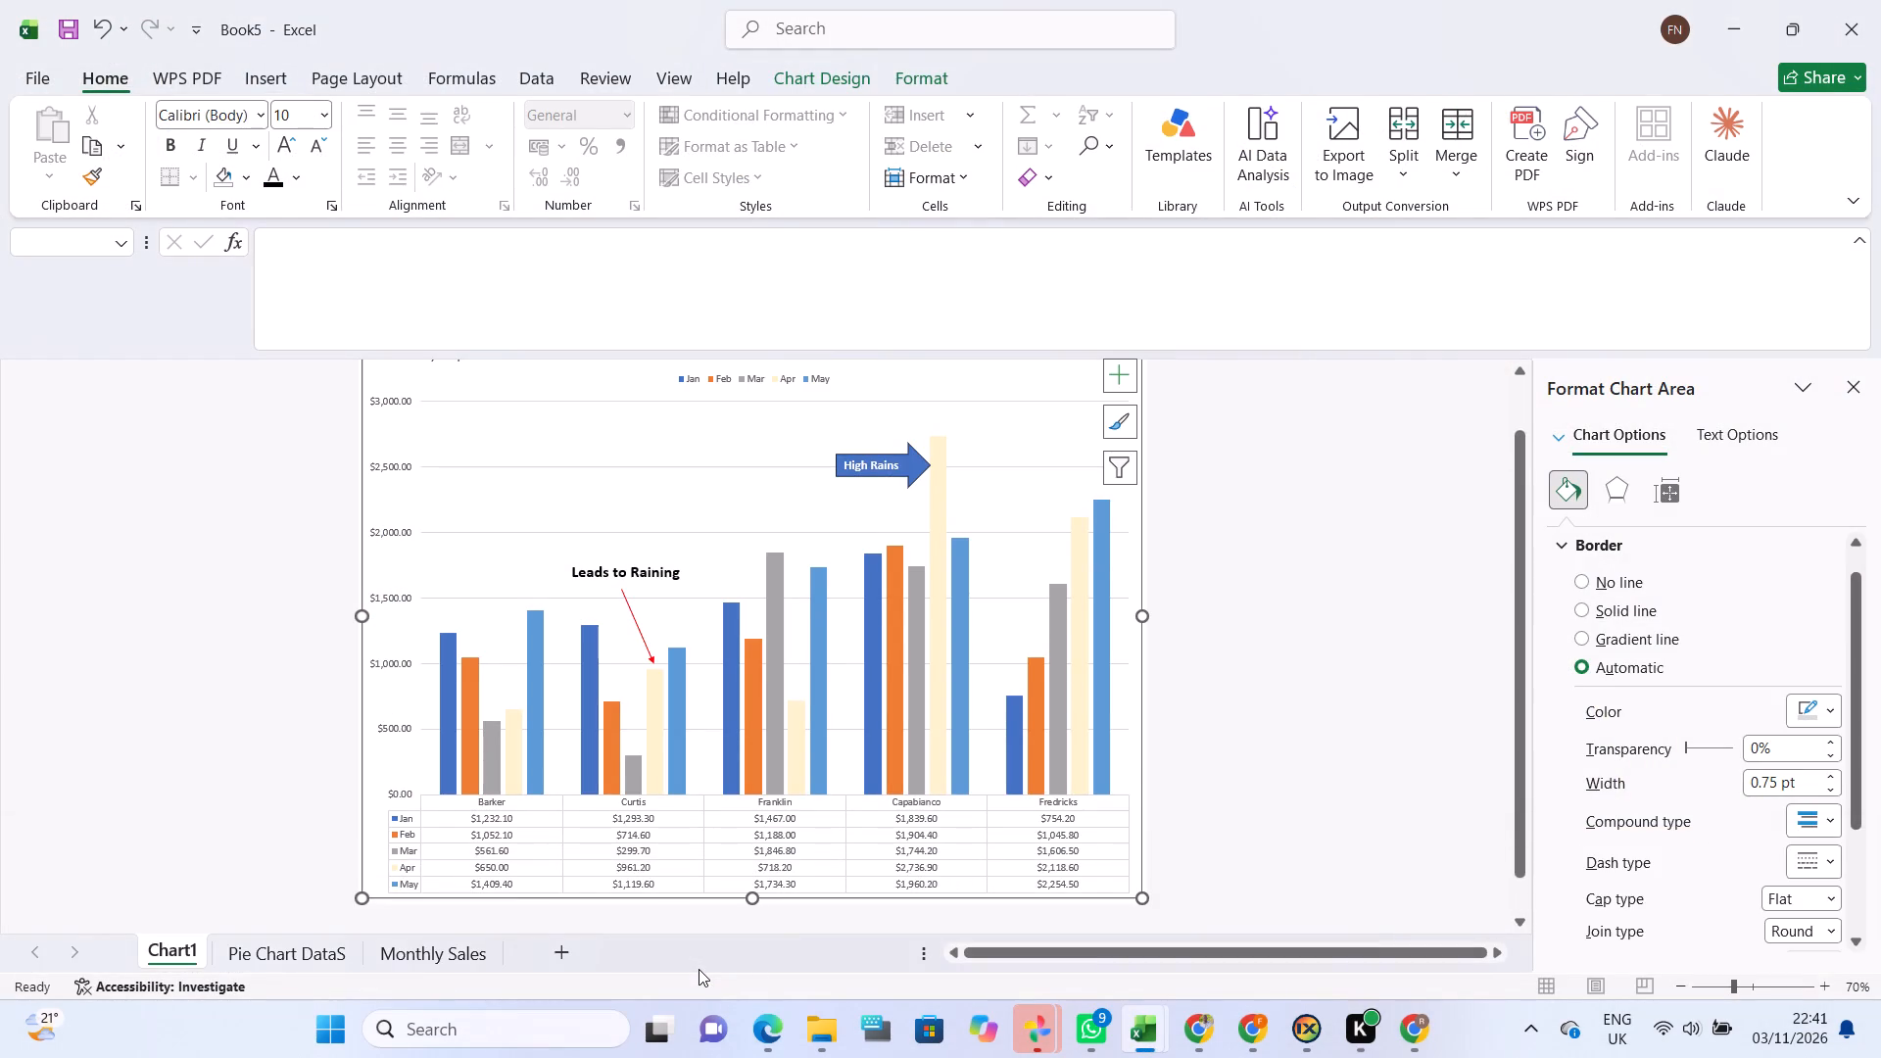